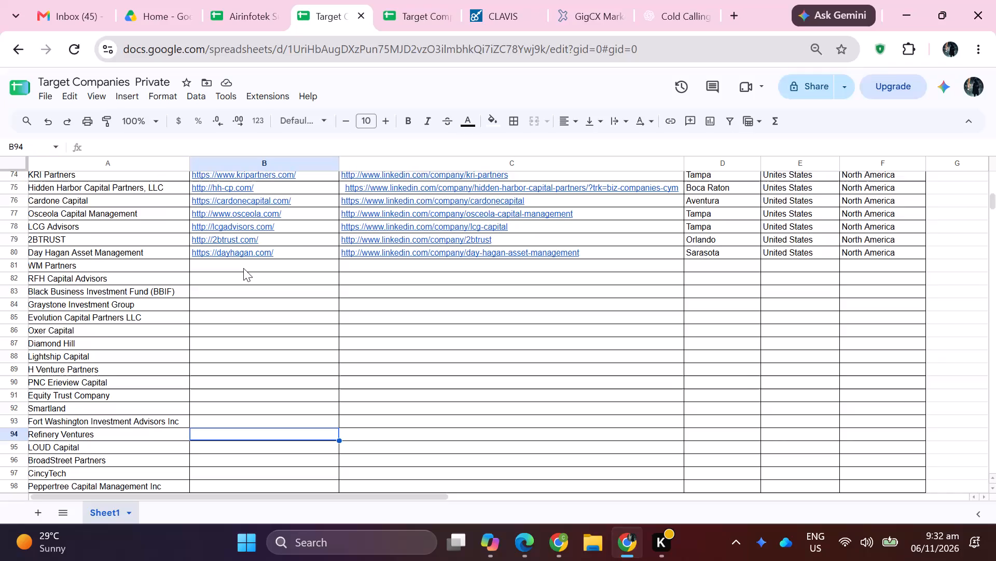
# Copy the WM Partners website link from the Private Equity Companies source sheet into cell B81 of the Target Companies Private sheet.
pyautogui.click(243, 268)
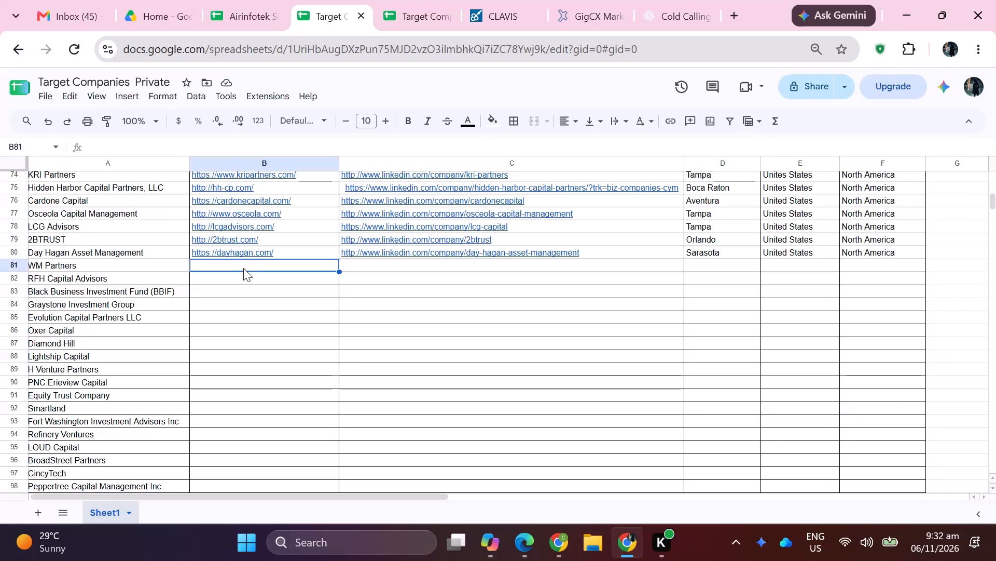
pyautogui.click(427, 10)
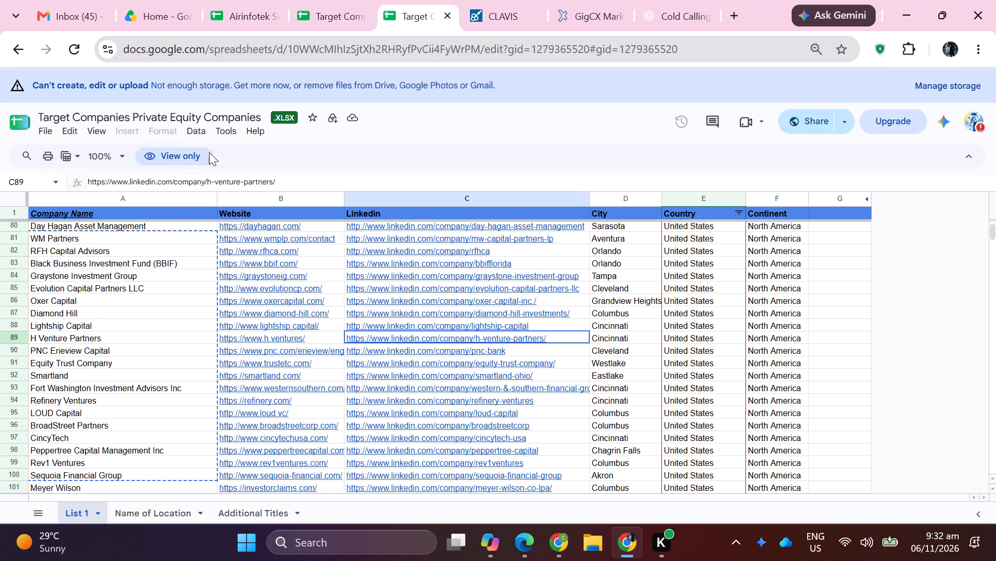
pyautogui.click(265, 241)
pyautogui.hotkey('ctrl', 'c')
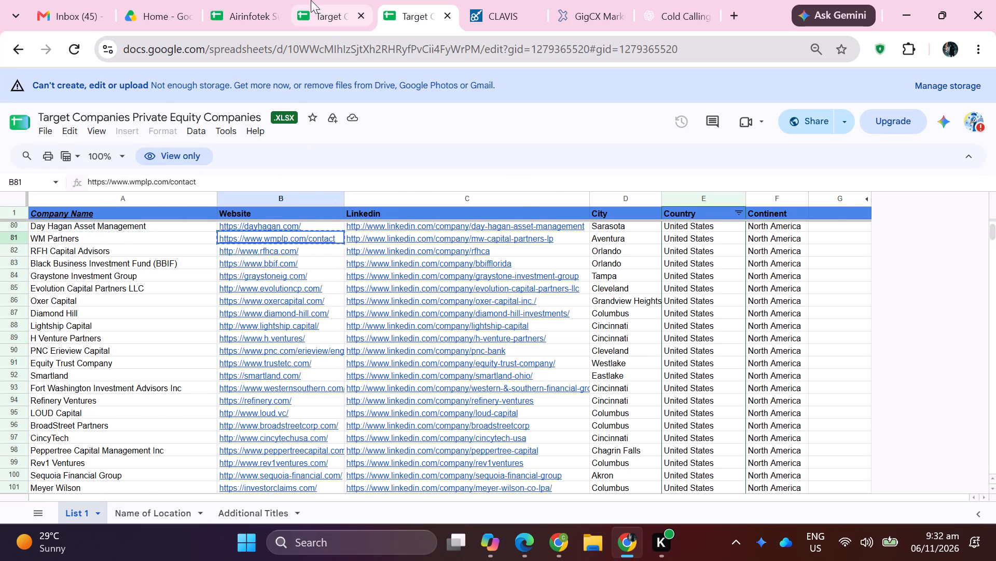
pyautogui.click(311, 0)
pyautogui.click(296, 269)
pyautogui.hotkey('ctrl', 'v')
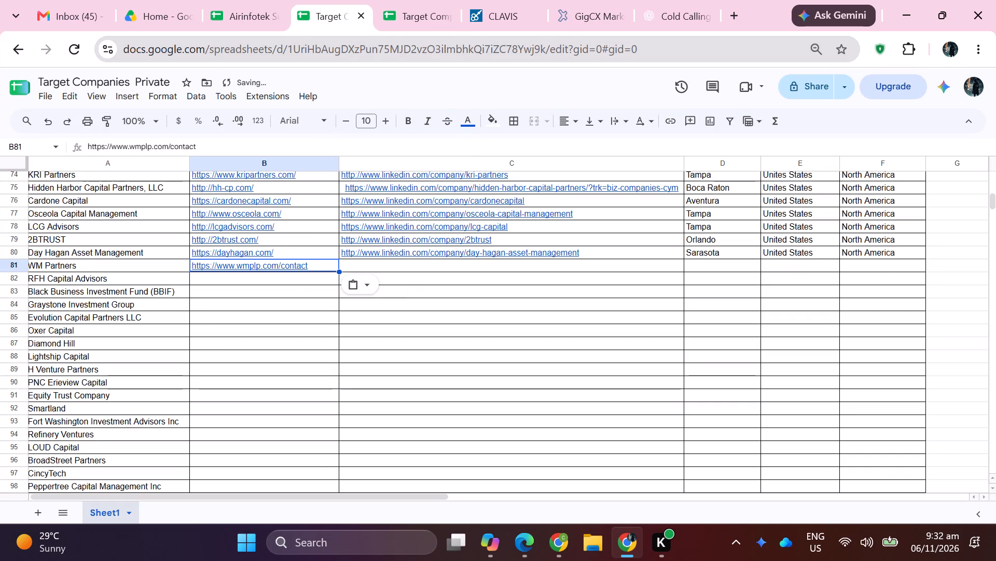
# Copy the WM Partners LinkedIn link from the source sheet into cell C81 of the Target Companies Private sheet.
pyautogui.click(419, 265)
pyautogui.click(419, 0)
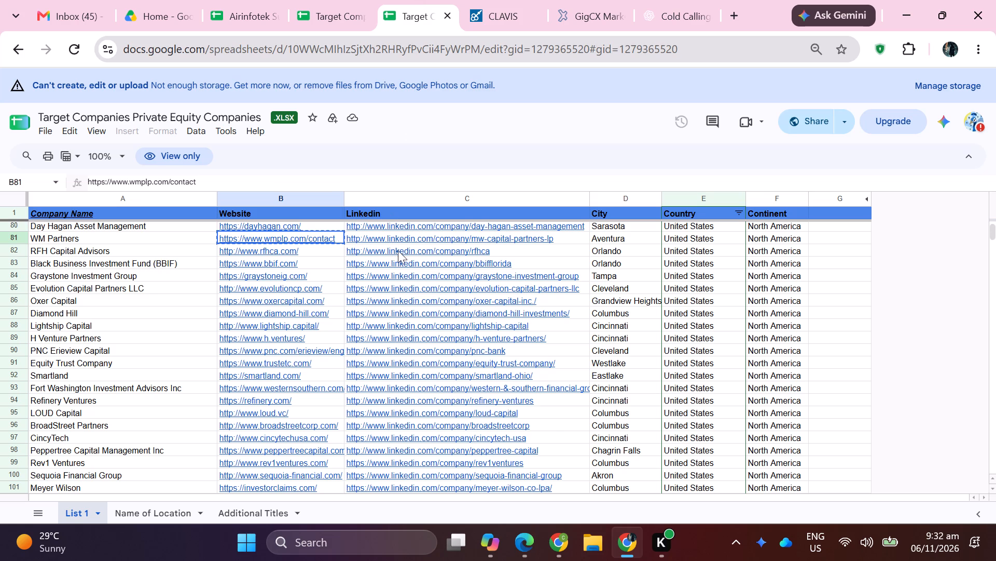
pyautogui.click(405, 243)
pyautogui.hotkey('ctrl', 'c')
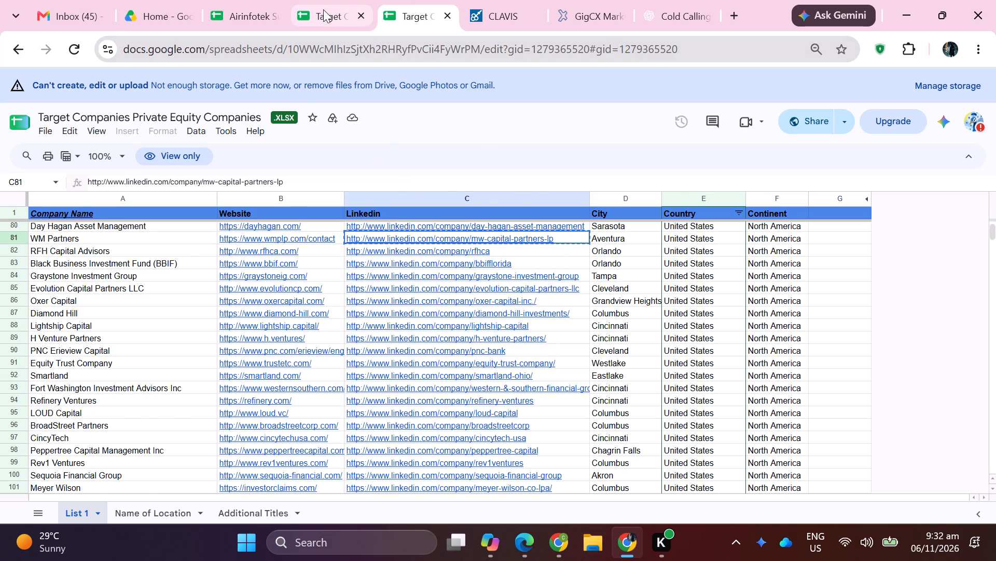
pyautogui.click(323, 9)
pyautogui.hotkey('ctrl', 'v')
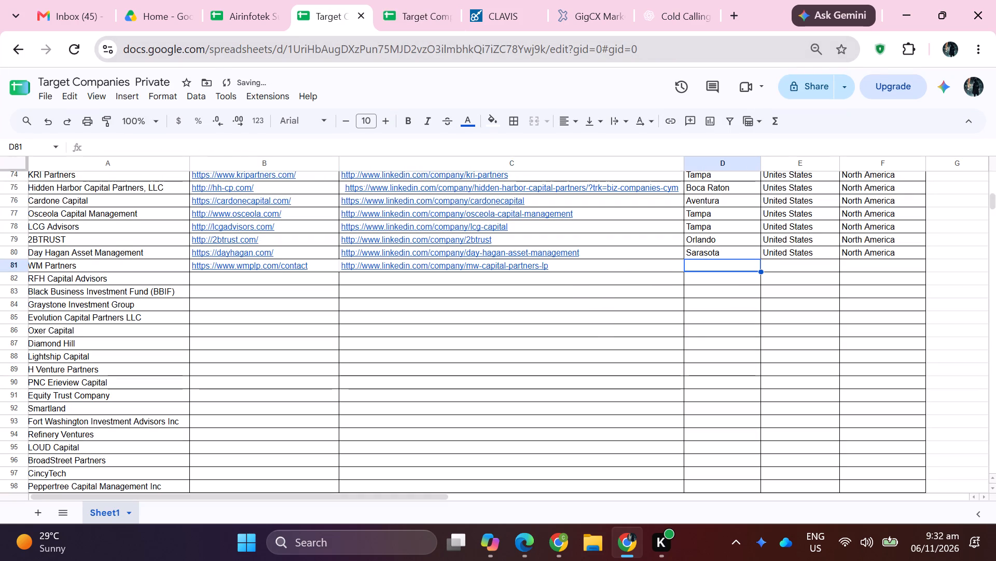
# Fill in the WM Partners row with city Aventura, country United States and continent North America.
pyautogui.write('VEN')
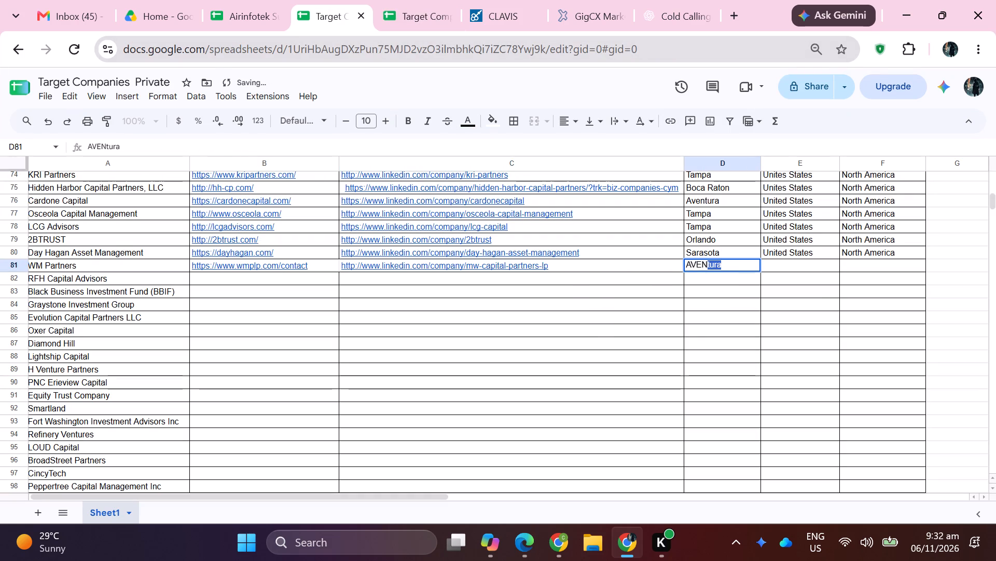
pyautogui.press('BackSpace')
pyautogui.press('BackSpace')
pyautogui.press('BackSpace')
pyautogui.write('van')
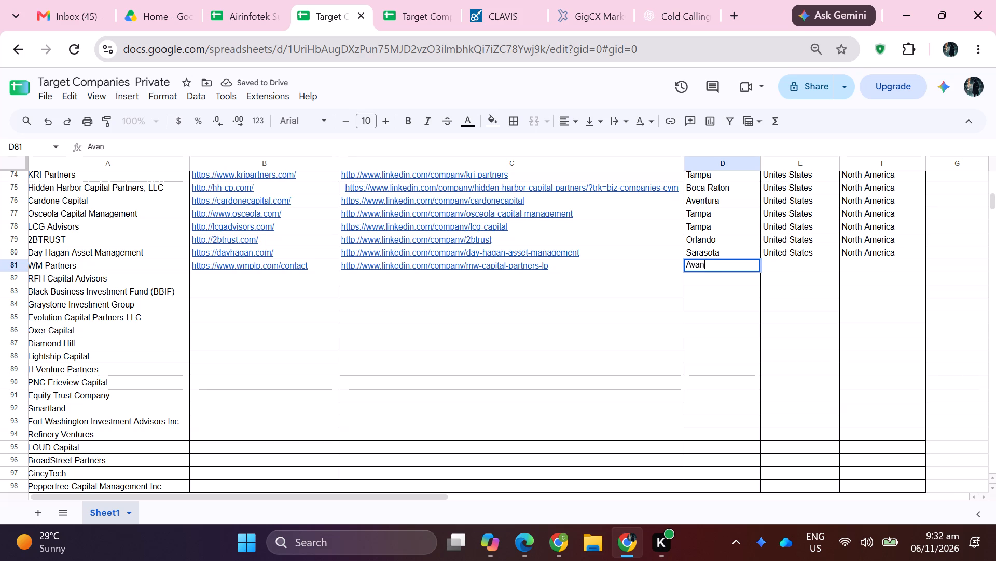
pyautogui.press('BackSpace')
pyautogui.press('BackSpace')
pyautogui.write('entura')
pyautogui.press('Tab')
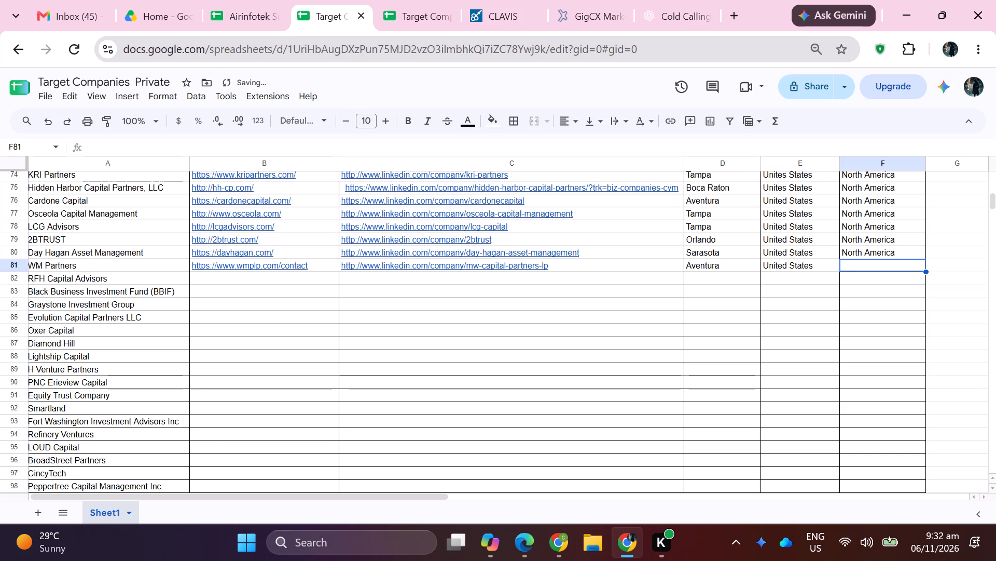
pyautogui.press('BackSpace')
pyautogui.press('BackSpace')
pyautogui.press('BackSpace')
pyautogui.press('BackSpace')
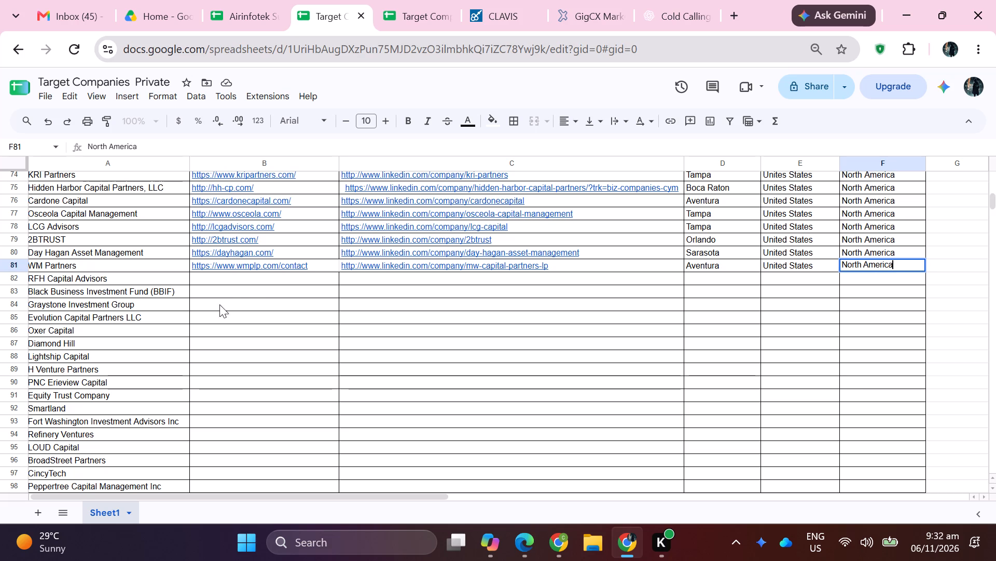
# Copy the RFH Capital Advisors website link from the source sheet into cell B82 of the Target Companies Private sheet.
pyautogui.click(250, 284)
pyautogui.click(416, 0)
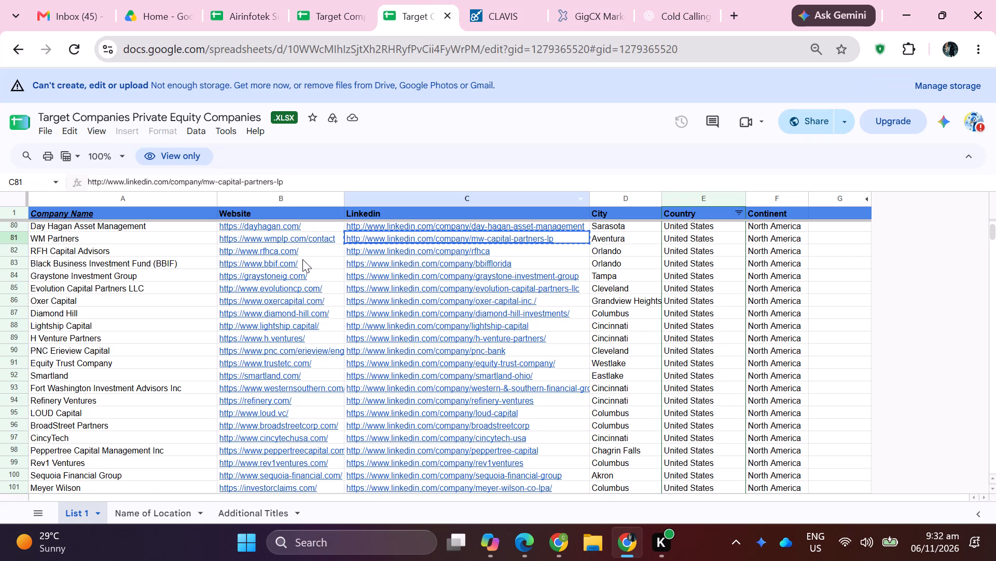
pyautogui.click(290, 252)
pyautogui.hotkey('ctrl', 'c')
pyautogui.click(334, 16)
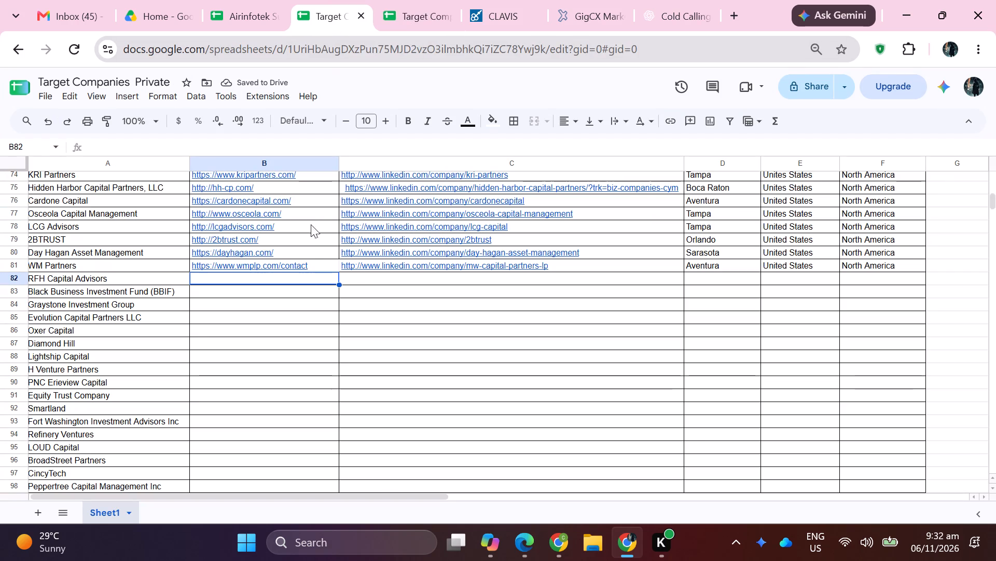
pyautogui.hotkey('ctrl', 'v')
# Copy the RFH Capital Advisors LinkedIn link from the source sheet into cell C82 of the Target Companies Private sheet.
pyautogui.click(395, 1)
pyautogui.click(386, 248)
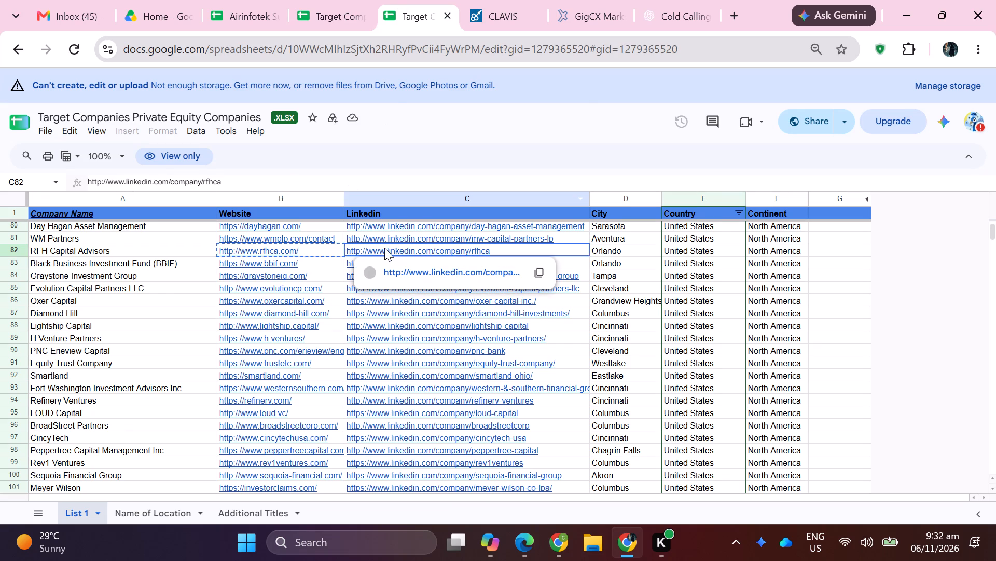
pyautogui.hotkey('ctrl', 'c')
pyautogui.click(336, 0)
pyautogui.click(432, 278)
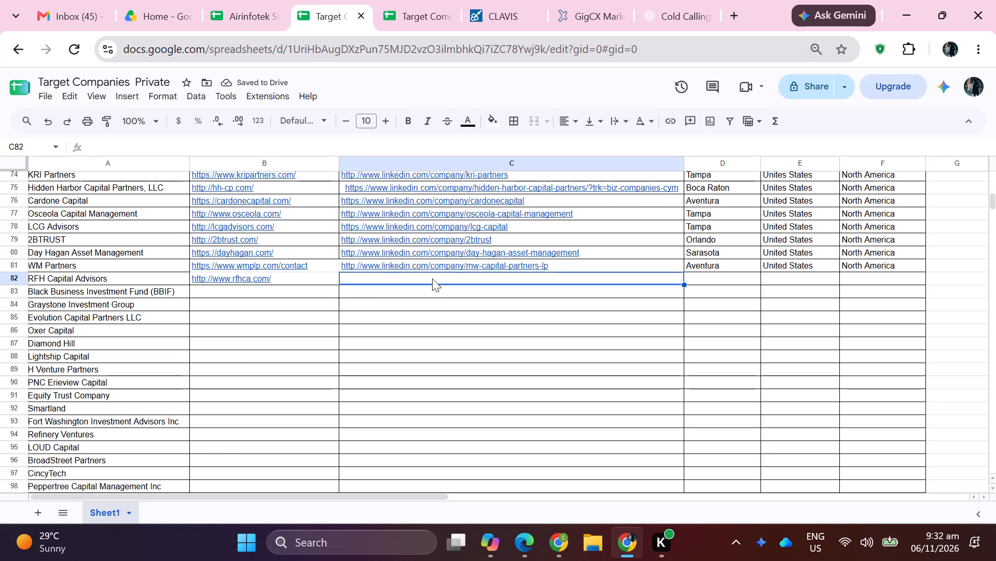
pyautogui.hotkey('ctrl', 'v')
# Check the RFH Capital Advisors location in the source sheet and enter Orlando, United States and North America in row 82.
pyautogui.click(429, 5)
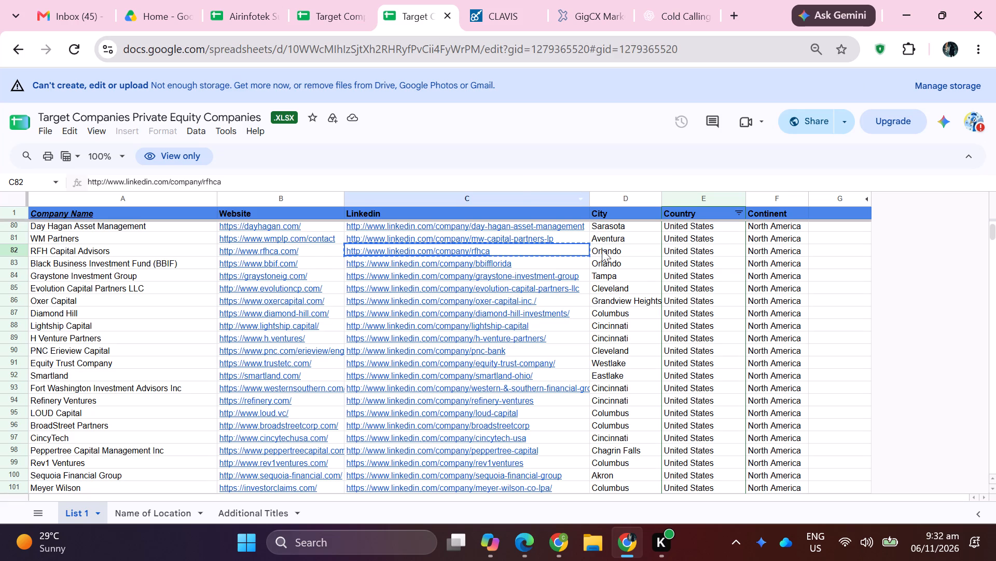
pyautogui.click(334, 0)
pyautogui.click(730, 279)
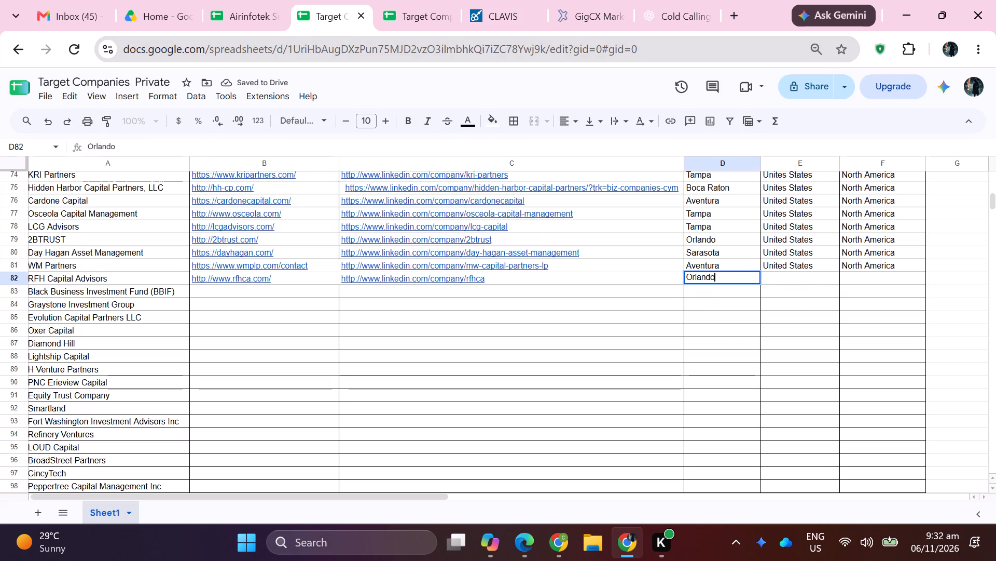
pyautogui.press('Tab')
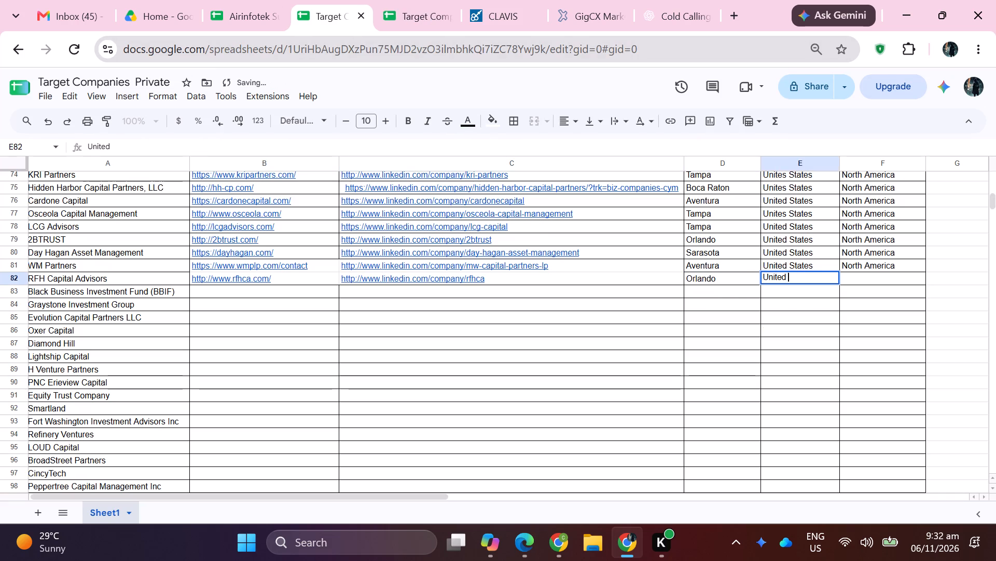
pyautogui.press('BackSpace')
pyautogui.press('BackSpace')
pyautogui.write('tates')
pyautogui.press('Tab')
pyautogui.press('BackSpace')
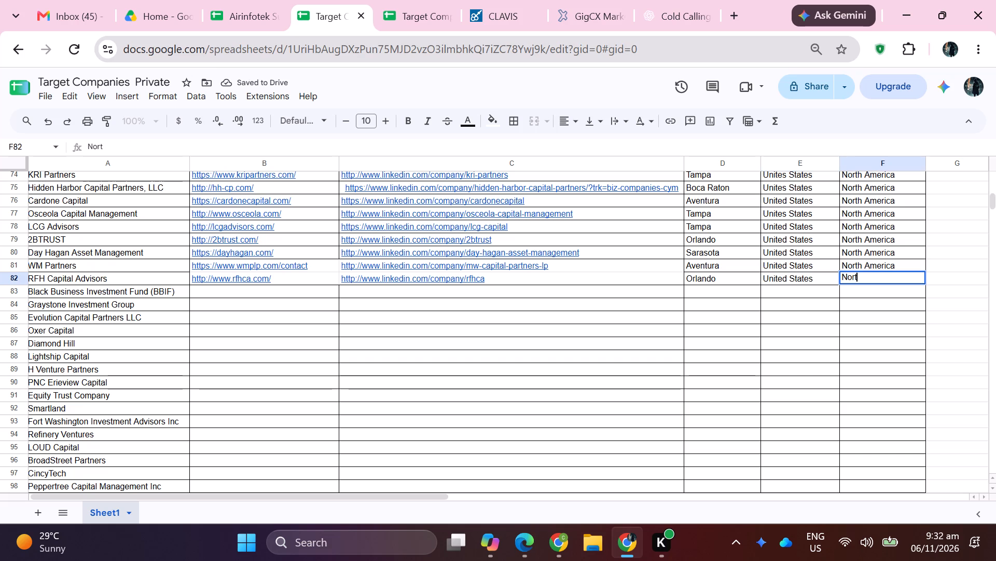
pyautogui.press('m')
pyautogui.write('erica')
pyautogui.press('Tab')
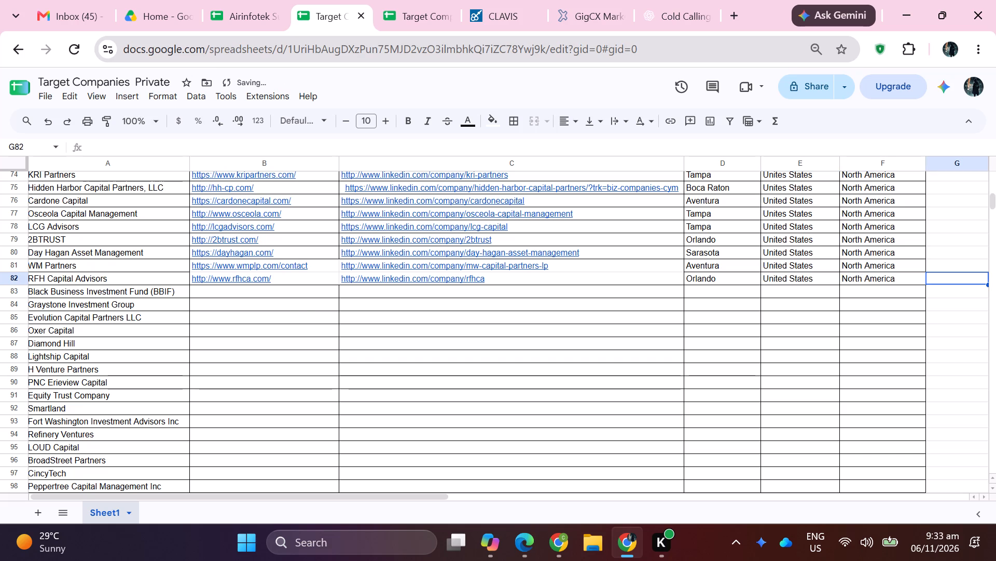
# Copy the Black Business Investment Fund (BBIF) website link from the source sheet into cell B83 of the Target Companies Private sheet.
pyautogui.click(297, 296)
pyautogui.click(406, 0)
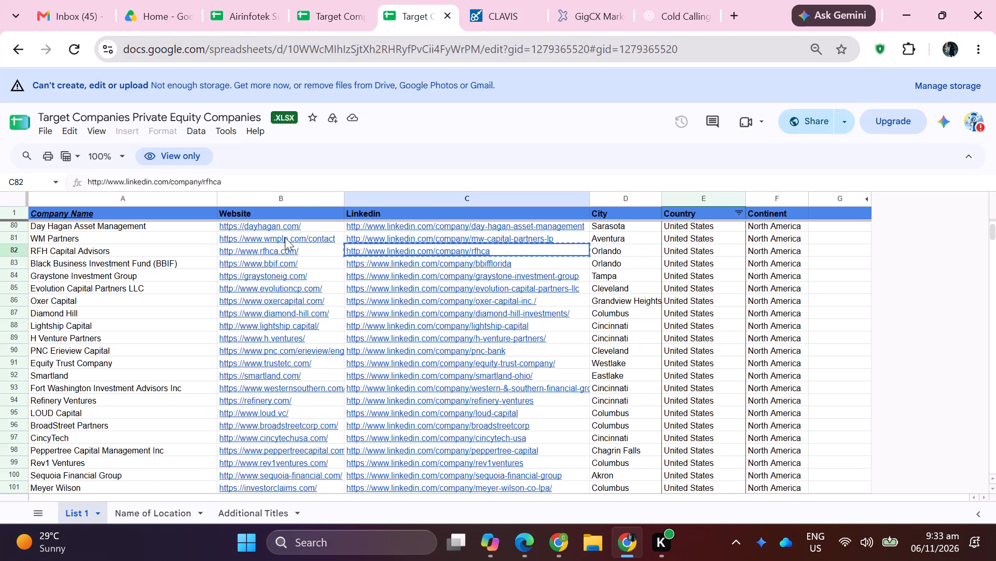
pyautogui.click(276, 261)
pyautogui.hotkey('ctrl', 'c')
pyautogui.click(327, 0)
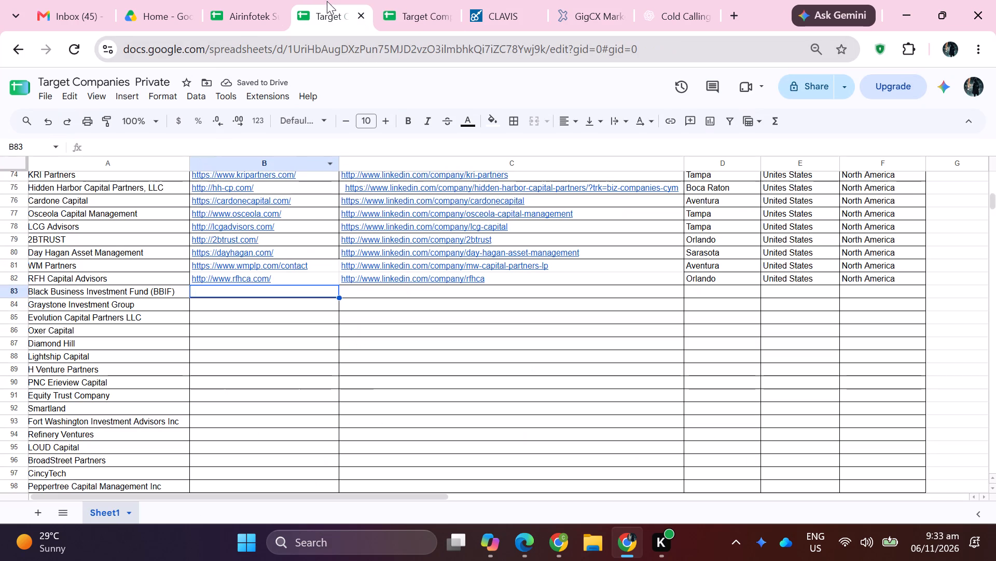
pyautogui.hotkey('ctrl', 'v')
# Copy the Black Business Investment Fund (BBIF) LinkedIn link from the source sheet into cell C83 of the Target Companies Private sheet.
pyautogui.click(390, 6)
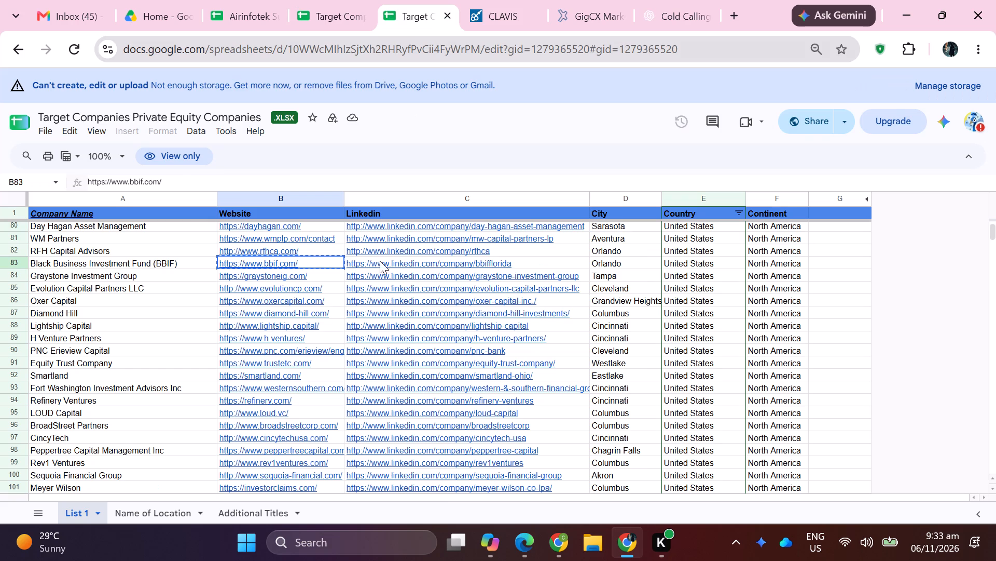
pyautogui.click(391, 265)
pyautogui.hotkey('ctrl', 'c')
pyautogui.click(338, 4)
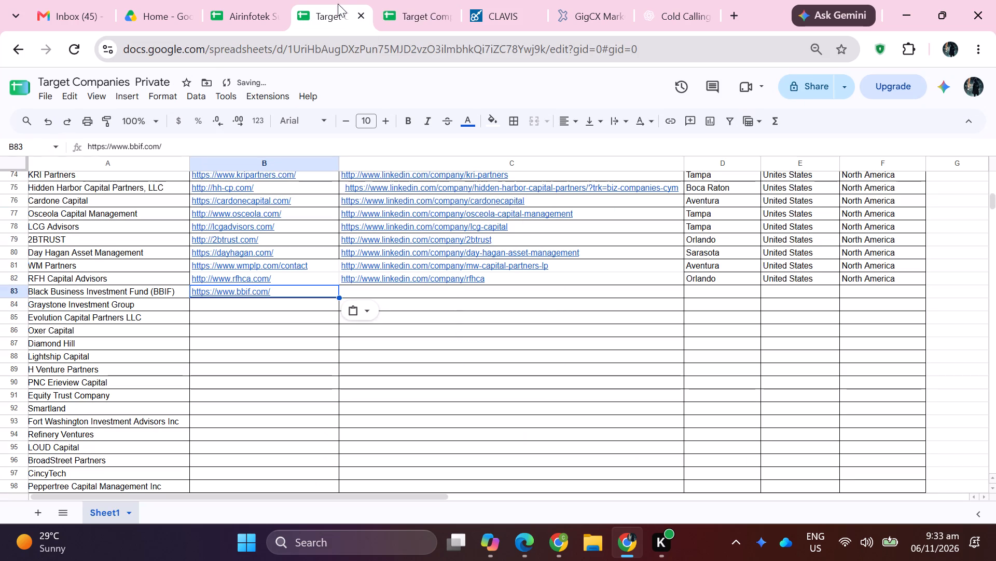
pyautogui.click(427, 292)
pyautogui.hotkey('ctrl', 'v')
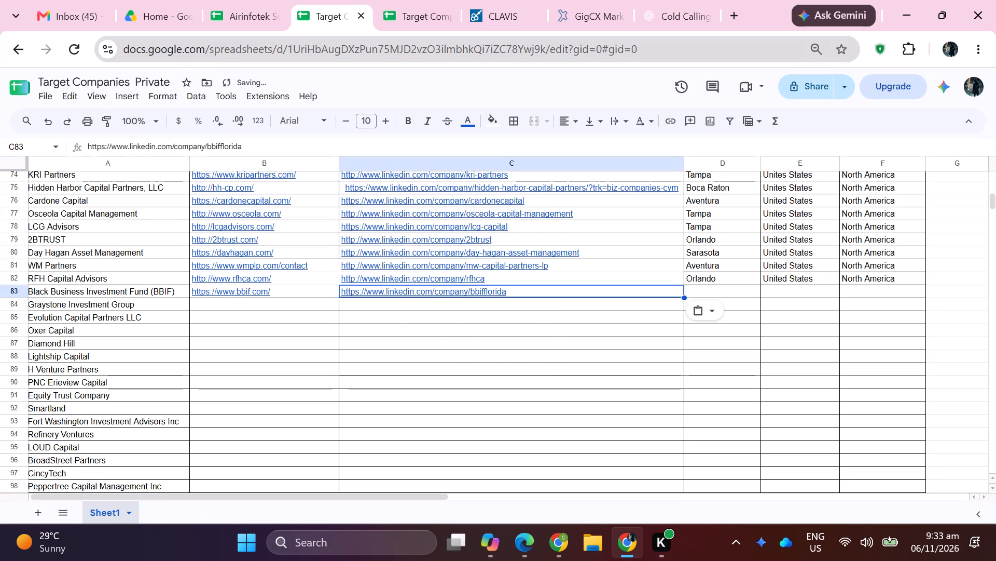
# Check the BBIF location in the source sheet and enter Orlando, United States and North America in row 83.
pyautogui.click(411, 0)
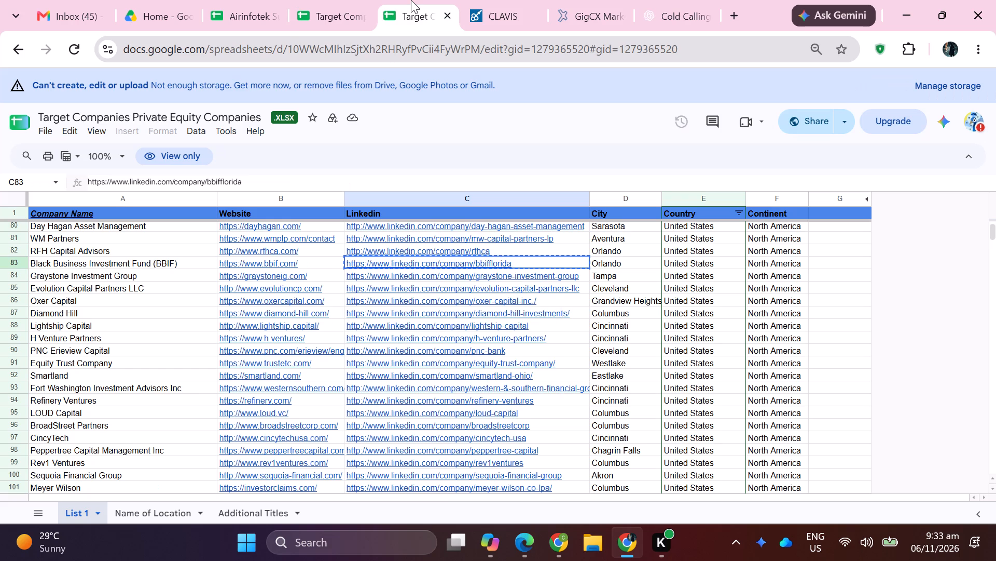
pyautogui.click(325, 0)
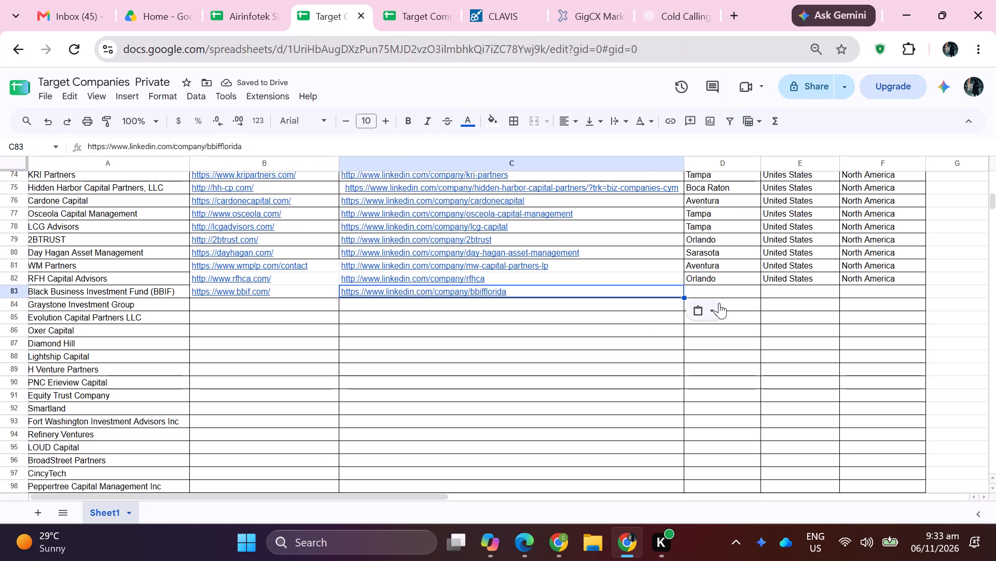
pyautogui.click(730, 289)
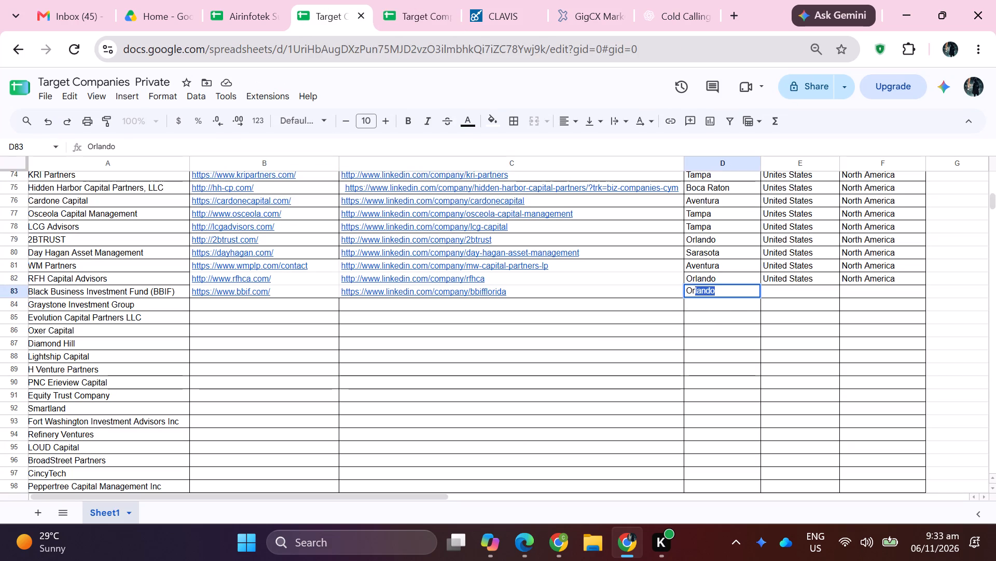
pyautogui.press('Tab')
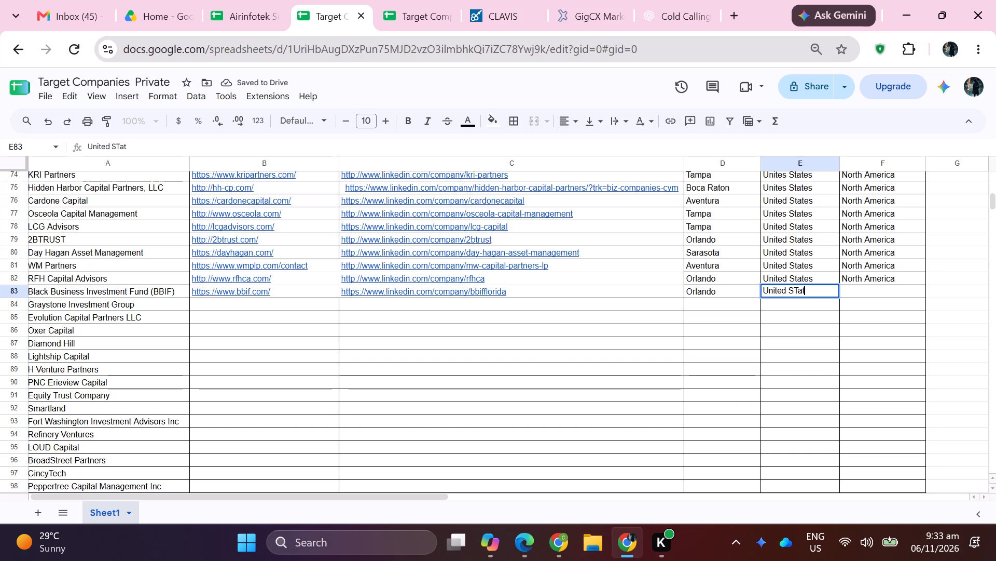
pyautogui.press('BackSpace')
pyautogui.press('BackSpace')
pyautogui.press('BackSpace')
pyautogui.press('BackSpace')
pyautogui.press('BackSpace')
pyautogui.press('BackSpace')
pyautogui.press('BackSpace')
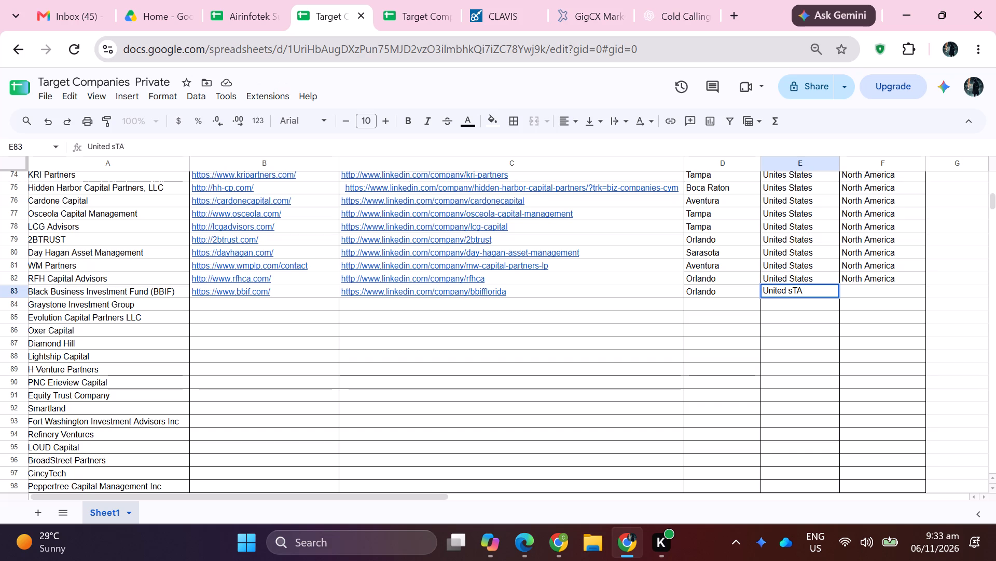
pyautogui.press('BackSpace')
pyautogui.press('BackSpace')
pyautogui.press('s')
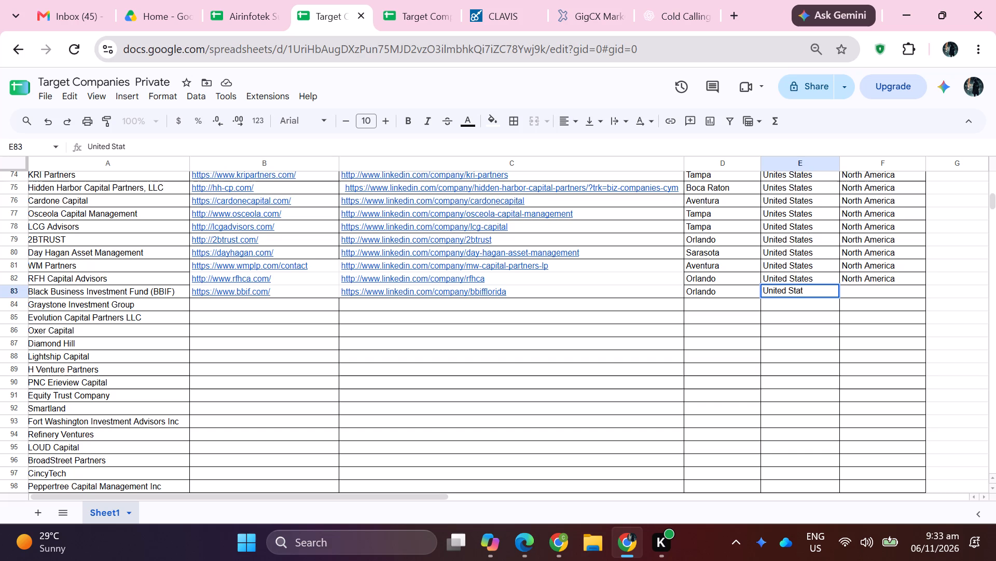
pyautogui.write('es')
pyautogui.press('Tab')
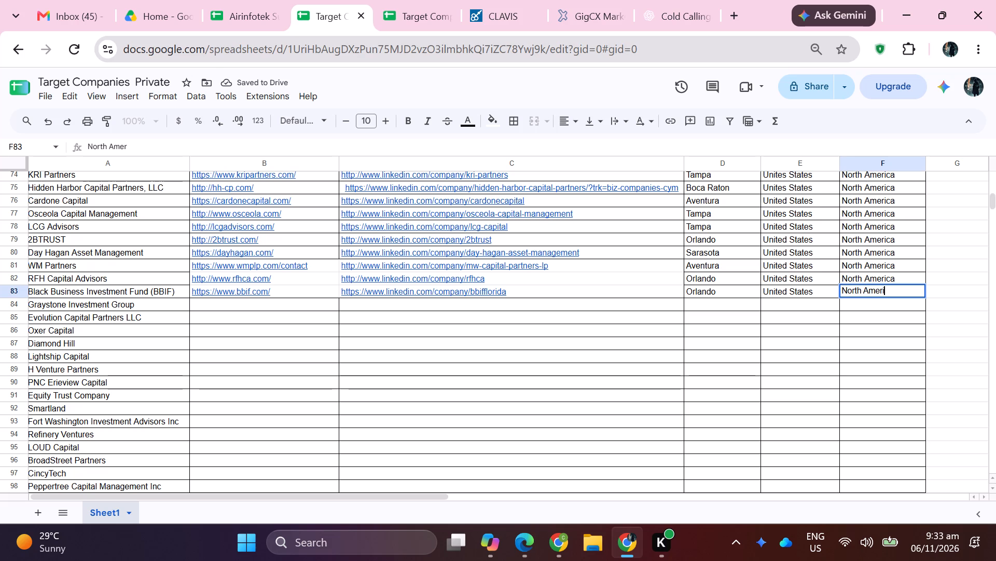
pyautogui.click(209, 304)
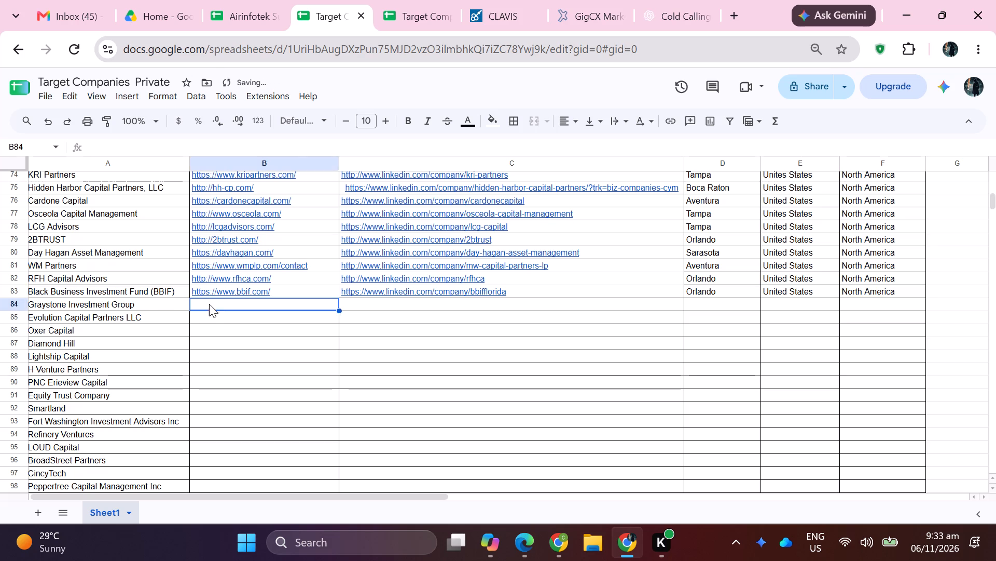
# Copy the Graystone Investment Group website link from the source sheet into cell B84 of the Target Companies Private sheet.
pyautogui.click(395, 0)
pyautogui.click(268, 274)
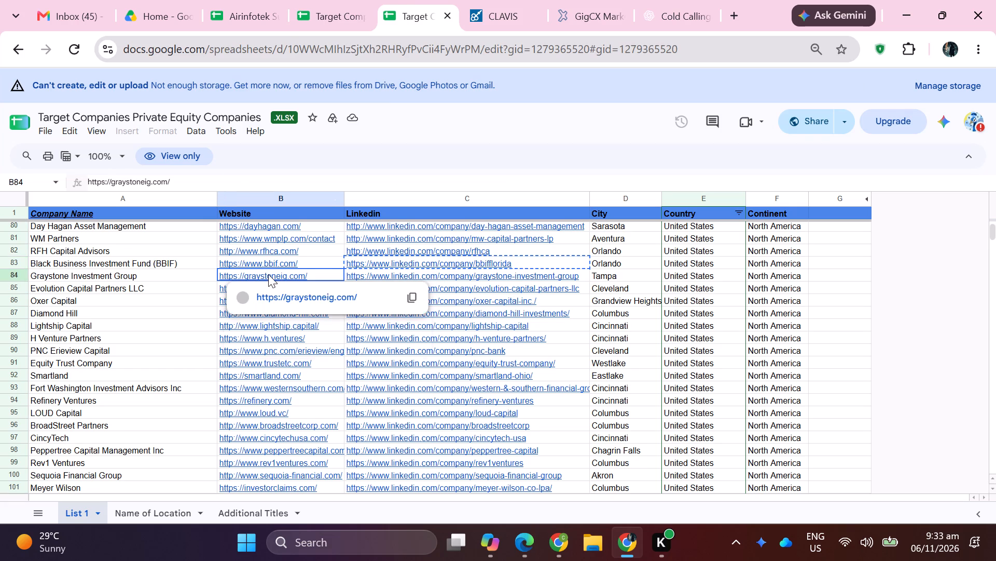
pyautogui.hotkey('ctrl', 'c')
pyautogui.click(318, 0)
pyautogui.hotkey('ctrl', 'v')
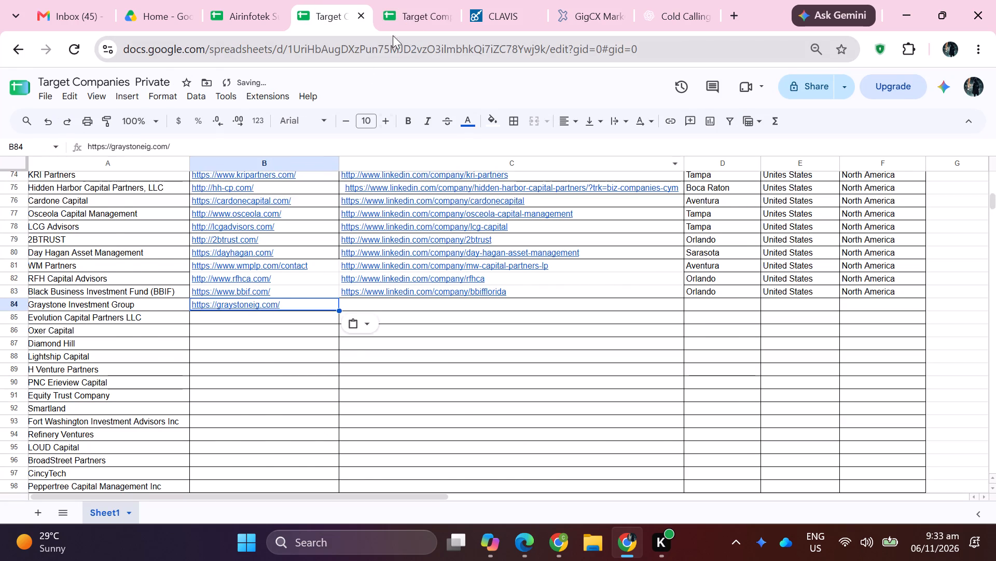
# Copy the Graystone Investment Group LinkedIn link from the source sheet into cell C84 of the Target Companies Private sheet.
pyautogui.click(398, 0)
pyautogui.click(416, 269)
pyautogui.click(303, 278)
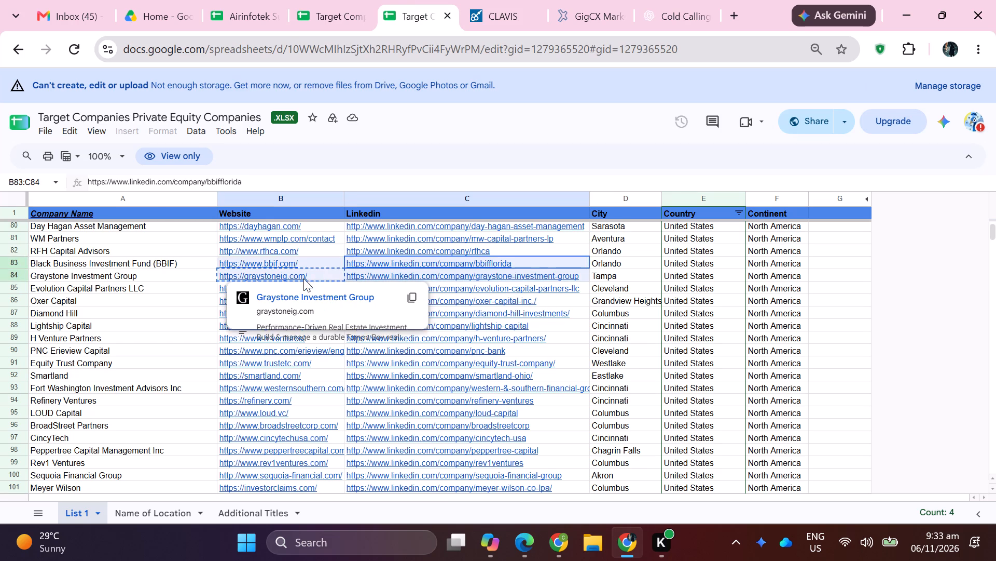
pyautogui.click(522, 285)
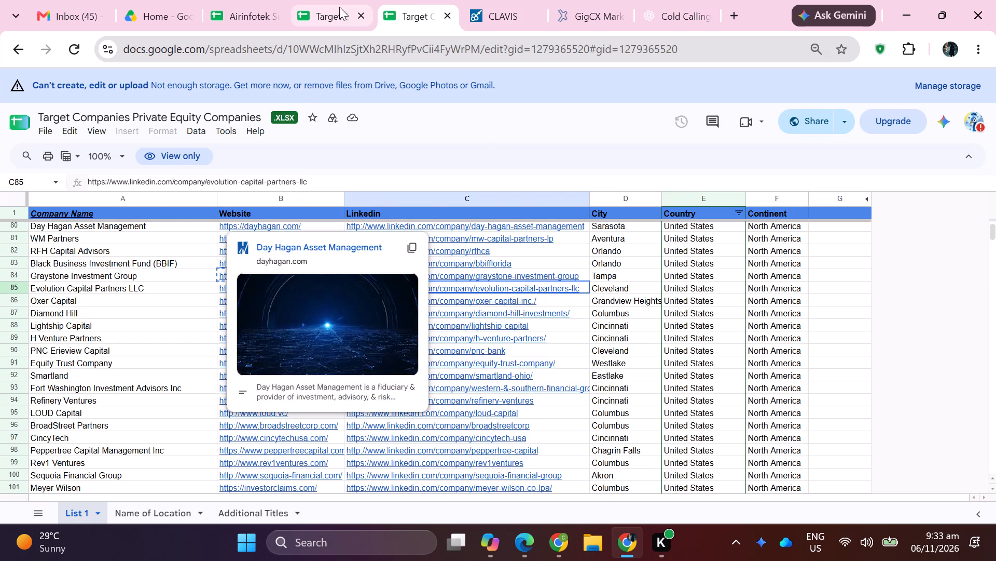
pyautogui.click(328, 1)
pyautogui.click(425, 0)
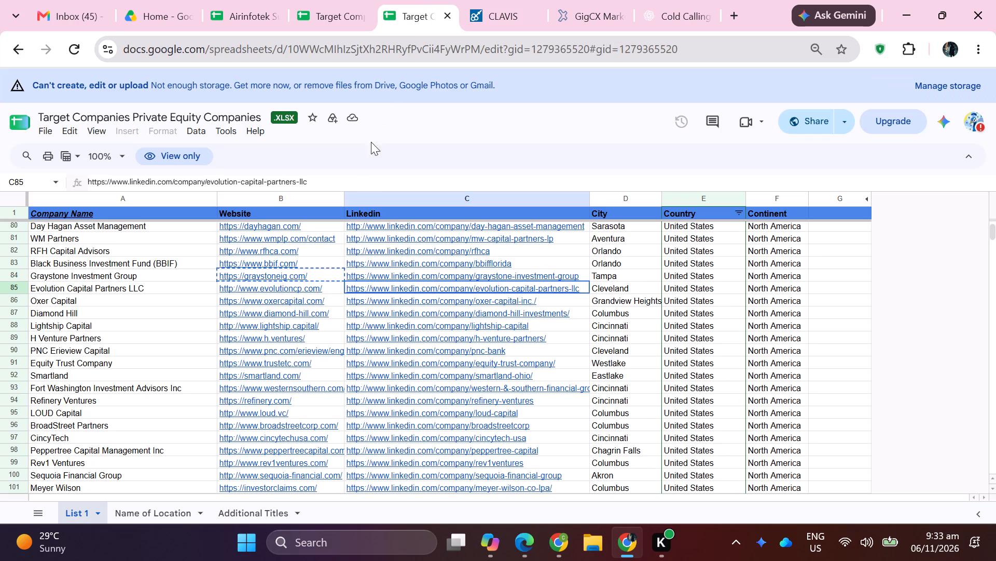
pyautogui.click(379, 276)
pyautogui.hotkey('ctrl', 'c')
pyautogui.click(338, 0)
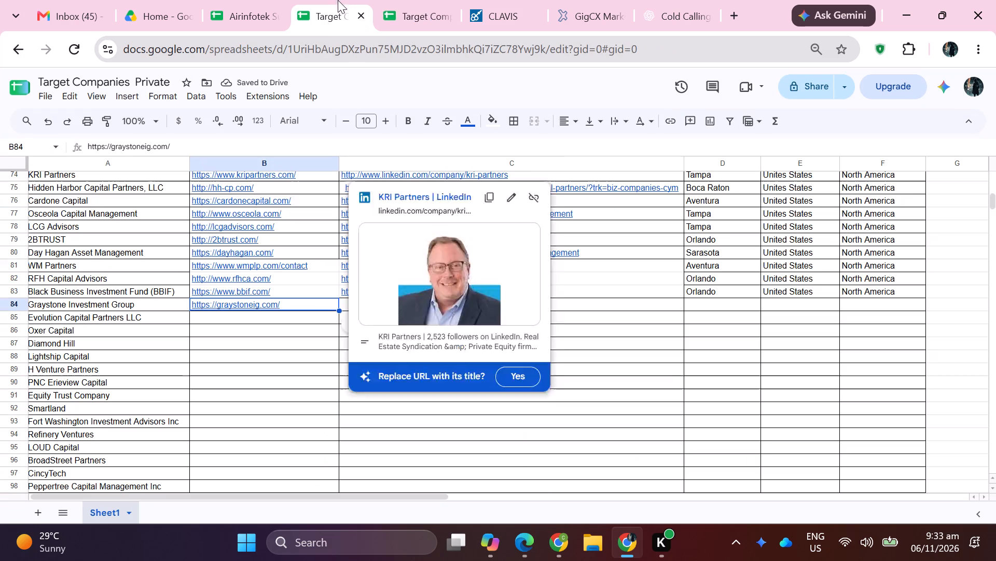
pyautogui.click(409, 304)
pyautogui.hotkey('ctrl', 'v')
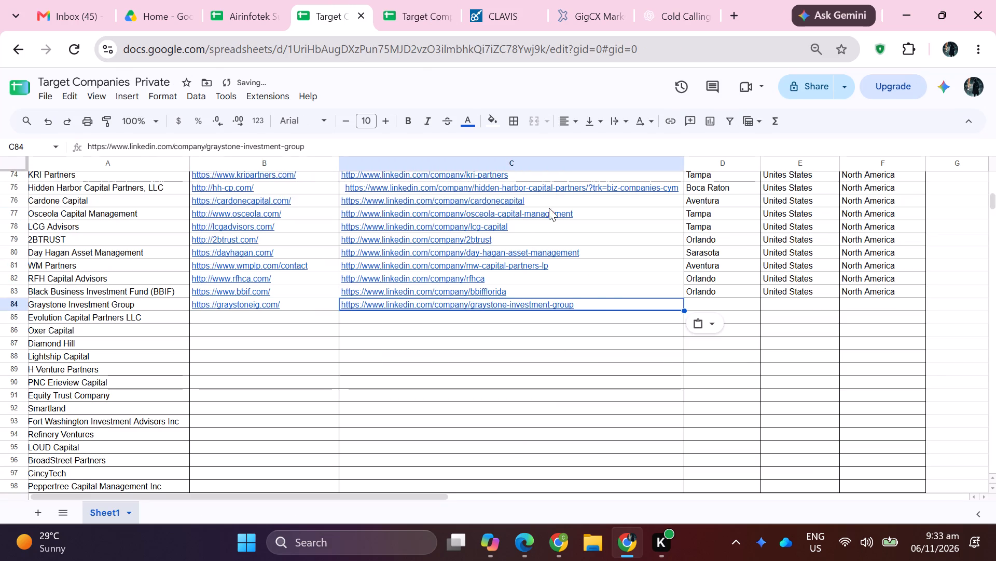
# Check the Graystone Investment Group location in the source sheet and enter Tampa, United States and North America in row 84.
pyautogui.click(426, 0)
pyautogui.click(322, 15)
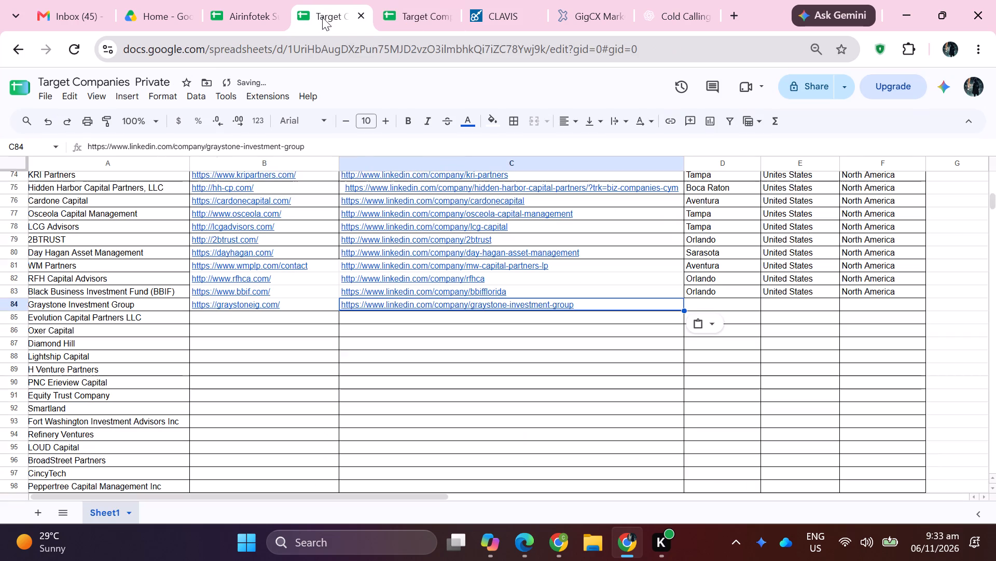
pyautogui.click(723, 310)
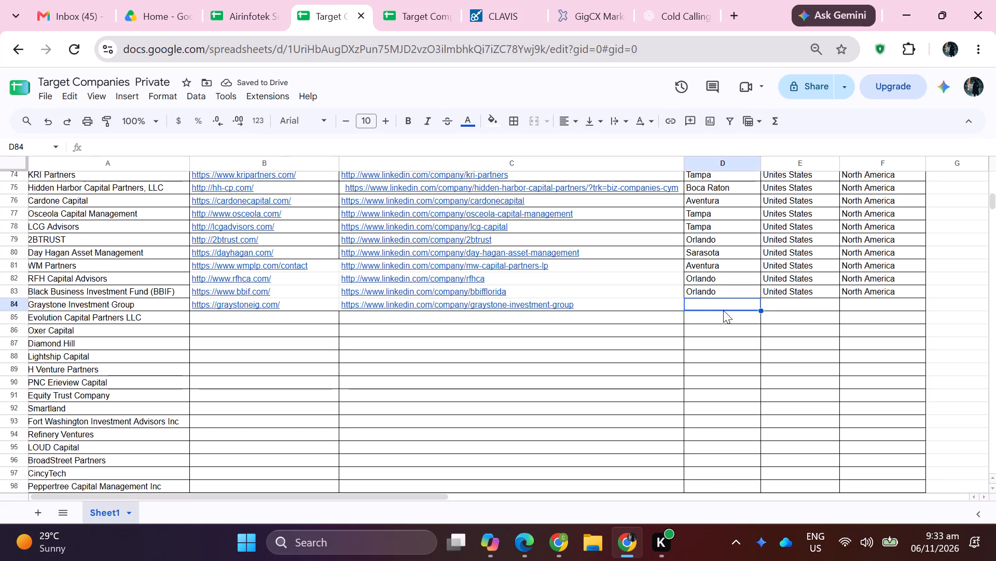
pyautogui.press('BackSpace')
pyautogui.press('BackSpace')
pyautogui.press('BackSpace')
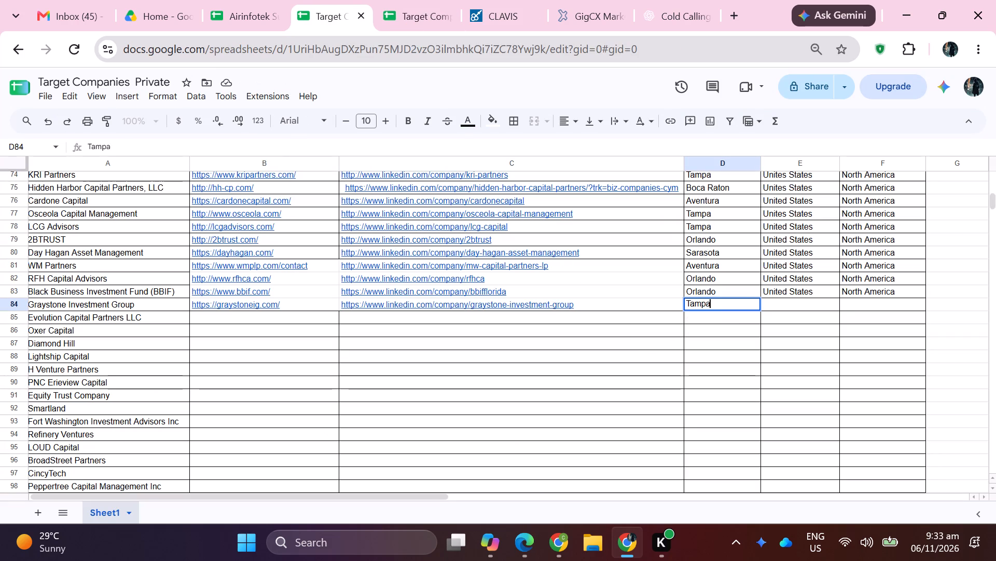
pyautogui.press('Tab')
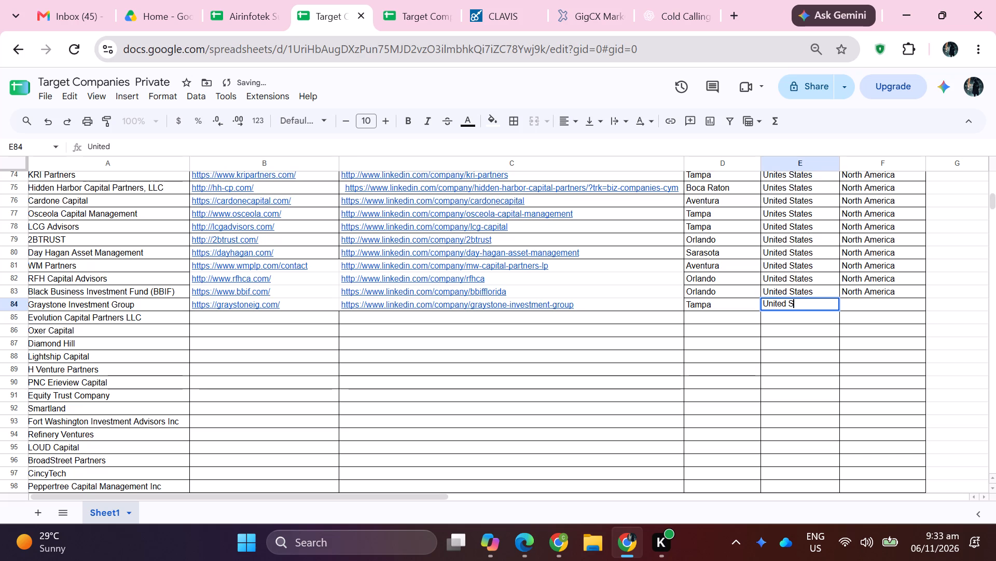
pyautogui.press('Tab')
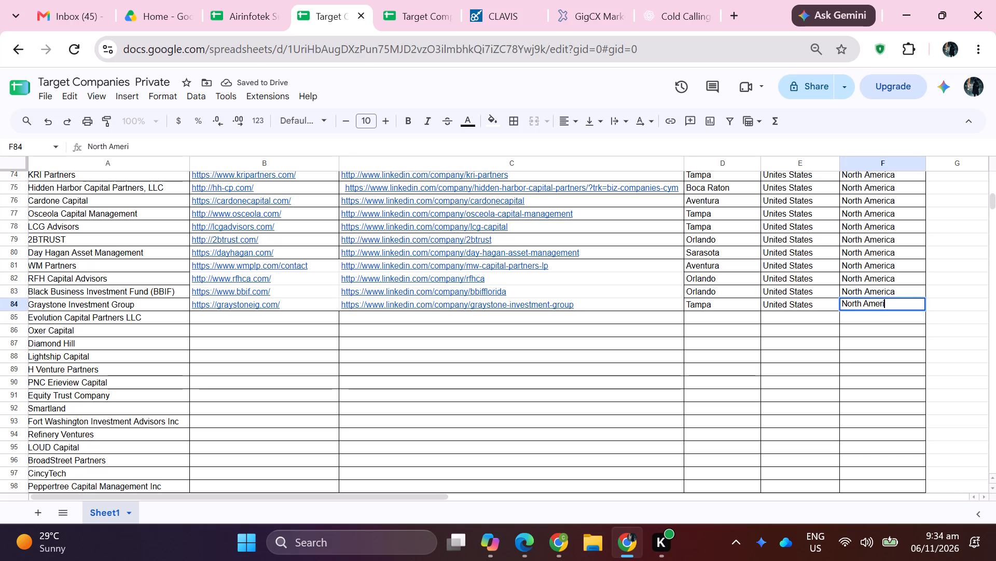
# Copy the Evolution Capital Partners LLC website link from the source sheet into cell B85 of the Target Companies Private sheet.
pyautogui.click(410, 0)
pyautogui.click(312, 291)
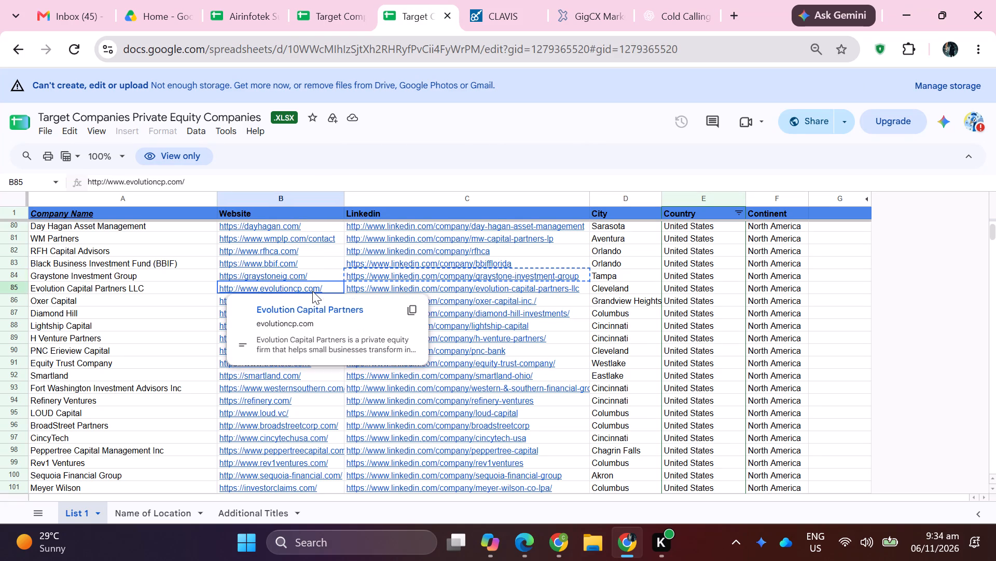
pyautogui.hotkey('ctrl', 'c')
pyautogui.click(324, 0)
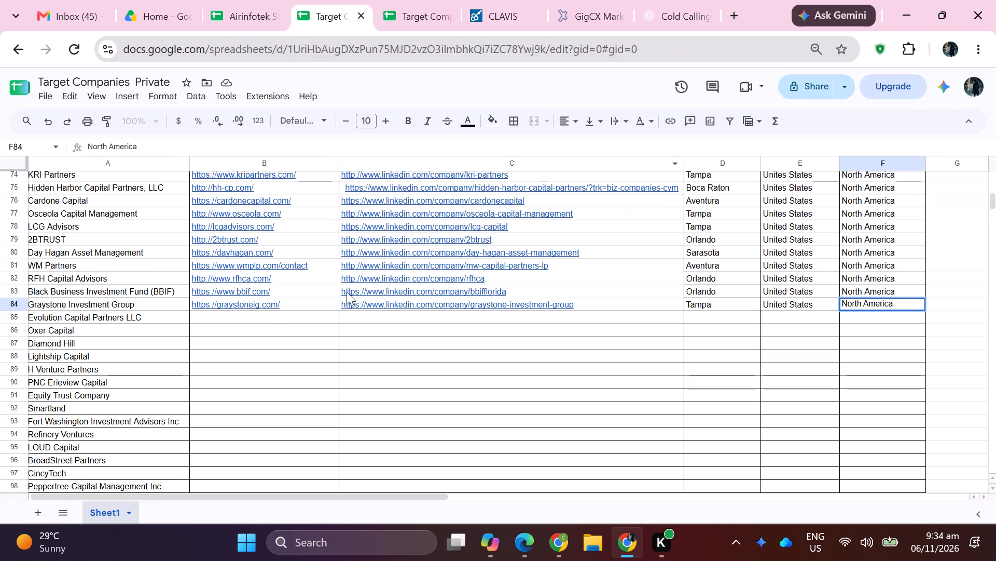
pyautogui.click(270, 317)
pyautogui.hotkey('ctrl', 'v')
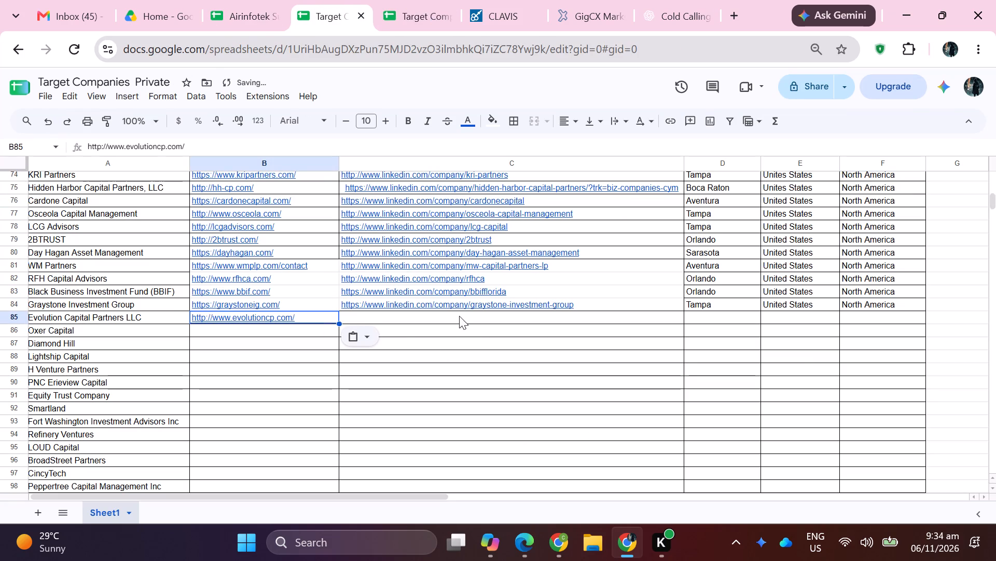
# Copy the Evolution Capital Partners LLC LinkedIn link from the source sheet into cell C85 of the Target Companies Private sheet.
pyautogui.click(459, 316)
pyautogui.click(403, 17)
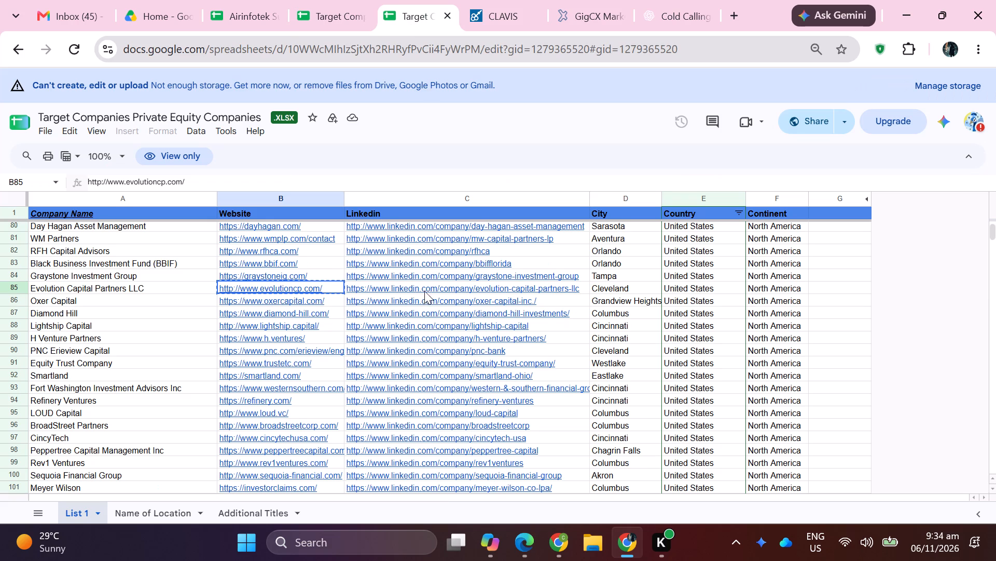
pyautogui.click(426, 286)
pyautogui.hotkey('ctrl', 'c')
pyautogui.click(318, 6)
pyautogui.hotkey('ctrl', 'v')
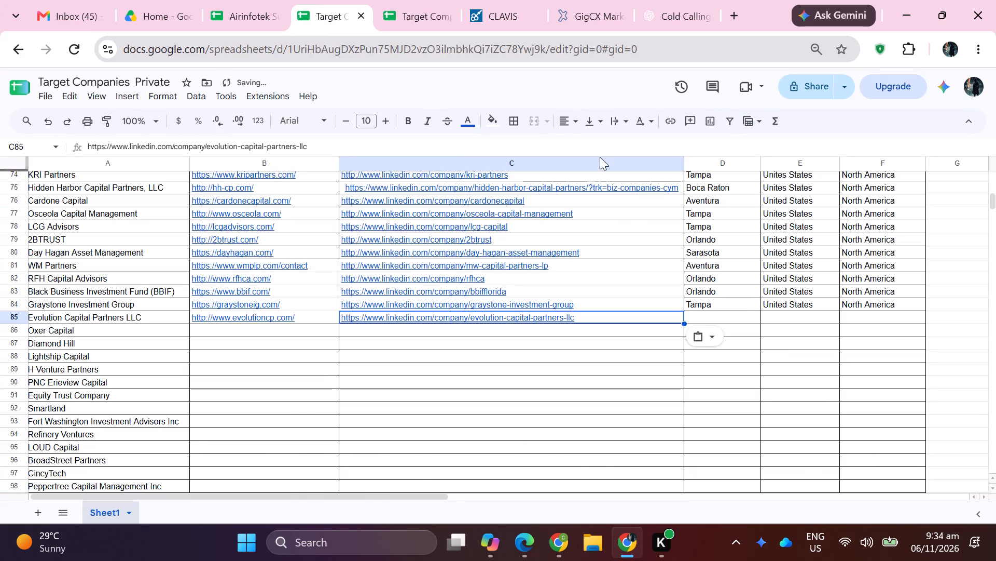
# Check the Evolution Capital Partners LLC location in the source sheet and enter Cleveland, United States and North America in row 85.
pyautogui.click(511, 7)
pyautogui.click(433, 4)
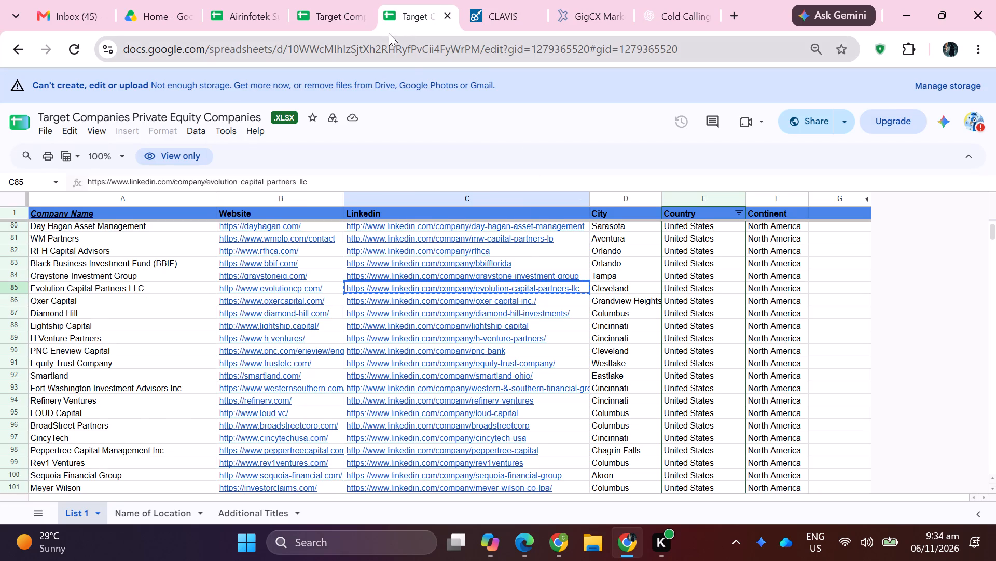
pyautogui.click(340, 0)
pyautogui.click(727, 321)
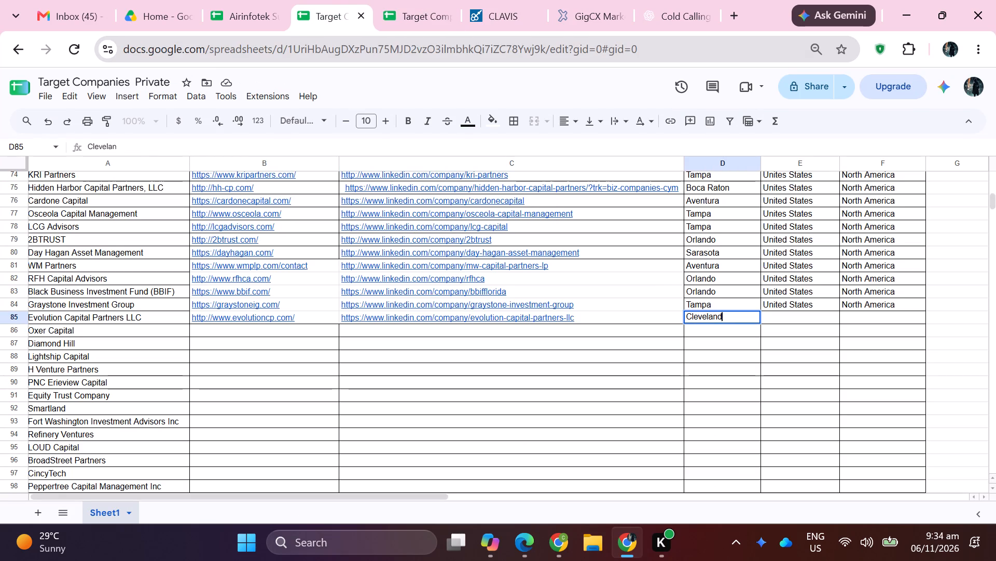
pyautogui.press('Tab')
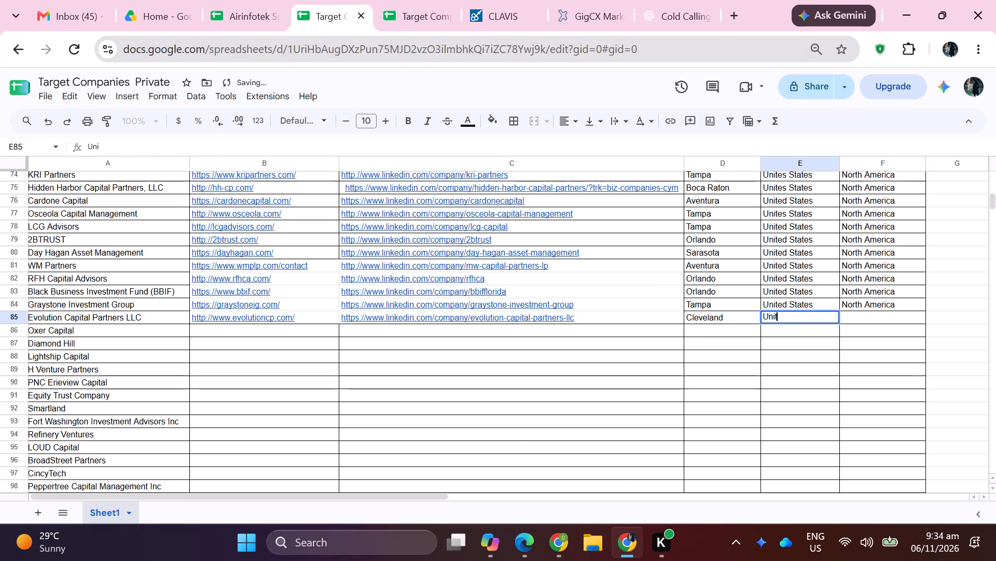
pyautogui.press('BackSpace')
pyautogui.press('BackSpace')
pyautogui.press('BackSpace')
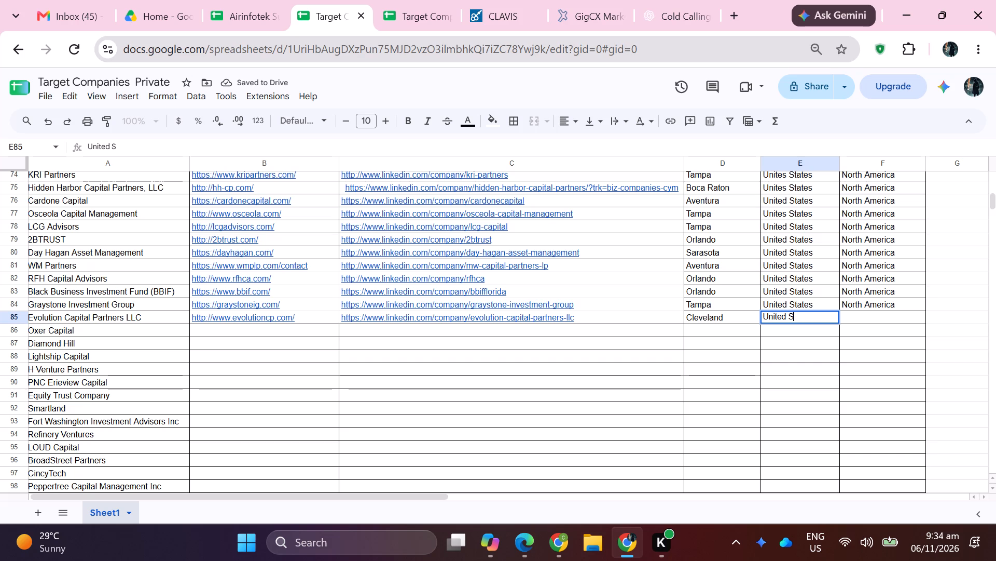
pyautogui.press('Tab')
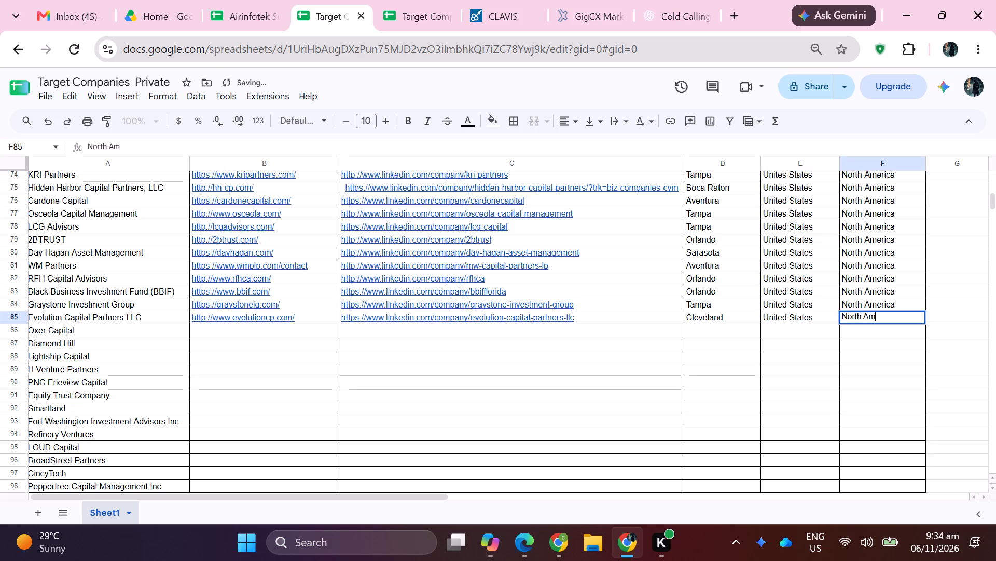
pyautogui.press('BackSpace')
pyautogui.press('BackSpace')
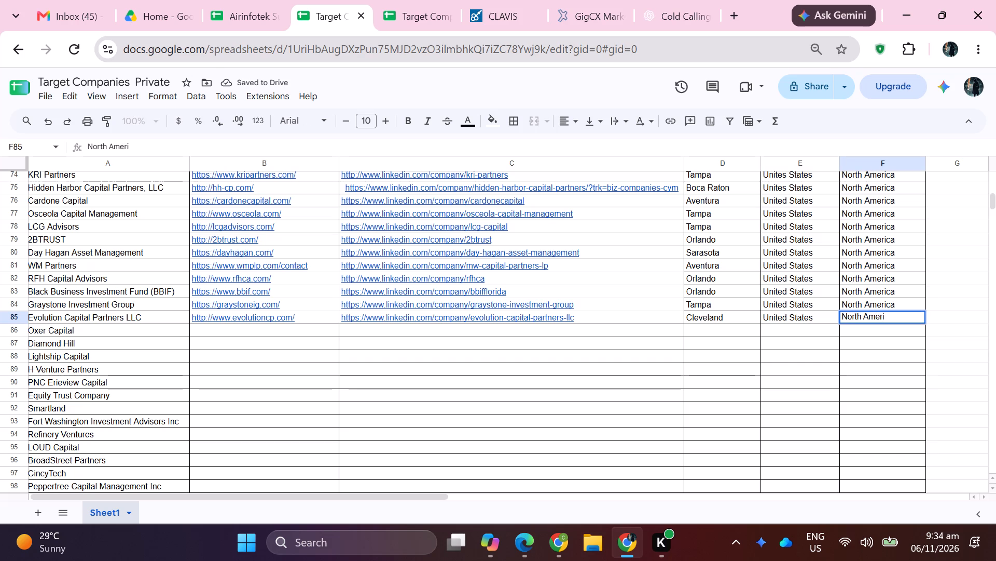
pyautogui.write('ca')
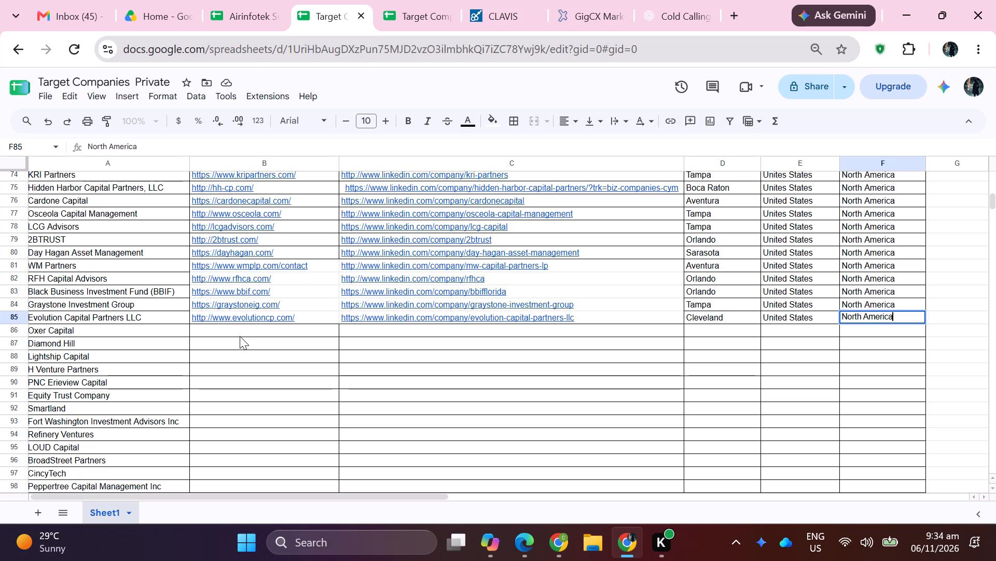
# Copy the Oxer Capital website link from the source sheet into cell B86 of the Target Companies Private sheet.
pyautogui.click(240, 338)
pyautogui.click(407, 0)
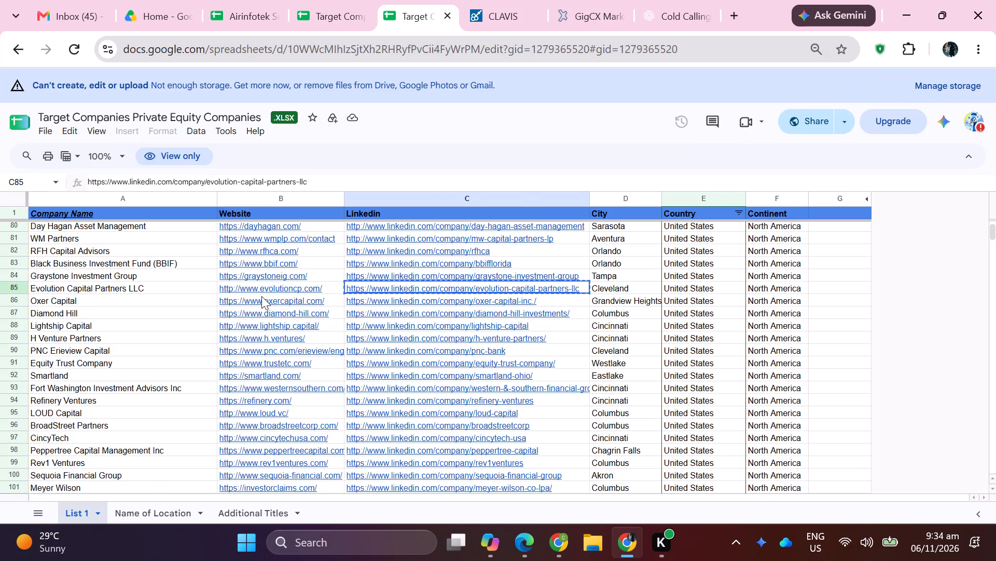
pyautogui.click(261, 296)
pyautogui.hotkey('ctrl', 'c')
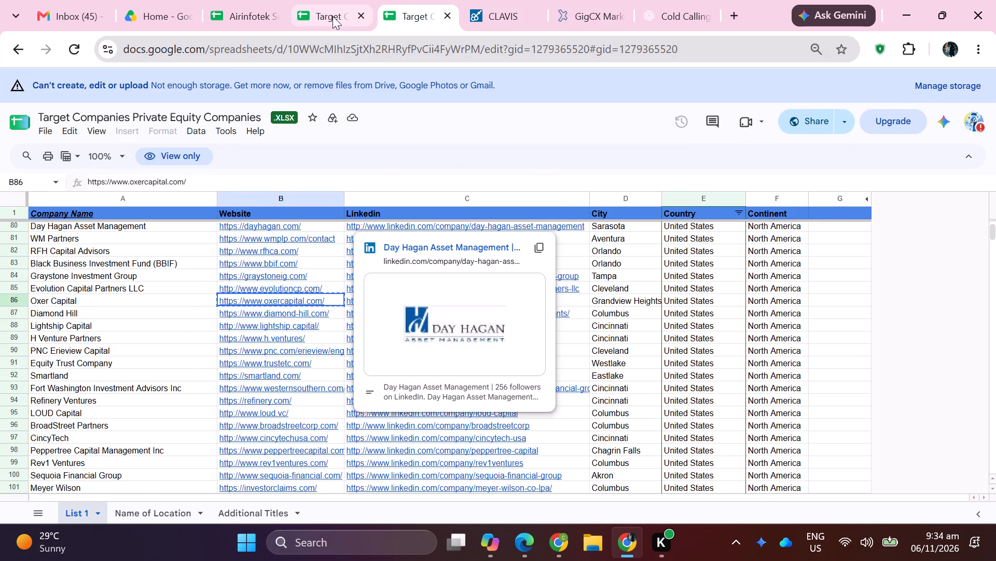
pyautogui.click(327, 9)
pyautogui.hotkey('ctrl', 'v')
# Copy the Oxer Capital LinkedIn link from the source sheet into cell C86 of the Target Companies Private sheet.
pyautogui.click(397, 0)
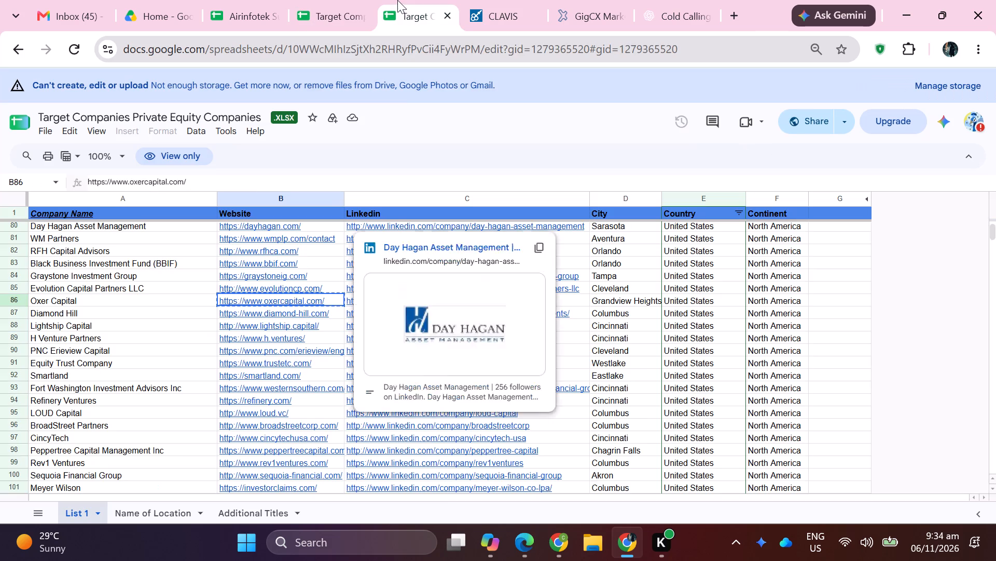
pyautogui.click(397, 294)
pyautogui.click(303, 302)
pyautogui.click(408, 301)
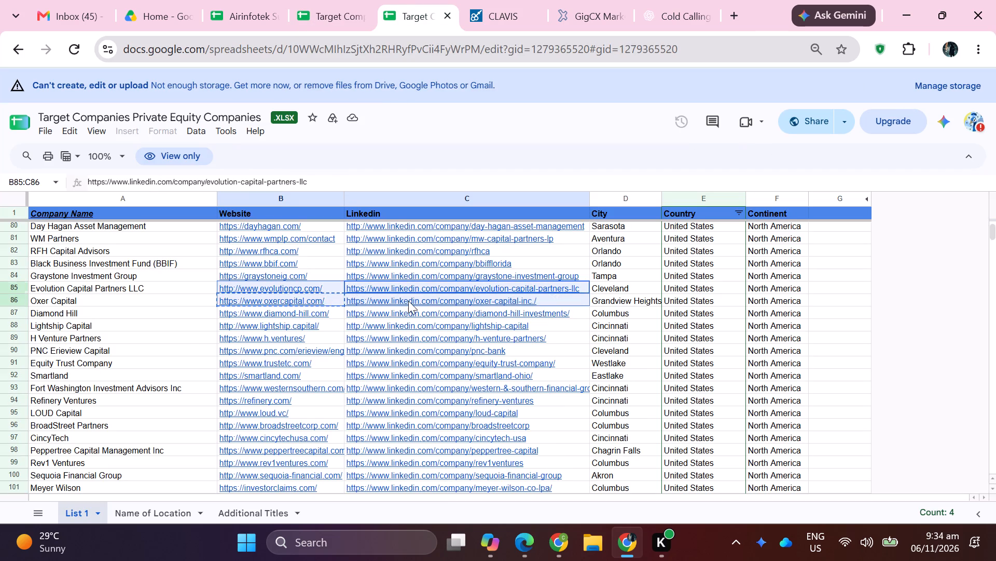
pyautogui.hotkey('ctrl', 'c')
pyautogui.click(314, 0)
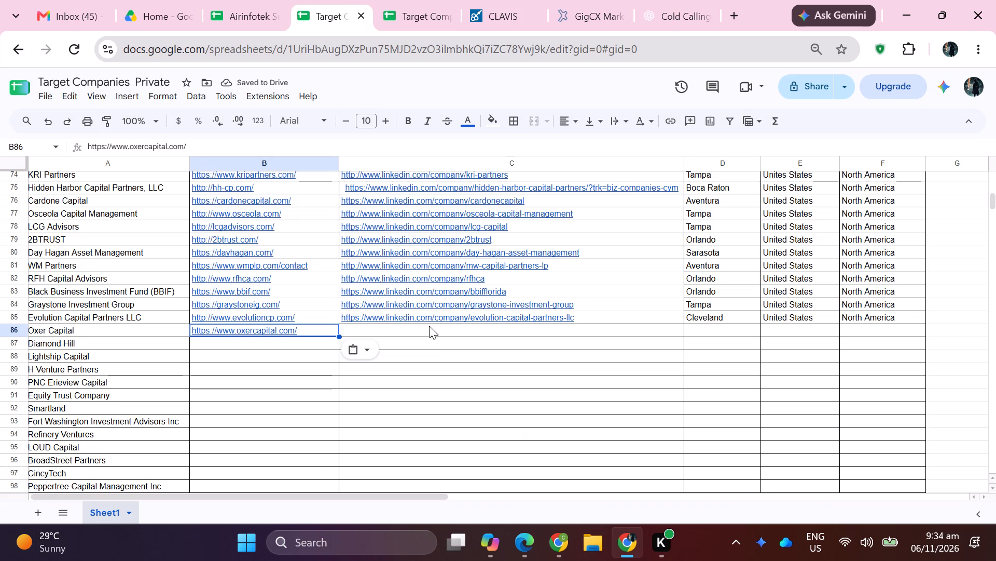
pyautogui.click(437, 333)
pyautogui.hotkey('ctrl', 'v')
# Copy the Oxer Capital city, Grandview Heights, from the source sheet into cell D86 of the Target Companies Private sheet.
pyautogui.click(422, 0)
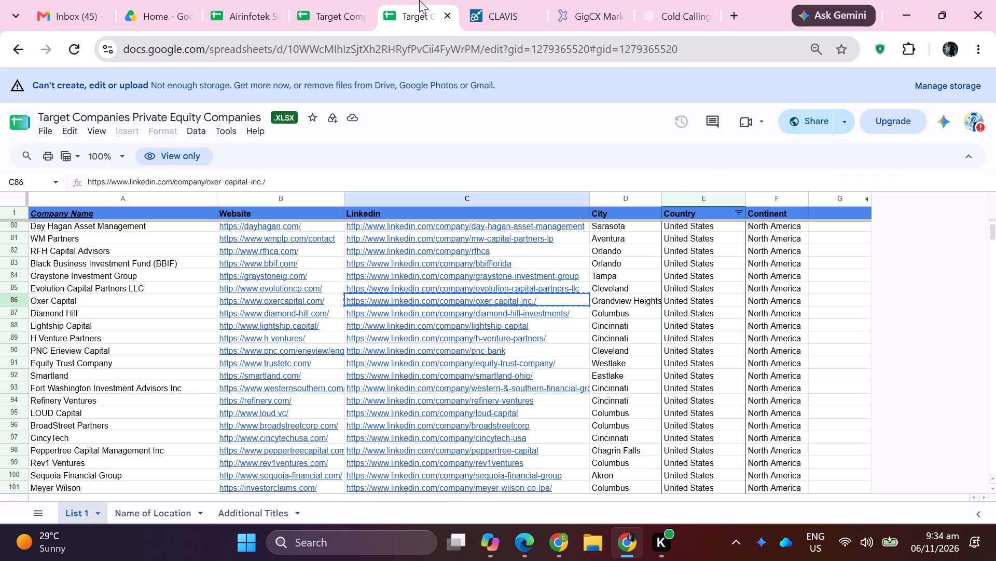
pyautogui.click(622, 297)
pyautogui.hotkey('ctrl', 'c')
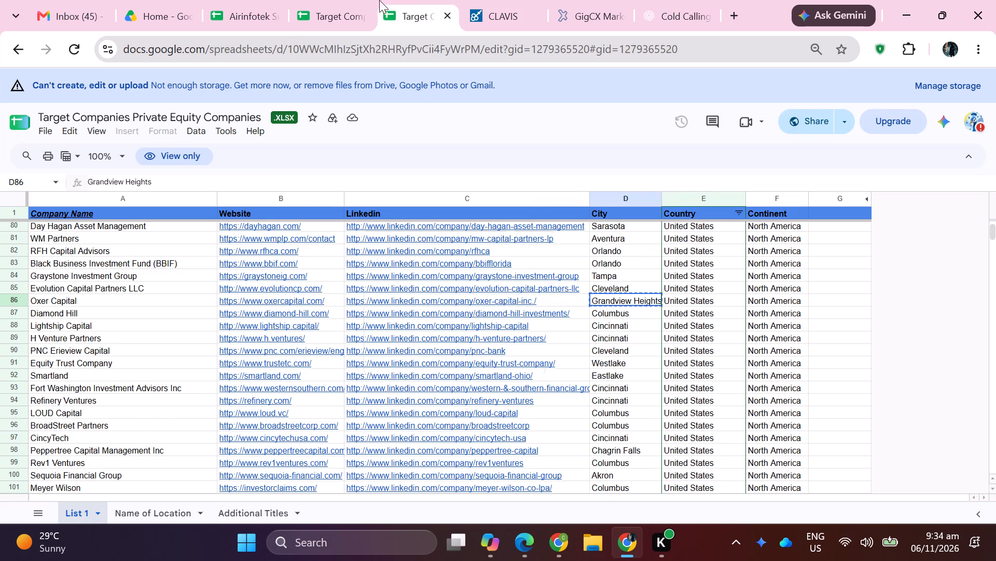
pyautogui.click(340, 0)
pyautogui.click(725, 333)
pyautogui.hotkey('ctrl', 'v')
# Enter United States as the country and North America as the continent for Oxer Capital in row 86.
pyautogui.moveTo(780, 325); pyautogui.dragTo(773, 314)
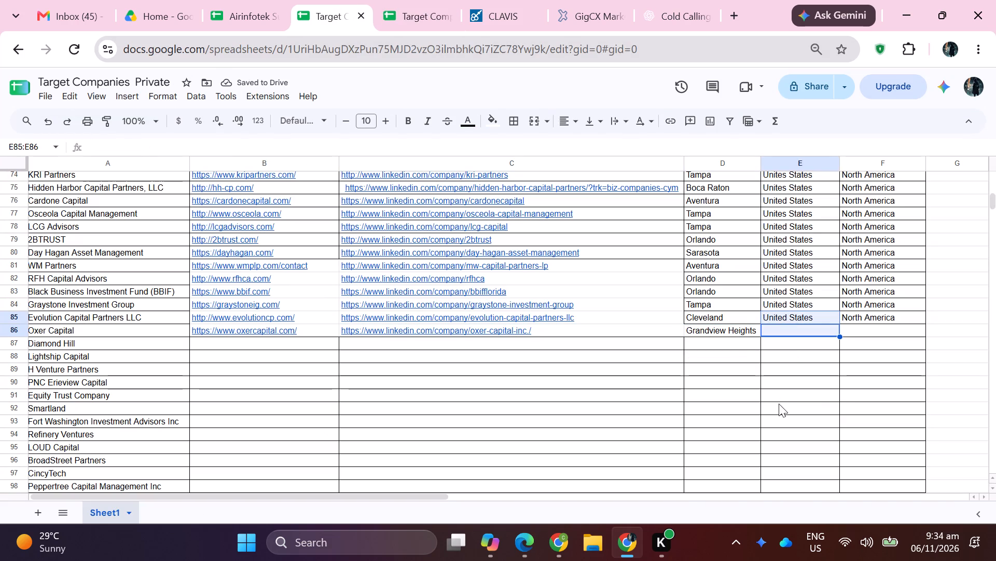
pyautogui.click(779, 404)
pyautogui.click(787, 330)
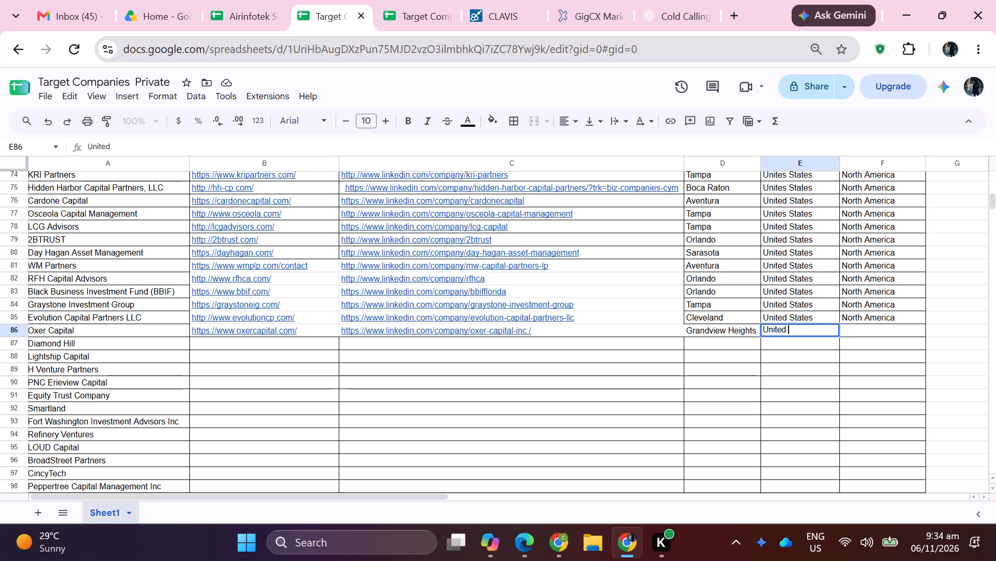
pyautogui.press('BackSpace')
pyautogui.press('BackSpace')
pyautogui.press('BackSpace')
pyautogui.write('tates')
pyautogui.press('Tab')
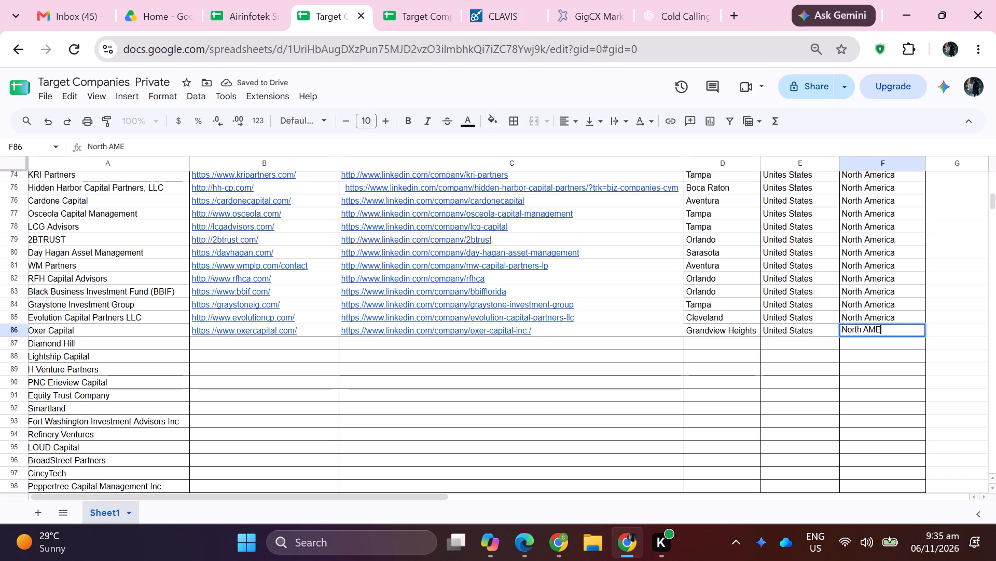
pyautogui.press('BackSpace')
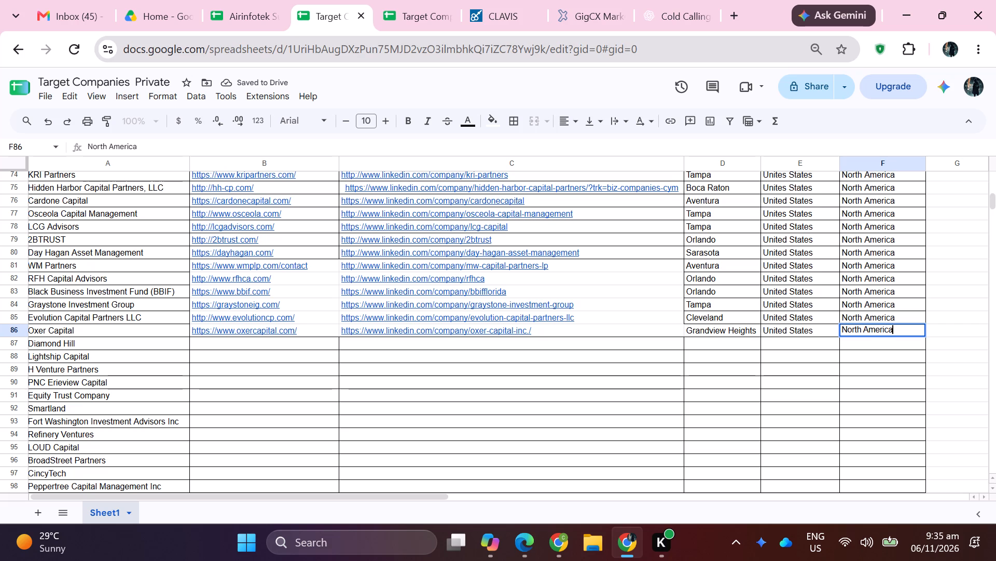
# Copy the Diamond Hill website link from the source sheet into cell B87 of the Target Companies Private sheet.
pyautogui.scroll(-1, 413, 328)
pyautogui.click(257, 266)
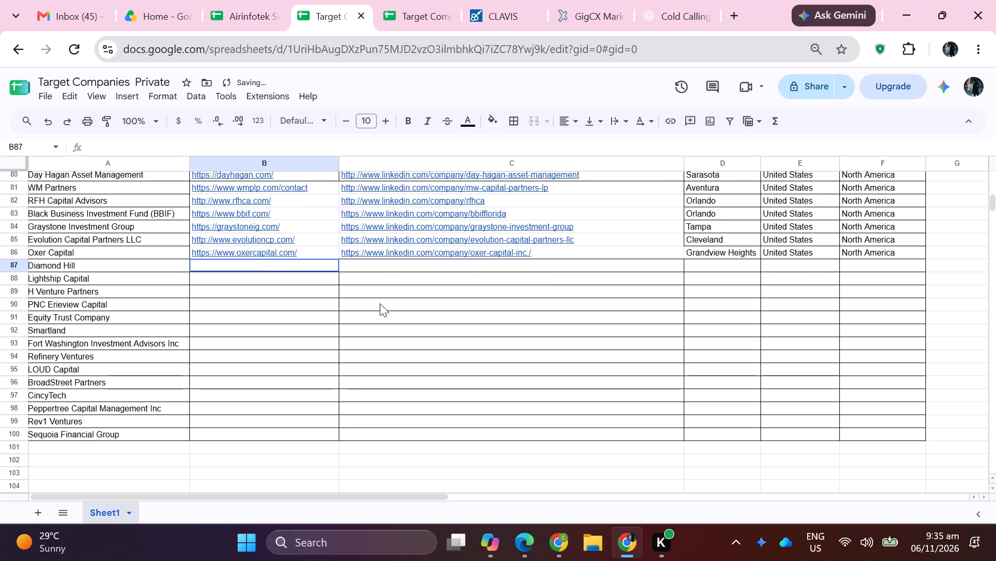
pyautogui.click(409, 0)
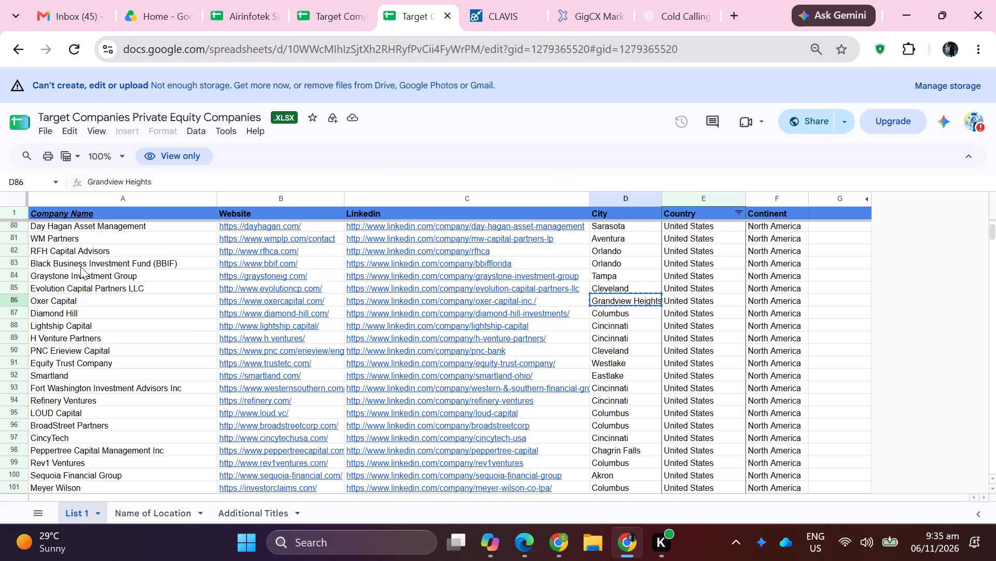
pyautogui.scroll(-1, 148, 296)
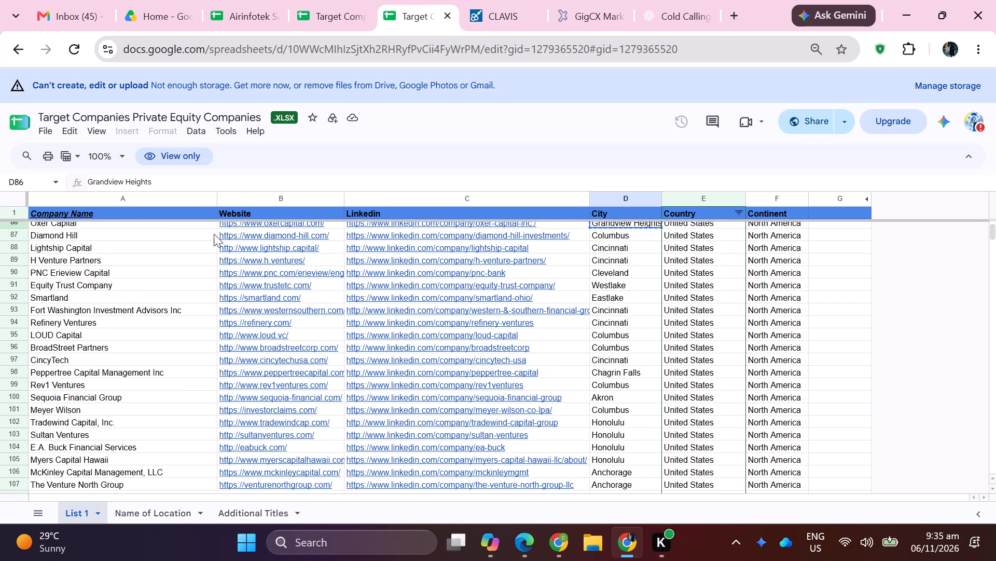
pyautogui.click(278, 235)
pyautogui.hotkey('ctrl', 'c')
pyautogui.click(330, 0)
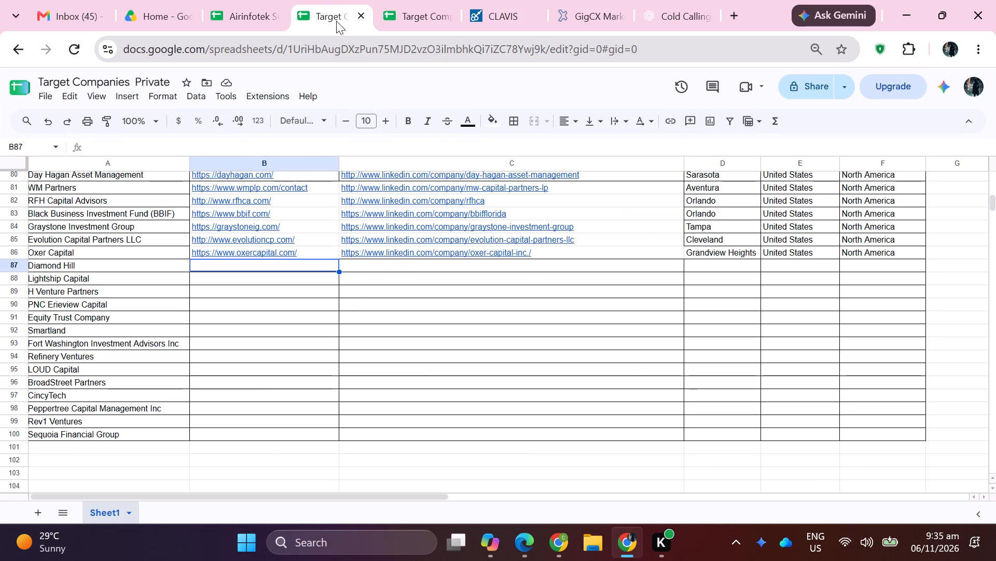
pyautogui.hotkey('ctrl', 'v')
# Copy the Diamond Hill LinkedIn link from the source sheet into cell C87 of the Target Companies Private sheet.
pyautogui.click(392, 0)
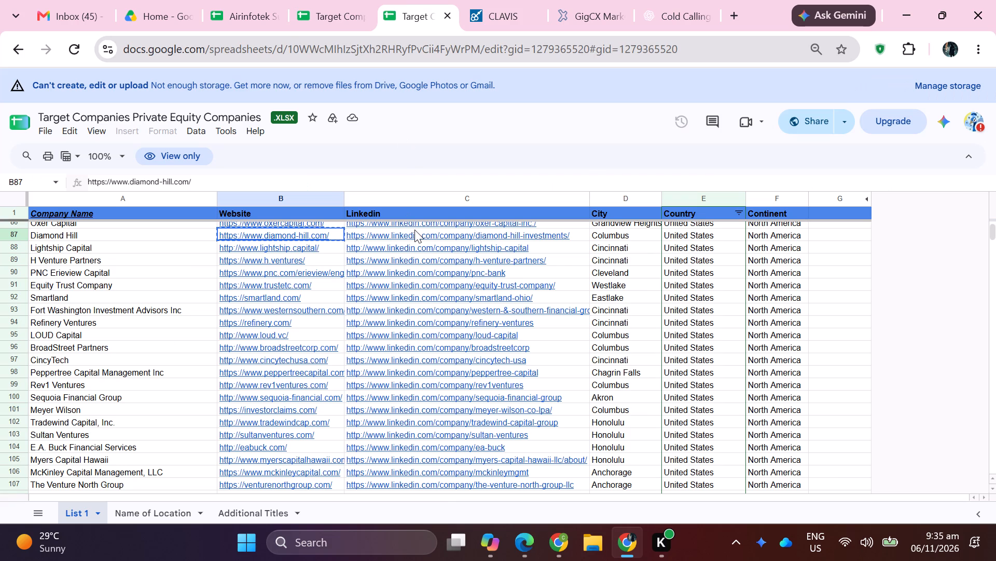
pyautogui.click(414, 230)
pyautogui.hotkey('ctrl', 'c')
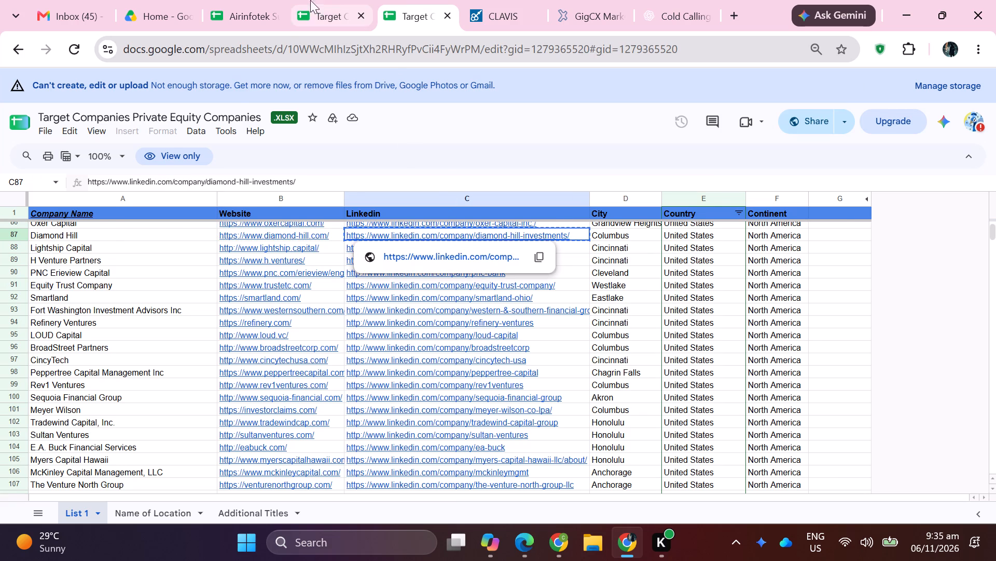
pyautogui.click(314, 0)
pyautogui.click(303, 264)
pyautogui.click(384, 262)
pyautogui.hotkey('ctrl', 'c')
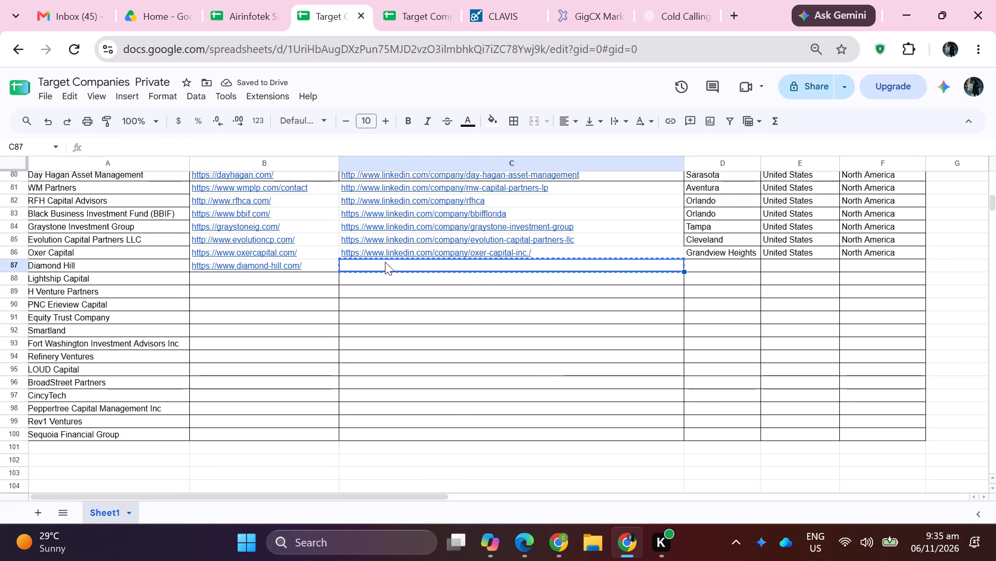
pyautogui.click(399, 0)
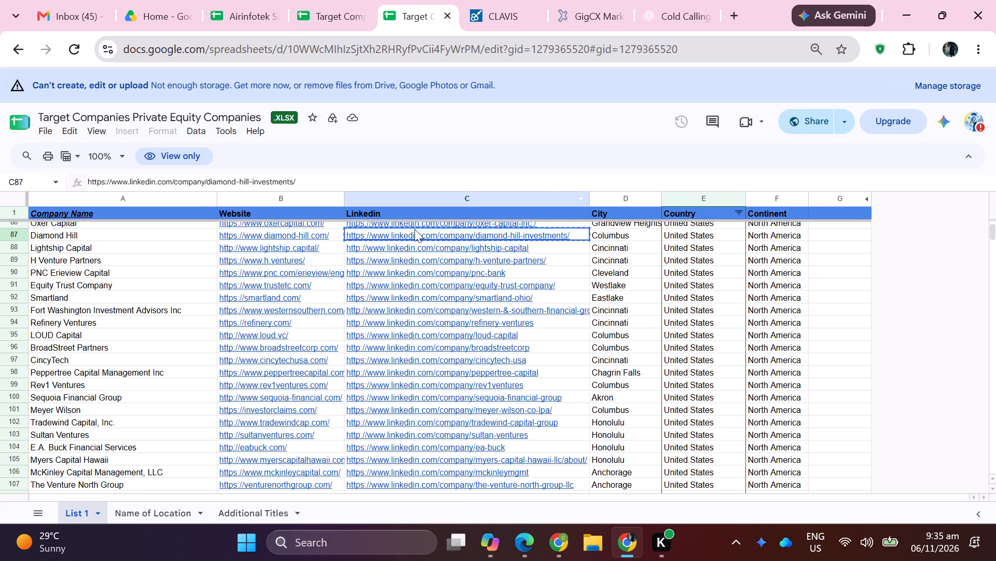
pyautogui.click(417, 231)
pyautogui.hotkey('ctrl', 'c')
pyautogui.click(348, 0)
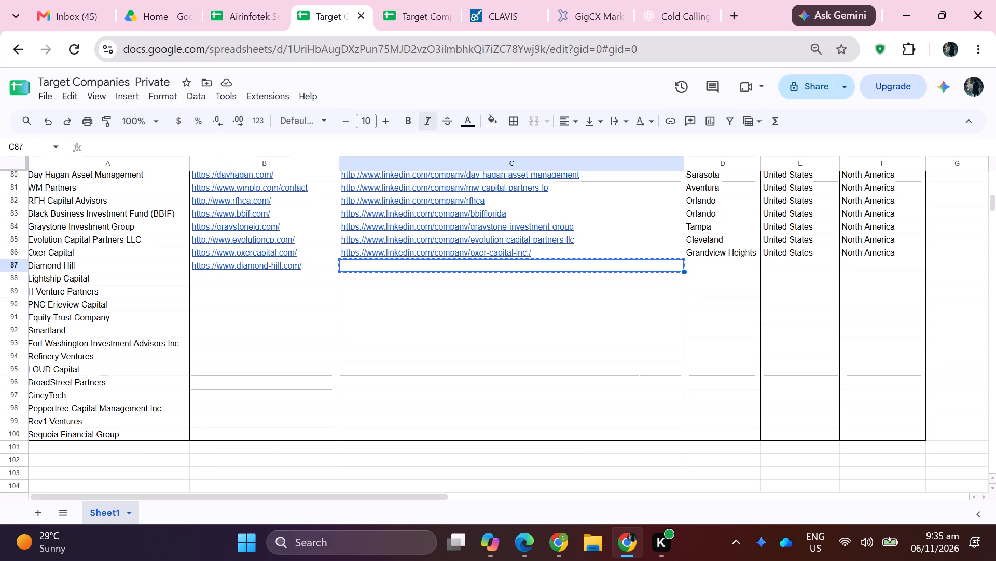
pyautogui.hotkey('ctrl', 'v')
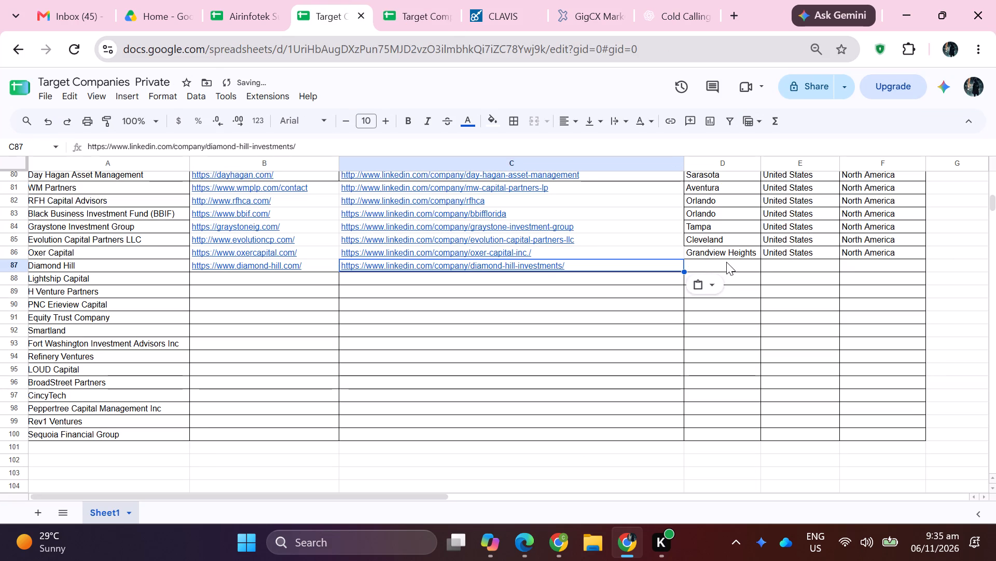
# Enter Columbos, United States and North America as the city, country and continent for Diamond Hill in row 87.
pyautogui.click(726, 262)
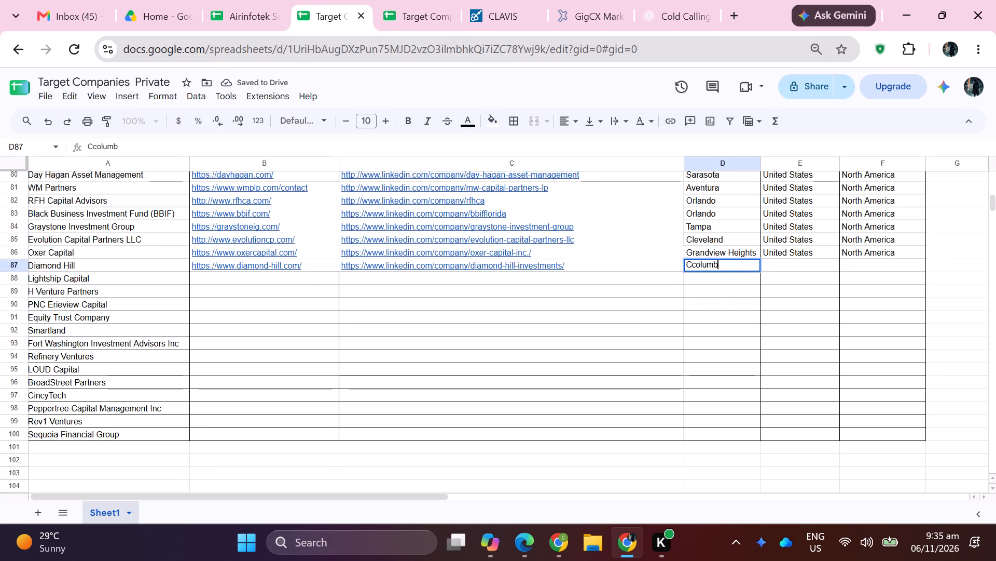
pyautogui.press('BackSpace')
pyautogui.press('BackSpace')
pyautogui.press('BackSpace')
pyautogui.press('BackSpace')
pyautogui.press('BackSpace')
pyautogui.press('BackSpace')
pyautogui.press('BackSpace')
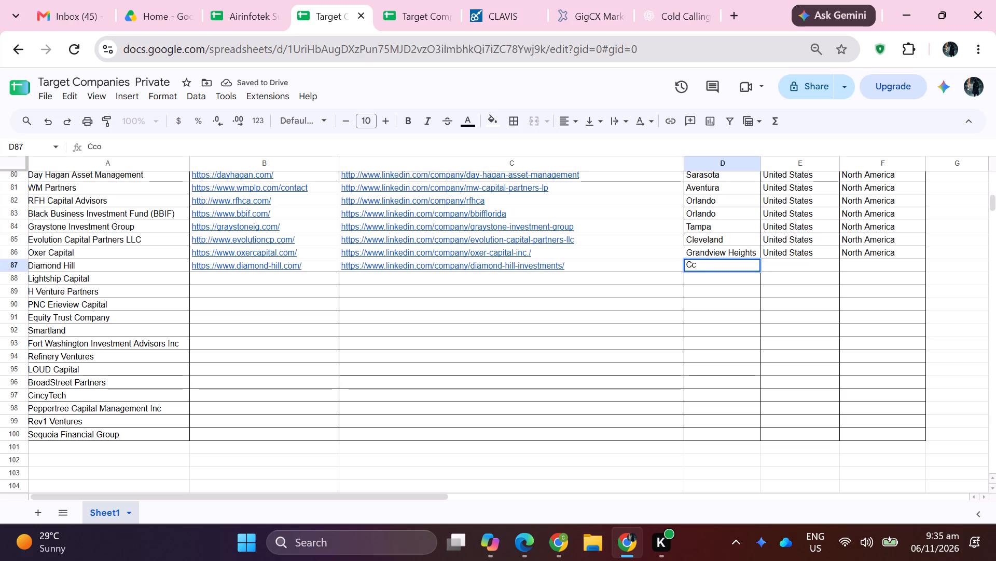
pyautogui.press('BackSpace')
pyautogui.write('olu')
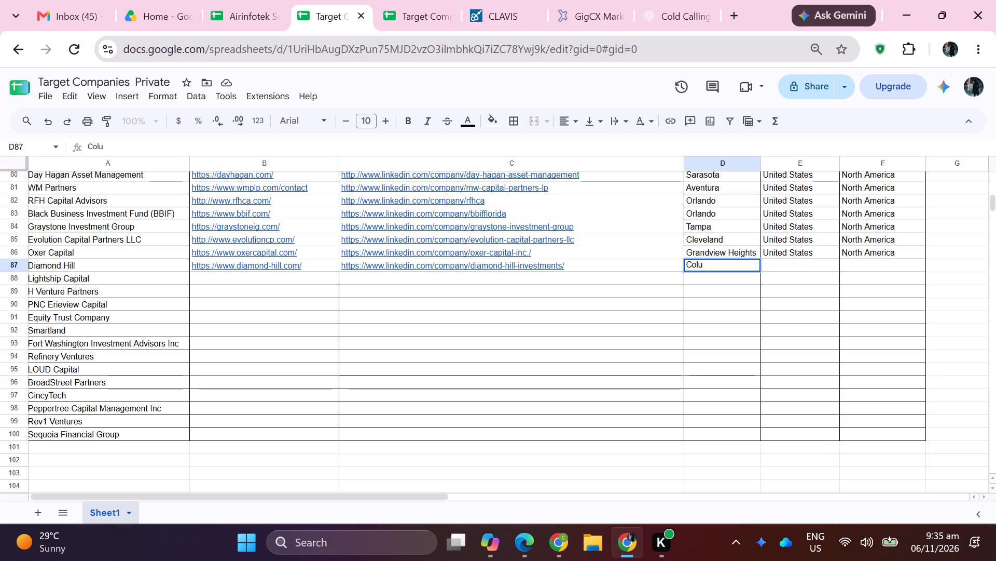
pyautogui.write('mbos')
pyautogui.press('Tab')
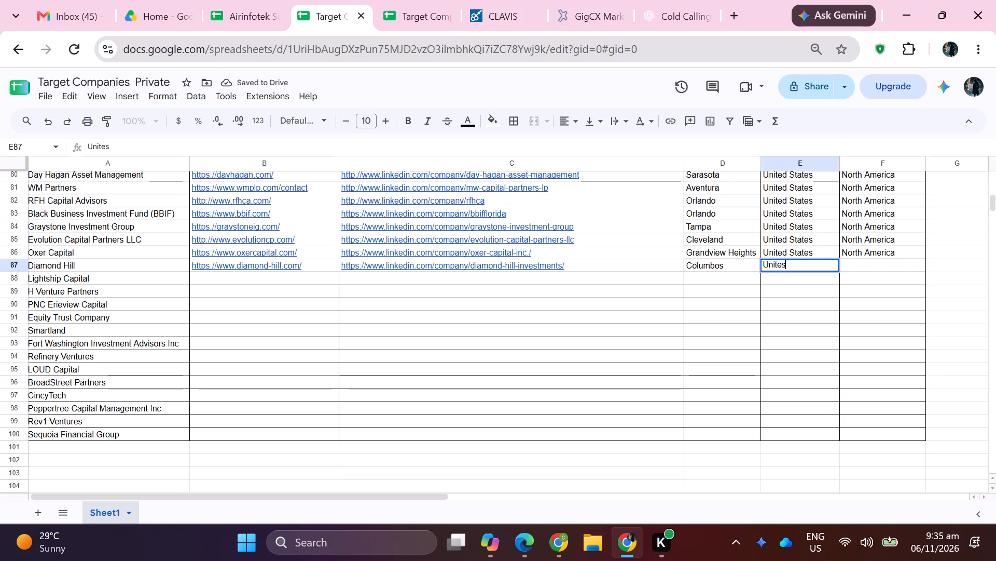
pyautogui.press('BackSpace')
pyautogui.press('Tab')
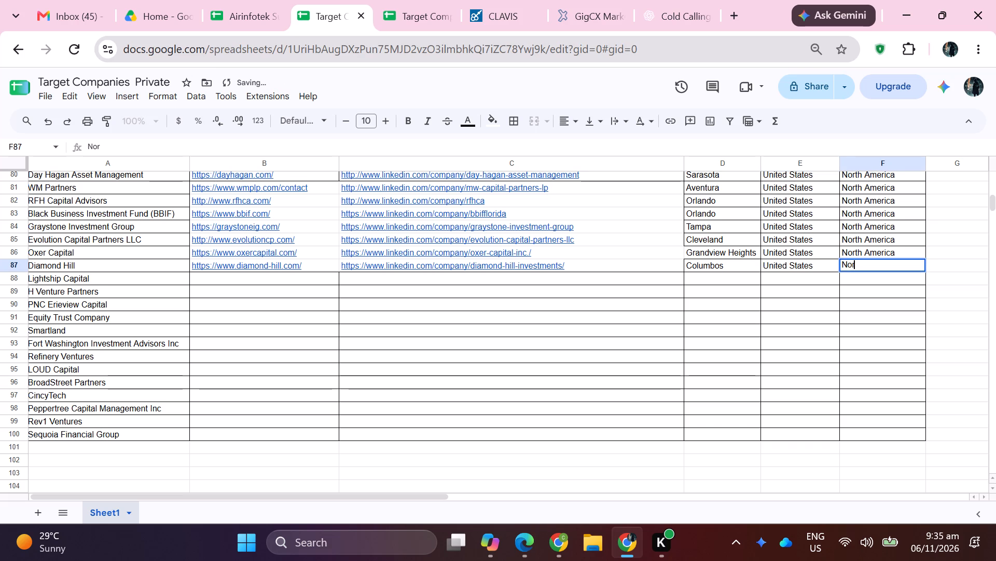
pyautogui.press('BackSpace')
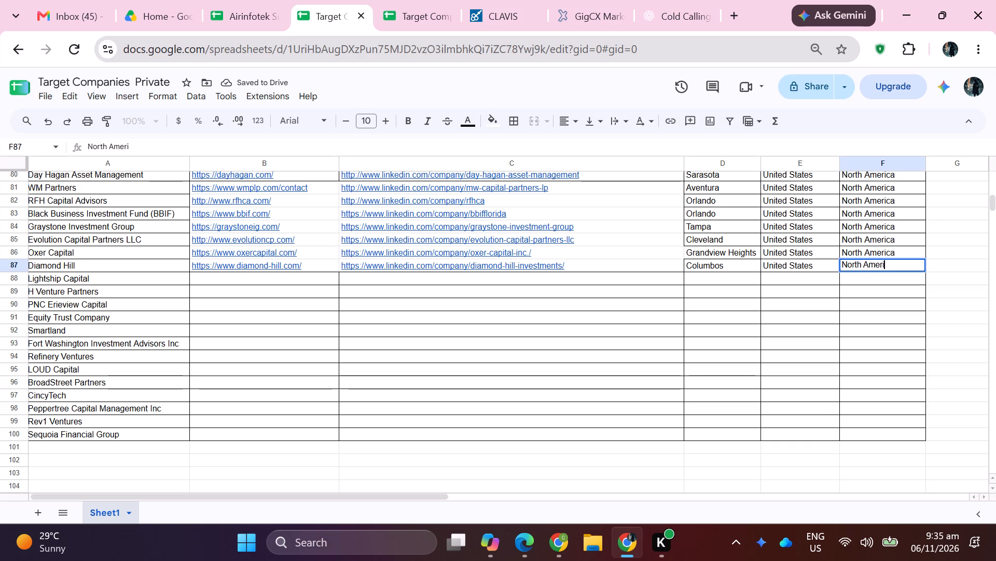
# Copy the Lightship Capital website link from the source sheet into cell B88 of the Target Companies Private sheet.
pyautogui.click(405, 0)
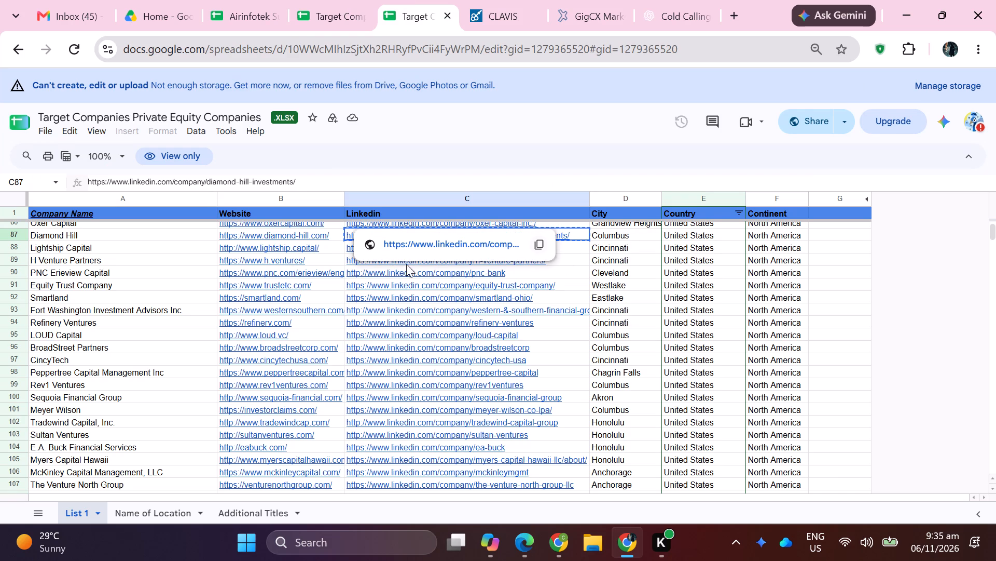
pyautogui.click(300, 252)
pyautogui.hotkey('ctrl', 'c')
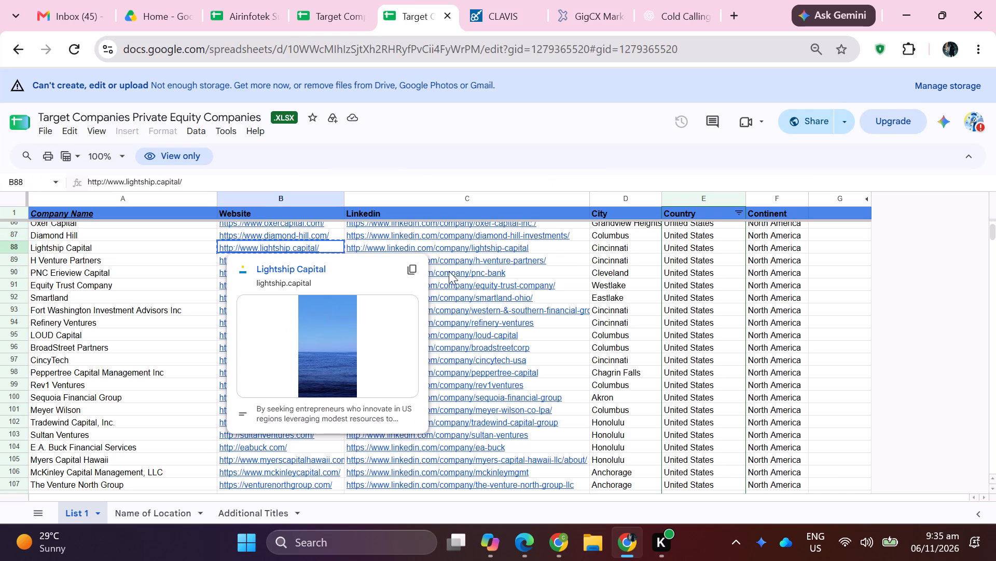
pyautogui.click(319, 0)
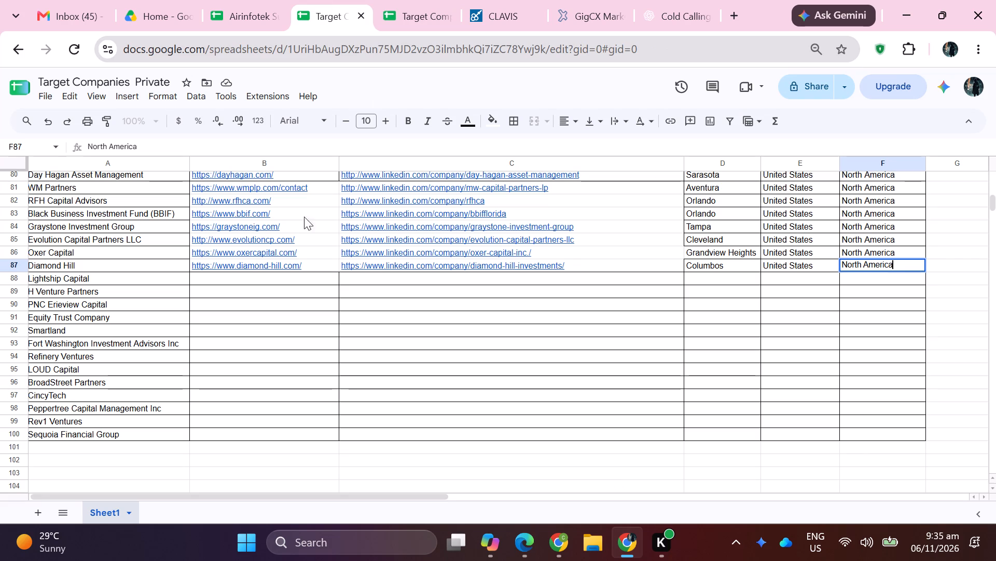
pyautogui.click(247, 275)
pyautogui.hotkey('ctrl', 'v')
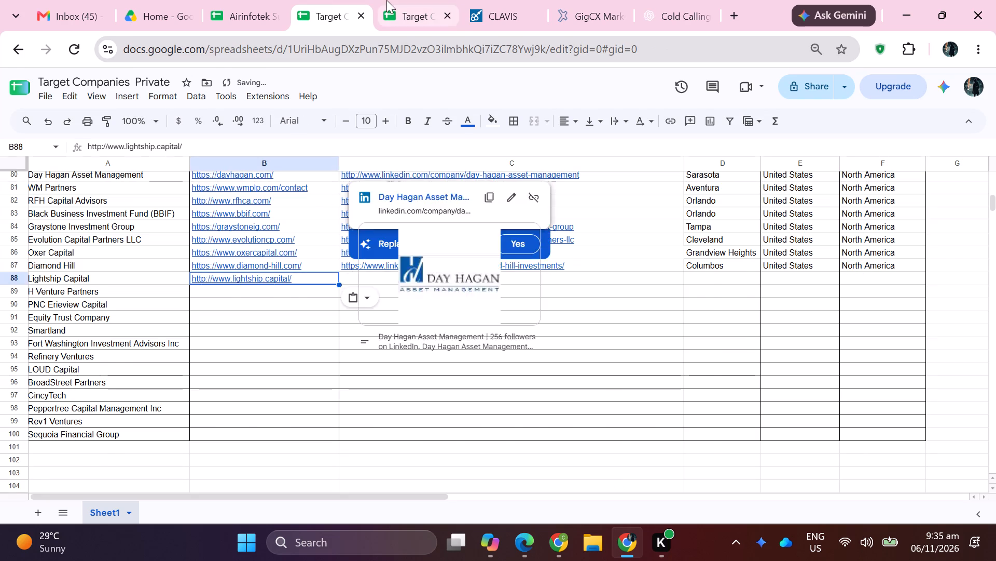
# Copy the Lightship Capital LinkedIn link from the source sheet into cell C88 of the Target Companies Private sheet.
pyautogui.click(386, 0)
pyautogui.click(393, 247)
pyautogui.hotkey('ctrl', 'c')
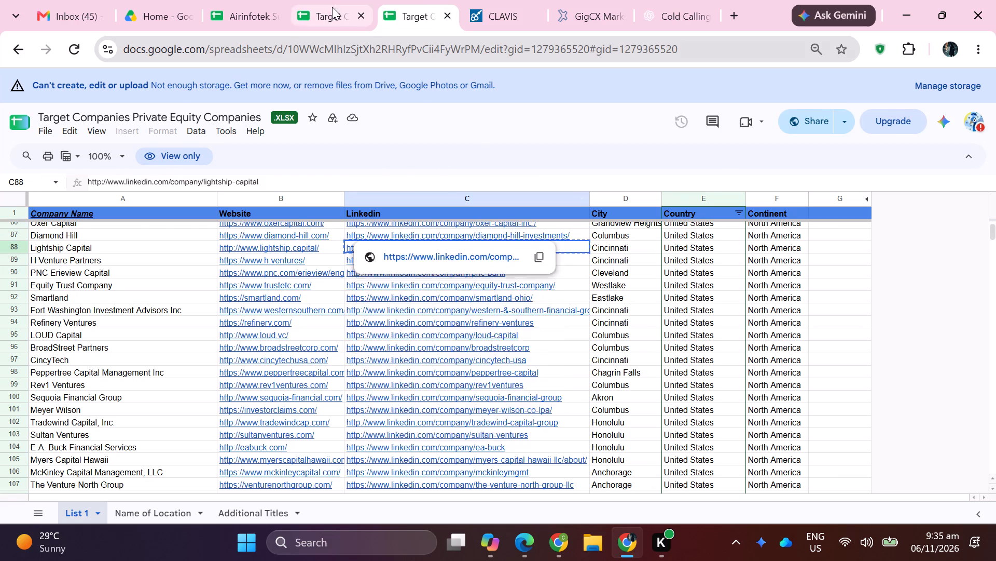
pyautogui.click(326, 0)
pyautogui.click(410, 277)
pyautogui.hotkey('ctrl', 'v')
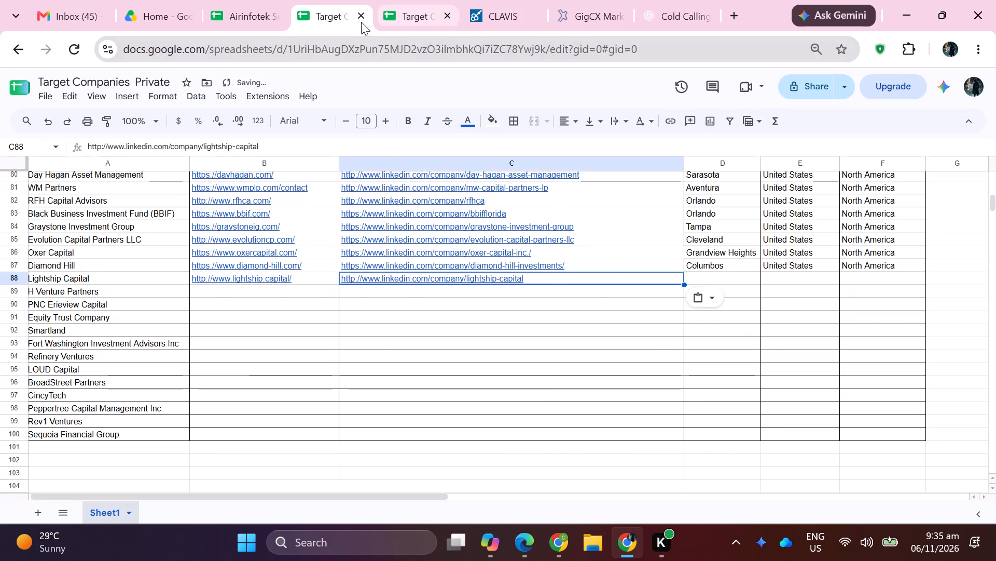
# Copy the Lightship Capital city, Cincinnati, from the source sheet into cell D88 of the Target Companies Private sheet.
pyautogui.click(401, 5)
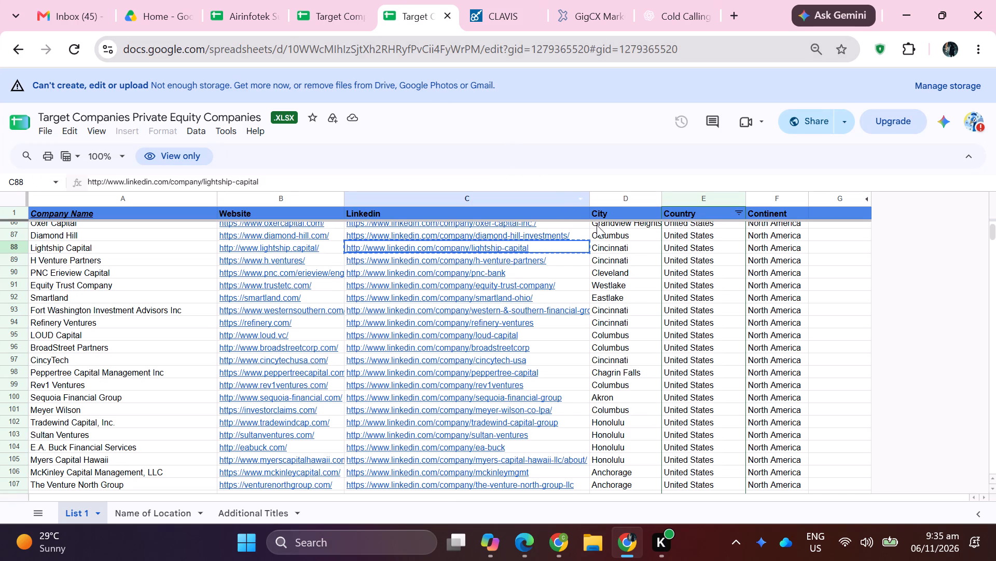
pyautogui.click(615, 248)
pyautogui.hotkey('ctrl', 'c')
pyautogui.click(317, 0)
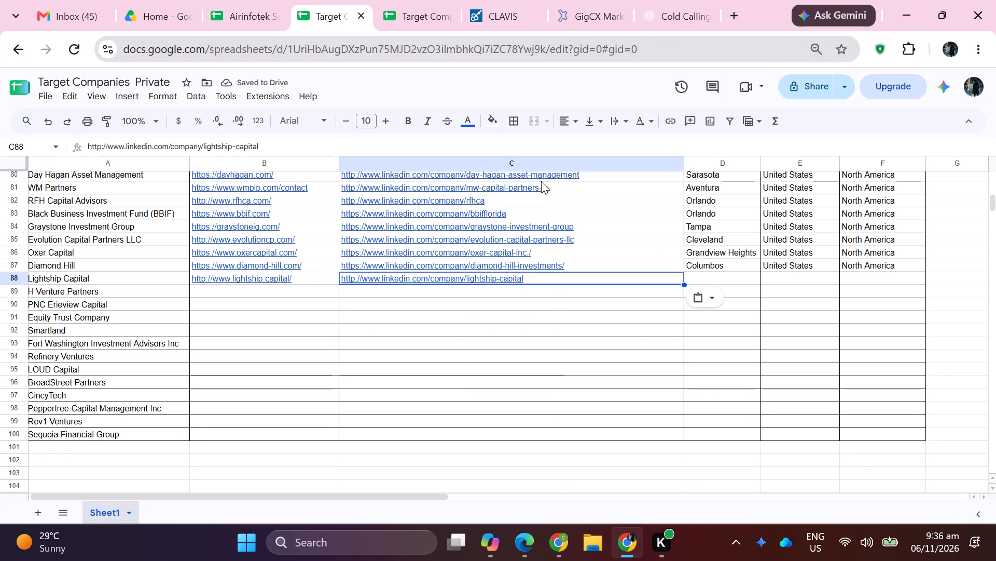
pyautogui.click(717, 280)
pyautogui.hotkey('ctrl', 'v')
# Enter United States as the country and North America as the continent for Lightship Capital in row 88.
pyautogui.click(801, 283)
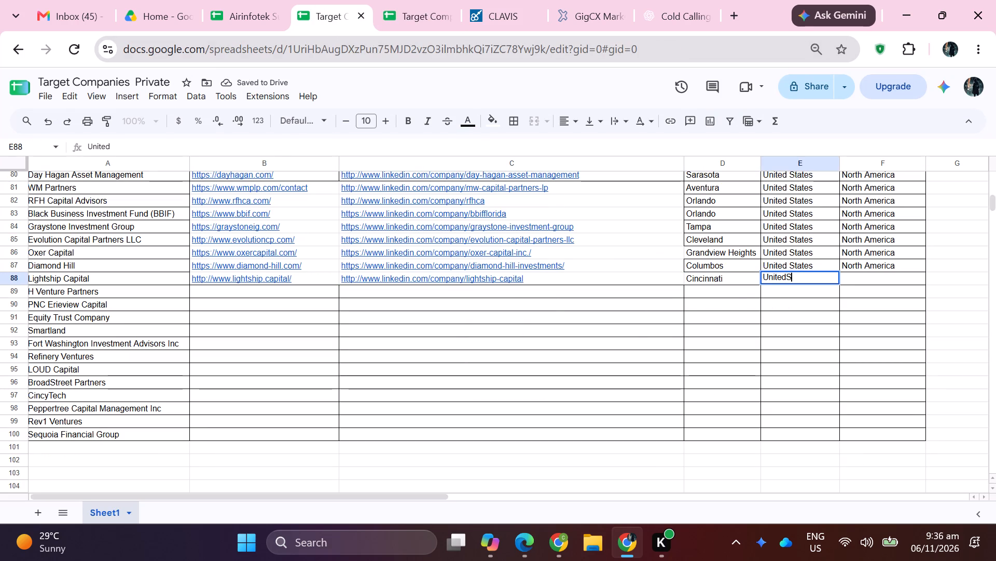
pyautogui.press('BackSpace')
pyautogui.press('BackSpace')
pyautogui.press('BackSpace')
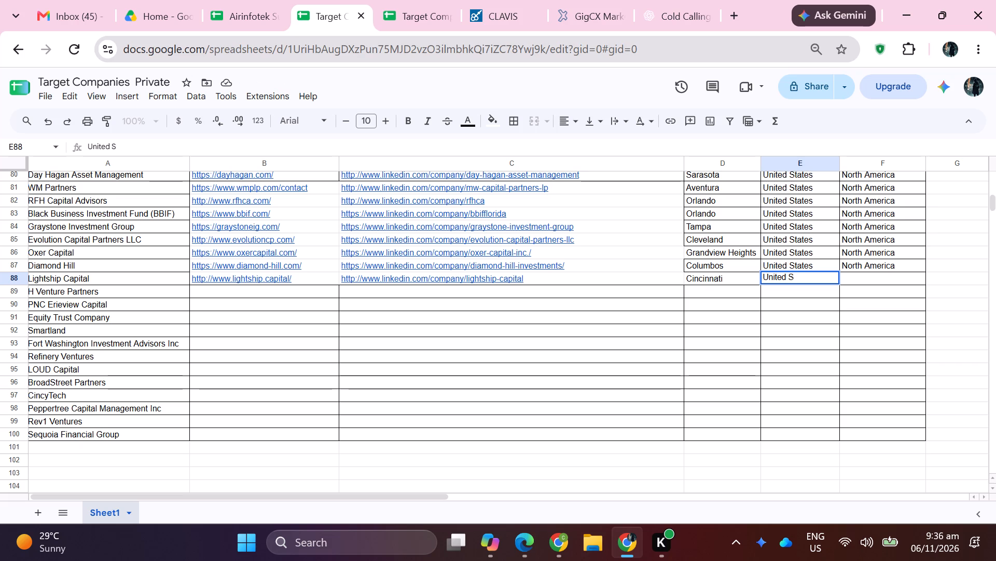
pyautogui.press('Tab')
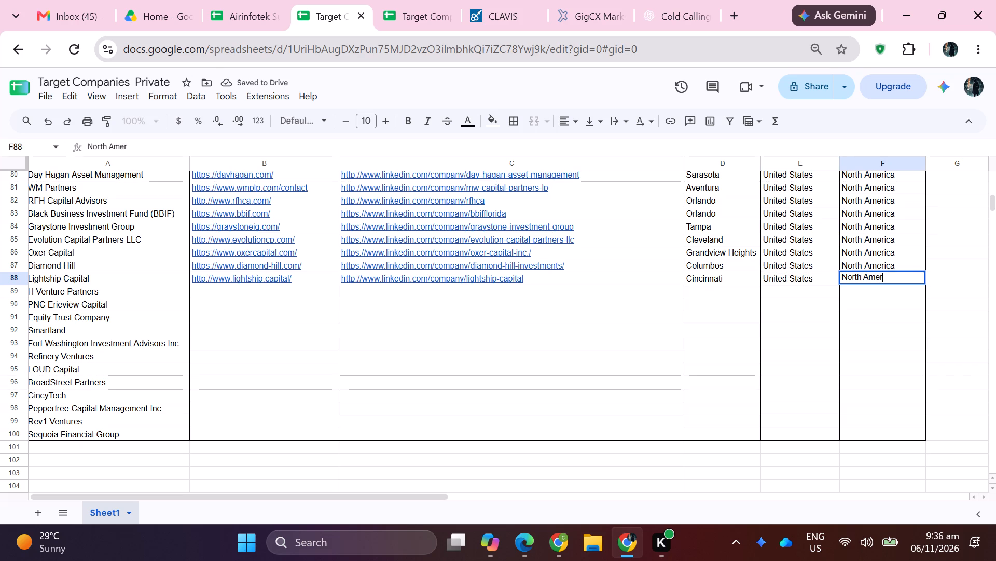
# Copy the H Venture Partners website link from the source sheet into cell B89 of the Target Companies Private sheet.
pyautogui.click(248, 292)
pyautogui.click(419, 2)
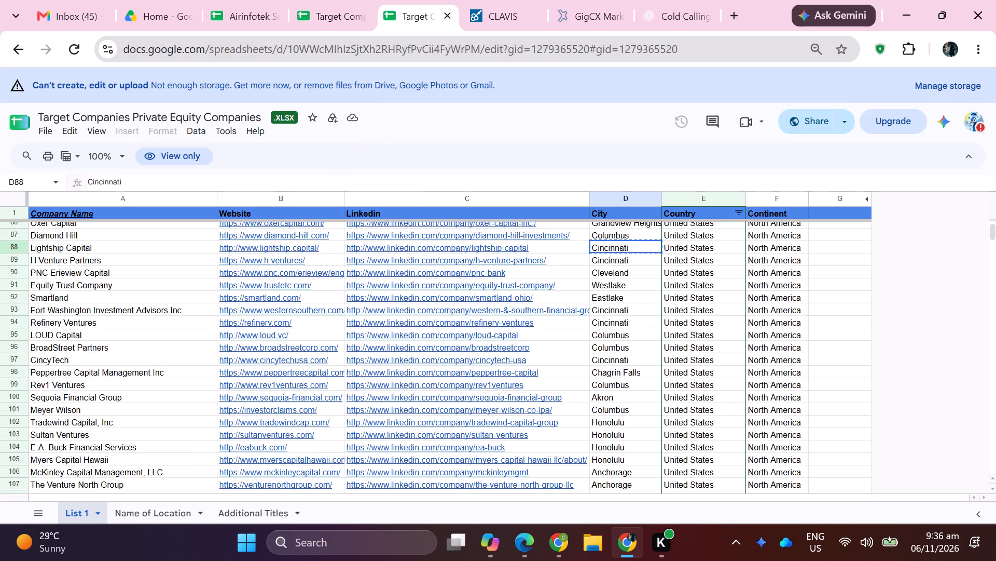
pyautogui.click(290, 259)
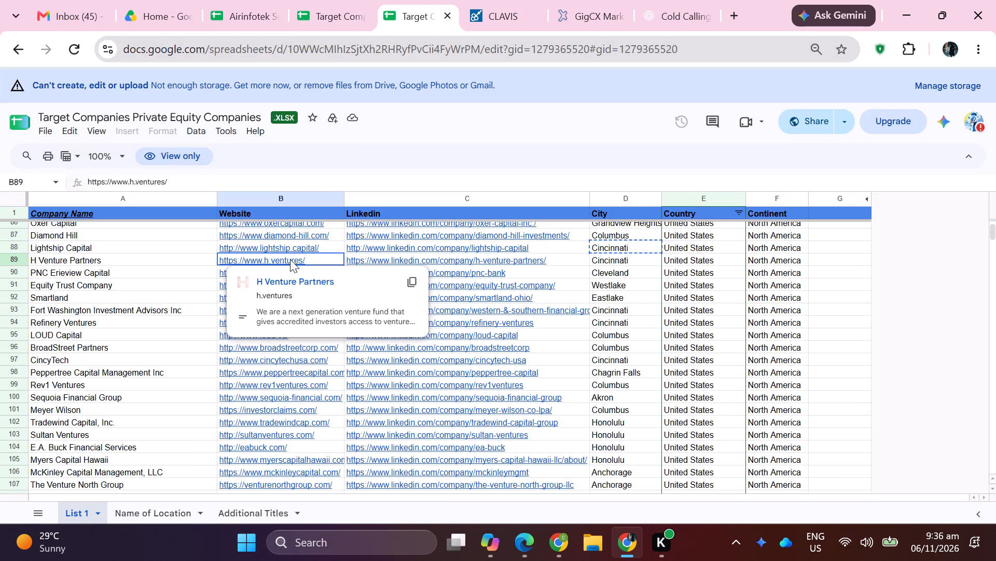
pyautogui.hotkey('ctrl', 'c')
pyautogui.click(340, 9)
pyautogui.click(286, 292)
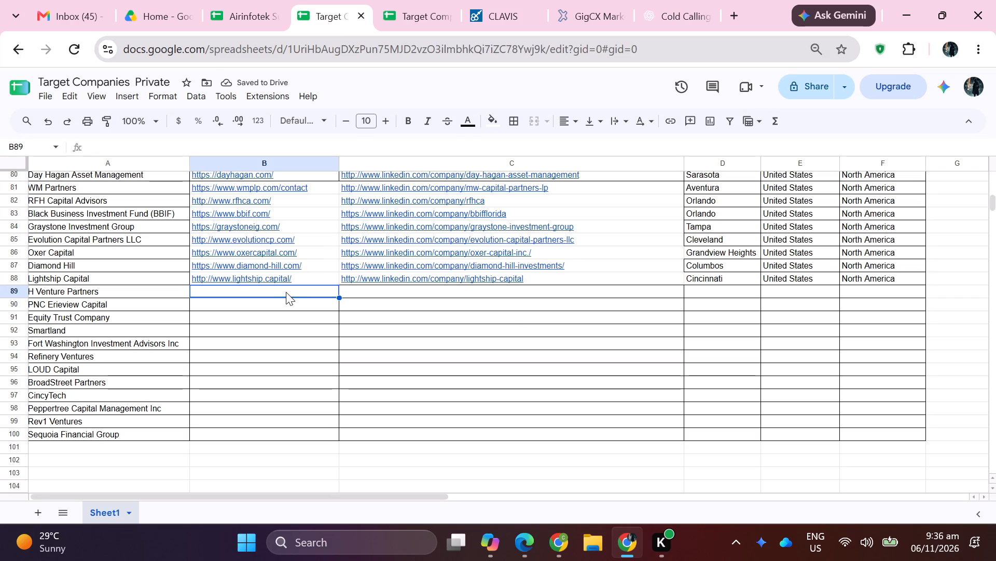
pyautogui.hotkey('ctrl', 'v')
# Copy the H Venture Partners LinkedIn link from the source sheet into cell C89 of the Target Companies Private sheet.
pyautogui.click(414, 288)
pyautogui.click(405, 0)
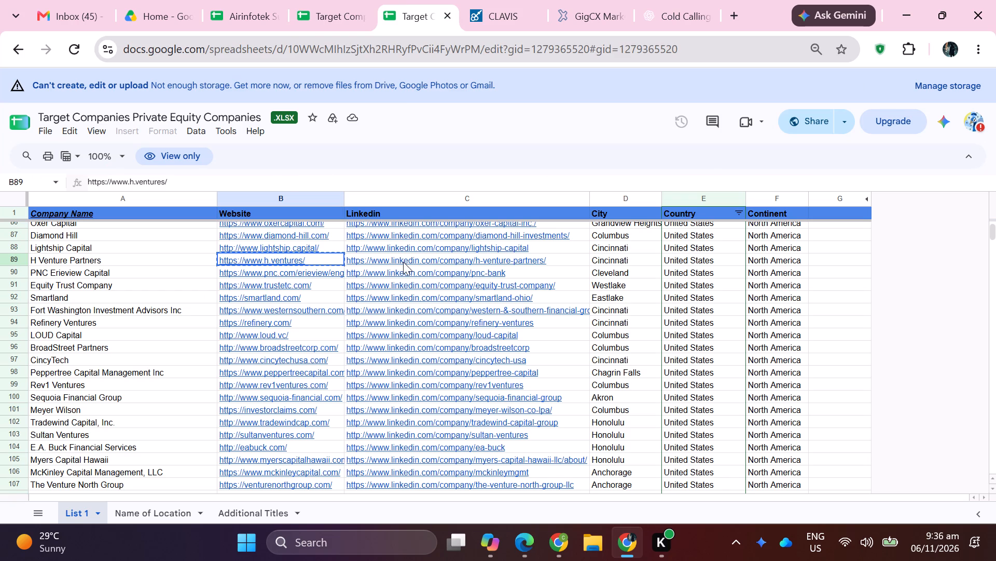
pyautogui.click(403, 262)
pyautogui.hotkey('ctrl', 'c')
pyautogui.click(323, 0)
pyautogui.hotkey('ctrl', 'v')
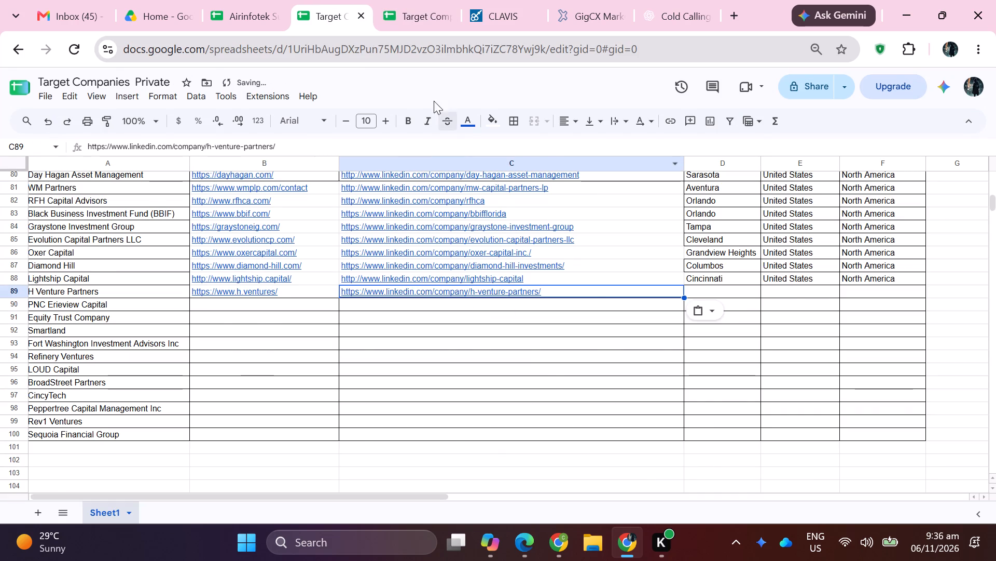
# Look up the H Venture Partners city in the source sheet and enter Cincinnati in cell D89.
pyautogui.click(416, 10)
pyautogui.click(333, 3)
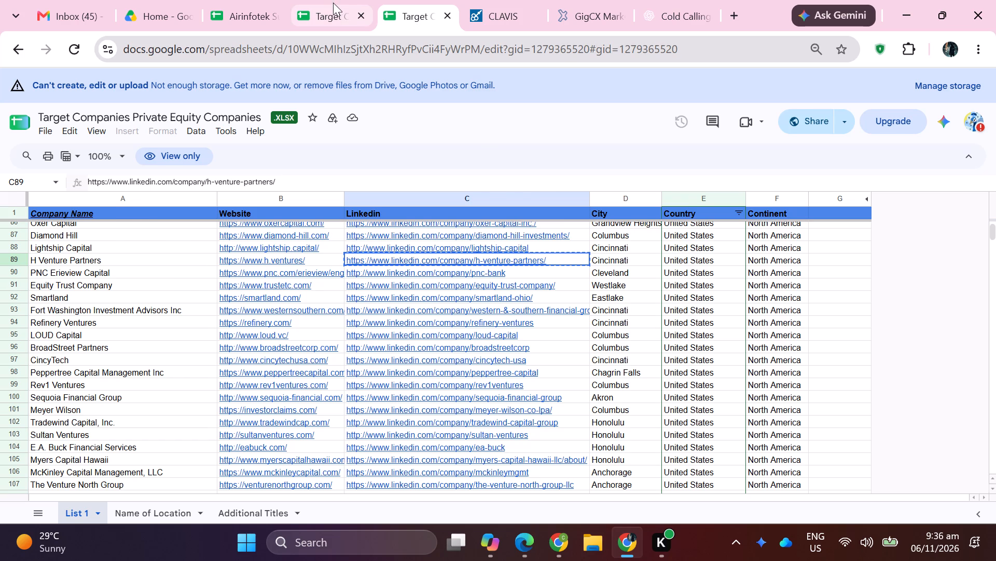
pyautogui.click(717, 294)
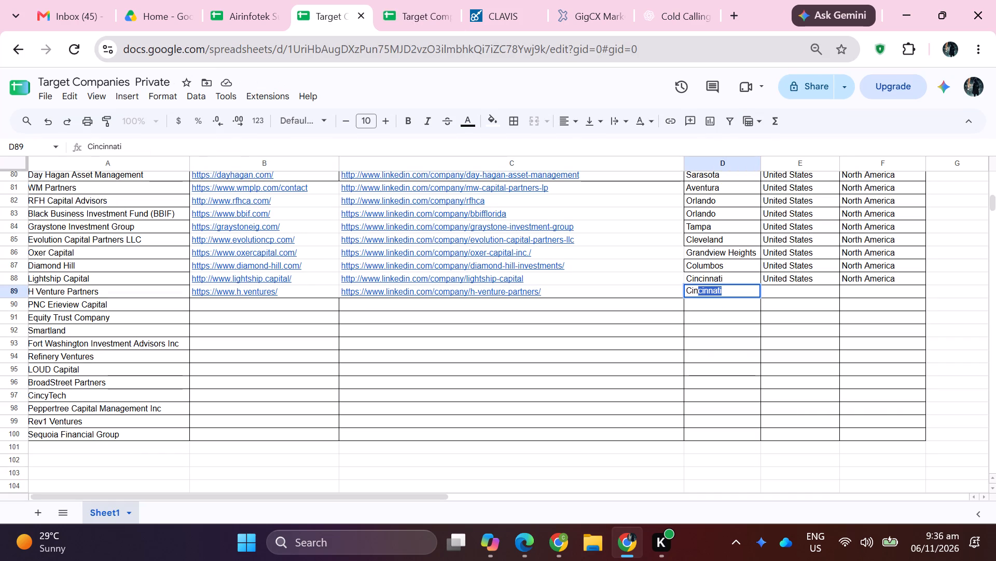
pyautogui.press('Right')
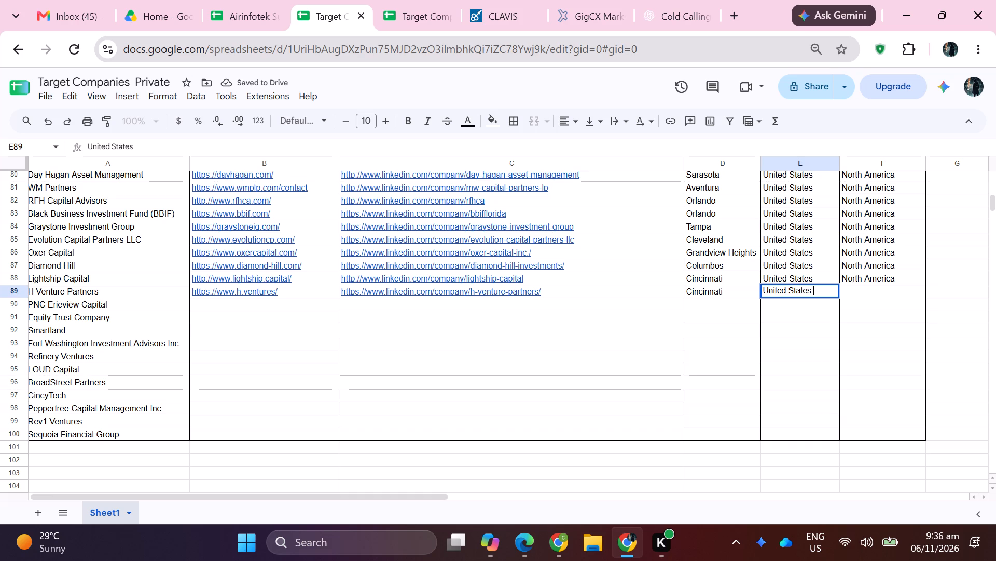
# Enter United States as the country and North America as the continent for H Venture Partners in row 89.
pyautogui.press('BackSpace')
pyautogui.press('Tab')
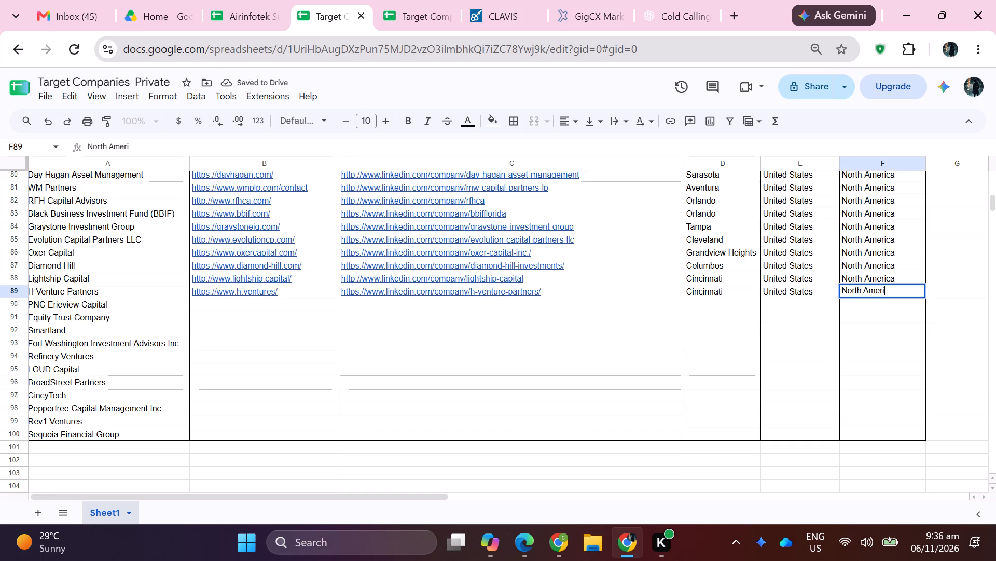
pyautogui.press('Tab')
# Copy the PNC Erieview Capital website link from the source sheet into cell B90 of the Target Companies Private sheet.
pyautogui.click(232, 308)
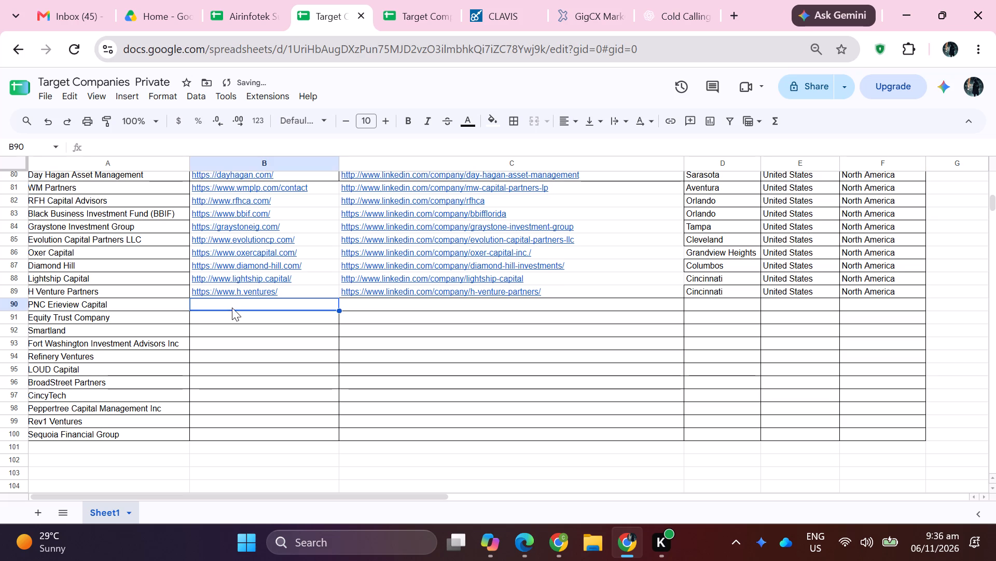
pyautogui.click(422, 0)
pyautogui.click(320, 273)
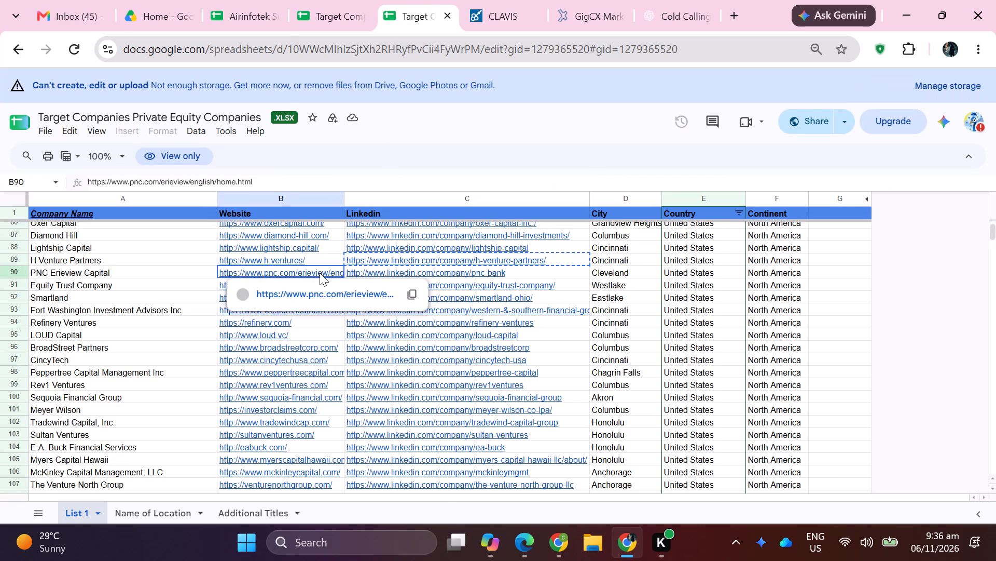
pyautogui.hotkey('ctrl', 'c')
pyautogui.click(322, 0)
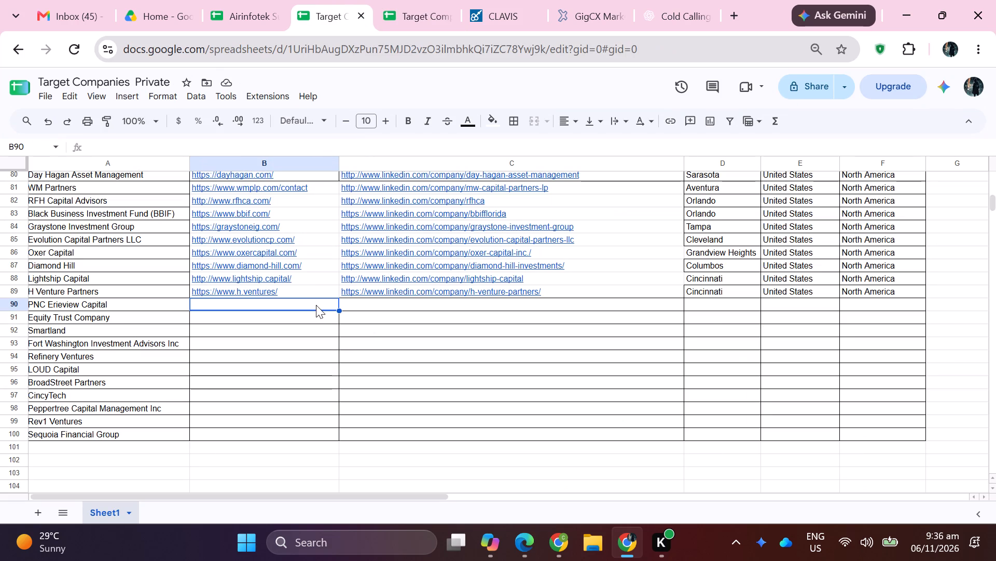
pyautogui.hotkey('ctrl', 'v')
# Copy the PNC Erieview Capital LinkedIn link from the source sheet into cell C90 of the Target Companies Private sheet.
pyautogui.click(399, 0)
pyautogui.click(379, 272)
pyautogui.hotkey('ctrl', 'c')
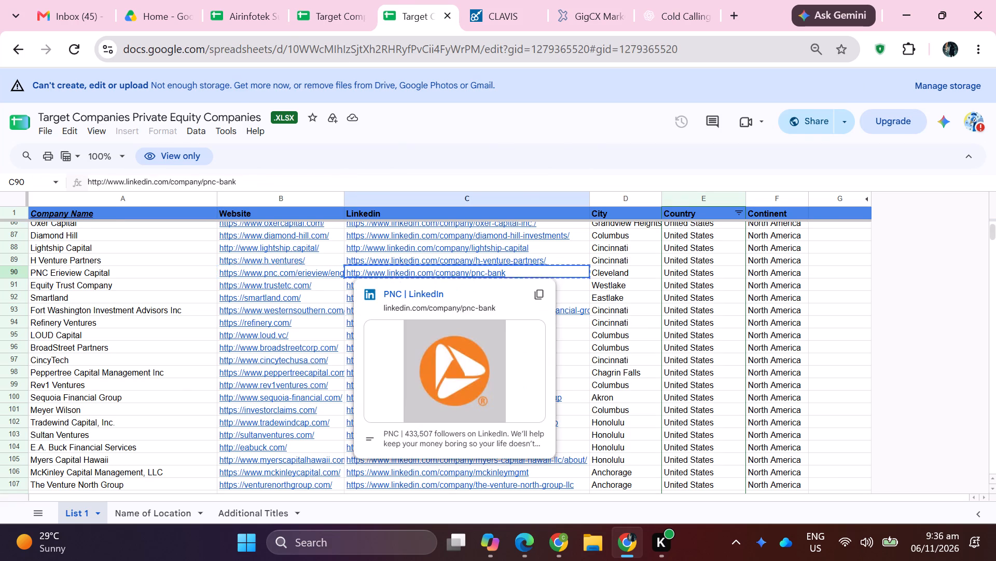
pyautogui.click(334, 0)
pyautogui.click(431, 302)
pyautogui.hotkey('ctrl', 'v')
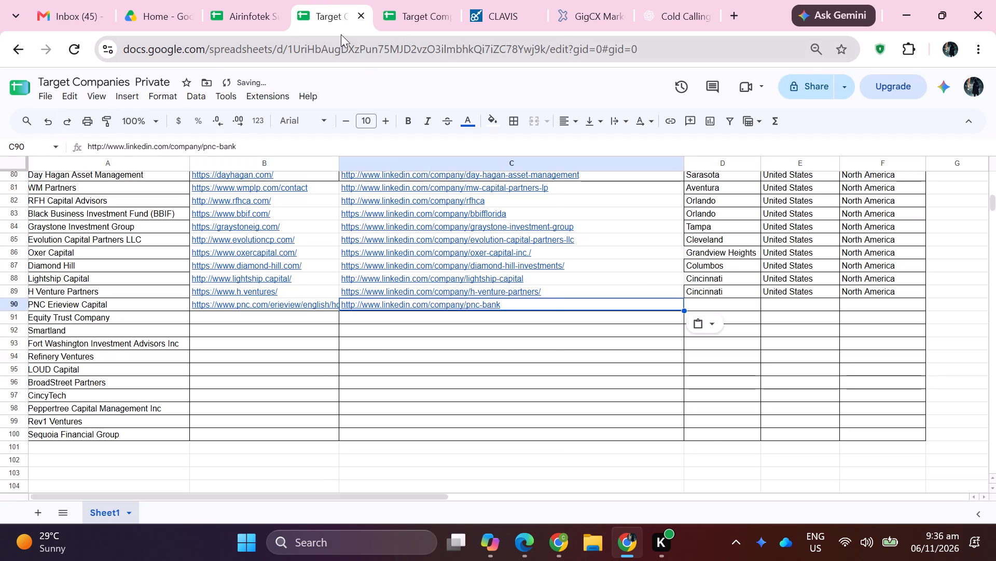
# Look up the PNC Erieview Capital city in the source sheet and enter Cleveland in cell D90.
pyautogui.click(390, 0)
pyautogui.click(333, 0)
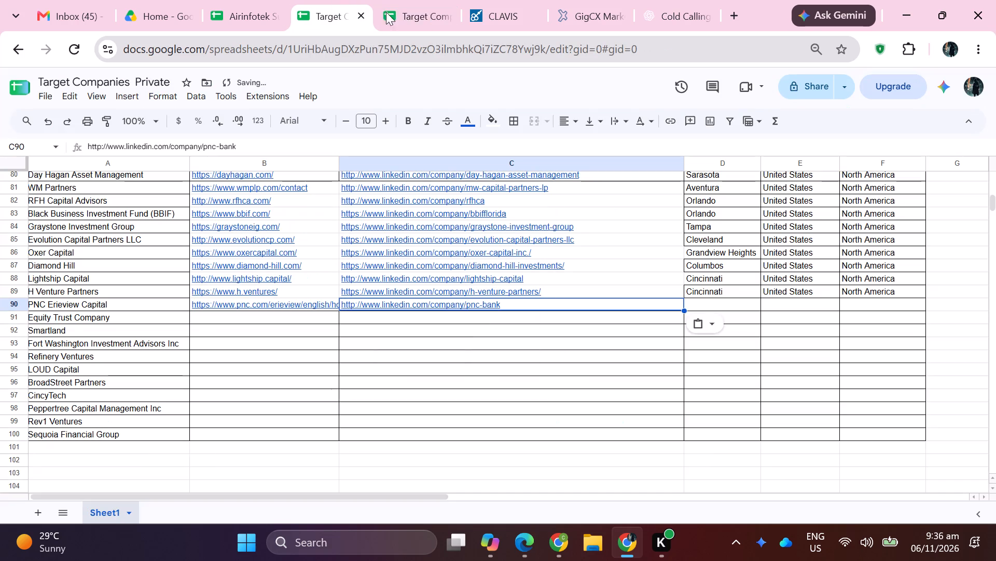
pyautogui.click(724, 304)
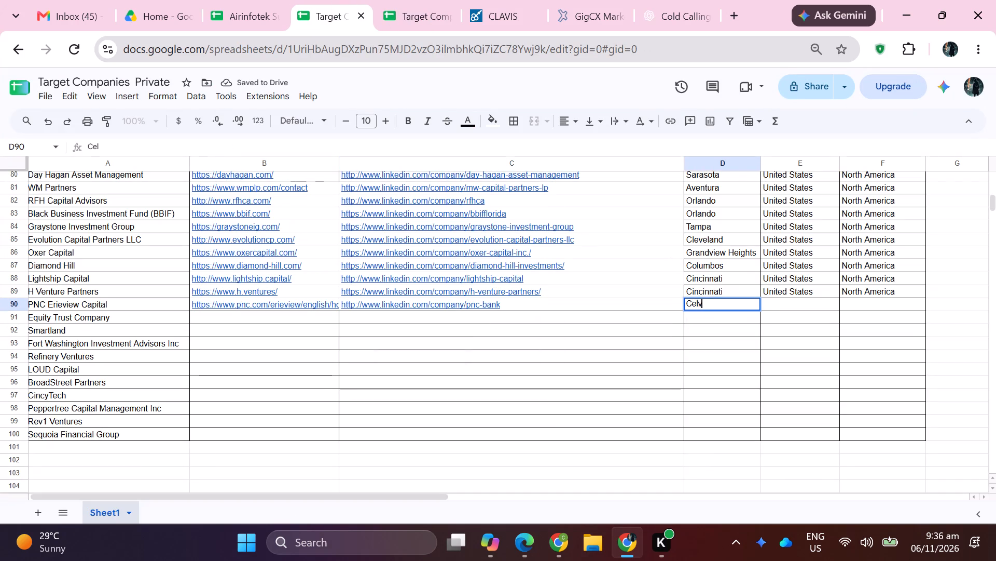
pyautogui.press('BackSpace')
pyautogui.press('BackSpace')
pyautogui.press('BackSpace')
pyautogui.press('BackSpace')
pyautogui.write('lev')
pyautogui.press('Right')
pyautogui.press('Tab')
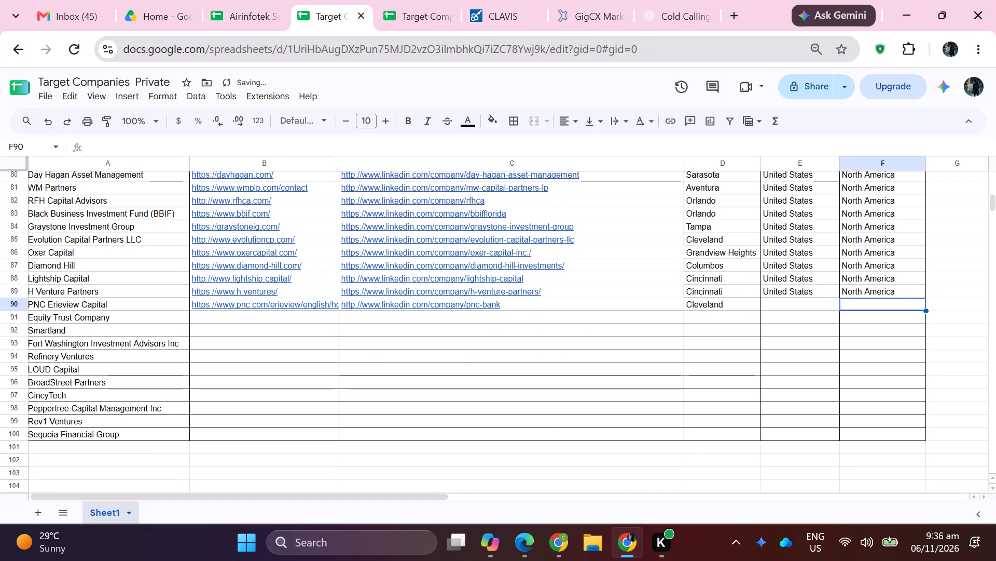
# Enter United States as the country and North America as the continent for PNC Erieview Capital in row 90.
pyautogui.press('Left')
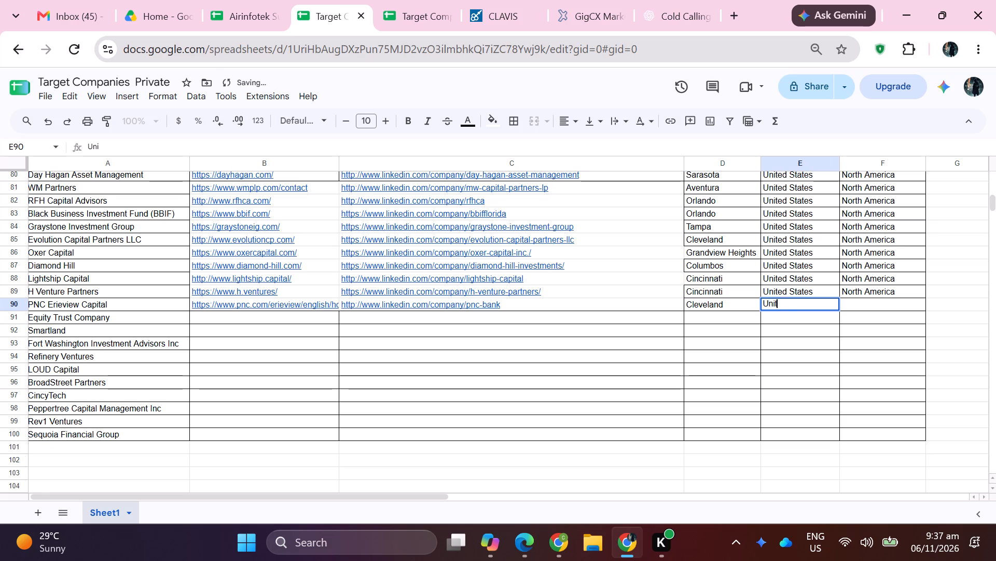
pyautogui.press('BackSpace')
pyautogui.press('BackSpace')
pyautogui.press('BackSpace')
pyautogui.press('BackSpace')
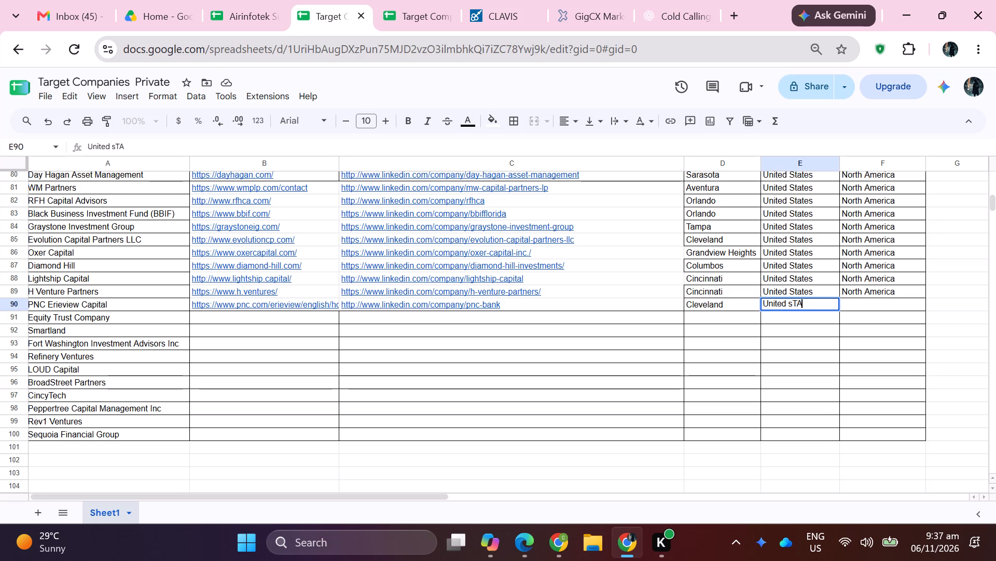
pyautogui.press('BackSpace')
pyautogui.press('BackSpace')
pyautogui.write('tates')
pyautogui.press('Tab')
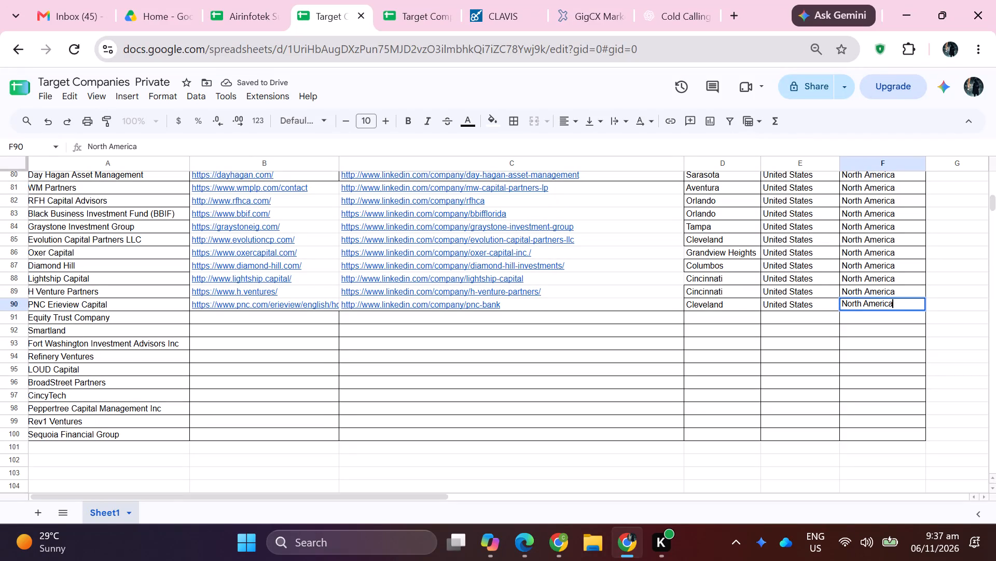
# Copy the Equity Trust Company website link from the source sheet into cell B91 of the Target Companies Private sheet.
pyautogui.click(232, 315)
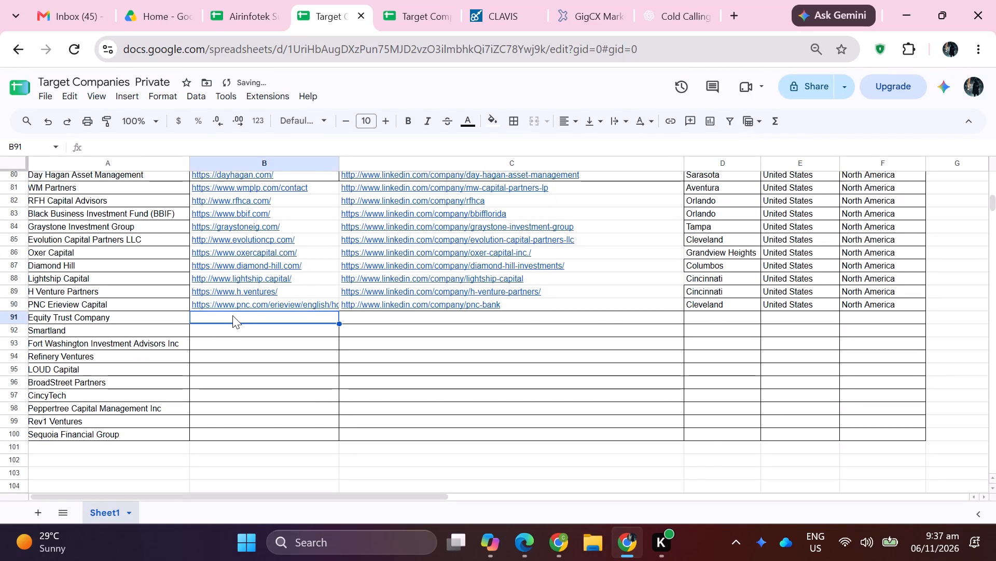
pyautogui.click(395, 6)
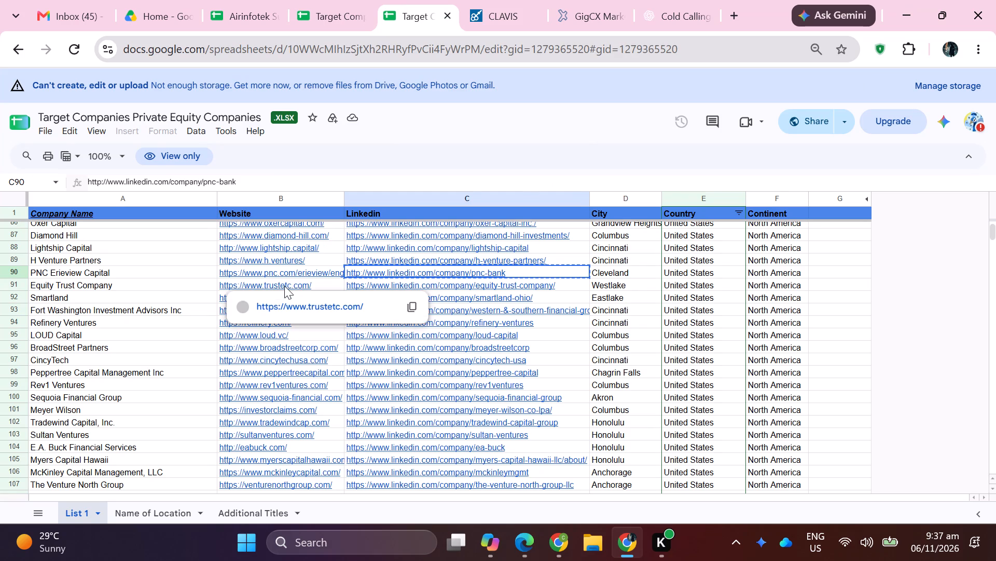
pyautogui.click(284, 286)
pyautogui.hotkey('ctrl', 'c')
pyautogui.click(332, 0)
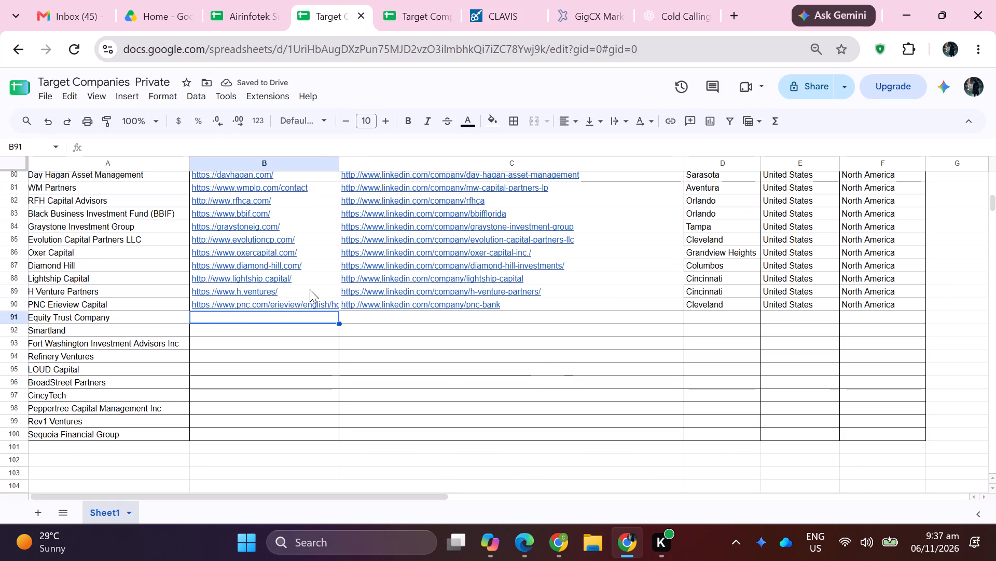
pyautogui.hotkey('ctrl', 'v')
# Copy the Equity Trust Company LinkedIn link from the source sheet into cell C91 of the Target Companies Private sheet.
pyautogui.click(392, 0)
pyautogui.click(395, 281)
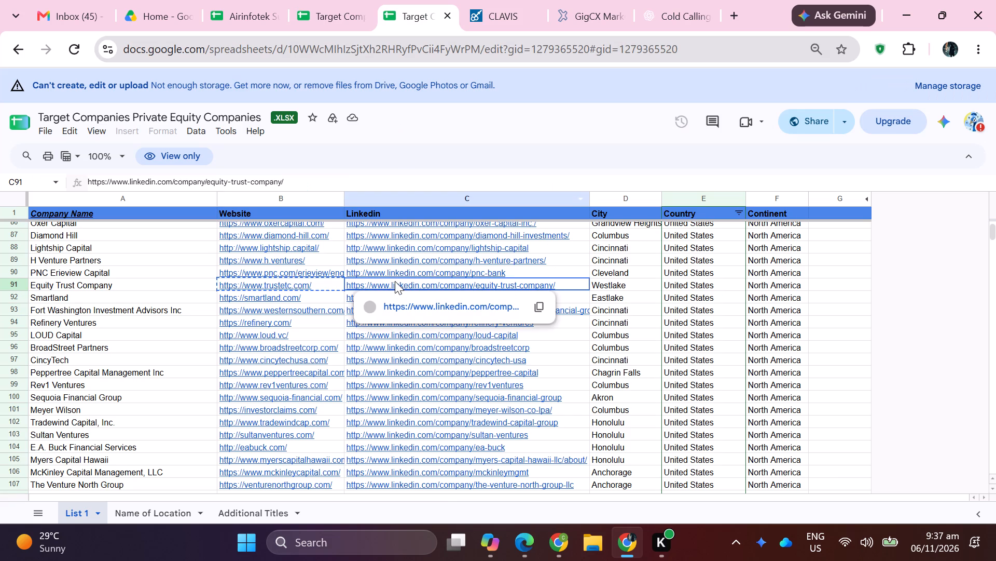
pyautogui.hotkey('ctrl', 'c')
pyautogui.click(337, 2)
pyautogui.click(458, 318)
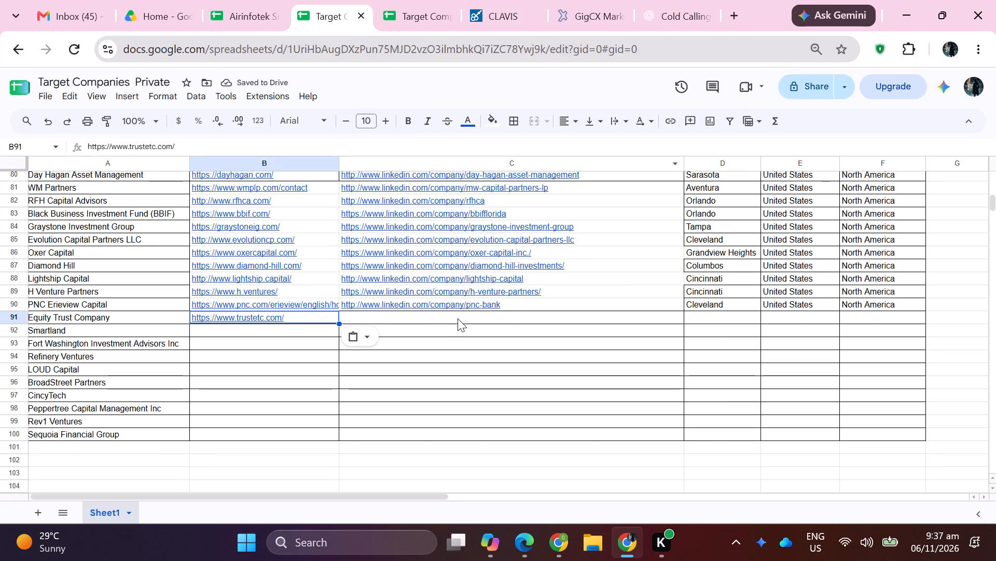
pyautogui.hotkey('ctrl', 'v')
# Look up the Equity Trust Company city in the source sheet and enter Westlake Village in cell D91.
pyautogui.click(378, 0)
pyautogui.click(350, 0)
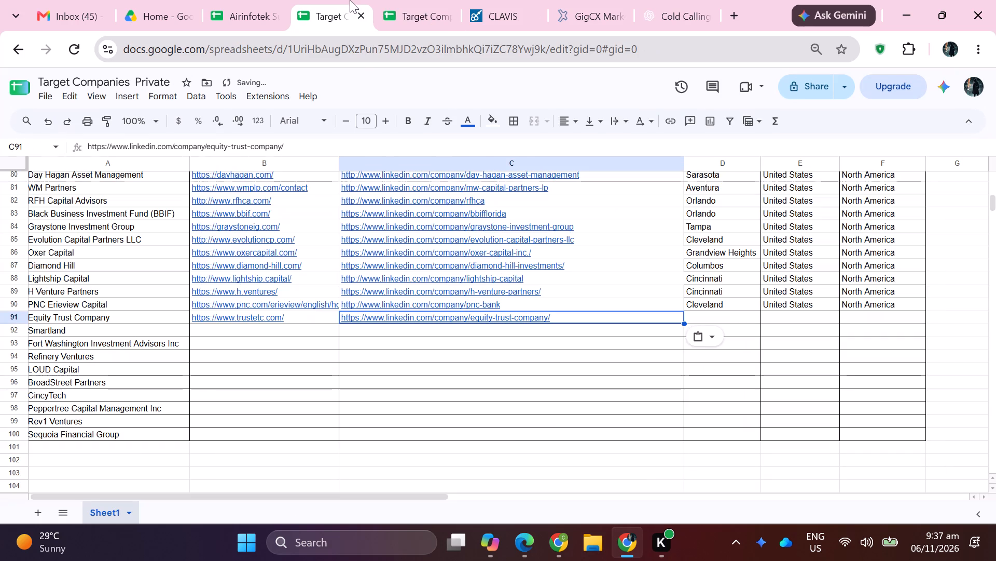
pyautogui.click(710, 322)
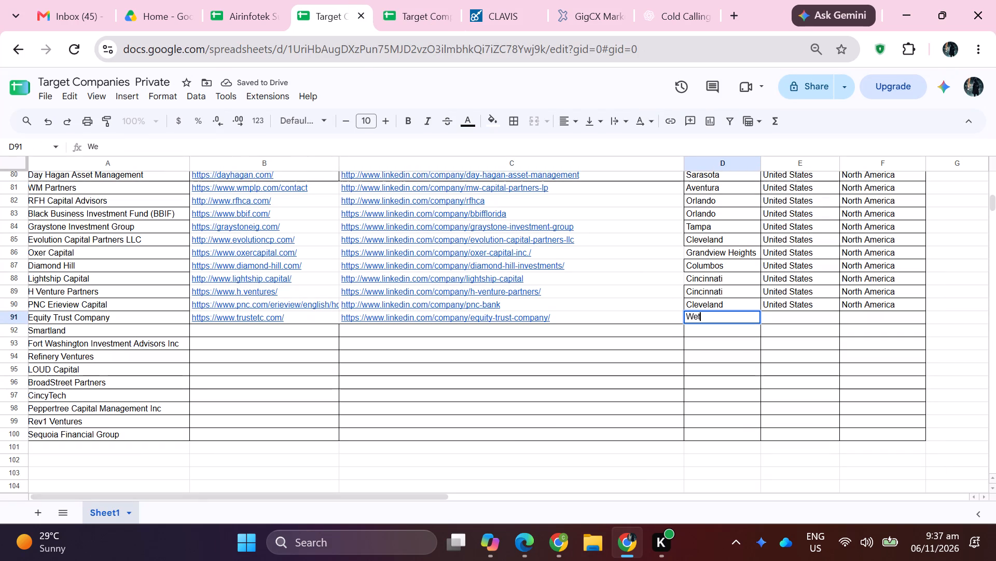
pyautogui.press('BackSpace')
pyautogui.write('stlake')
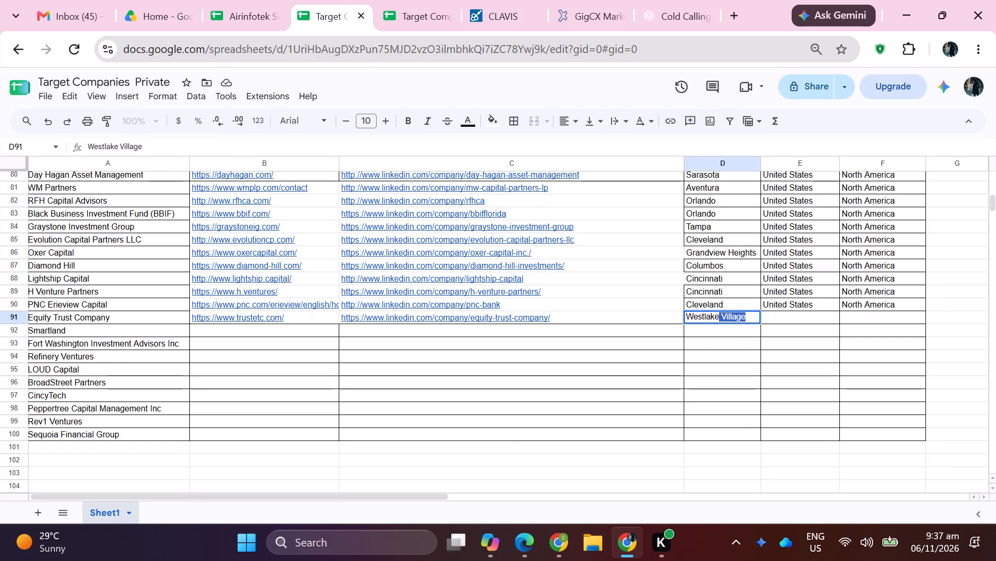
pyautogui.press('space')
pyautogui.press('Right')
# Recheck the Equity Trust Company city in the source sheet and correct cell D91 to Westlake.
pyautogui.click(381, 0)
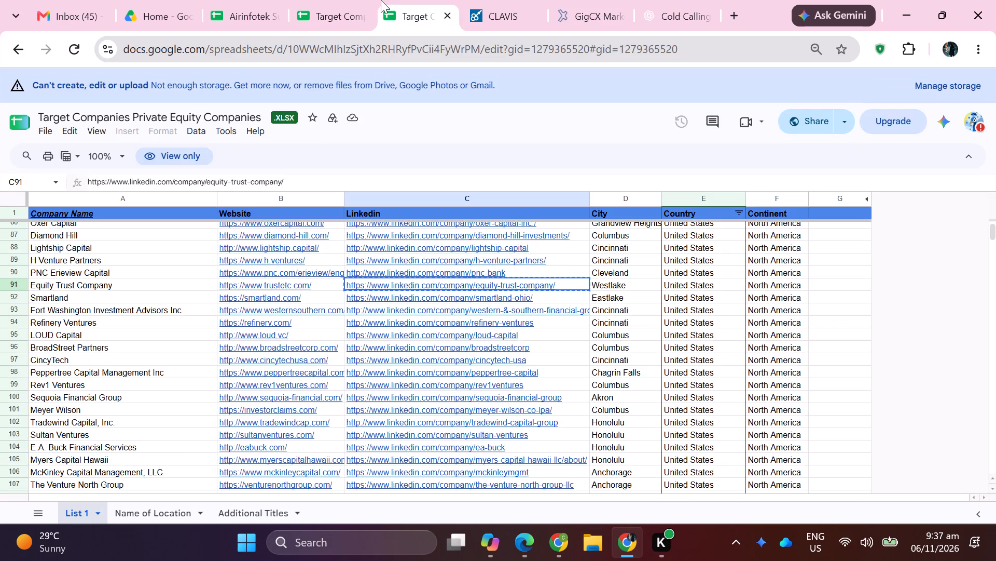
pyautogui.click(328, 0)
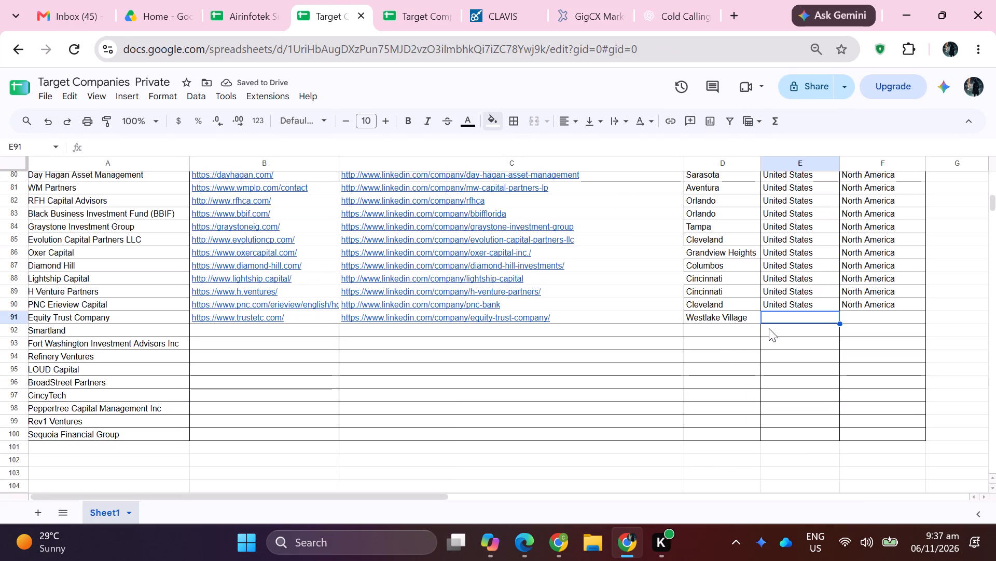
pyautogui.click(749, 319)
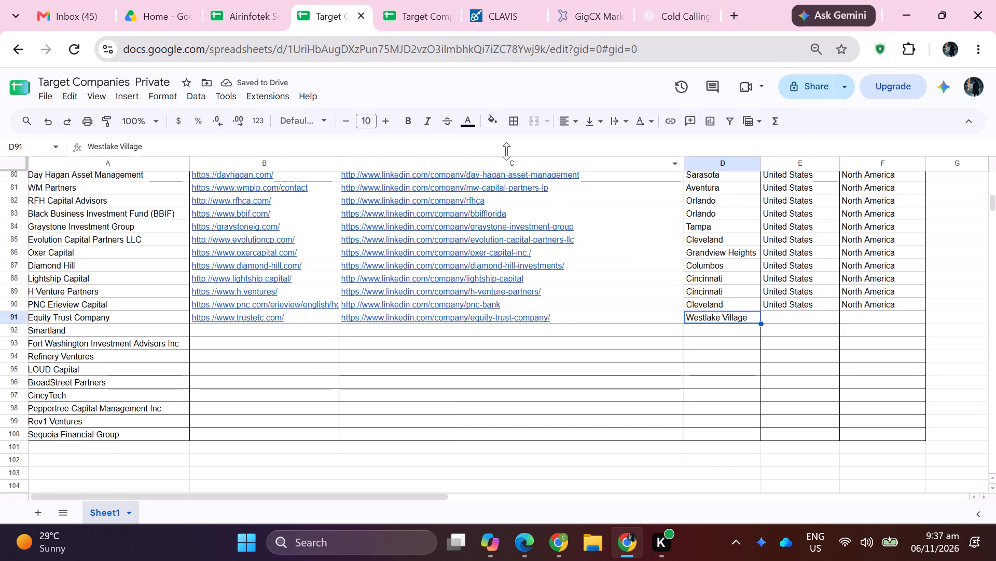
pyautogui.click(506, 150)
pyautogui.press('BackSpace')
pyautogui.press('BackSpace')
pyautogui.press('BackSpace')
pyautogui.press('BackSpace')
pyautogui.press('BackSpace')
pyautogui.press('BackSpace')
pyautogui.press('BackSpace')
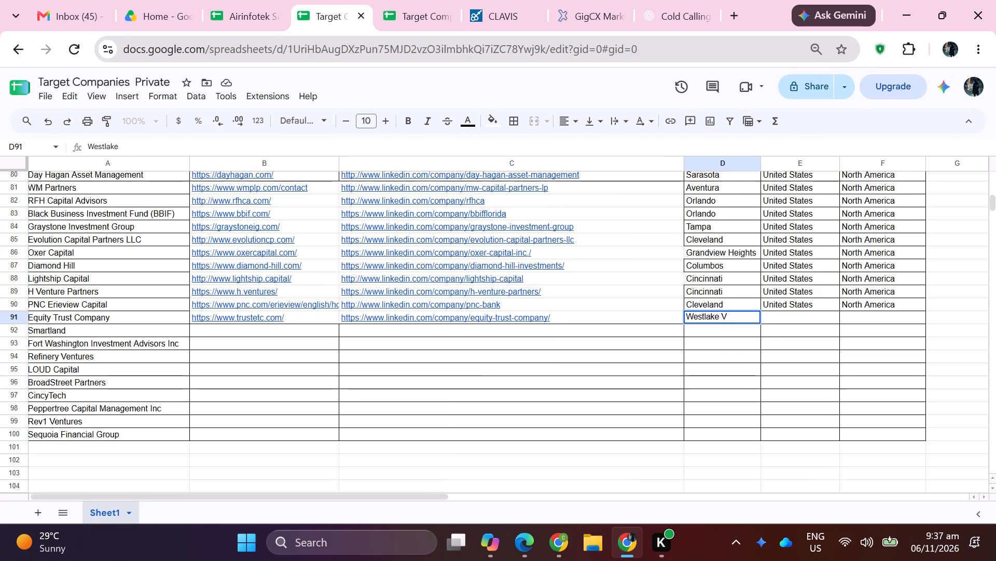
pyautogui.press('BackSpace')
pyautogui.press('Right')
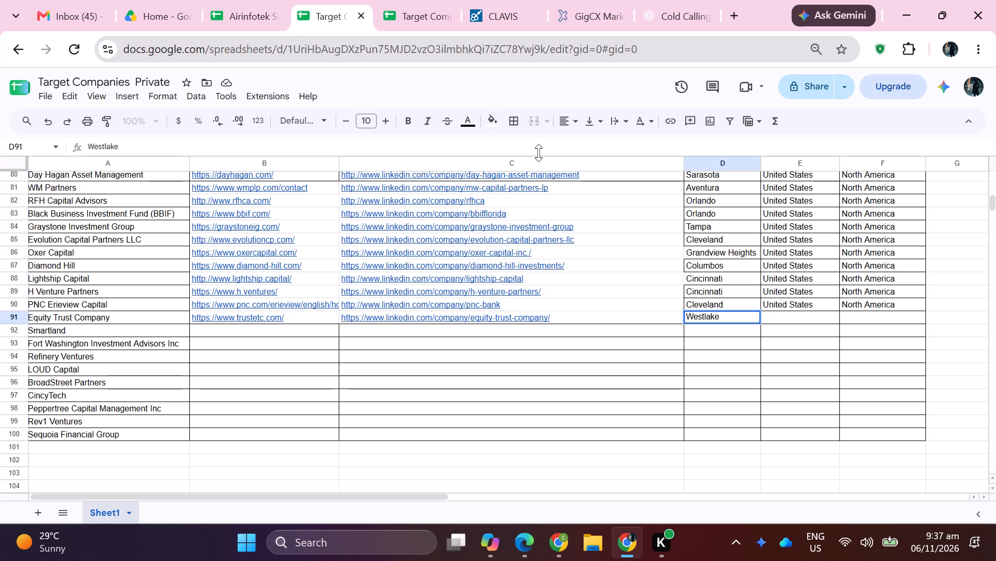
# Enter United States as the country and North America as the continent for Equity Trust Company in cells E91 and F91.
pyautogui.click(792, 322)
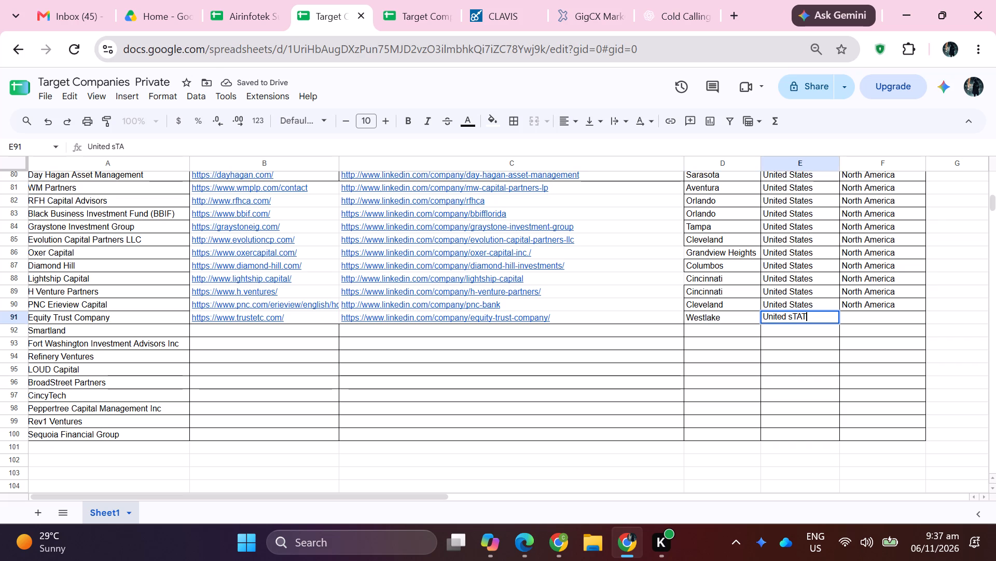
pyautogui.press('BackSpace')
pyautogui.press('BackSpace')
pyautogui.press('BackSpace')
pyautogui.press('BackSpace')
pyautogui.write('ates')
pyautogui.press('Tab')
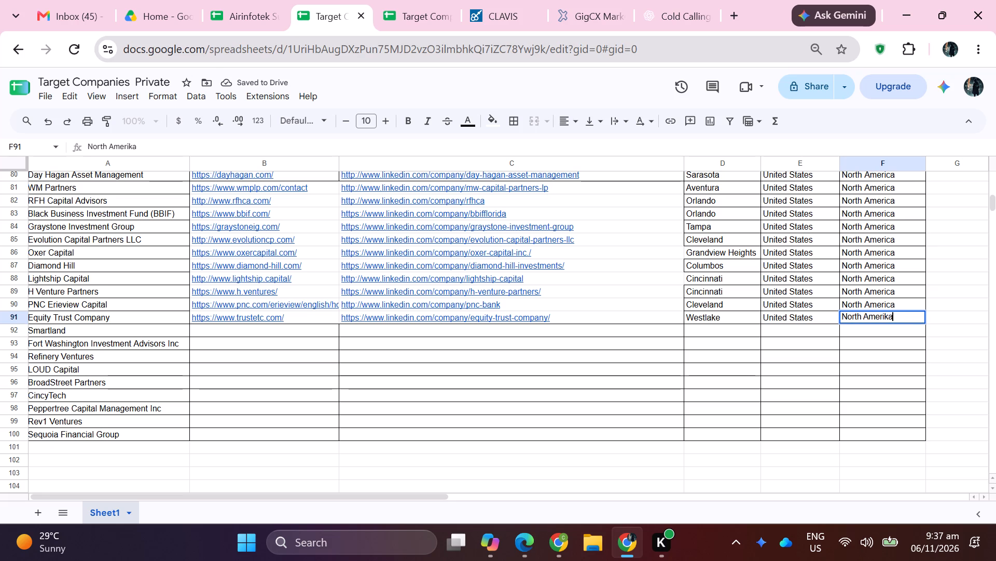
pyautogui.press('BackSpace')
pyautogui.press('BackSpace')
pyautogui.write('ca')
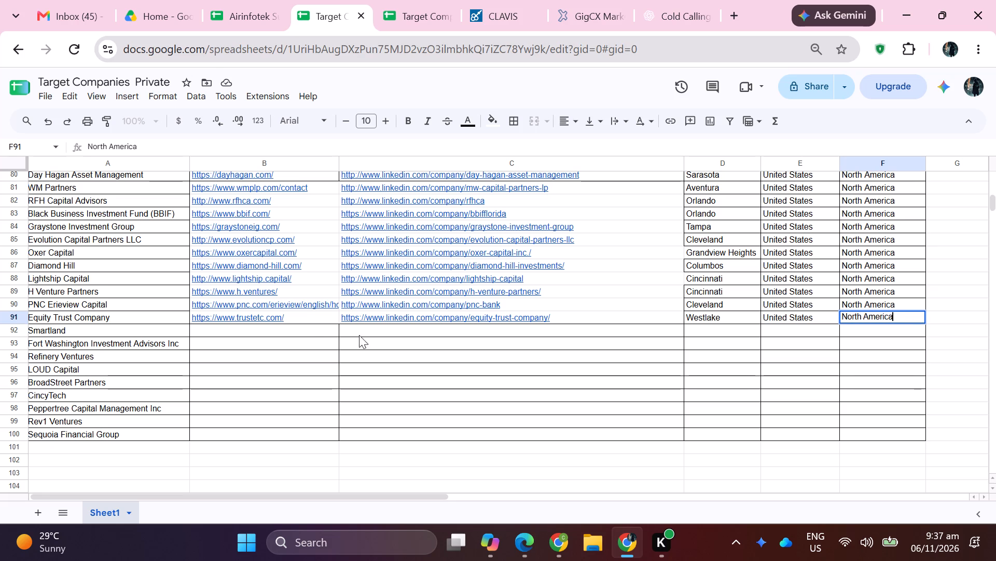
# Copy the Smartland website link from the source sheet into cell B92 of the Target Companies Private sheet.
pyautogui.click(310, 333)
pyautogui.click(400, 0)
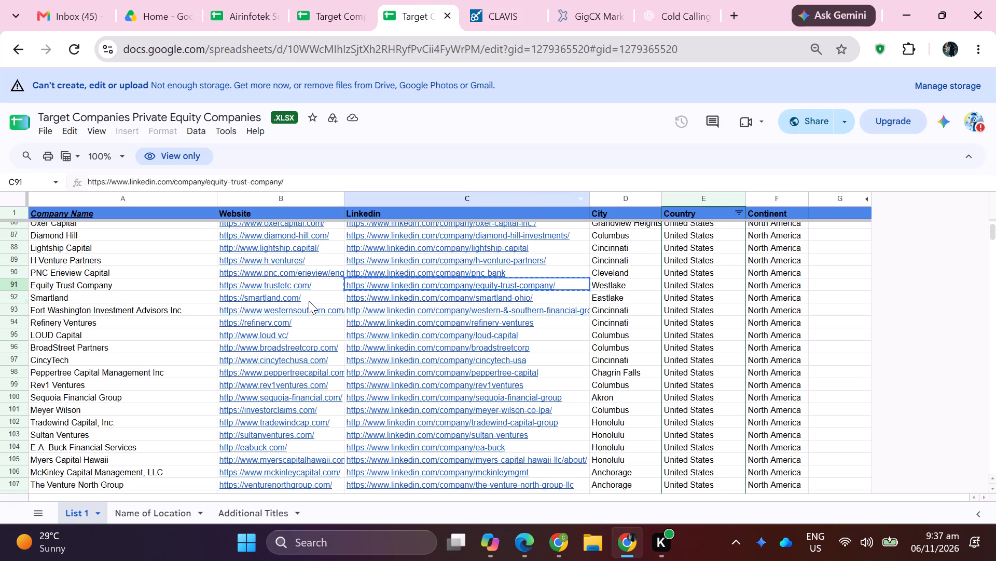
pyautogui.click(309, 301)
pyautogui.hotkey('ctrl', 'c')
pyautogui.click(334, 0)
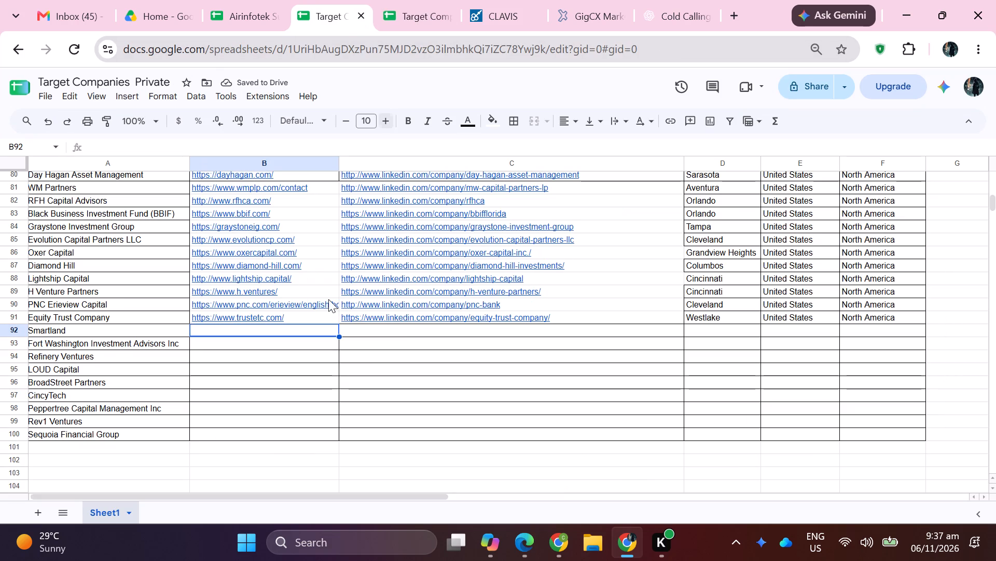
pyautogui.hotkey('ctrl', 'v')
# Copy the Smartland LinkedIn link from the source sheet into cell C92 of the Target Companies Private sheet.
pyautogui.click(403, 0)
pyautogui.click(397, 293)
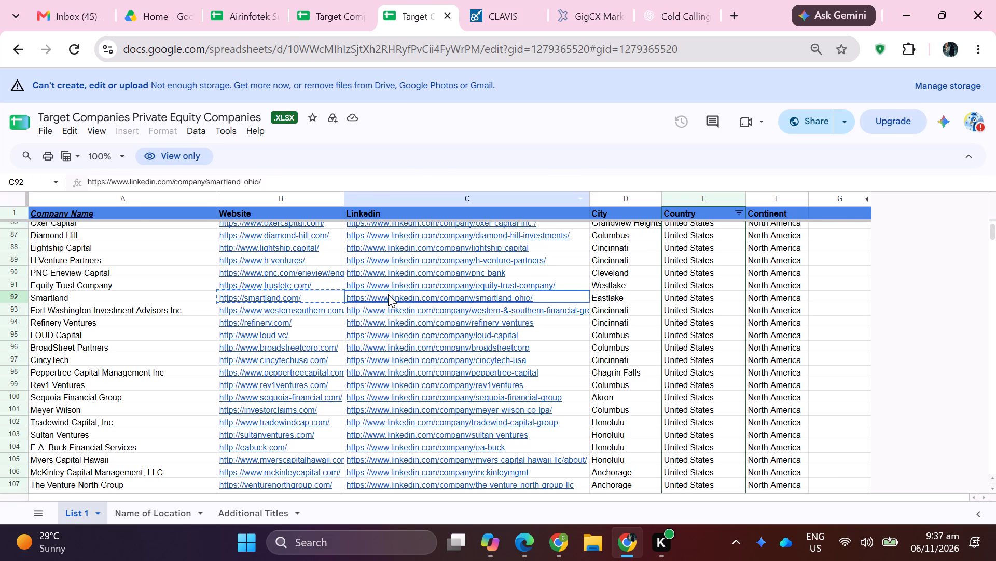
pyautogui.hotkey('ctrl', 'c')
pyautogui.click(318, 0)
pyautogui.click(452, 332)
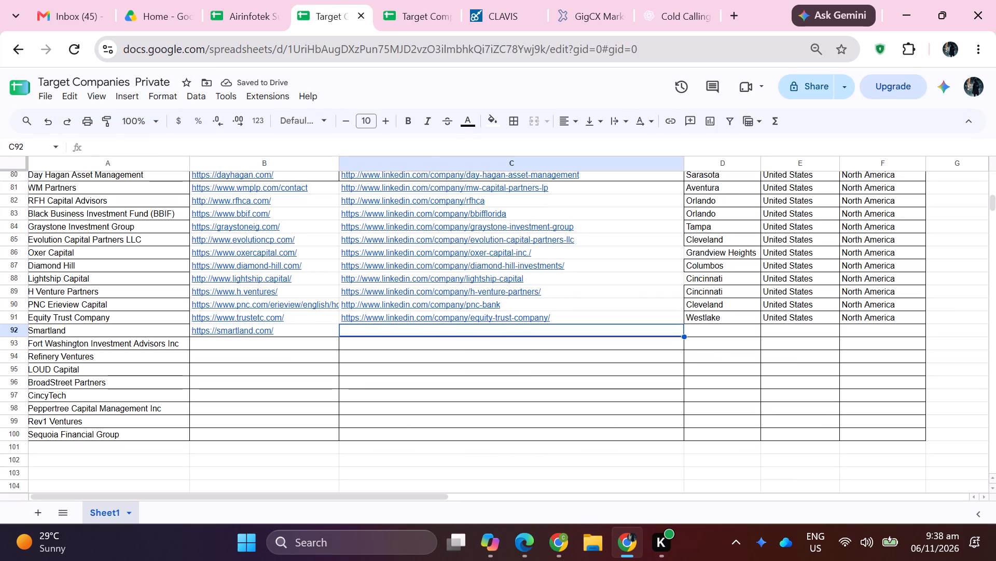
pyautogui.hotkey('ctrl', 'v')
# Look up Smartland's location in the source sheet and enter Eastlake, United States and North America in cells D92 to F92.
pyautogui.click(396, 11)
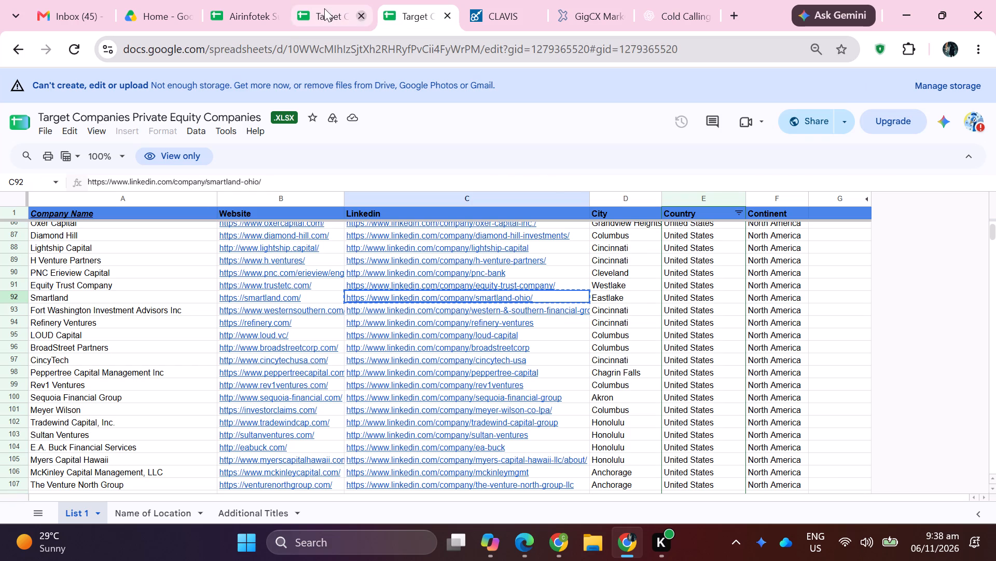
pyautogui.click(341, 0)
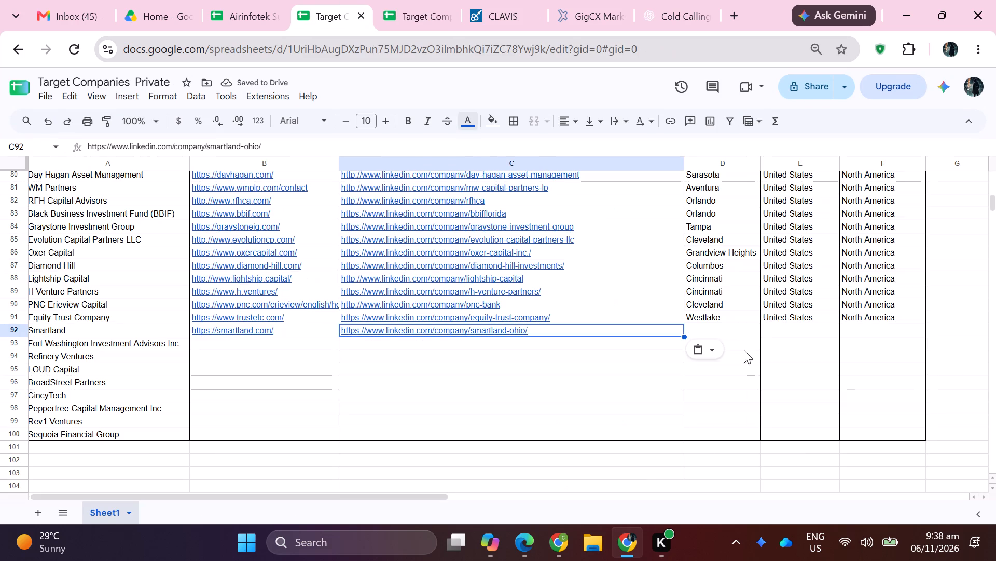
pyautogui.click(739, 330)
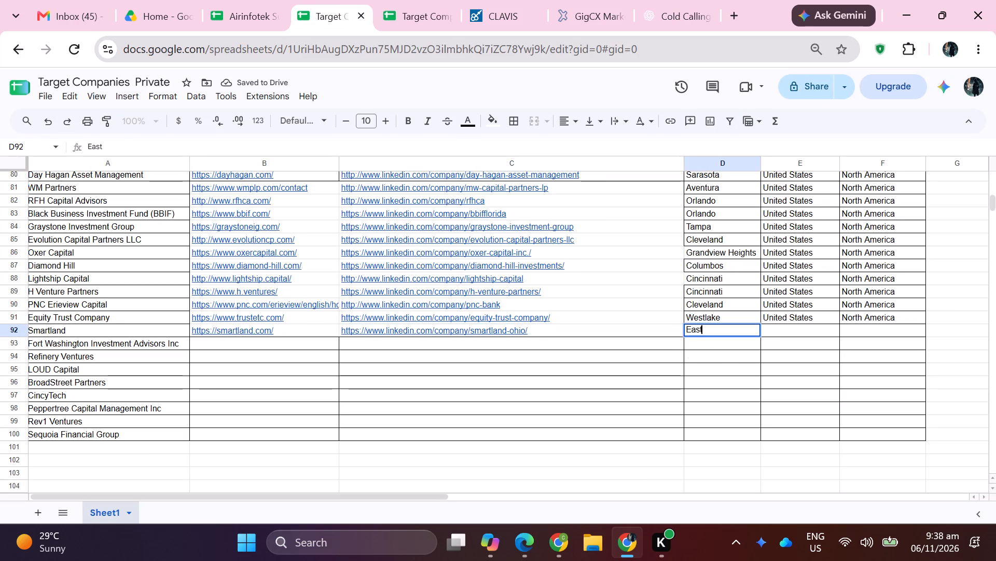
pyautogui.write('lake')
pyautogui.press('Tab')
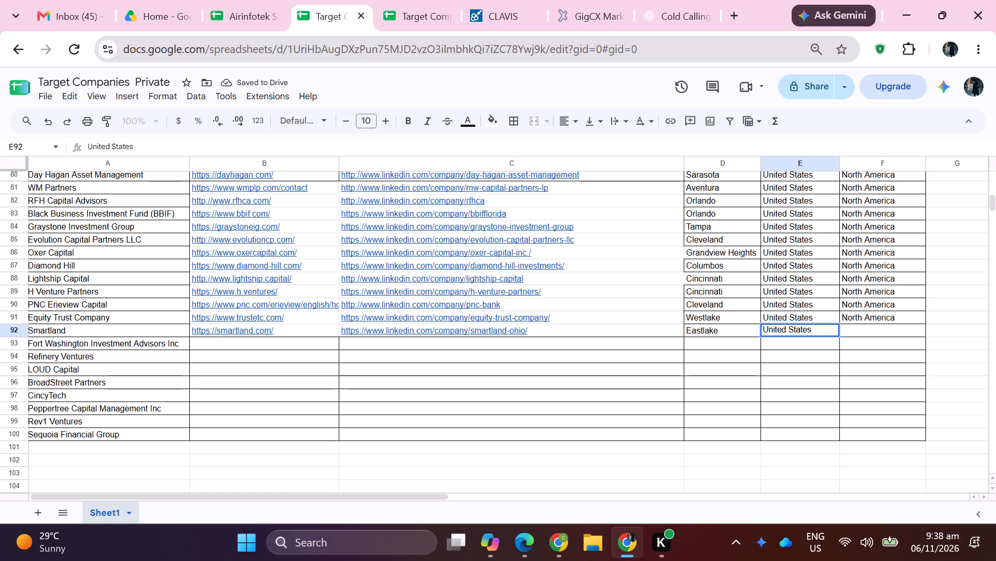
pyautogui.press('Tab')
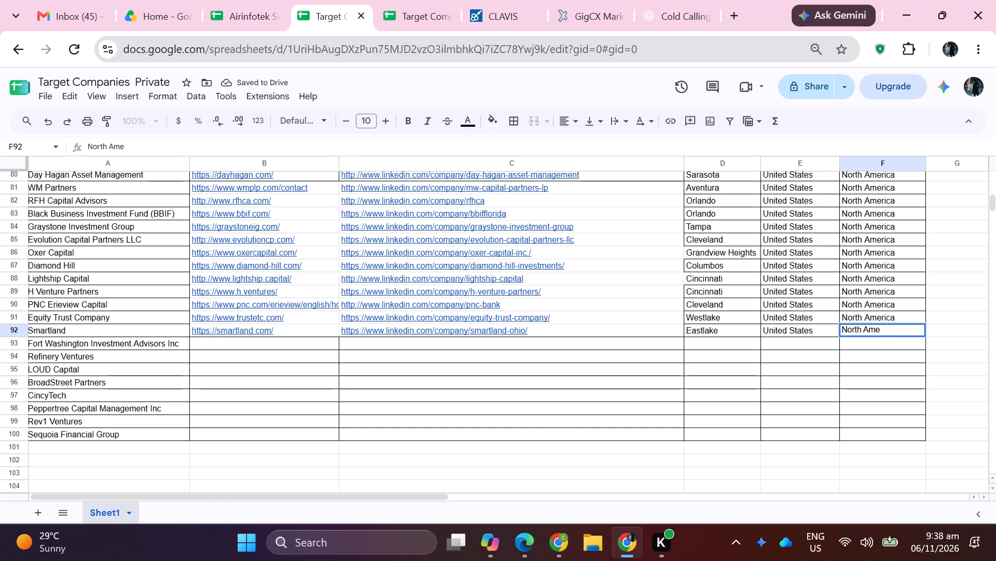
pyautogui.write('rica')
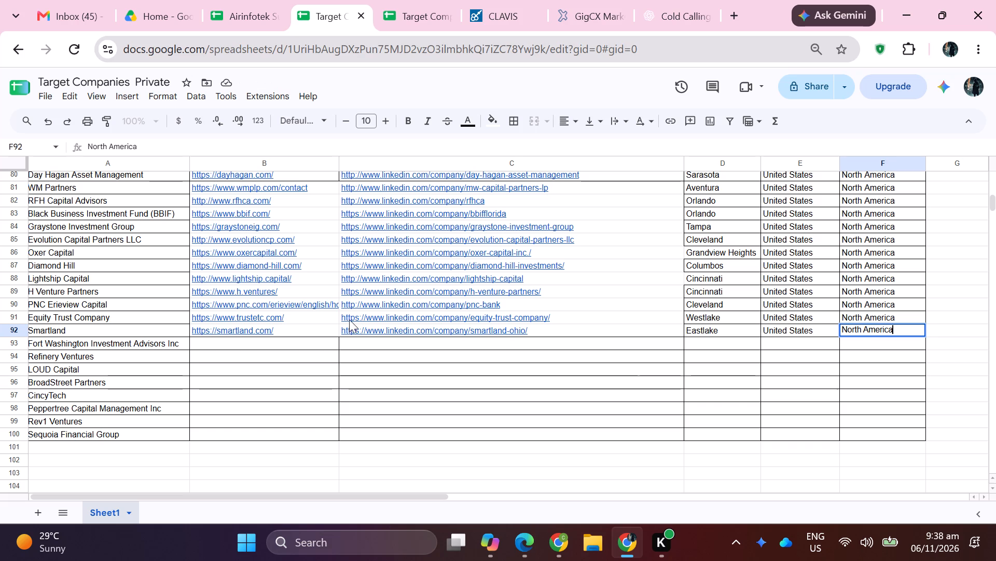
# Copy the Fort Washington Investment Advisors Inc website link from the source sheet into cell B93 of the Target Companies Private sheet.
pyautogui.click(323, 341)
pyautogui.click(389, 0)
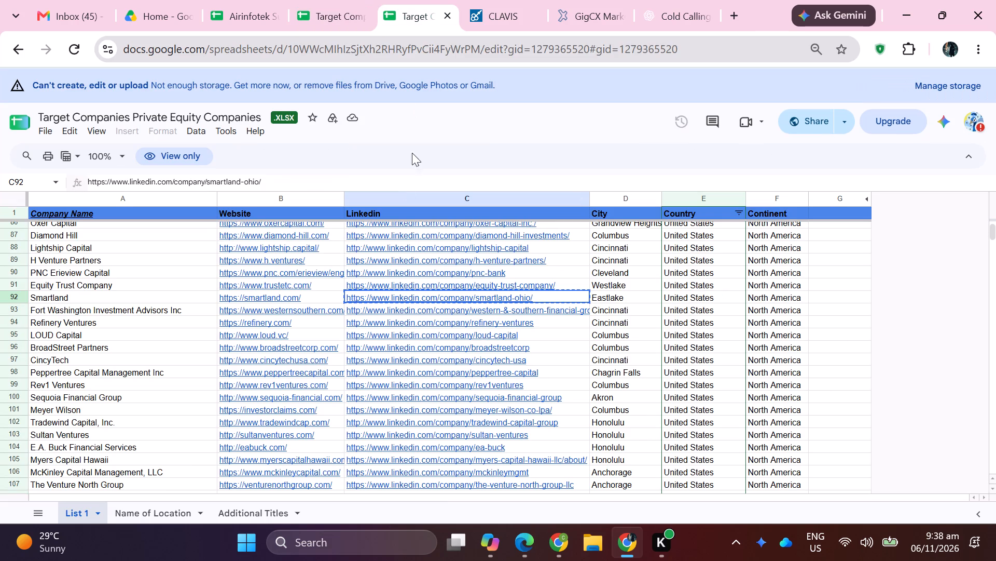
pyautogui.click(281, 313)
pyautogui.hotkey('ctrl', 'c')
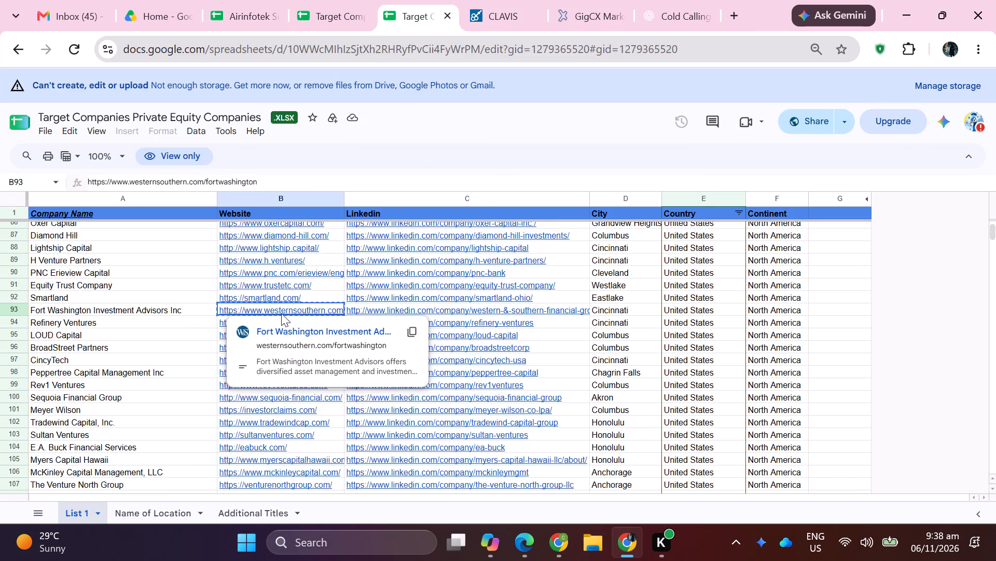
pyautogui.click(311, 0)
pyautogui.hotkey('ctrl', 'v')
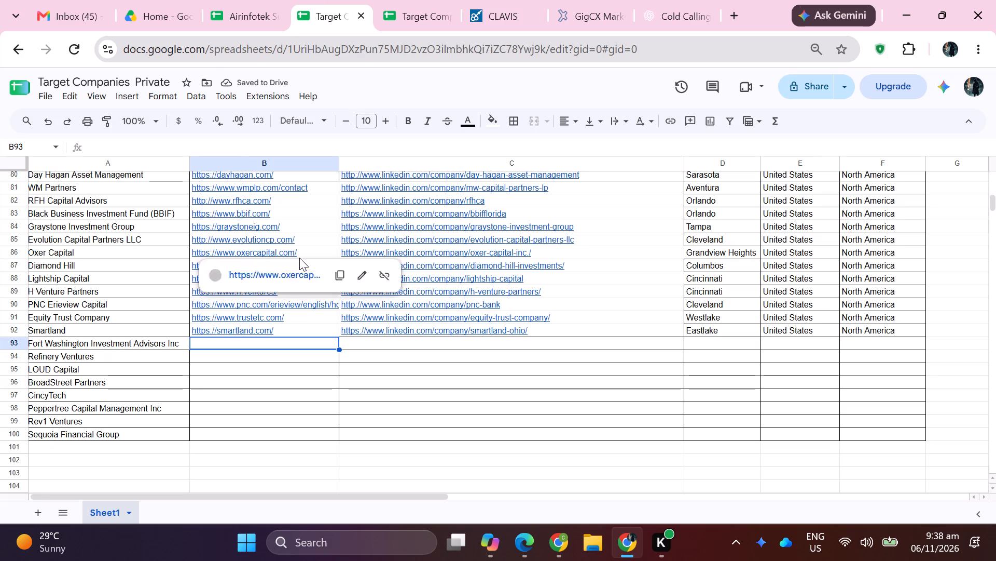
# Copy the Fort Washington Investment Advisors Inc LinkedIn link from the source sheet into cell C93 of the Target Companies Private sheet.
pyautogui.click(411, 0)
pyautogui.click(392, 312)
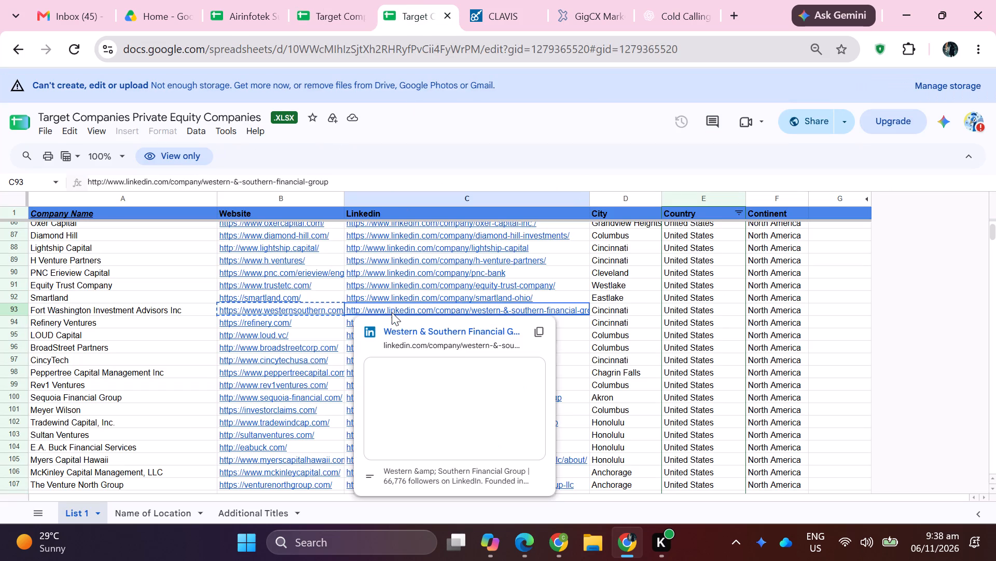
pyautogui.hotkey('ctrl', 'c')
pyautogui.click(312, 0)
pyautogui.click(444, 346)
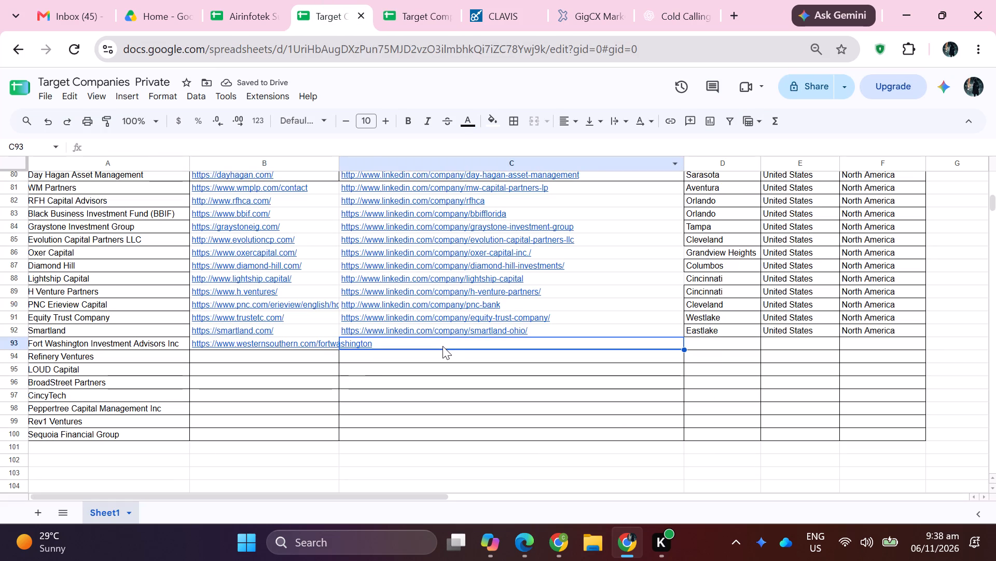
pyautogui.hotkey('ctrl', 'v')
# Look up Fort Washington Investment Advisors' location in the source sheet and enter Cincinnati, United States and North America in cells D93 to F93.
pyautogui.click(382, 0)
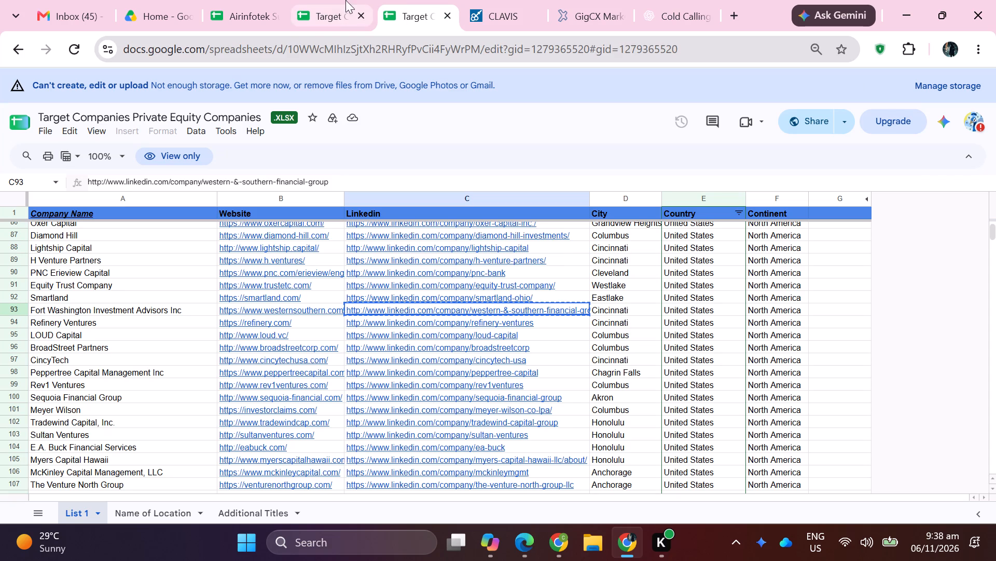
pyautogui.click(313, 0)
pyautogui.click(704, 345)
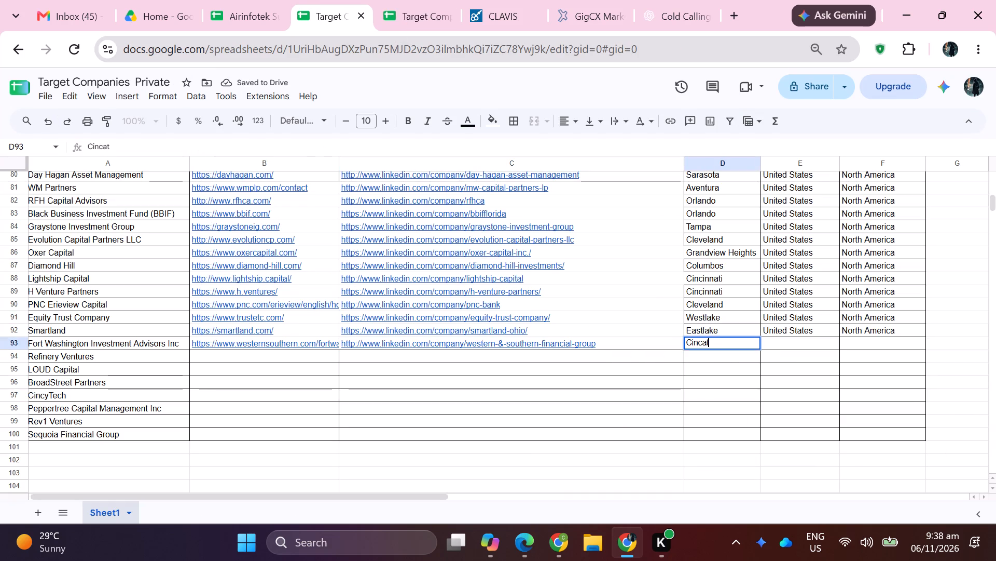
pyautogui.press('BackSpace')
pyautogui.press('BackSpace')
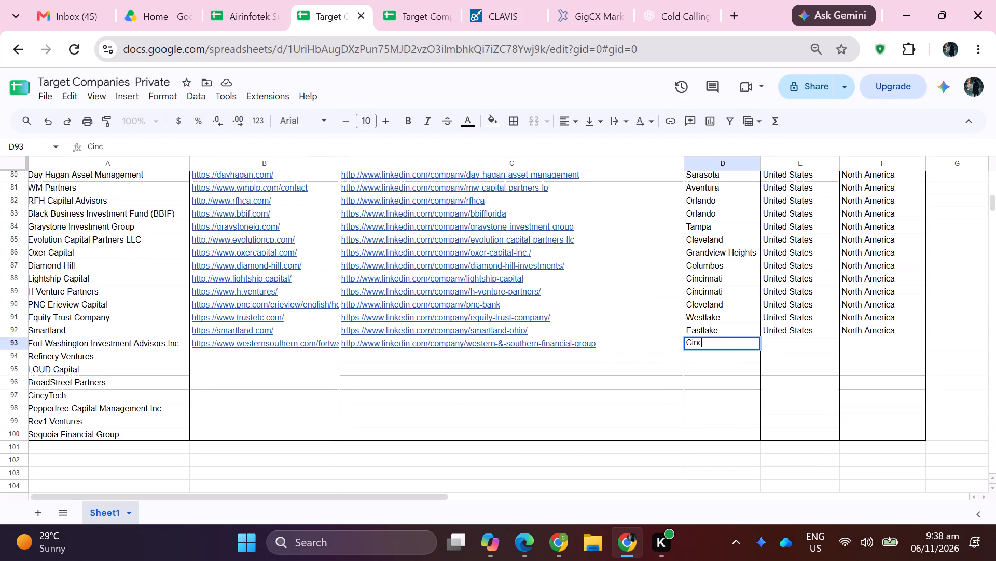
pyautogui.press('BackSpace')
pyautogui.write('ci')
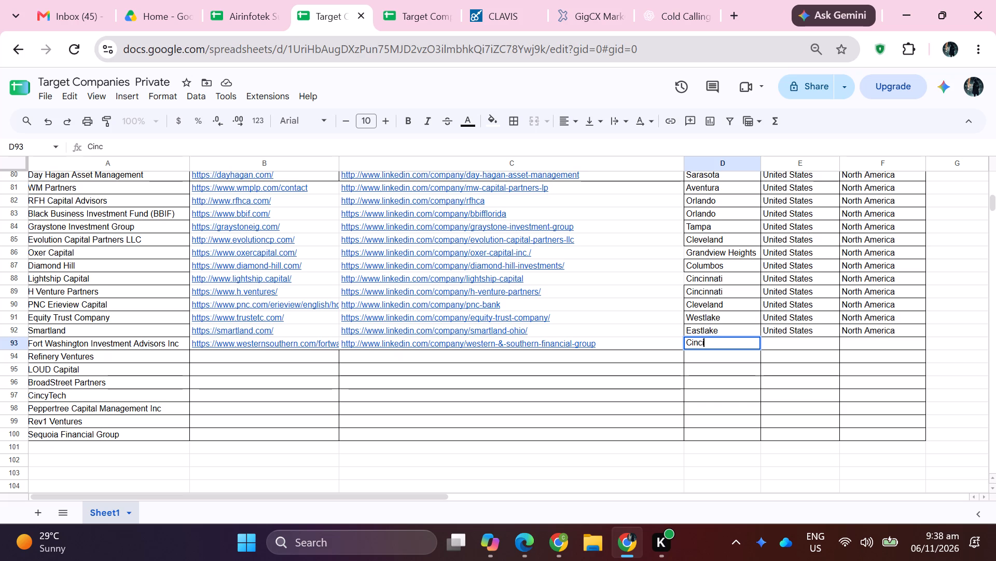
pyautogui.press('Right')
pyautogui.press('Tab')
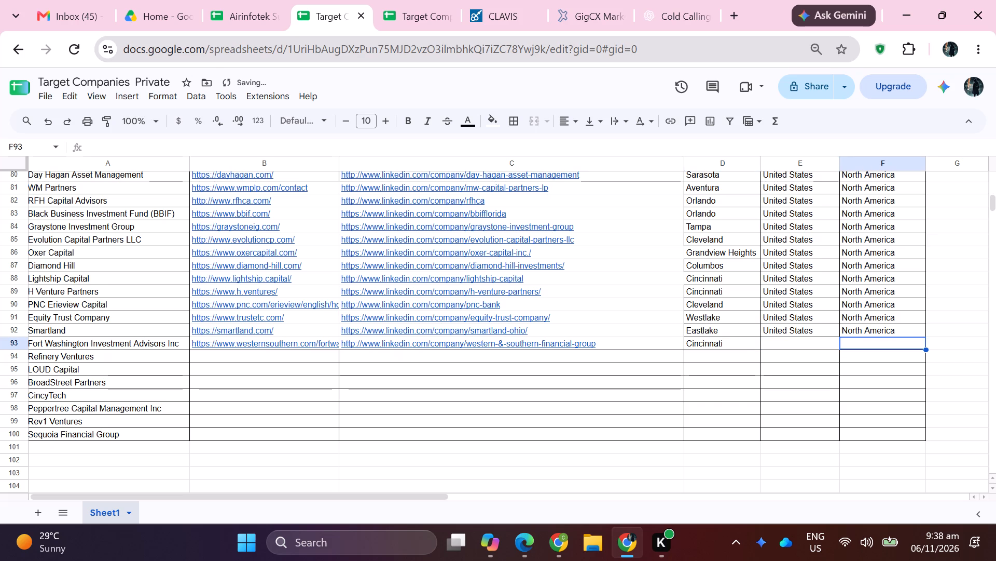
pyautogui.press('Left')
pyautogui.press('BackSpace')
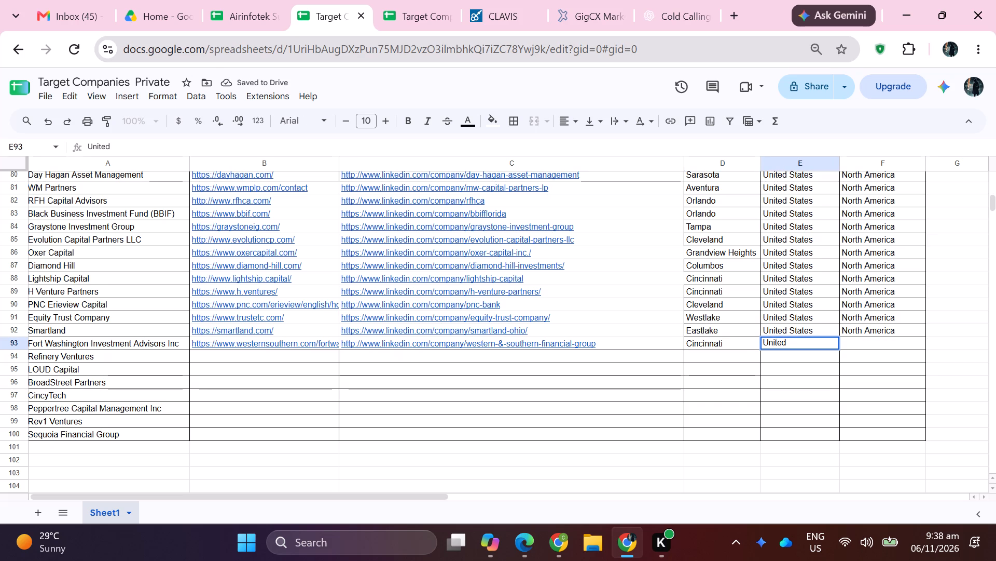
pyautogui.press('Tab')
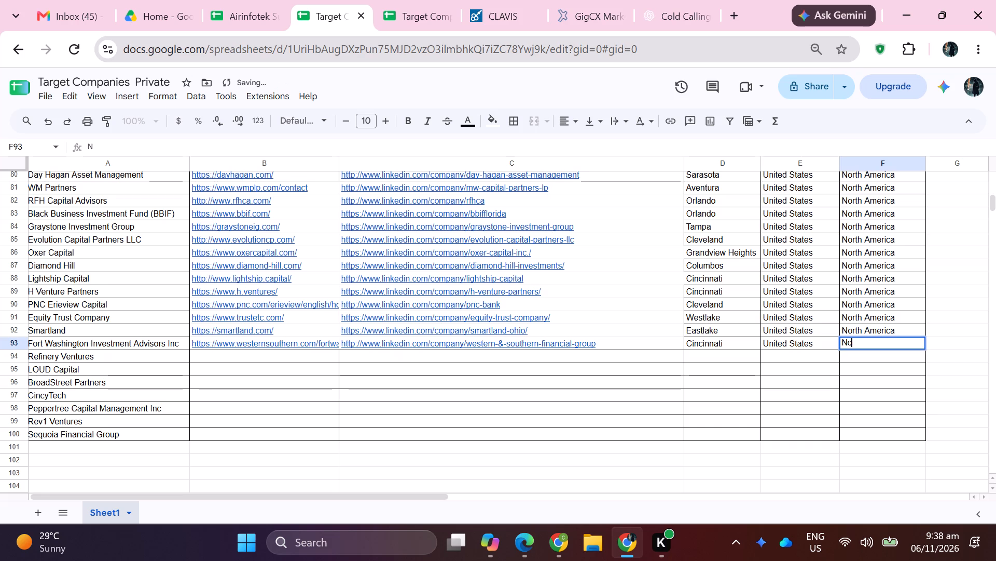
pyautogui.write('merica')
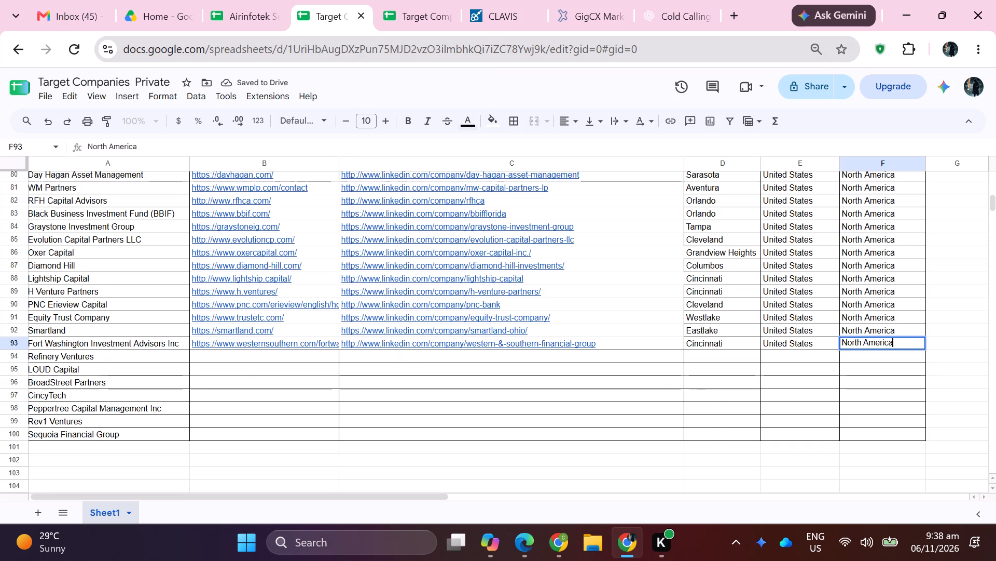
# Copy the Refinery Ventures website link from the source sheet into cell B94 of the Target Companies Private sheet.
pyautogui.click(425, 0)
pyautogui.click(300, 322)
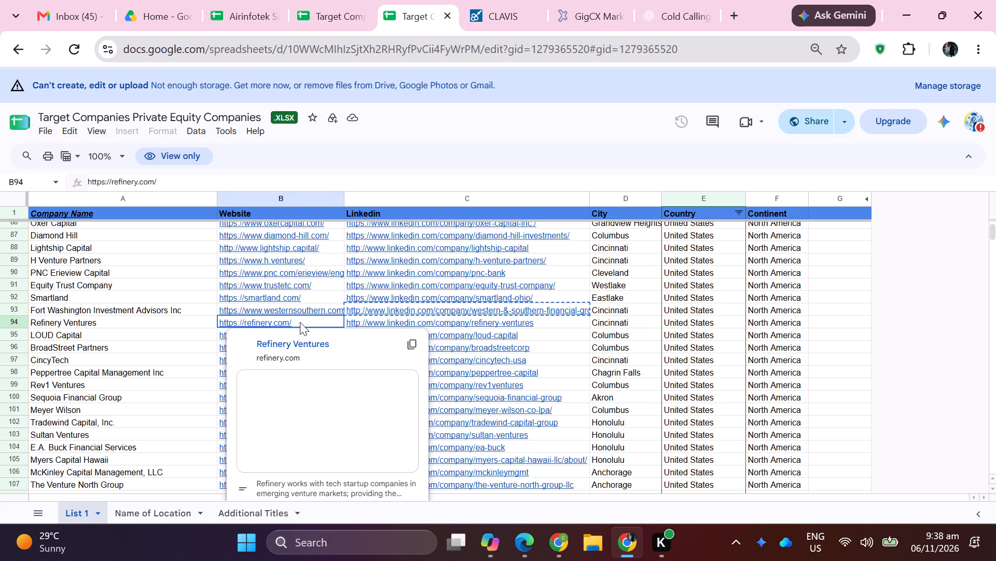
pyautogui.hotkey('ctrl', 'c')
pyautogui.click(347, 0)
pyautogui.click(288, 360)
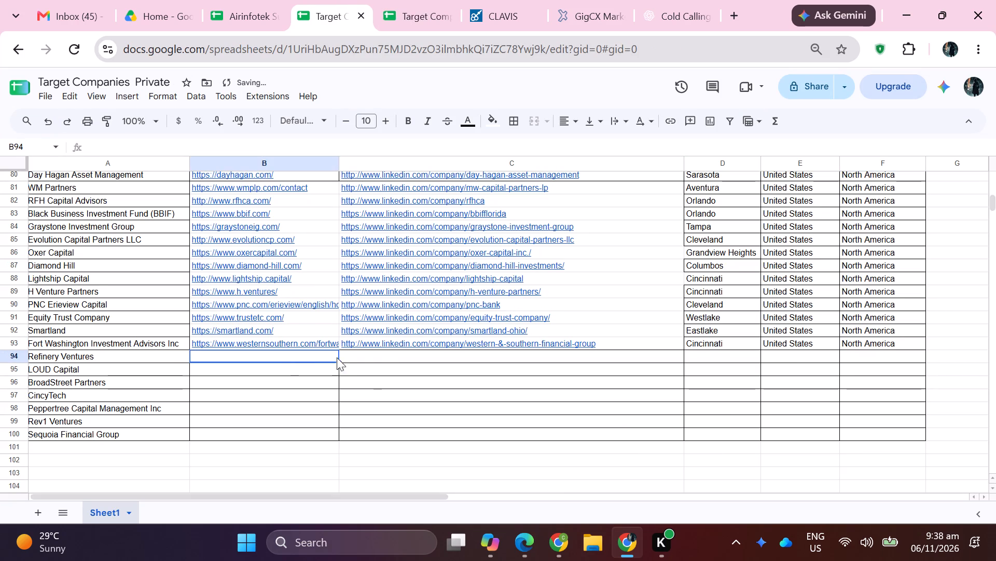
pyautogui.hotkey('ctrl', 'v')
# Copy the Refinery Ventures LinkedIn link from the source sheet into cell C94 of the Target Companies Private sheet.
pyautogui.click(428, 0)
pyautogui.click(400, 325)
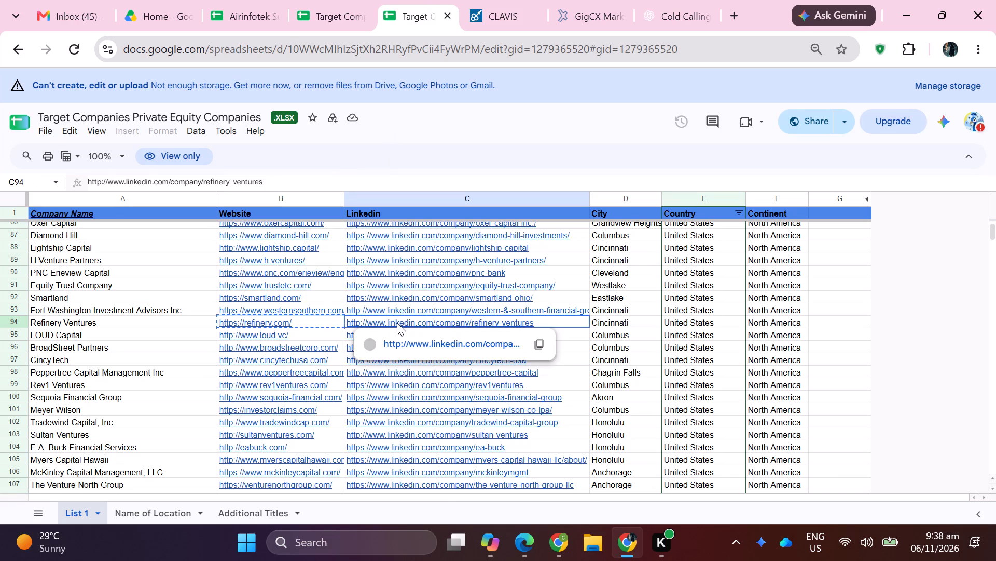
pyautogui.hotkey('ctrl', 'c')
pyautogui.click(328, 5)
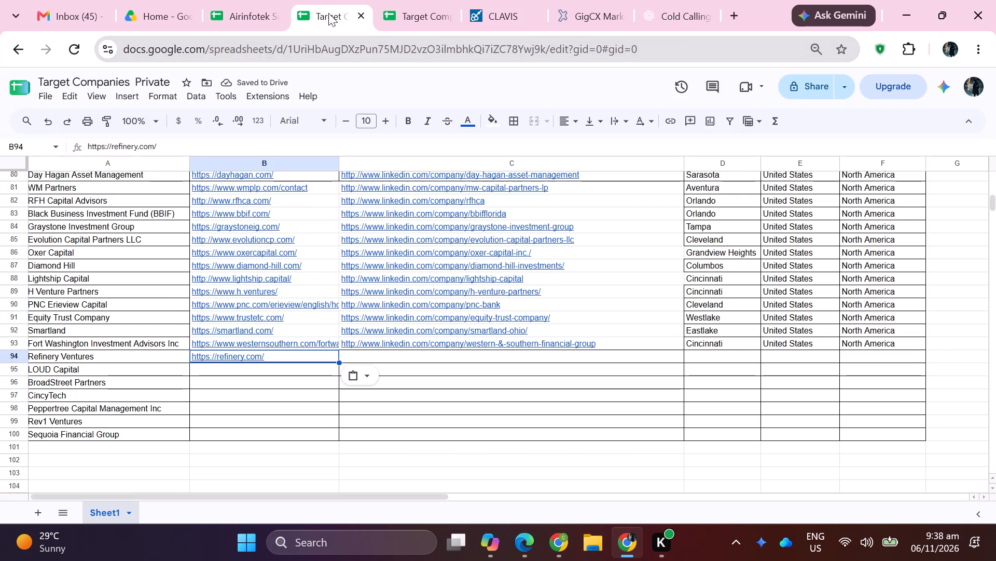
pyautogui.click(463, 355)
pyautogui.hotkey('ctrl', 'v')
# Enter Cincinnati as the city for Refinery Ventures in cell D94.
pyautogui.press('Tab')
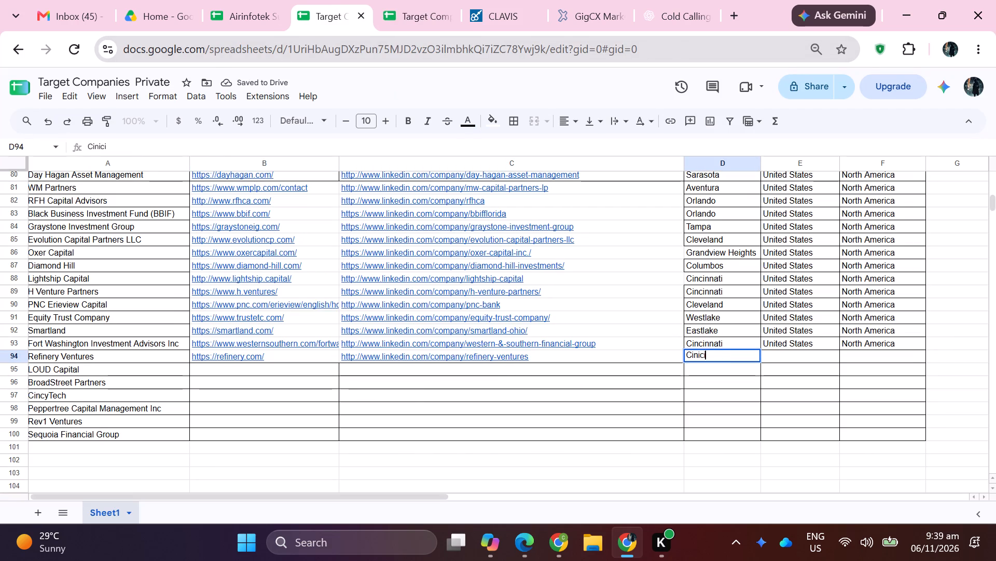
pyautogui.press('BackSpace')
pyautogui.press('BackSpace')
pyautogui.press('BackSpace')
pyautogui.write('ci')
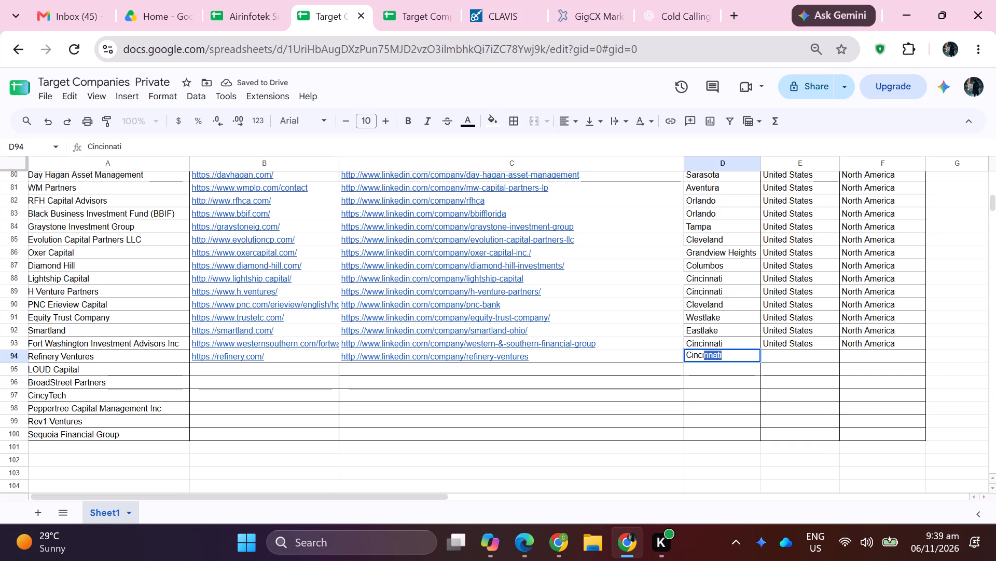
pyautogui.press('Right')
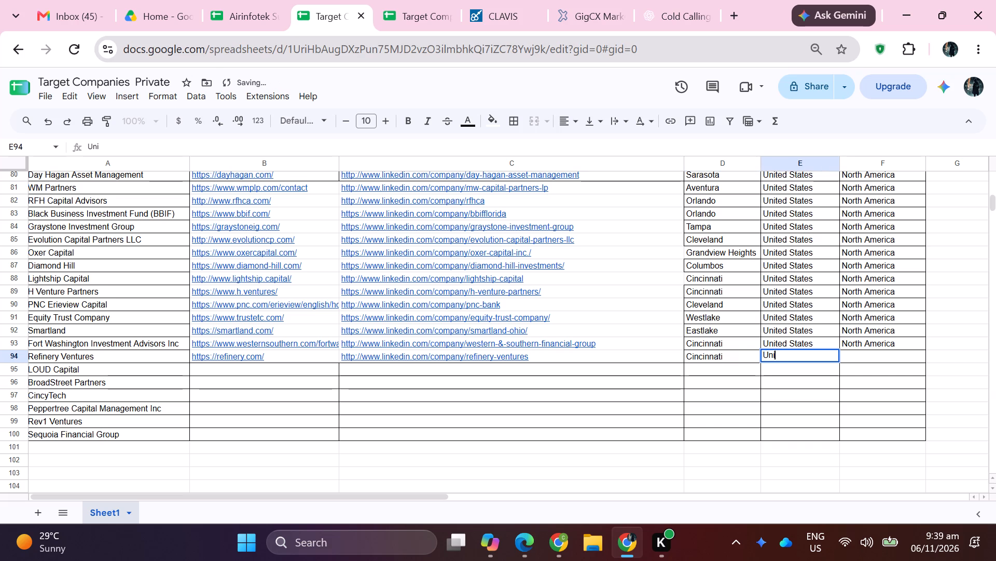
# Enter United States and North America for Refinery Ventures in cells E94 and F94.
pyautogui.press('BackSpace')
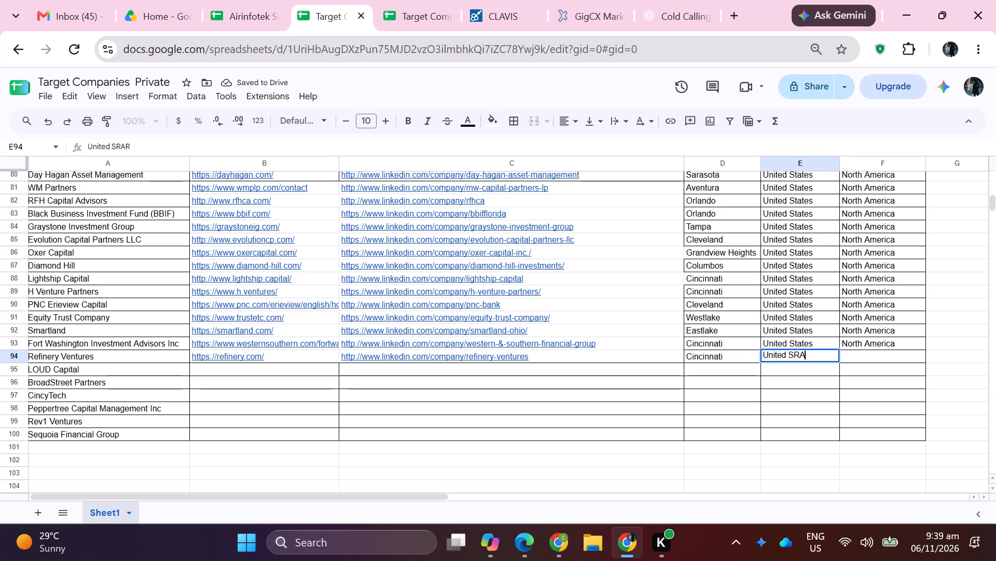
pyautogui.press('BackSpace')
pyautogui.write('tates')
pyautogui.press('Tab')
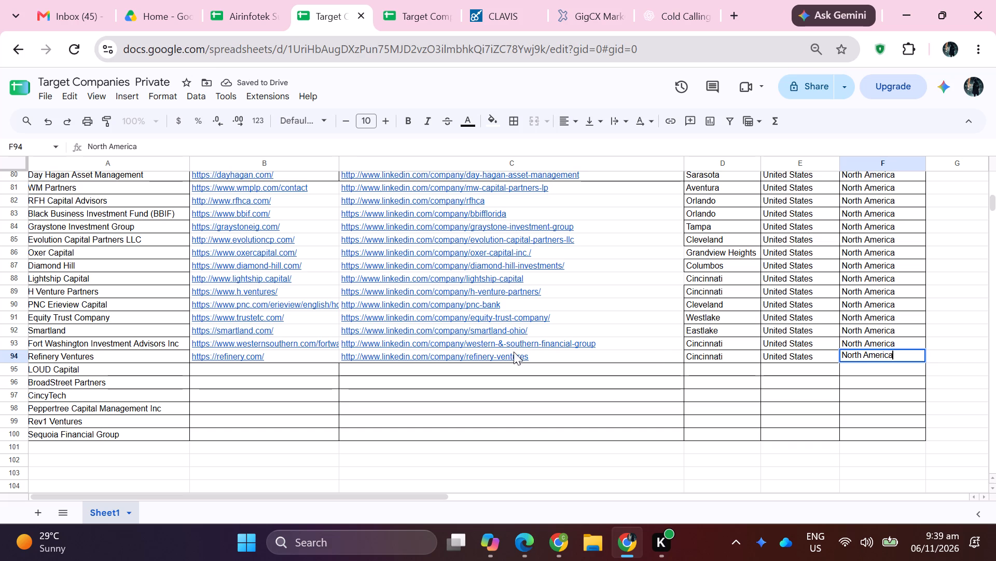
# Copy the LOUD Capital website link from the source sheet into cell B95 of the Target Companies Private sheet.
pyautogui.click(267, 375)
pyautogui.scroll(-1, 276, 381)
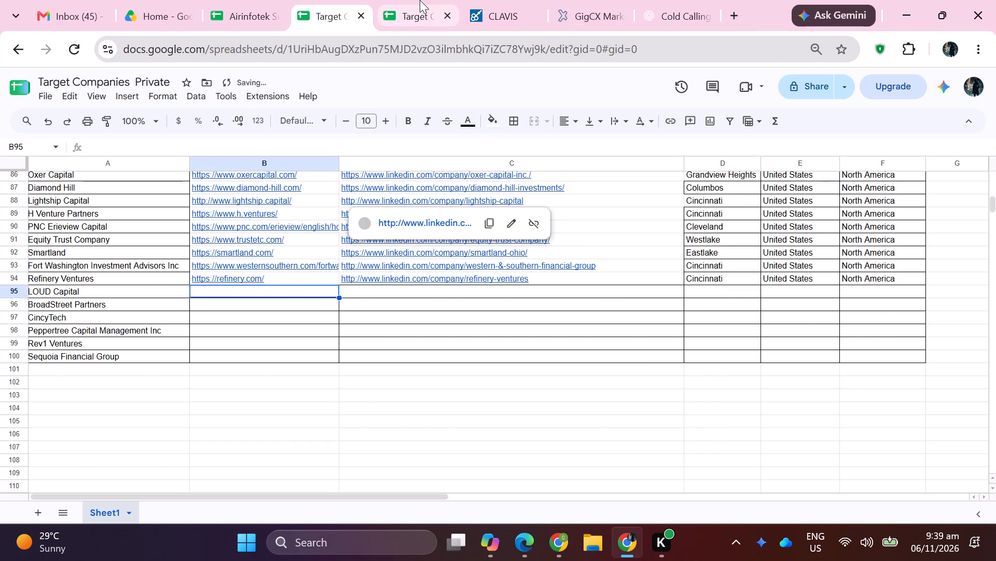
pyautogui.click(419, 0)
pyautogui.click(290, 337)
pyautogui.hotkey('ctrl', 'c')
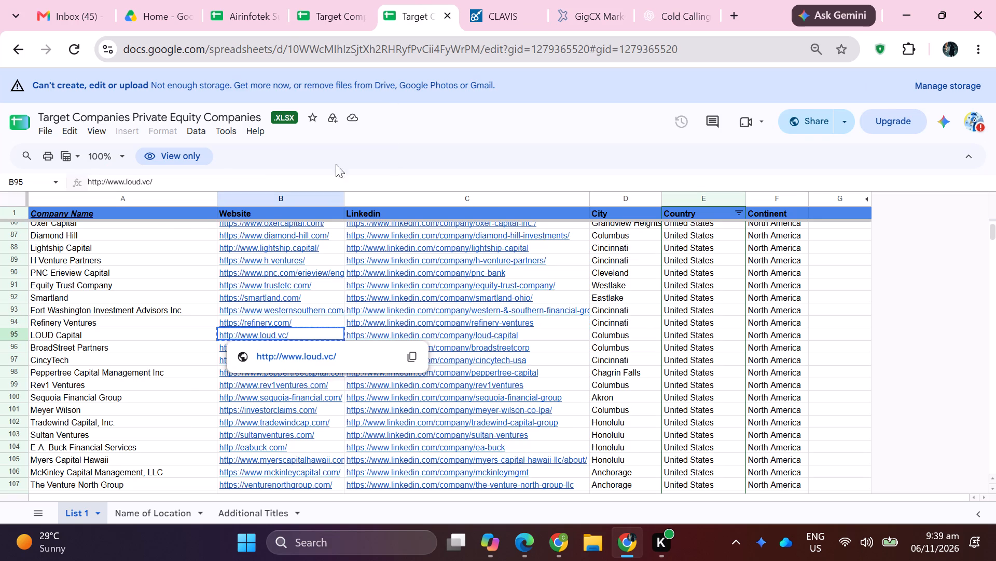
pyautogui.click(353, 0)
pyautogui.hotkey('ctrl', 'v')
# Copy the LOUD Capital LinkedIn link from the source sheet into cell C95 of the Target Companies Private sheet.
pyautogui.click(398, 0)
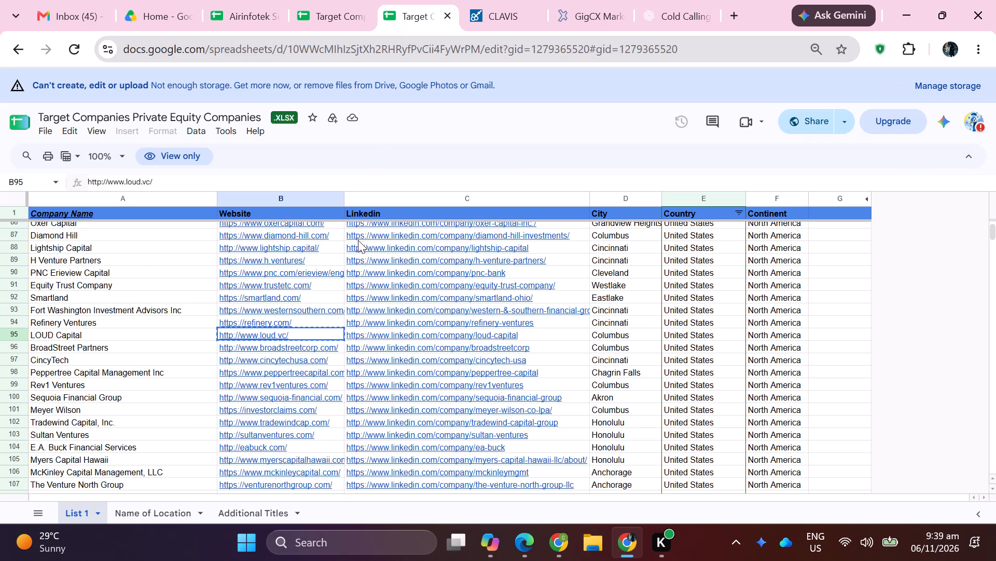
pyautogui.click(400, 337)
pyautogui.hotkey('ctrl', 'c')
pyautogui.click(334, 0)
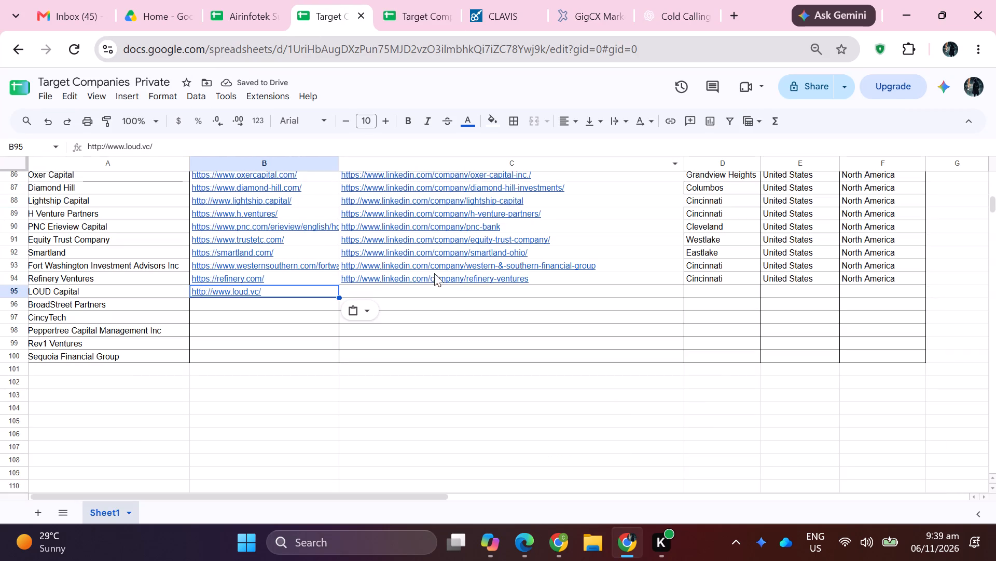
pyautogui.click(459, 288)
pyautogui.hotkey('ctrl', 'v')
# Look up LOUD Capital's location in the source sheet and enter Columbos, United States and North Amerca in cells D95 to F95.
pyautogui.click(408, 6)
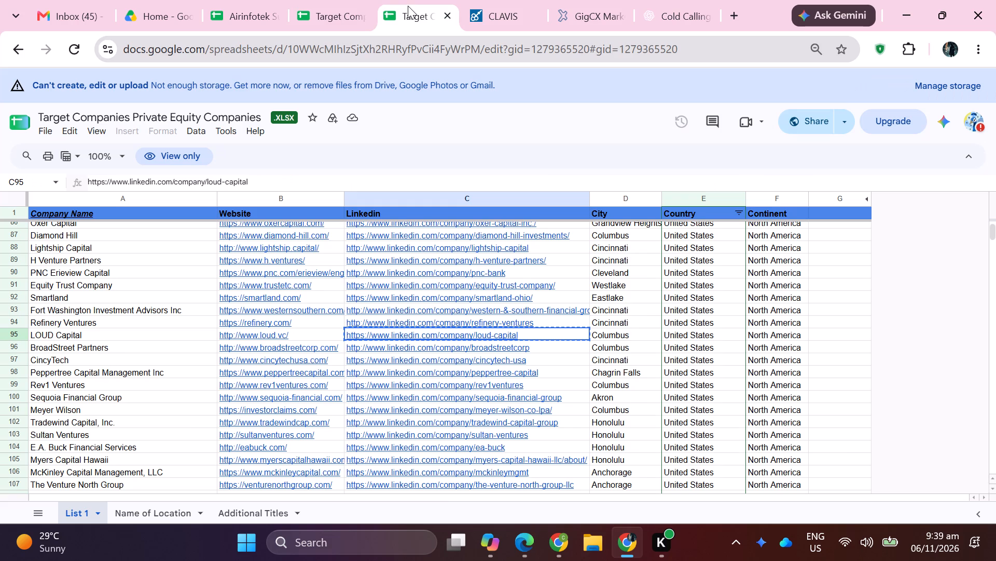
pyautogui.click(313, 0)
pyautogui.click(716, 286)
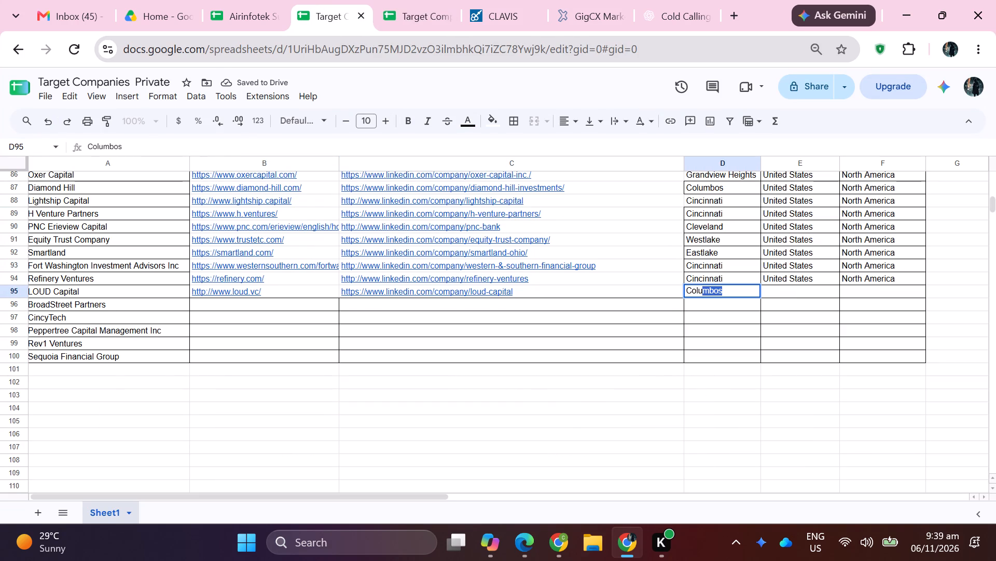
pyautogui.press('Right')
pyautogui.press('Tab')
pyautogui.press('Left')
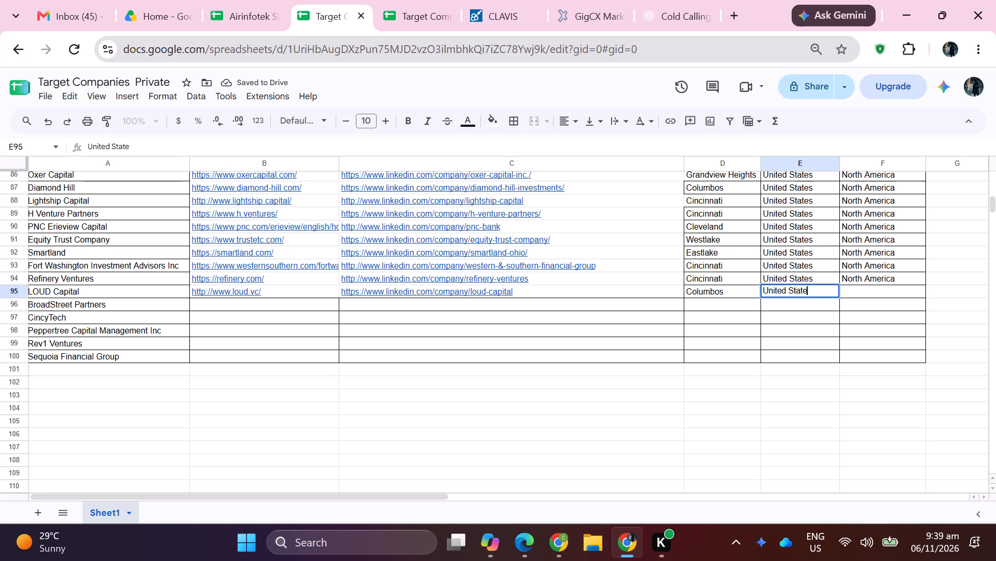
pyautogui.press('Tab')
pyautogui.press('BackSpace')
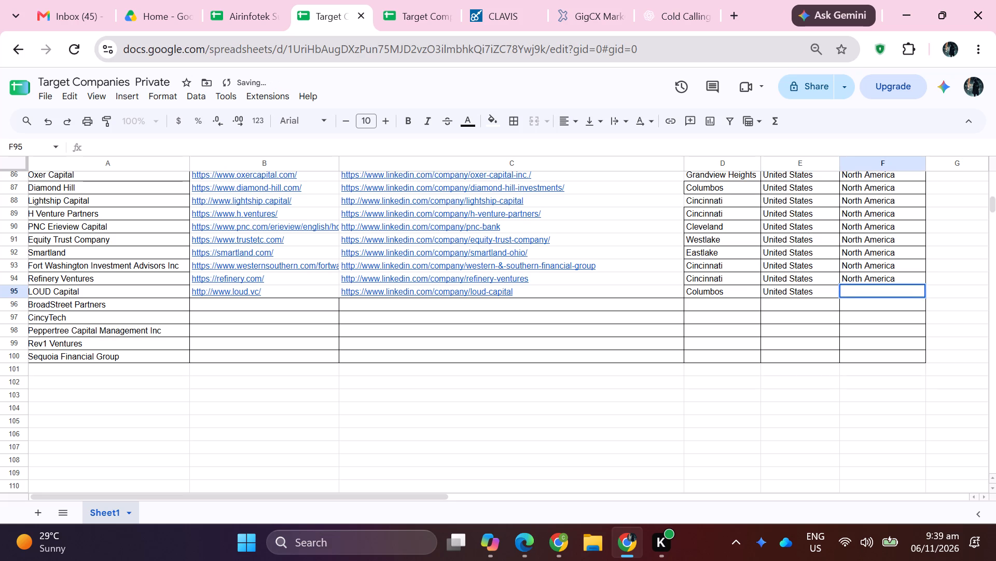
pyautogui.write('no')
pyautogui.press('BackSpace')
pyautogui.press('BackSpace')
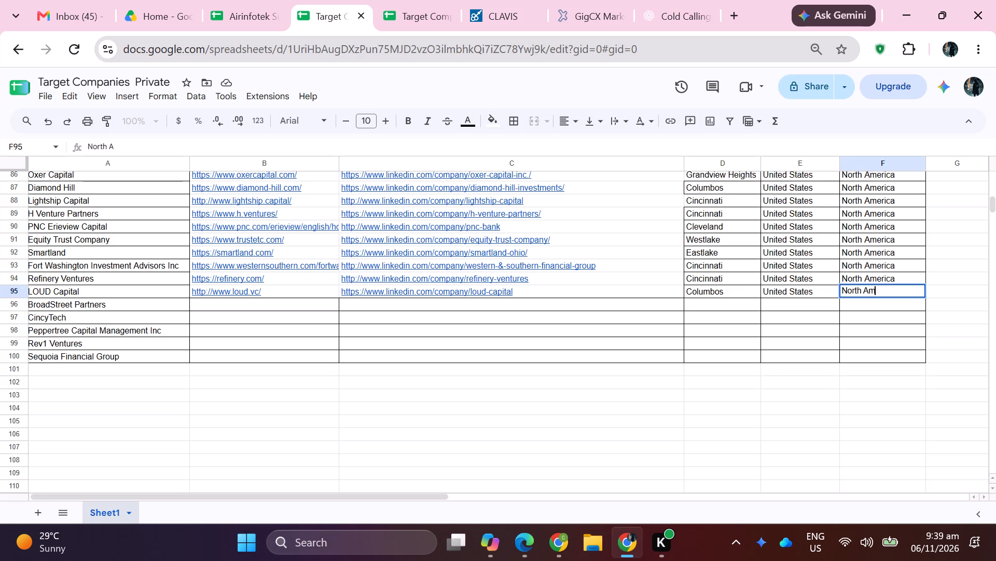
pyautogui.write('ca')
pyautogui.click(512, 330)
# Copy the BroadStreet Partners website link from the source sheet into cell B96 of the Target Companies Private sheet.
pyautogui.click(314, 309)
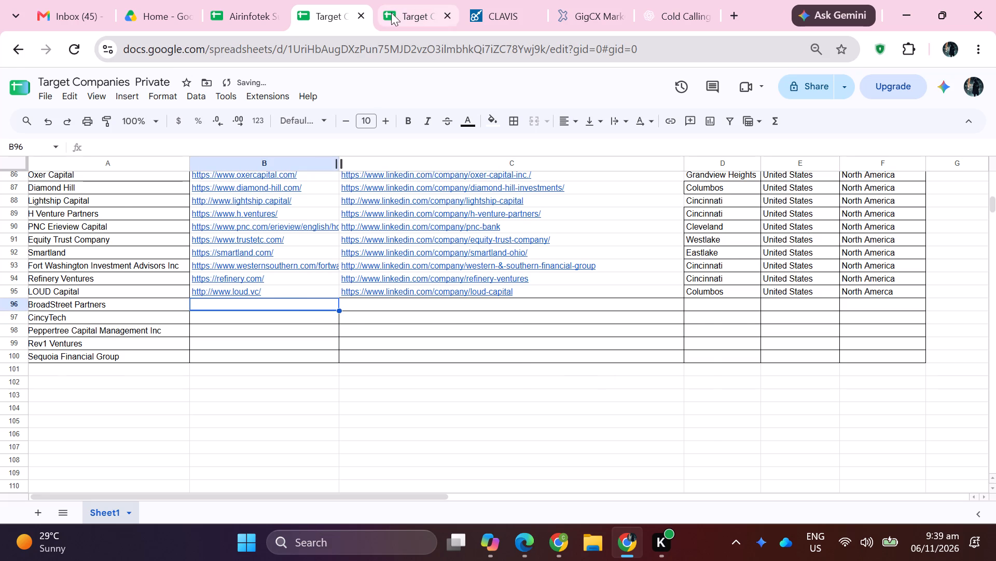
pyautogui.click(405, 0)
pyautogui.click(288, 348)
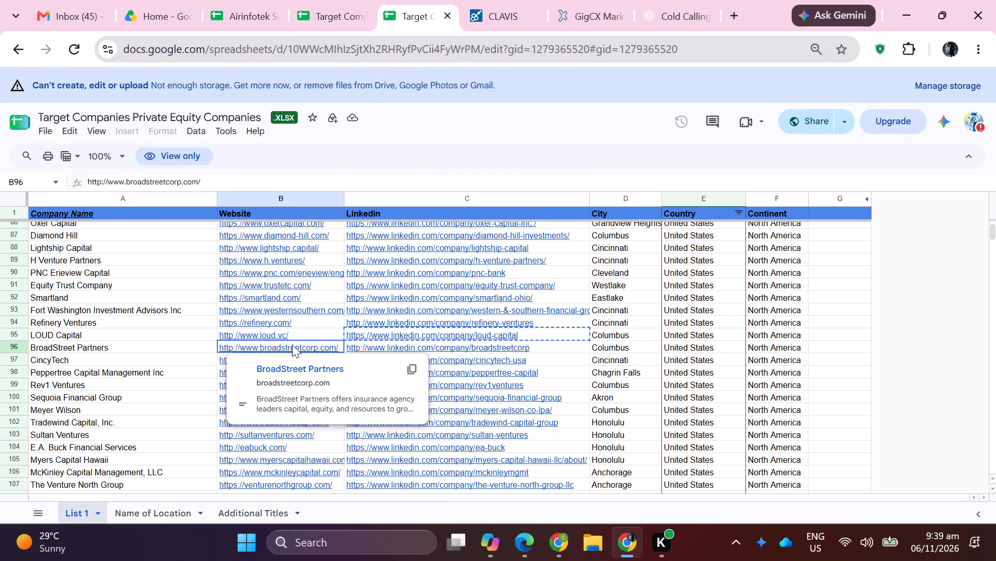
pyautogui.hotkey('ctrl', 'c')
pyautogui.click(347, 0)
pyautogui.hotkey('ctrl', 'v')
# Copy the BroadStreet Partners LinkedIn link from the source sheet into cell C96 of the Target Companies Private sheet.
pyautogui.click(396, 0)
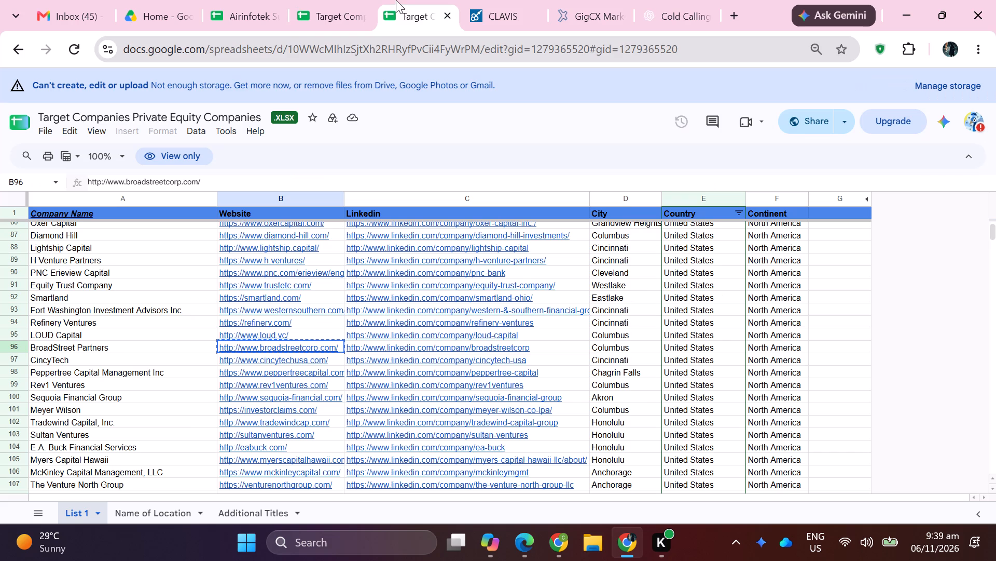
pyautogui.click(404, 348)
pyautogui.hotkey('ctrl', 'c')
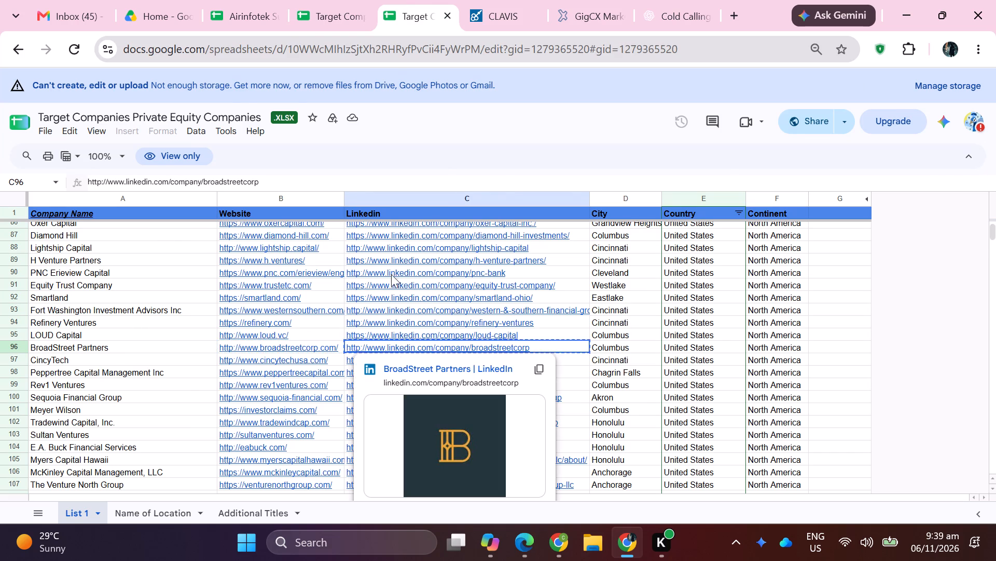
pyautogui.click(324, 1)
pyautogui.click(399, 306)
pyautogui.hotkey('ctrl', 'v')
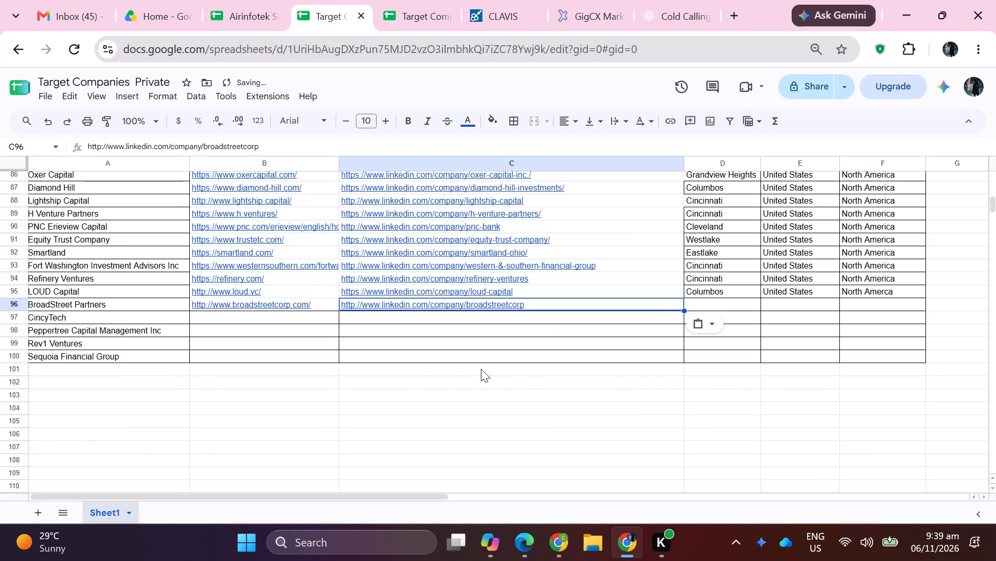
# Look up BroadStreet Partners' location in the source sheet and enter Columbos, United States and North Amerca in cells D96 to F96.
pyautogui.click(386, 6)
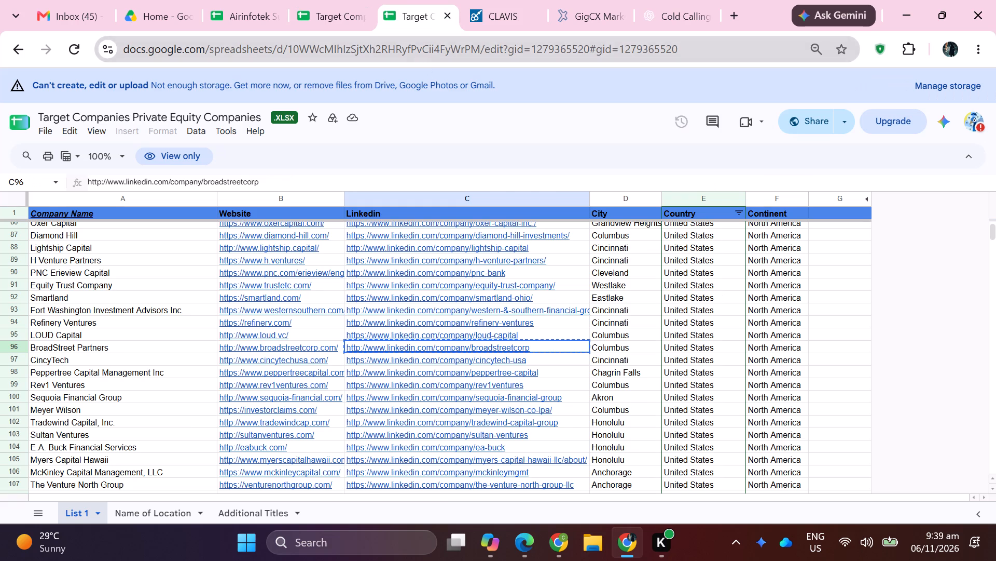
pyautogui.click(319, 0)
pyautogui.click(707, 301)
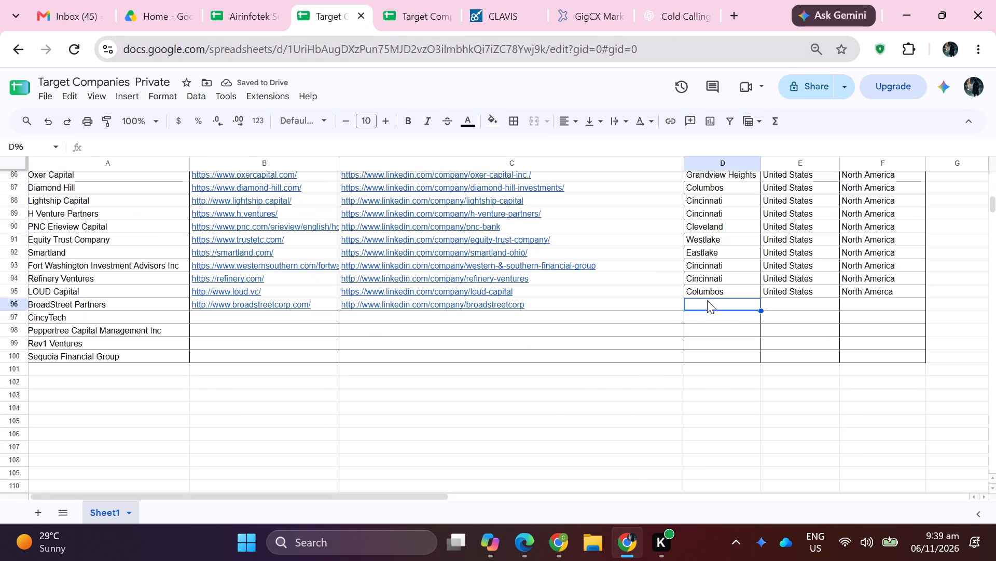
pyautogui.press('Right')
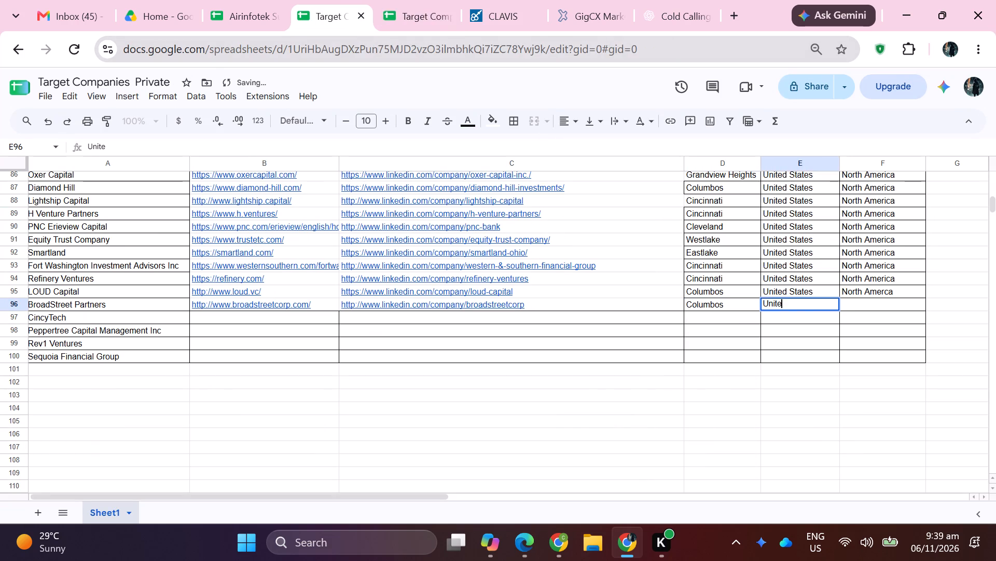
pyautogui.press('BackSpace')
pyautogui.press('BackSpace')
pyautogui.press('BackSpace')
pyautogui.press('BackSpace')
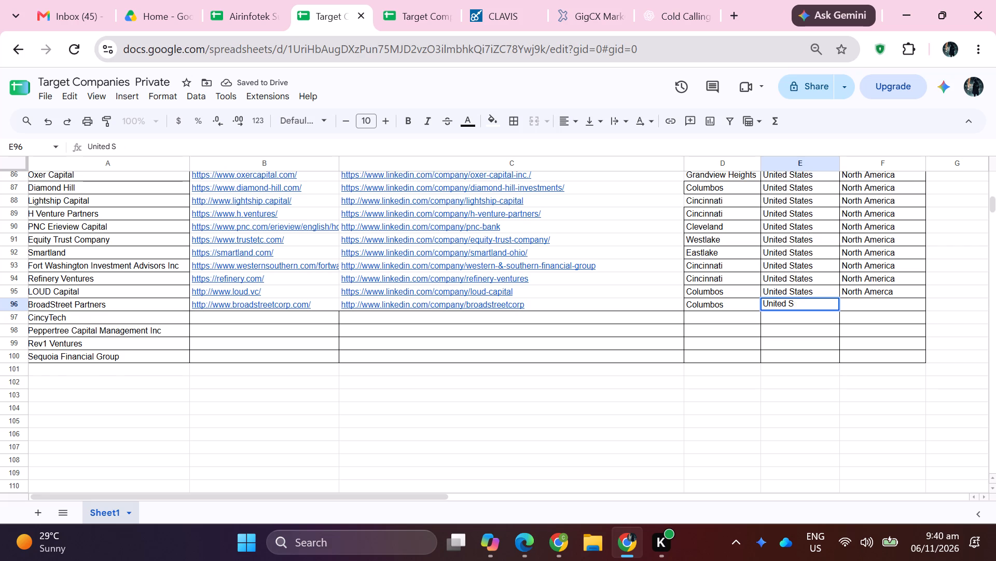
pyautogui.write('tate')
pyautogui.press('Tab')
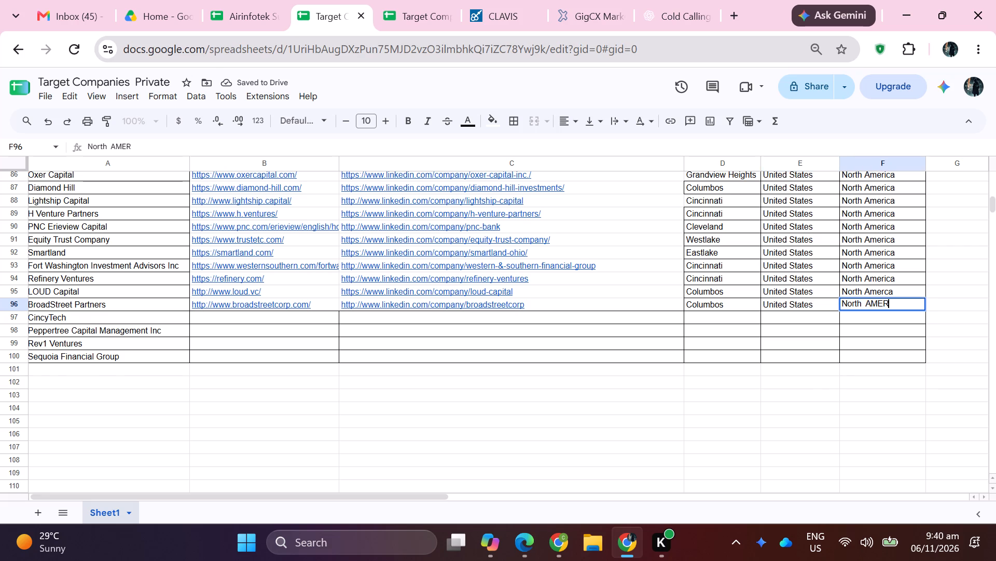
pyautogui.press('BackSpace')
pyautogui.press('BackSpace')
pyautogui.press('m')
pyautogui.write('erca')
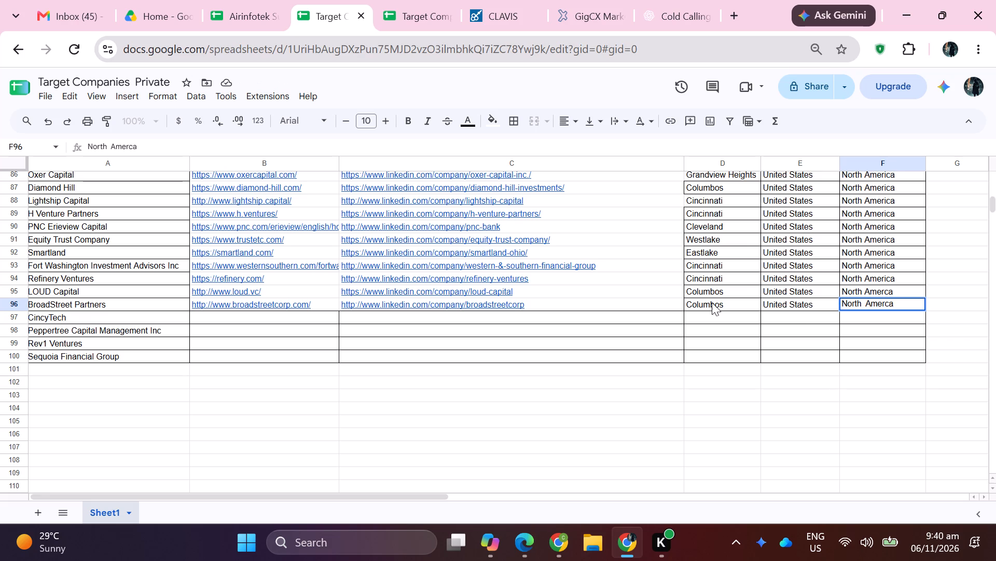
# Correct LOUD Capital's continent in cell F95 to North America.
pyautogui.click(890, 287)
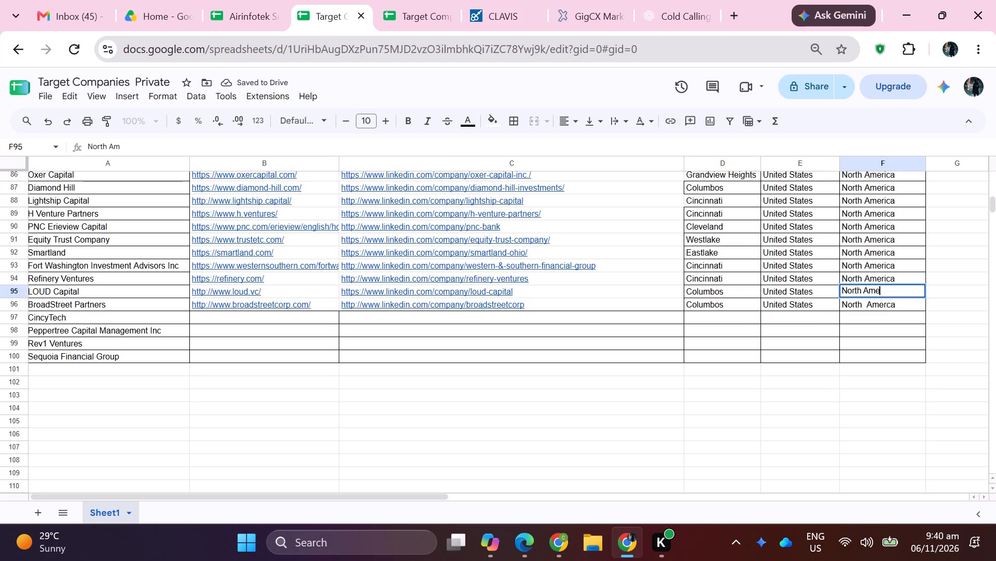
pyautogui.press('BackSpace')
pyautogui.write('erica')
# Copy the CincyTech website link from the source sheet into cell B97 of the Target Companies Private sheet.
pyautogui.click(310, 316)
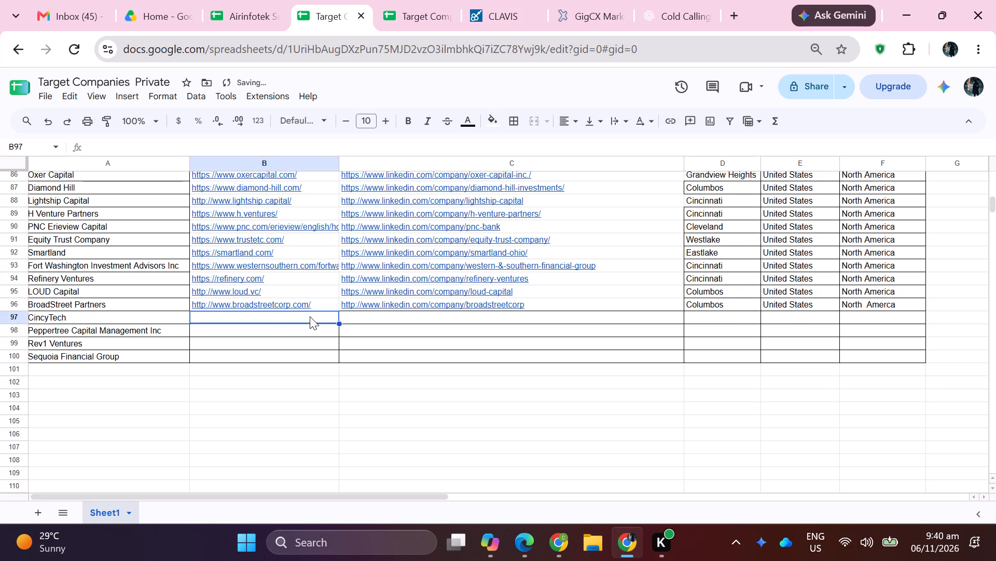
pyautogui.click(406, 0)
pyautogui.click(299, 360)
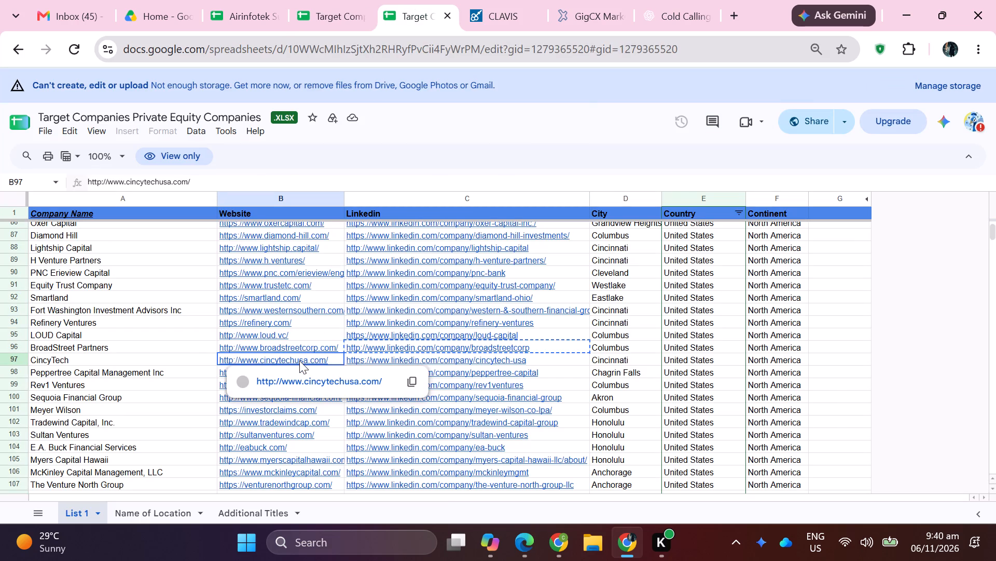
pyautogui.hotkey('ctrl', 'c')
pyautogui.click(327, 0)
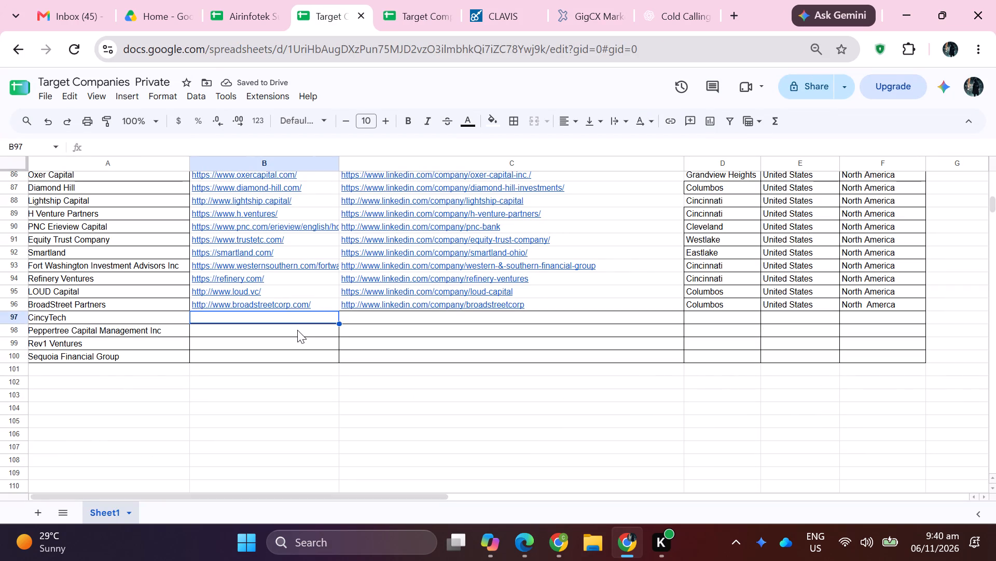
pyautogui.hotkey('ctrl', 'v')
# Copy the CincyTech LinkedIn link from the source sheet into cell C97 of the Target Companies Private sheet.
pyautogui.click(413, 0)
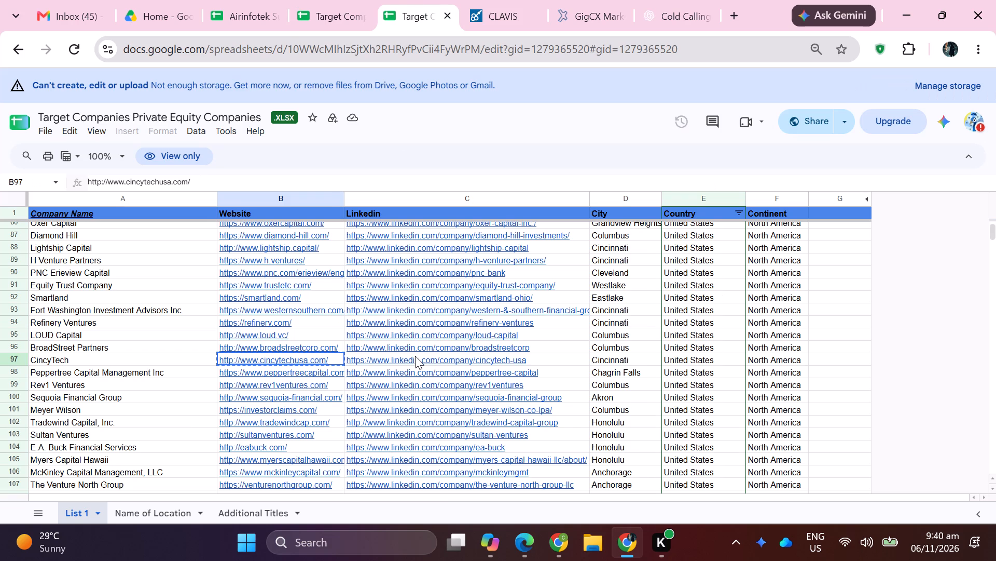
pyautogui.click(415, 356)
pyautogui.hotkey('ctrl', 'c')
pyautogui.click(331, 10)
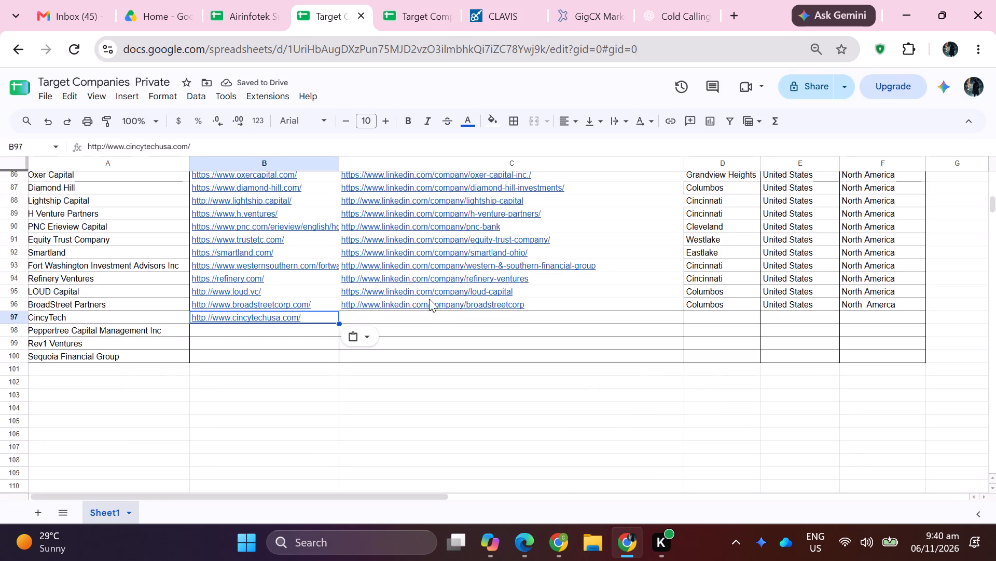
pyautogui.click(435, 317)
pyautogui.hotkey('ctrl', 'v')
# Look up CincyTech's location in the source sheet and enter Cincinnati, United States and North America in cells D97 to F97.
pyautogui.click(438, 0)
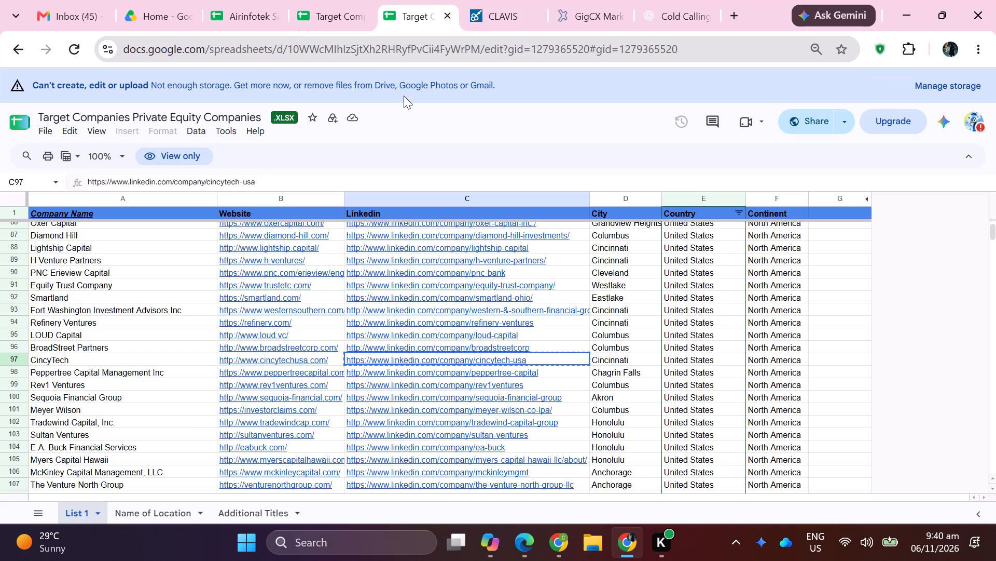
pyautogui.click(333, 0)
pyautogui.click(709, 318)
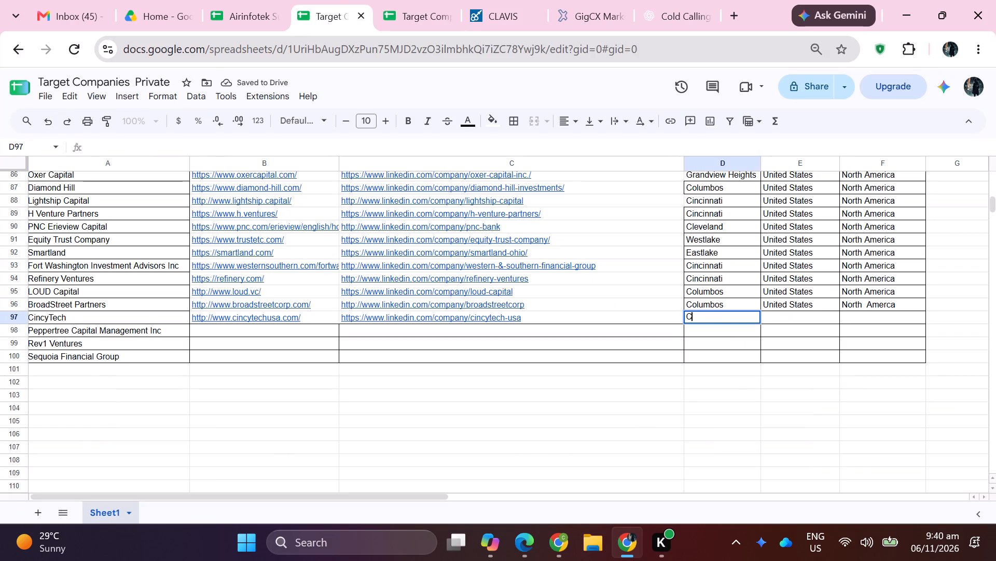
pyautogui.press('Right')
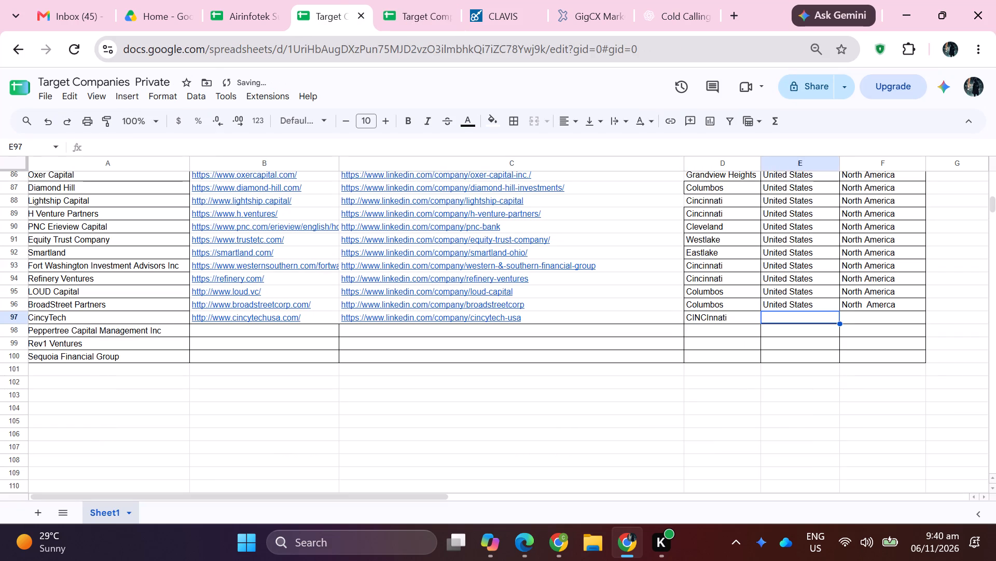
pyautogui.doubleClick(707, 322)
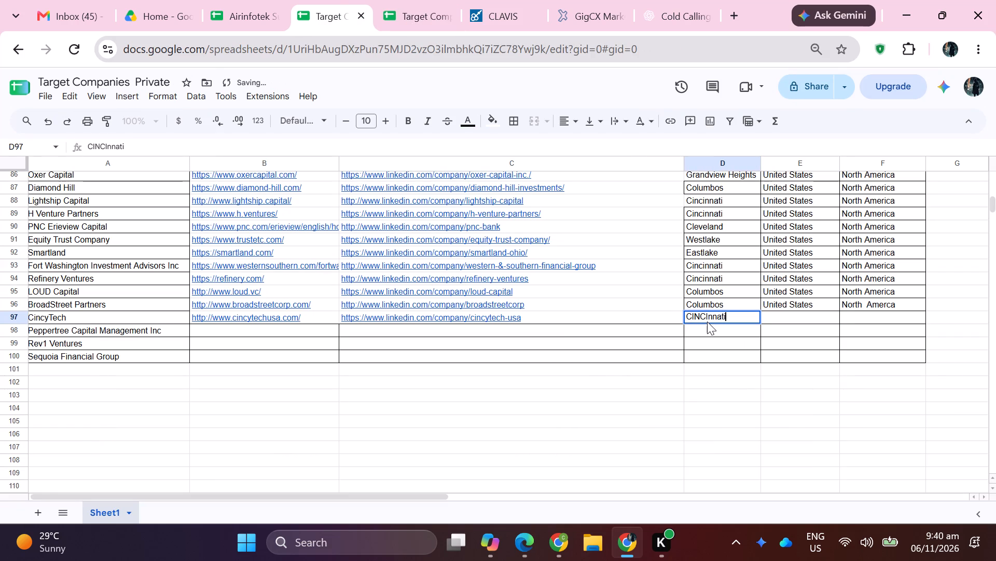
pyautogui.press('BackSpace')
pyautogui.press('BackSpace')
pyautogui.press('BackSpace')
pyautogui.press('BackSpace')
pyautogui.press('BackSpace')
pyautogui.press('BackSpace')
pyautogui.press('BackSpace')
pyautogui.press('BackSpace')
pyautogui.press('BackSpace')
pyautogui.press('BackSpace')
pyautogui.press('BackSpace')
pyautogui.press('BackSpace')
pyautogui.press('BackSpace')
pyautogui.press('BackSpace')
pyautogui.press('BackSpace')
pyautogui.press('BackSpace')
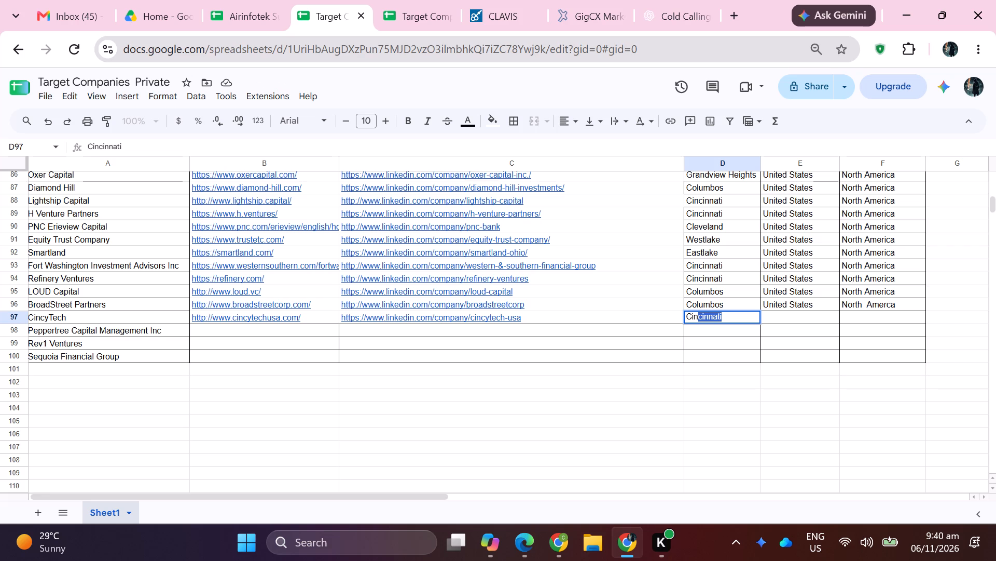
pyautogui.press('Right')
pyautogui.press('Tab')
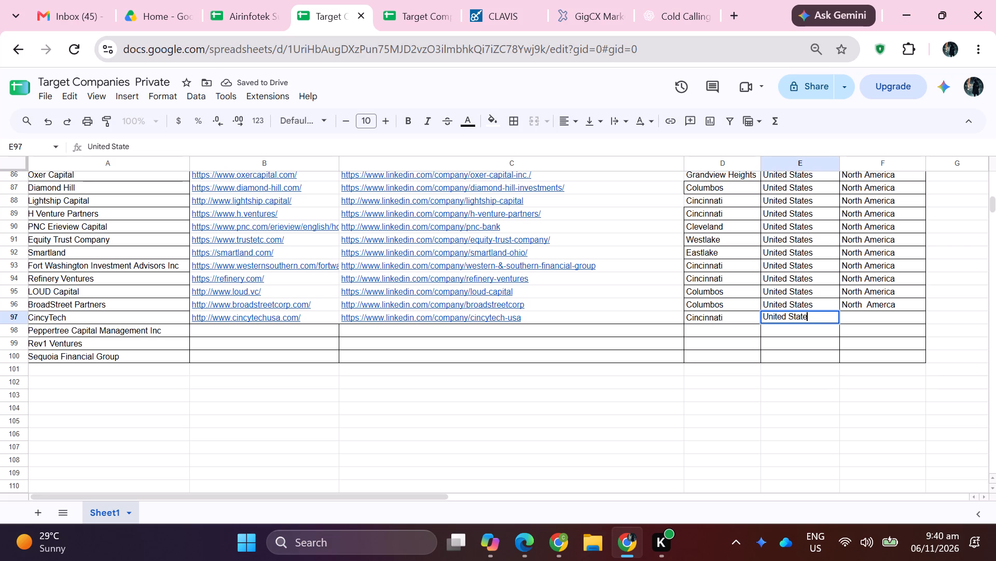
pyautogui.press('Tab')
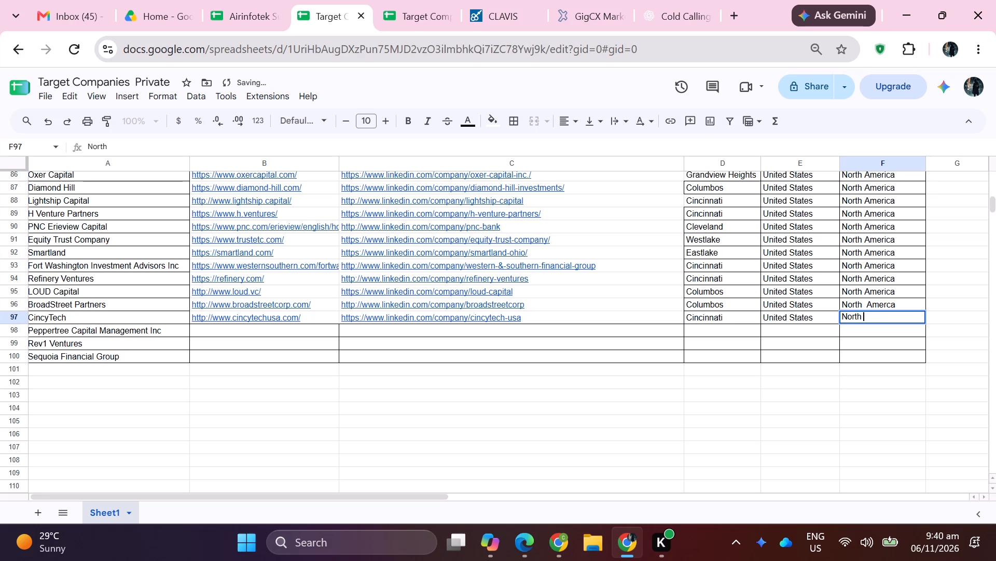
pyautogui.press('BackSpace')
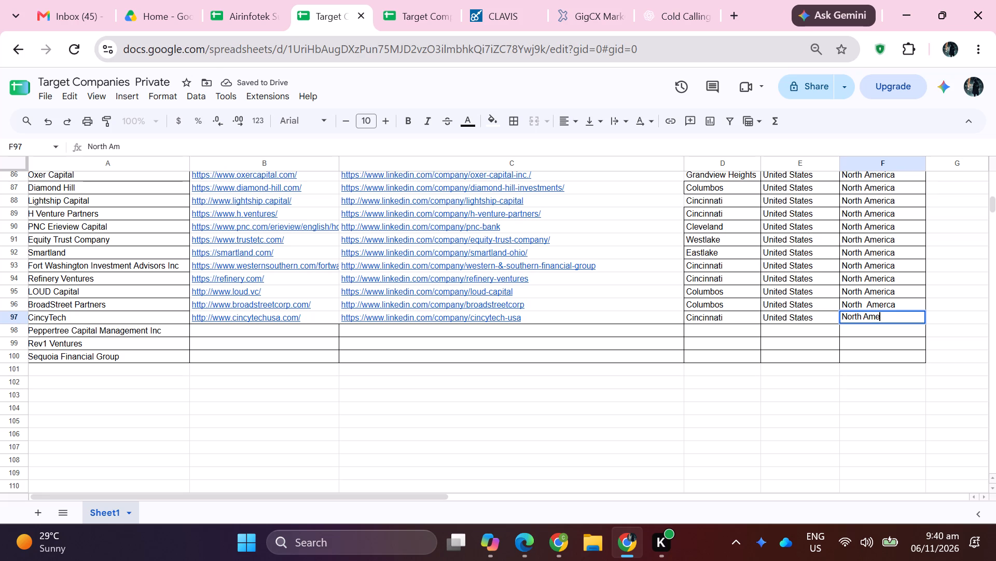
# Correct BroadStreet Partners' continent in cell F96 to North America.
pyautogui.click(866, 309)
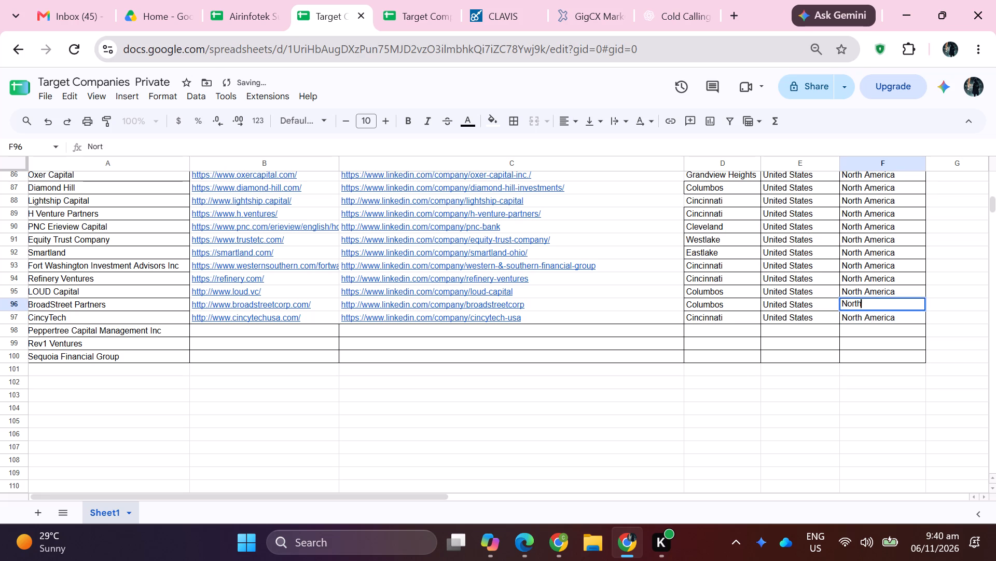
pyautogui.press('BackSpace')
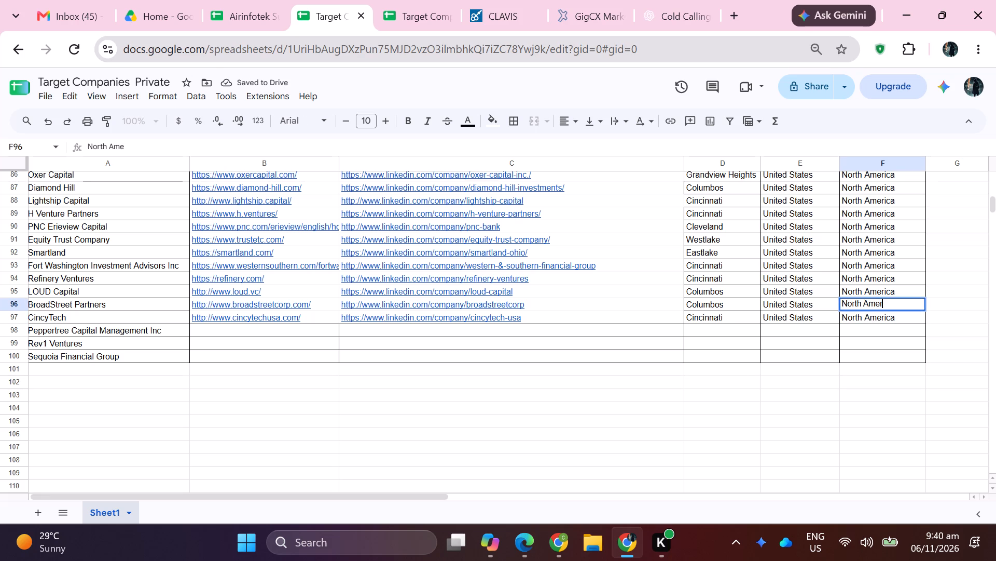
# Copy the Peppertree Capital Management Inc website link from the source sheet into cell B98 of the Target Companies Private sheet.
pyautogui.click(418, 0)
pyautogui.click(304, 371)
pyautogui.hotkey('ctrl', 'c')
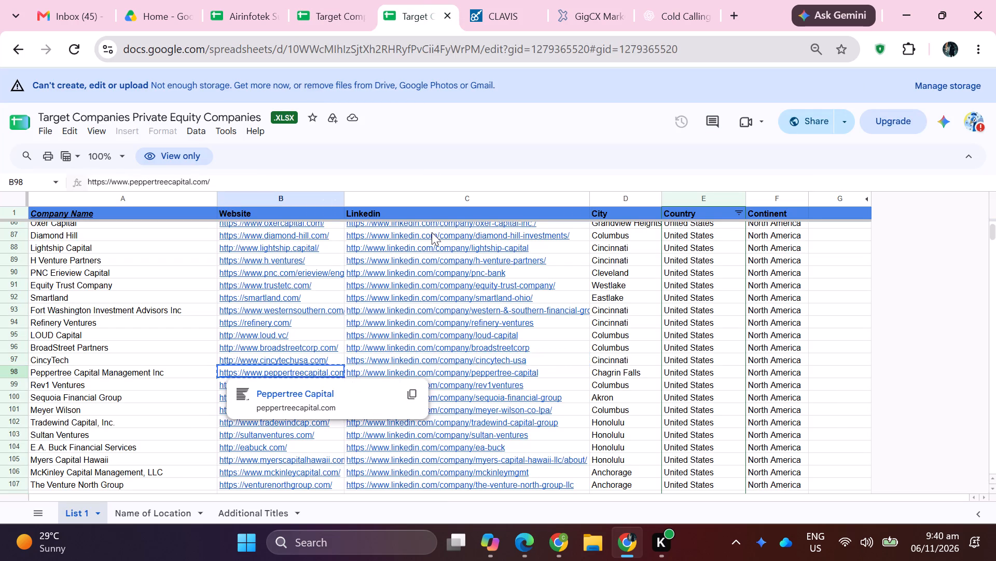
pyautogui.click(328, 0)
pyautogui.click(278, 336)
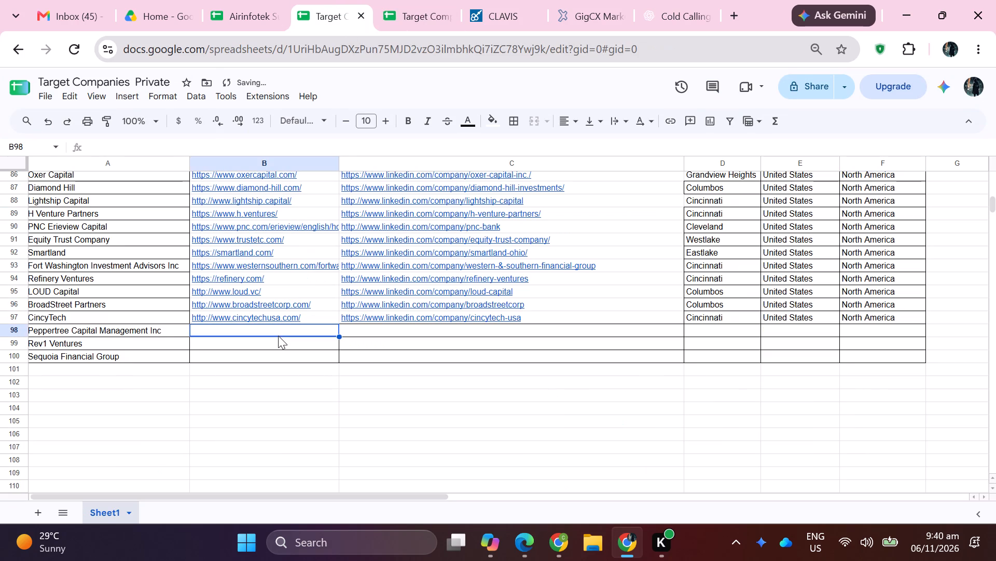
pyautogui.hotkey('ctrl', 'v')
# Copy the Peppertree Capital Management Inc LinkedIn link from the source sheet into cell C98 of the Target Companies Private sheet.
pyautogui.click(395, 0)
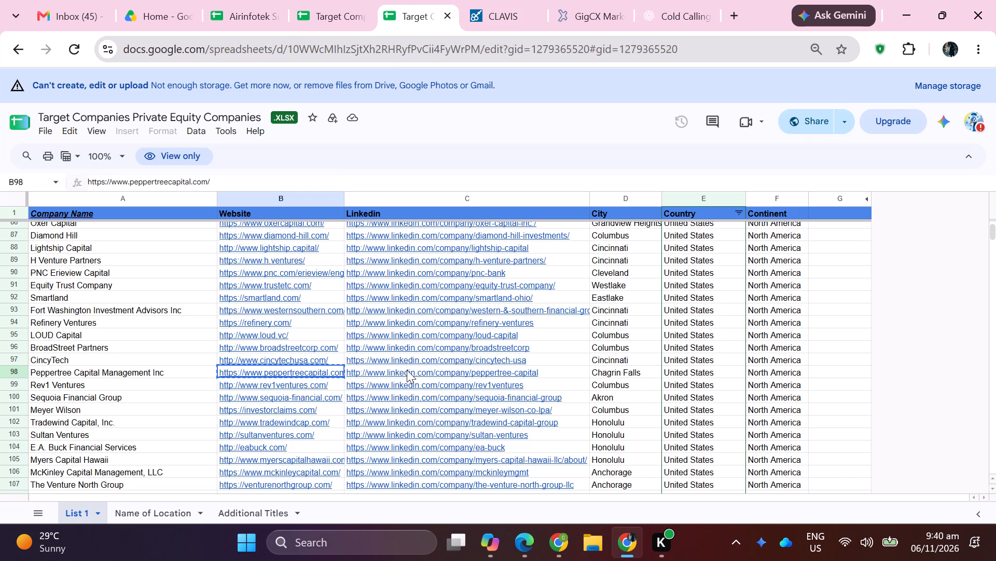
pyautogui.click(407, 370)
pyautogui.hotkey('ctrl', 'c')
pyautogui.click(326, 0)
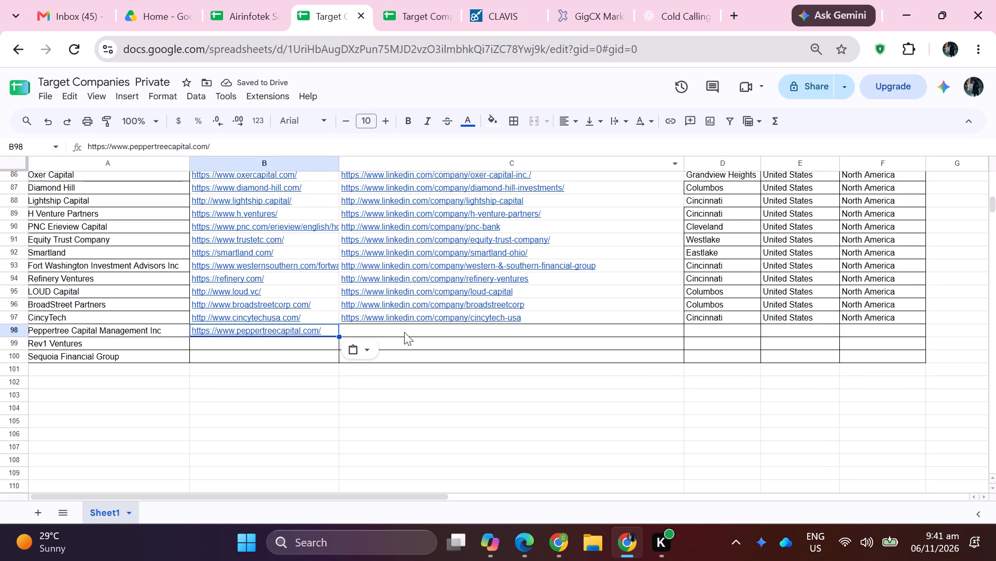
pyautogui.click(404, 332)
pyautogui.hotkey('ctrl', 'v')
# Look up Peppertree Capital's location in the source sheet and enter Chagrin falls, United States and North America in cells D98 to F98.
pyautogui.click(433, 5)
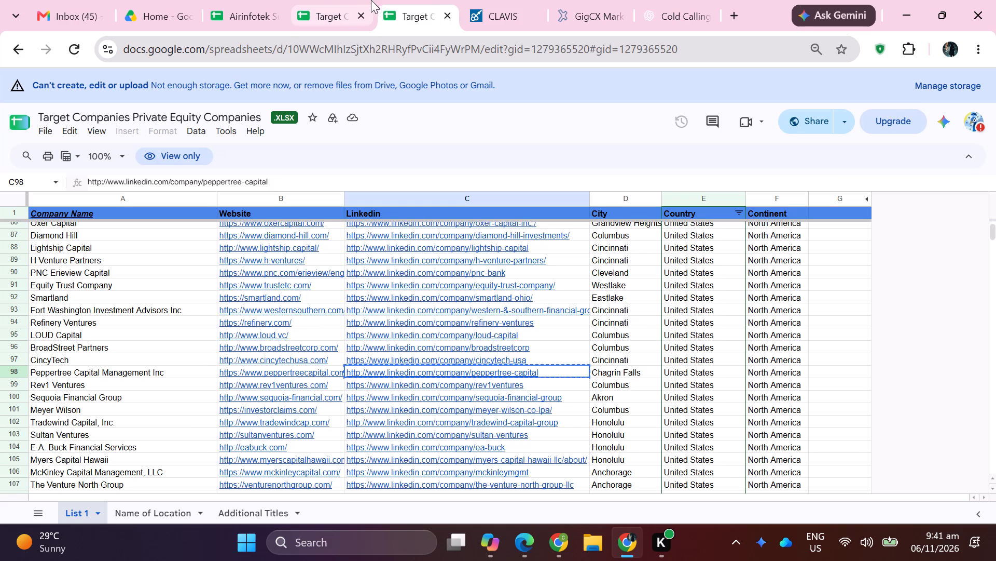
pyautogui.click(322, 0)
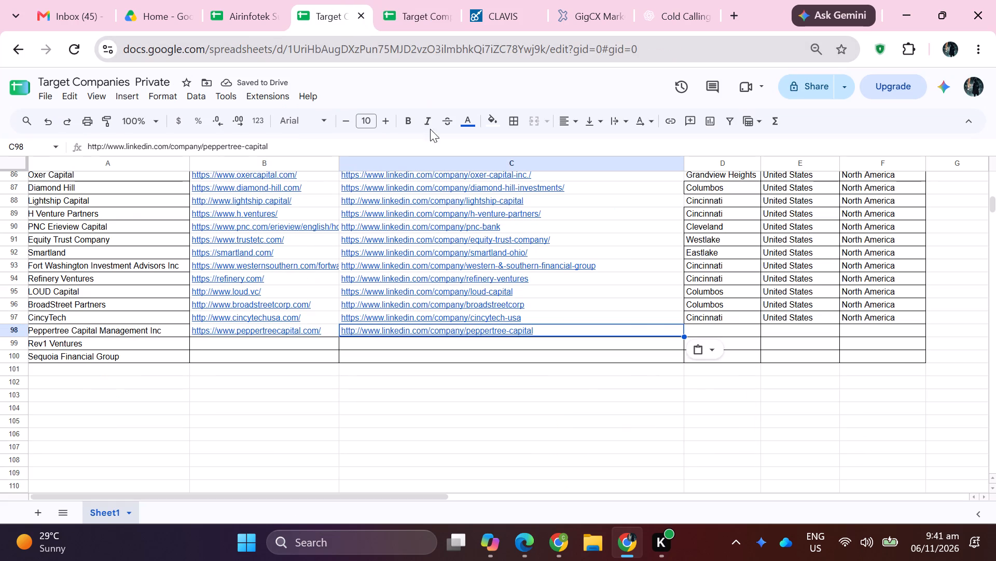
pyautogui.click(714, 332)
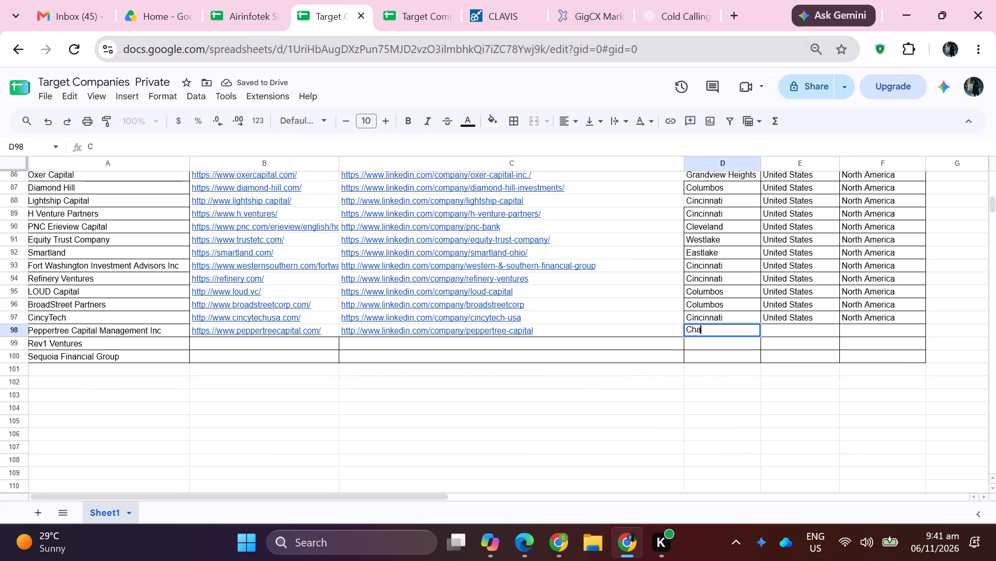
pyautogui.write('grin fa')
pyautogui.write('lls')
pyautogui.press('Tab')
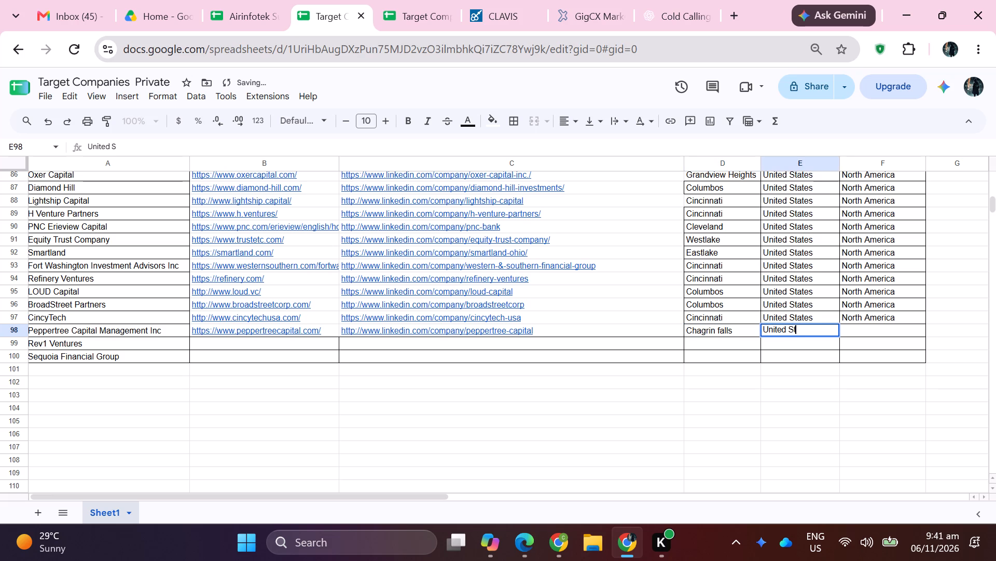
pyautogui.press('Tab')
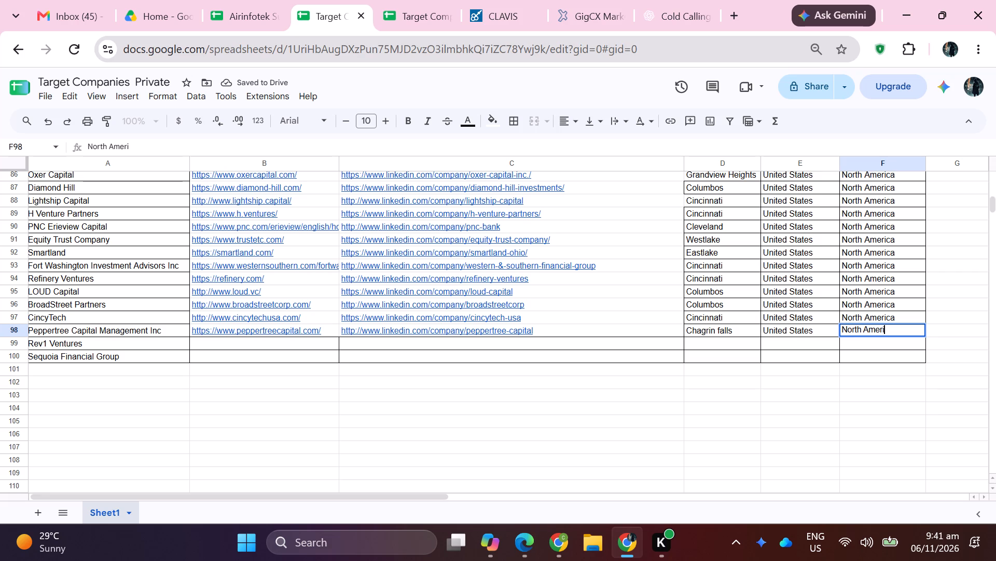
pyautogui.write('ca')
# Copy the Rev1 Ventures website link from the source sheet into cell B99 of the Target Companies Private sheet.
pyautogui.click(399, 0)
pyautogui.scroll(-1, 350, 371)
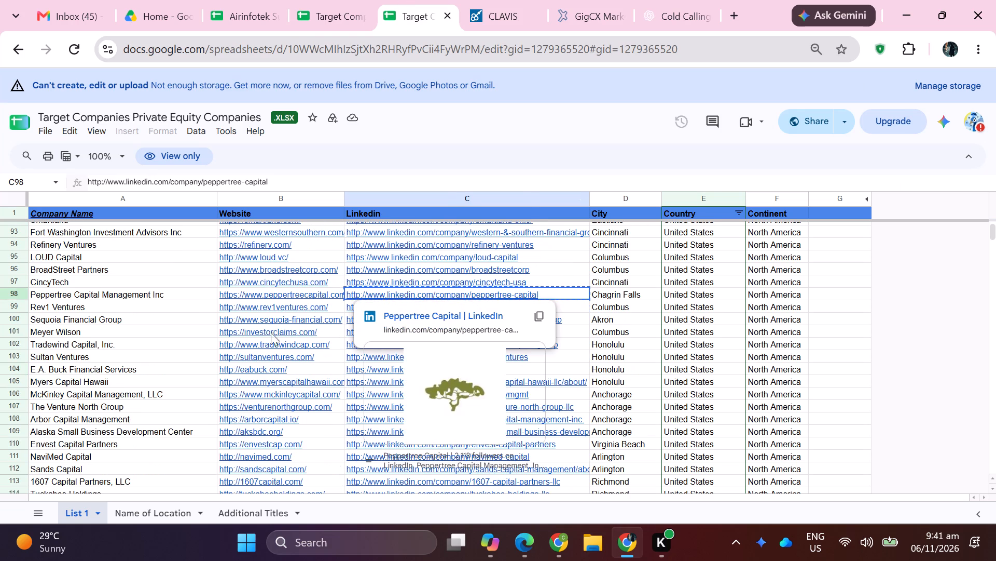
pyautogui.click(280, 312)
pyautogui.hotkey('ctrl', 'c')
pyautogui.click(342, 0)
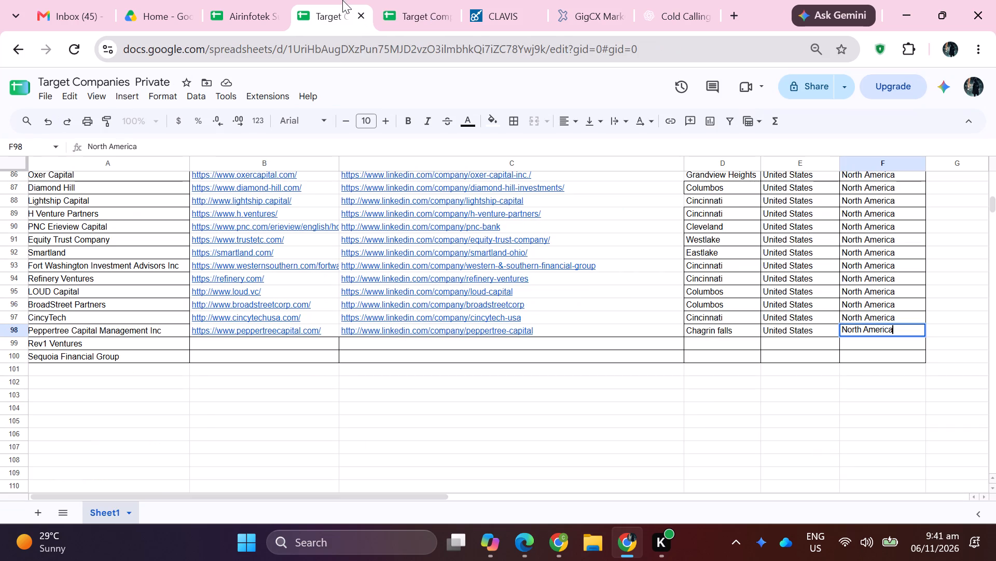
pyautogui.click(246, 344)
pyautogui.hotkey('ctrl', 'v')
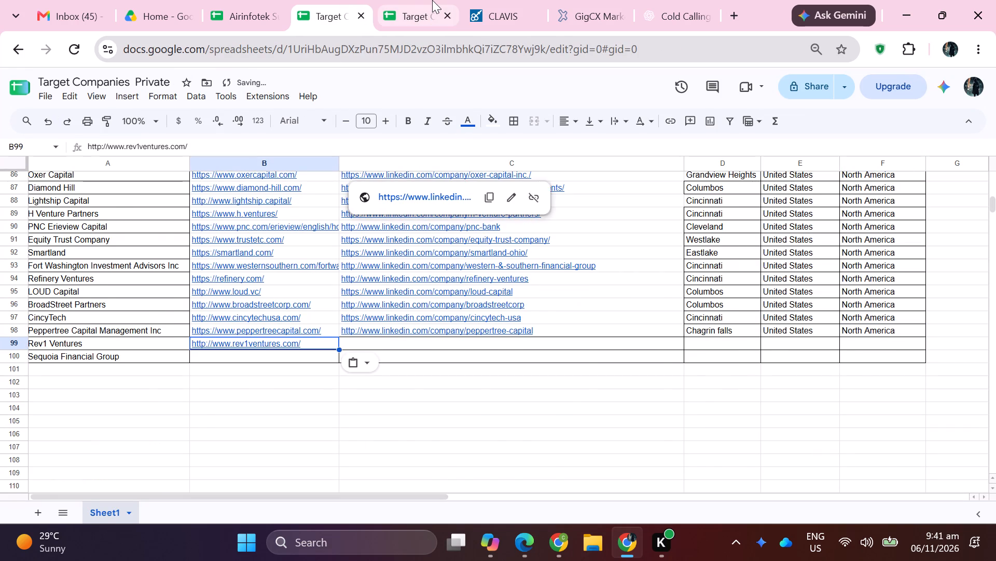
# Copy the Rev1 Ventures LinkedIn link from the source sheet into cell C99 of the Target Companies Private sheet.
pyautogui.click(432, 0)
pyautogui.click(404, 311)
pyautogui.hotkey('ctrl', 'c')
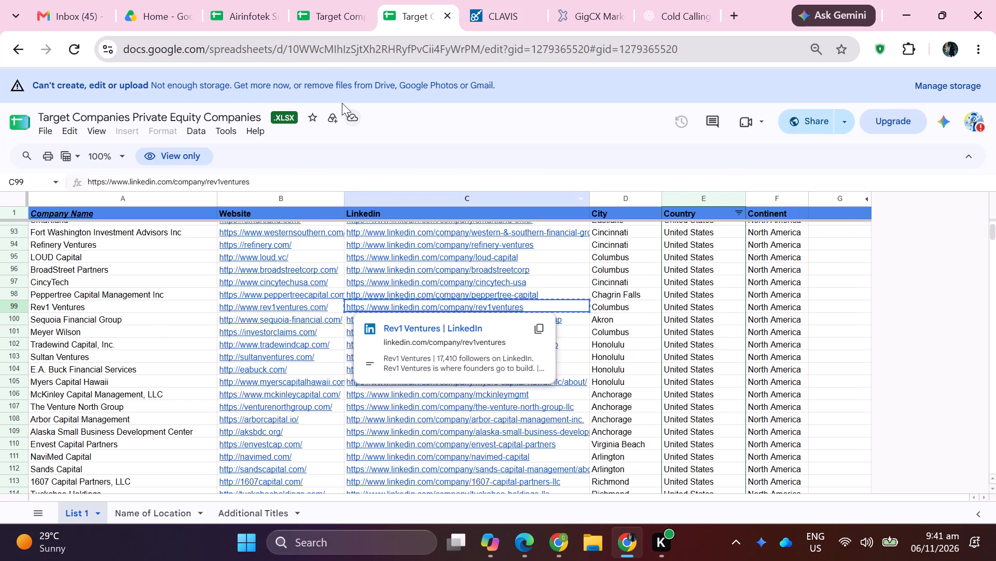
pyautogui.click(337, 32)
pyautogui.click(438, 348)
pyautogui.hotkey('ctrl', 'v')
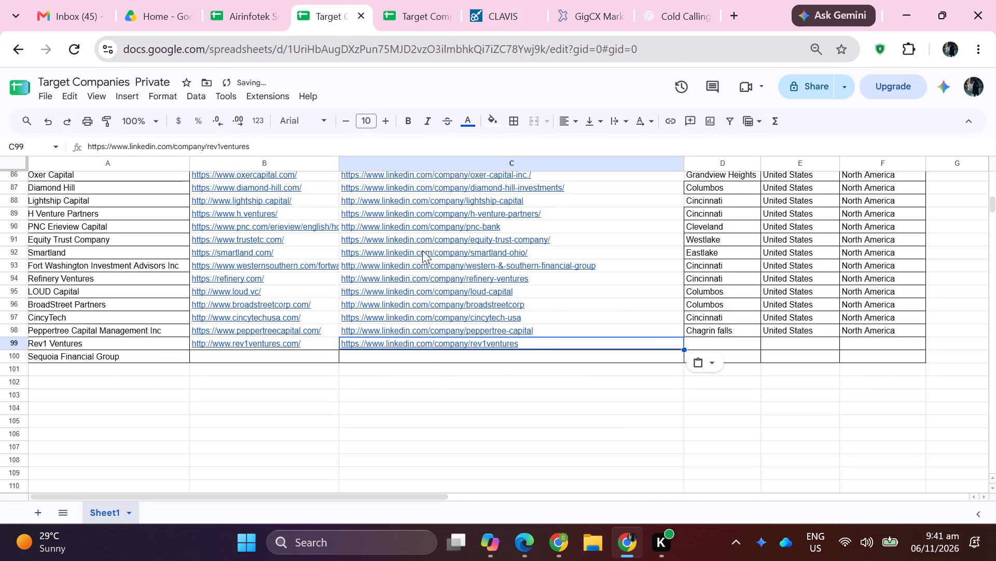
# Look up Rev1 Ventures' location in the source sheet and enter Columbos, United States and North America in cells D99 to F99.
pyautogui.click(437, 0)
pyautogui.click(341, 0)
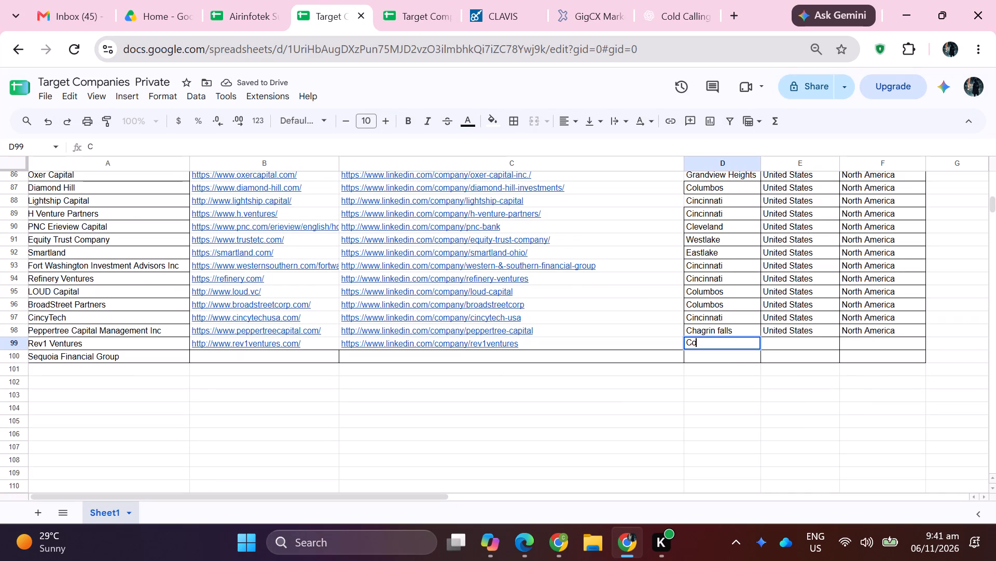
pyautogui.press('Right')
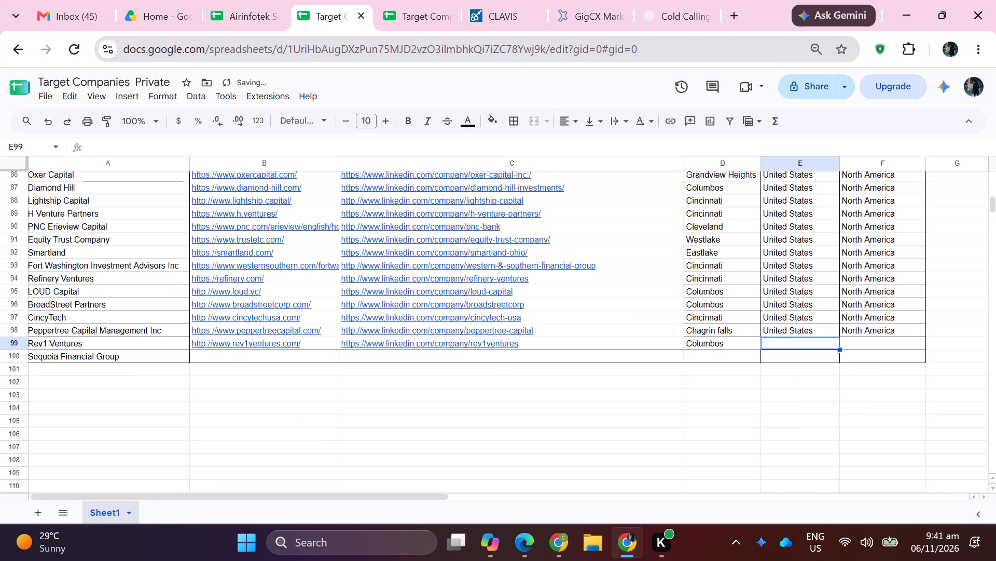
pyautogui.press('Tab')
pyautogui.press('Left')
pyautogui.press('Tab')
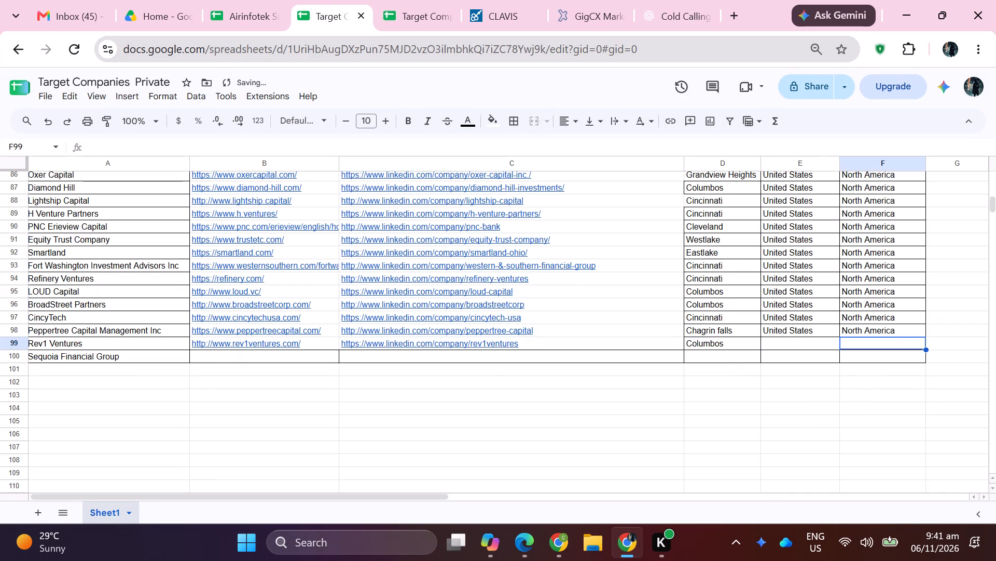
pyautogui.press('Left')
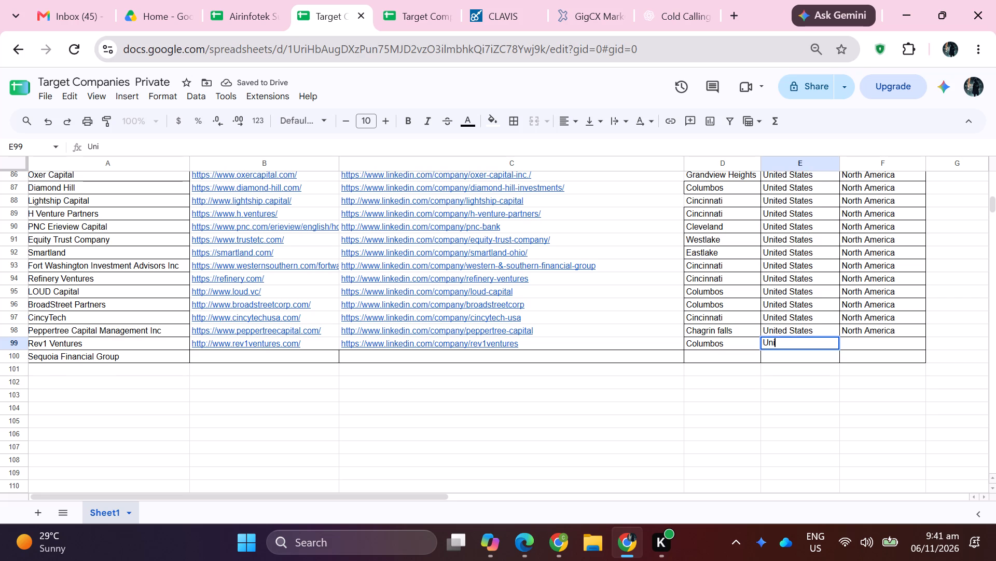
pyautogui.press('BackSpace')
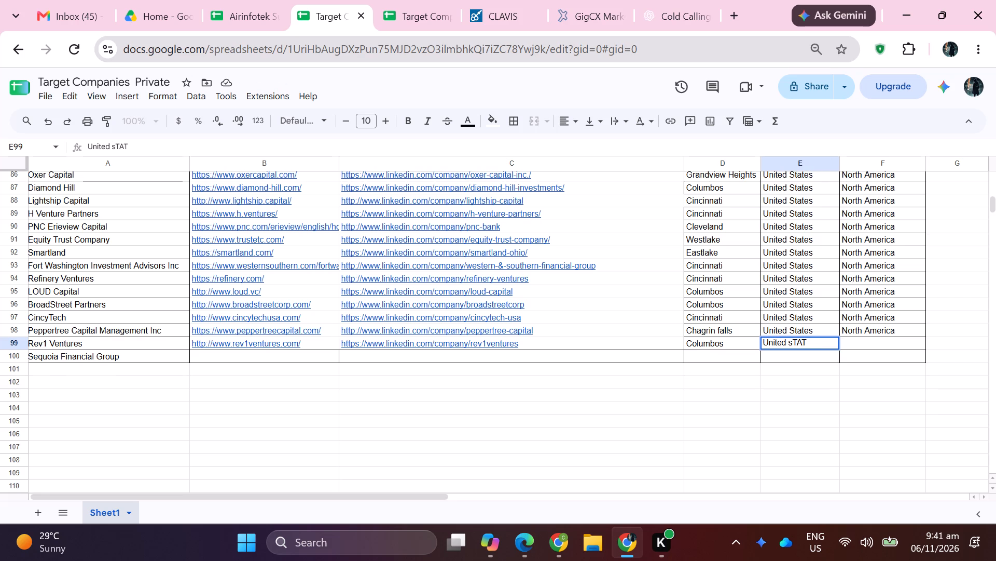
pyautogui.press('BackSpace')
pyautogui.press('BackSpace')
pyautogui.press('BackSpace')
pyautogui.write('tates')
pyautogui.press('Tab')
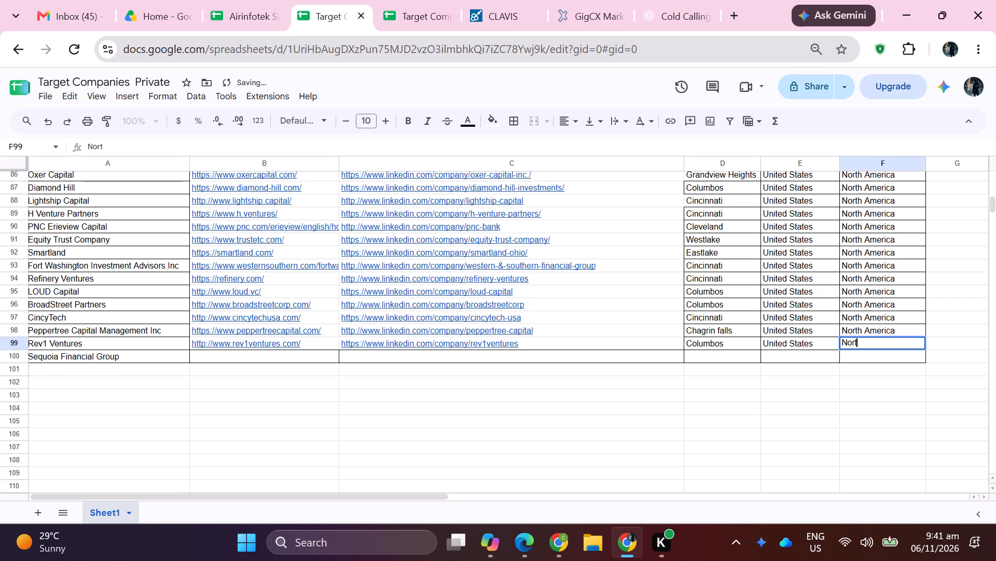
pyautogui.write('erica')
# Copy the Sequoia Financial Group website link from the source sheet into cell B100 of the Target Companies Private sheet.
pyautogui.click(398, 0)
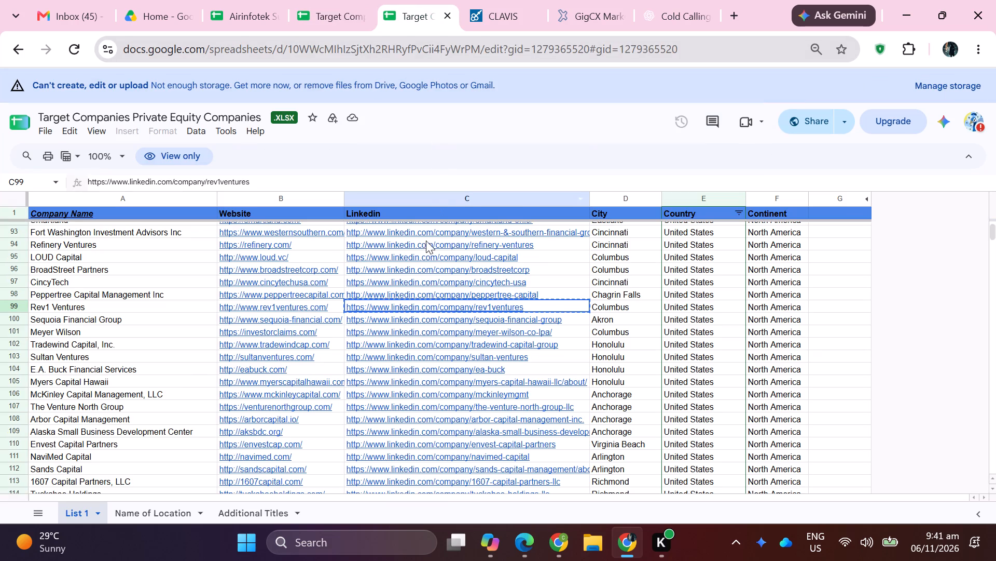
pyautogui.click(320, 323)
pyautogui.hotkey('ctrl', 'c')
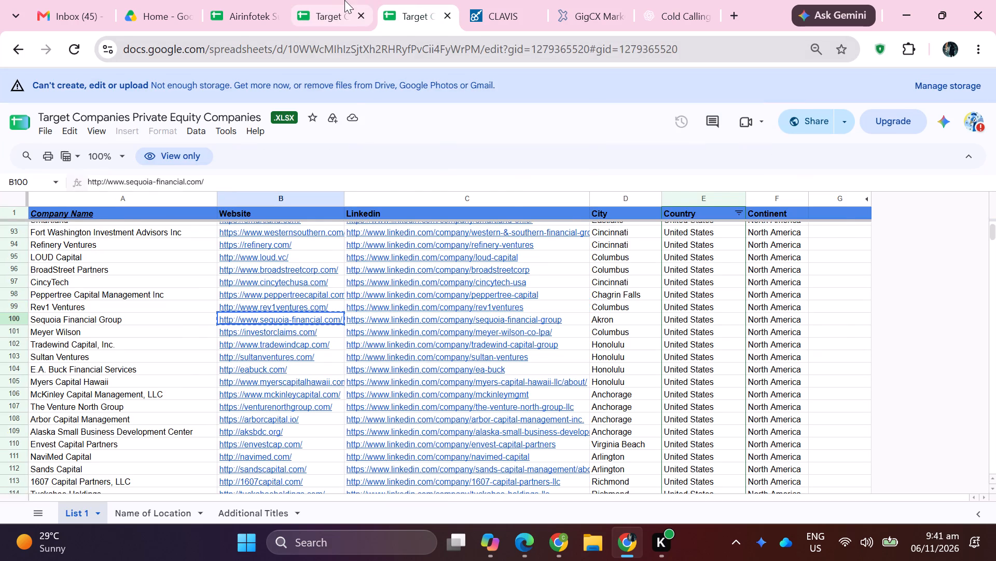
pyautogui.click(344, 0)
pyautogui.click(286, 355)
pyautogui.hotkey('ctrl', 'v')
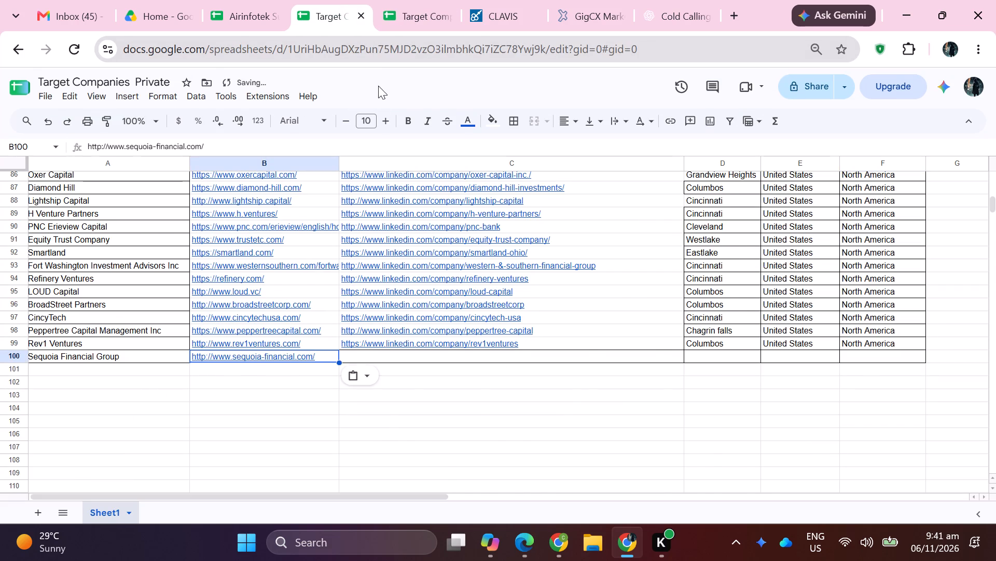
# Copy the Sequoia Financial Group LinkedIn link from the source sheet into cell C100 of the Target Companies Private sheet.
pyautogui.click(403, 0)
pyautogui.click(400, 320)
pyautogui.hotkey('ctrl', 'c')
pyautogui.click(313, 0)
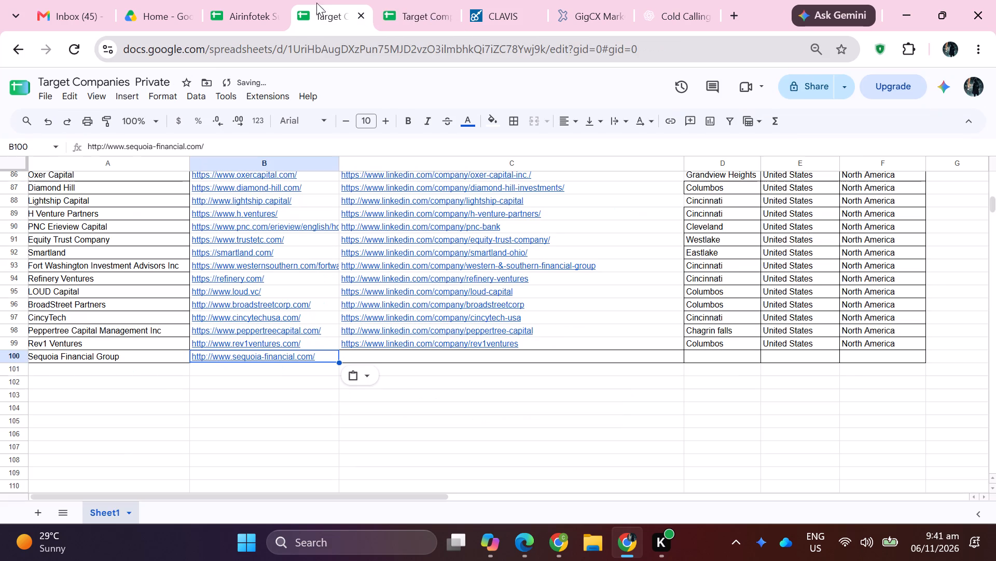
pyautogui.click(482, 355)
pyautogui.hotkey('ctrl', 'v')
# Look up Sequoia Financial Group's location in the source sheet and enter Akron, United States and North America in cells D100 to F100.
pyautogui.click(446, 0)
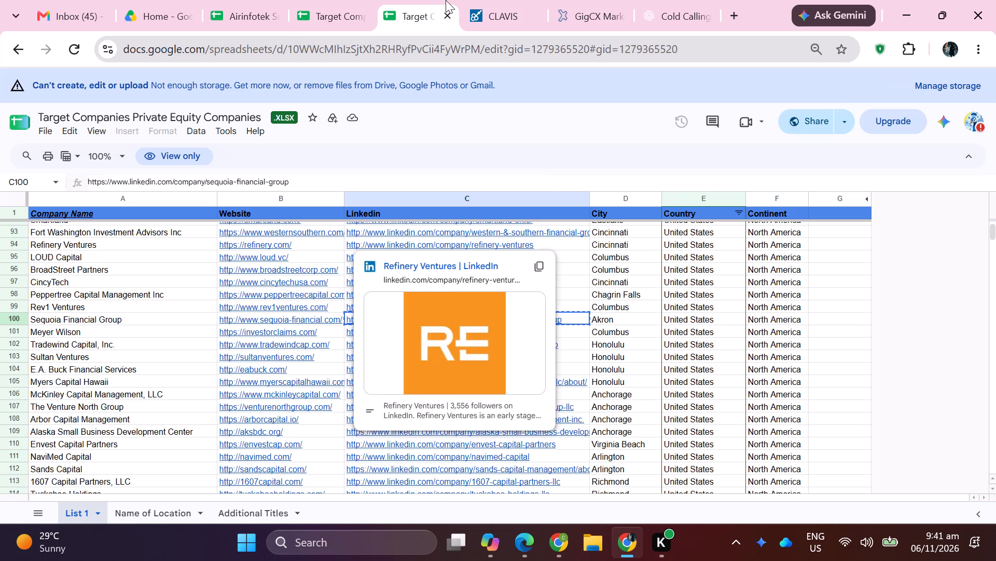
pyautogui.click(327, 0)
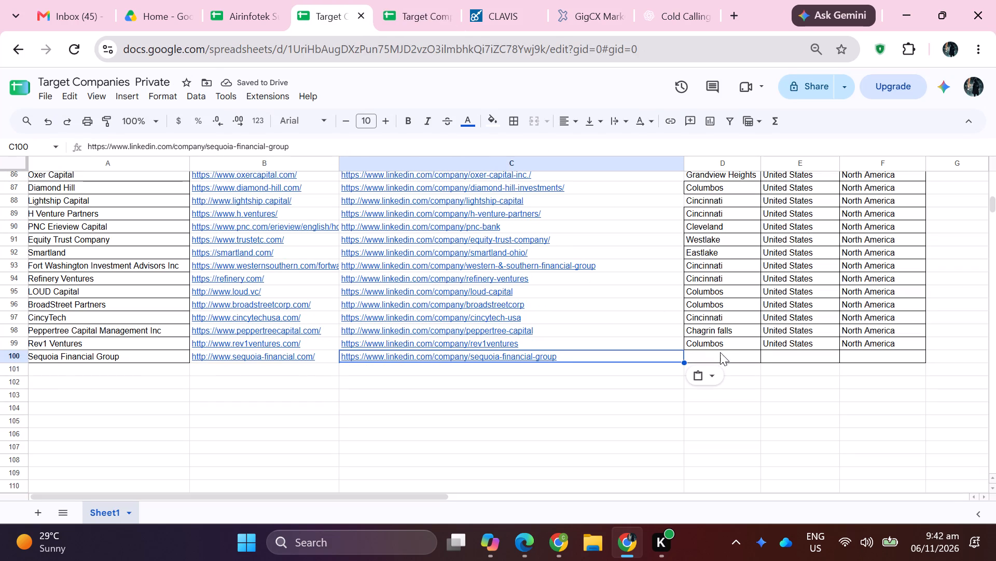
pyautogui.write('kron')
pyautogui.press('Tab')
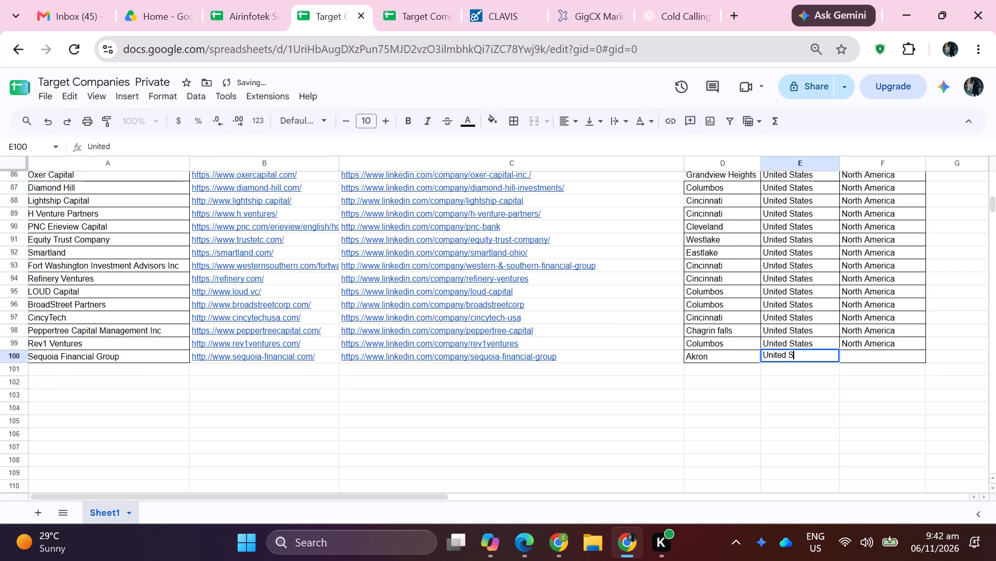
pyautogui.press('Tab')
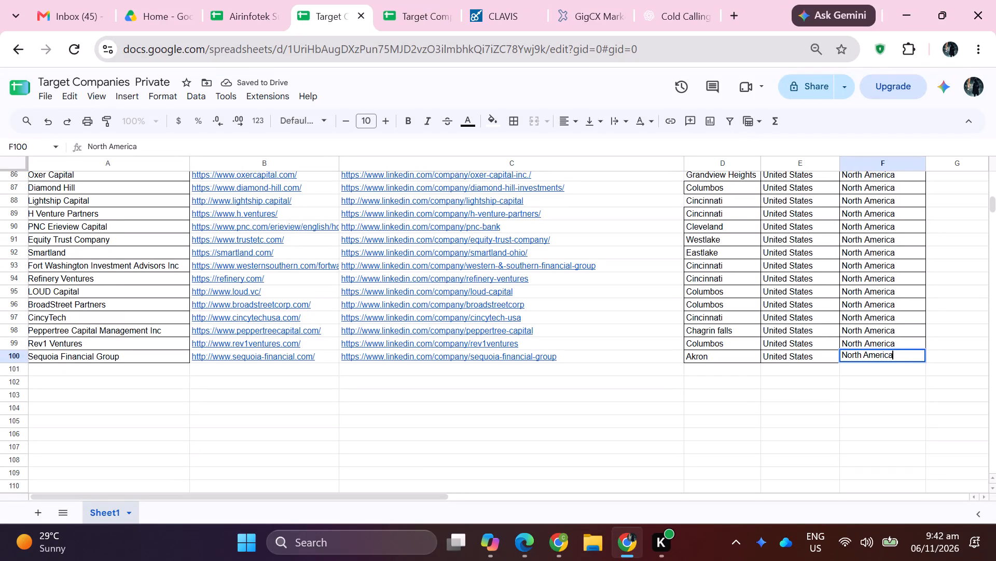
pyautogui.click(490, 417)
# Copy the company names Meyer Wilson through The Carlyle Group from the source sheet into cells A101 to A120 of the Target Companies Private sheet.
pyautogui.click(129, 376)
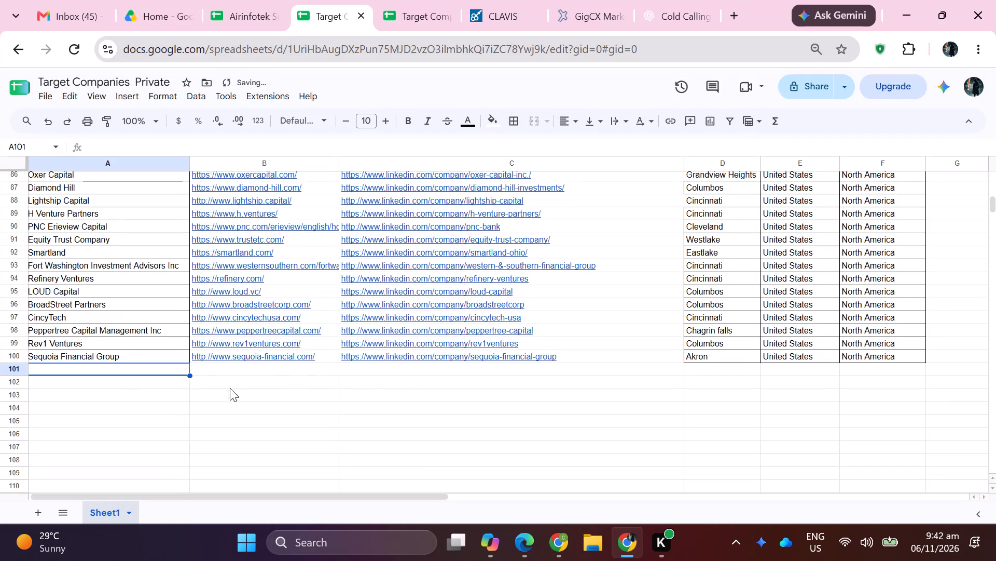
pyautogui.click(400, 4)
pyautogui.scroll(-3, 353, 235)
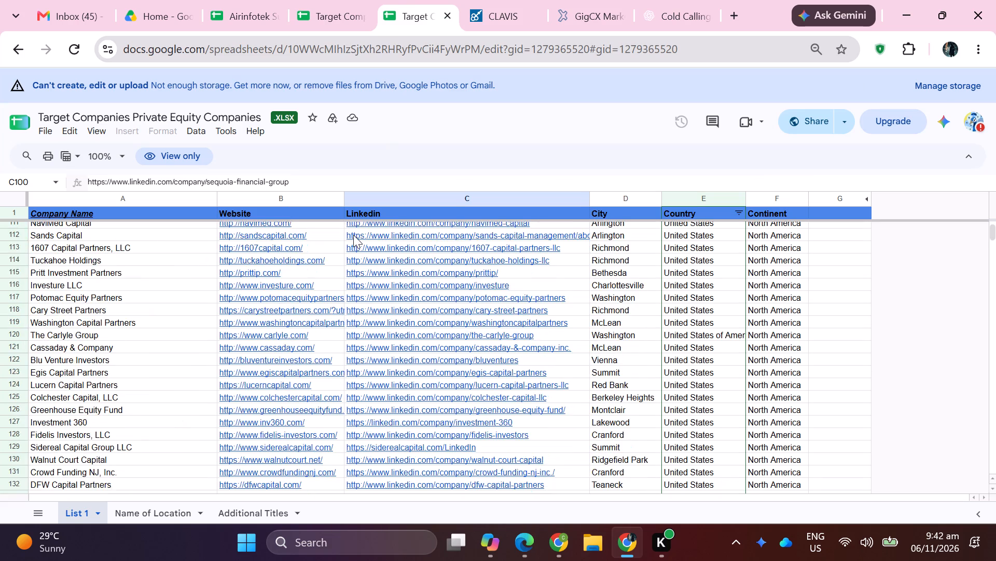
pyautogui.scroll(2, 349, 284)
pyautogui.moveTo(73, 257); pyautogui.dragTo(105, 494)
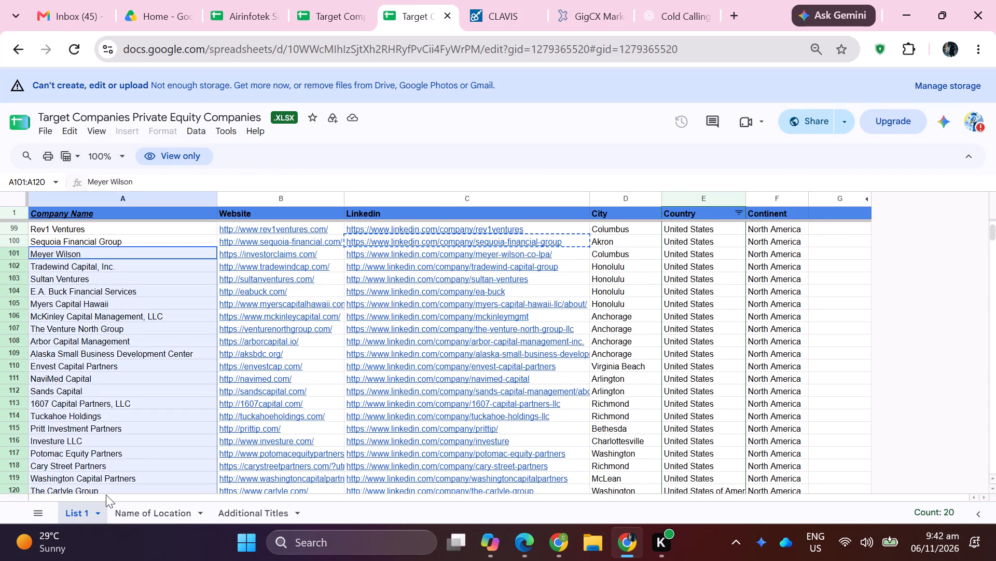
pyautogui.hotkey('ctrl', 'c')
pyautogui.click(332, 0)
pyautogui.scroll(-2, 215, 351)
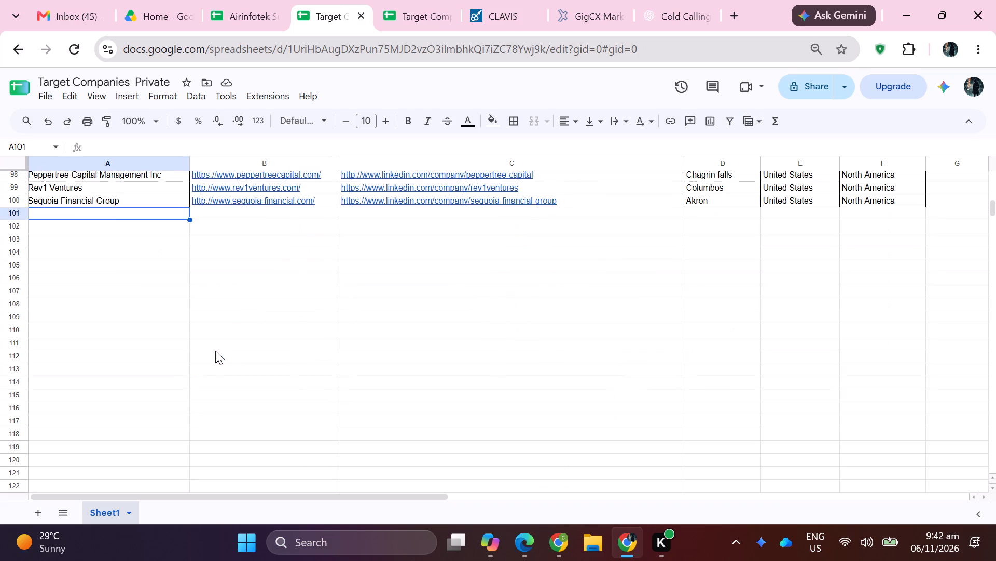
pyautogui.moveTo(108, 214); pyautogui.dragTo(118, 413)
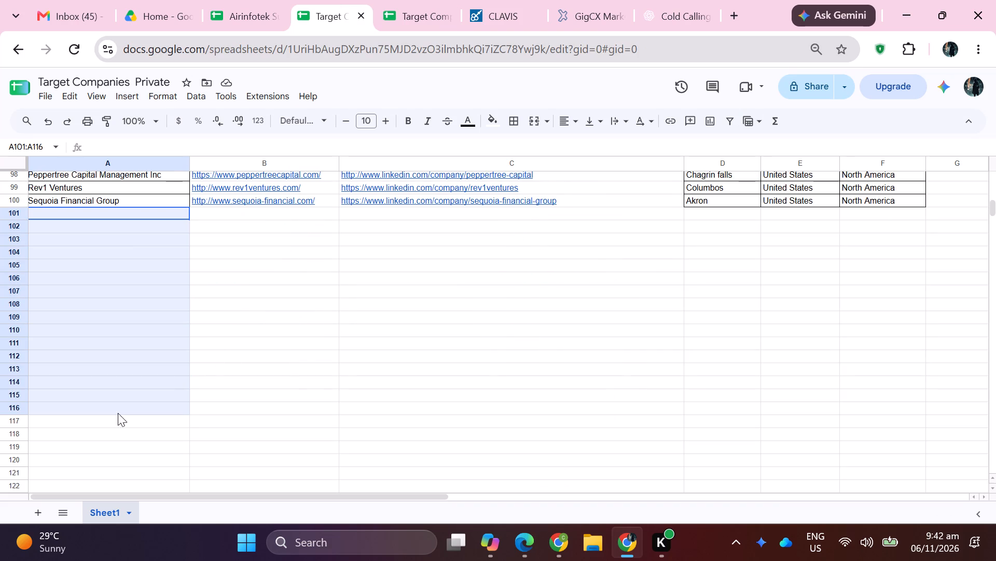
pyautogui.moveTo(118, 413); pyautogui.dragTo(120, 473)
pyautogui.click(435, 7)
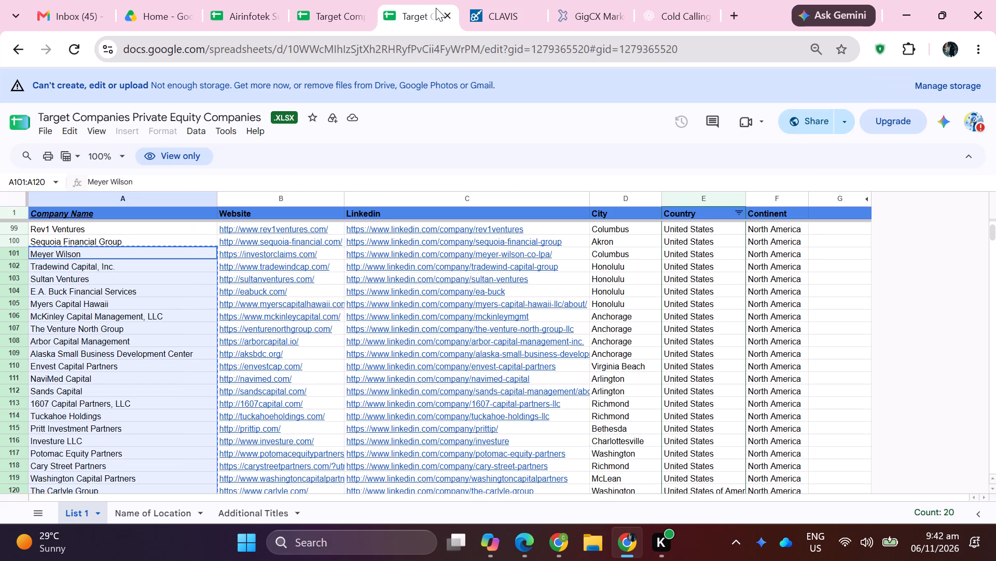
pyautogui.scroll(-1, 316, 290)
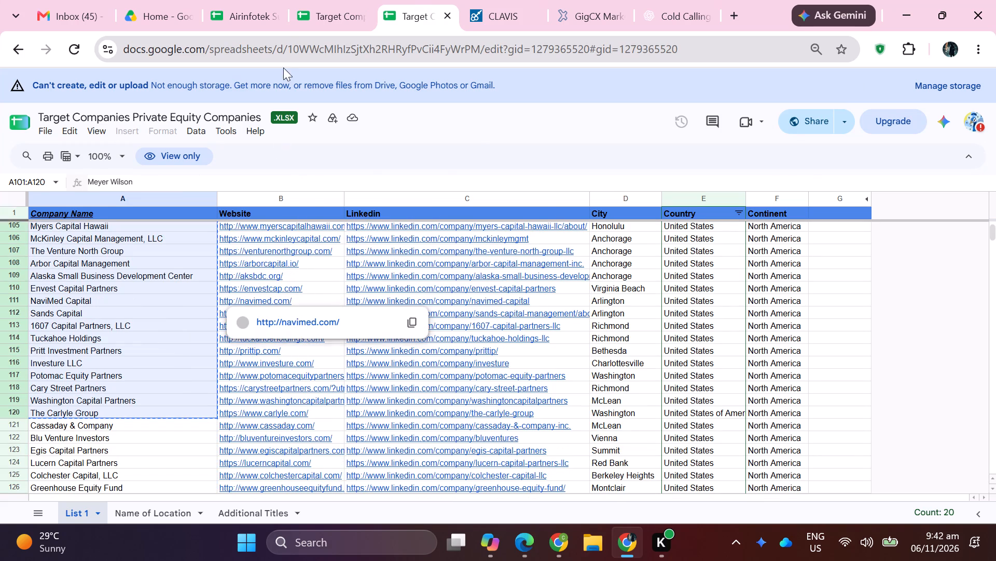
pyautogui.click(324, 0)
pyautogui.click(260, 289)
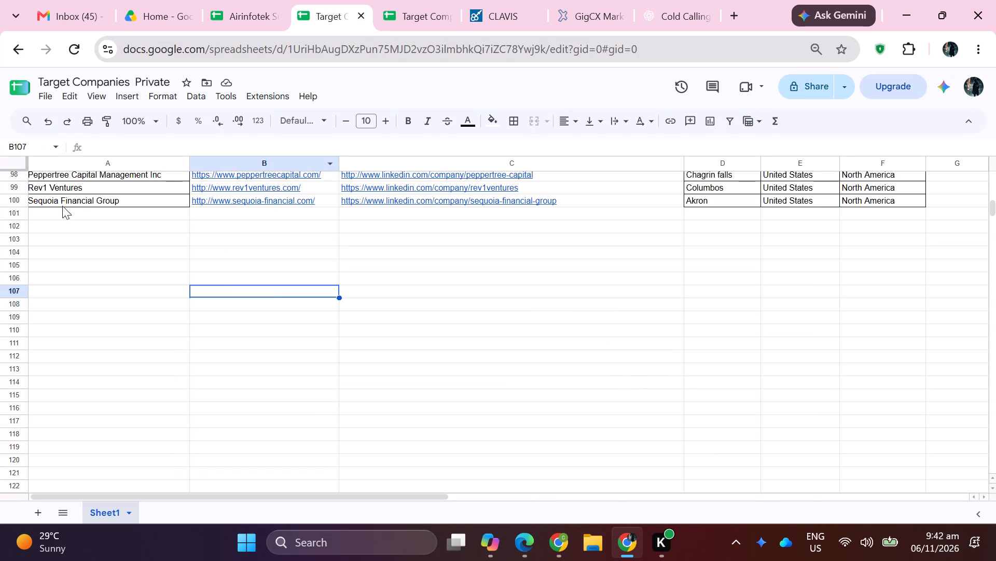
pyautogui.moveTo(57, 215); pyautogui.dragTo(125, 461)
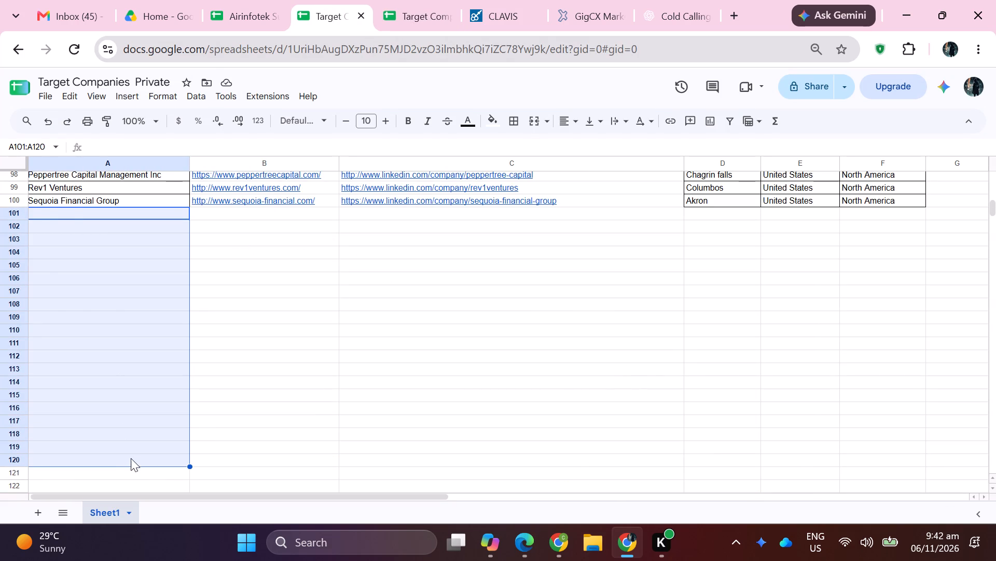
pyautogui.hotkey('ctrl', 'v')
pyautogui.click(363, 363)
pyautogui.click(242, 212)
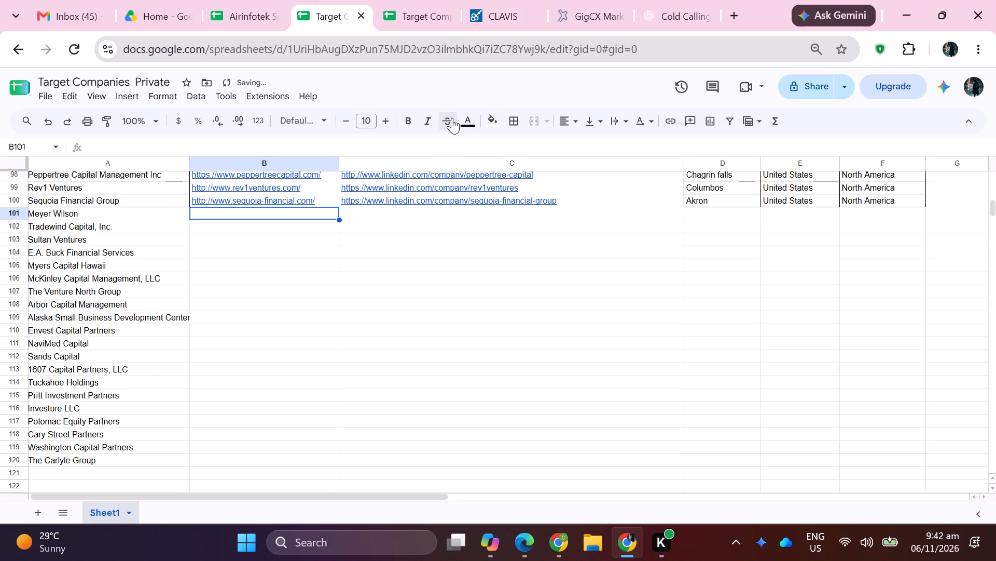
pyautogui.click(645, 402)
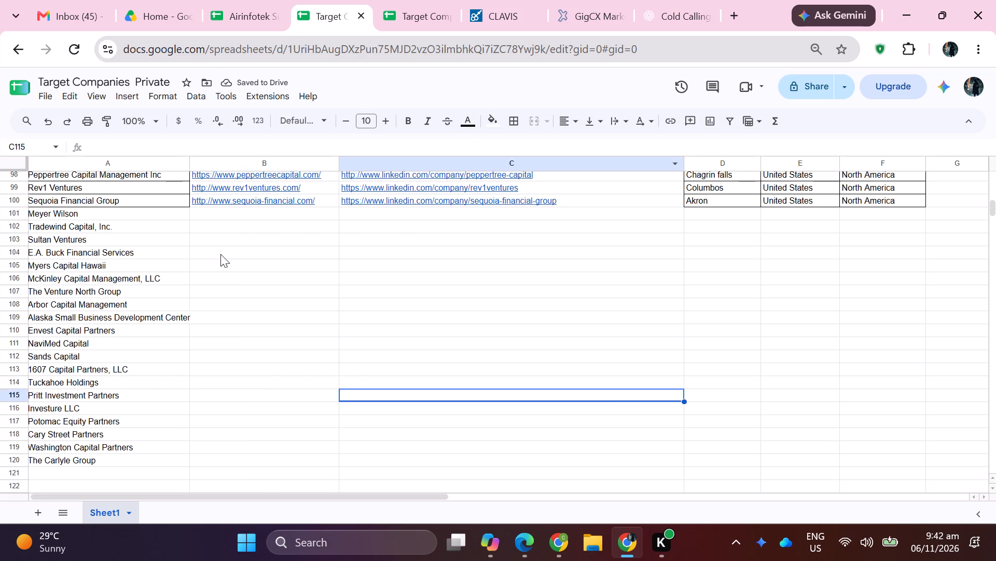
# Copy the Meyer Wilson website link from the source sheet into cell B101 of the Target Companies Private sheet.
pyautogui.click(405, 4)
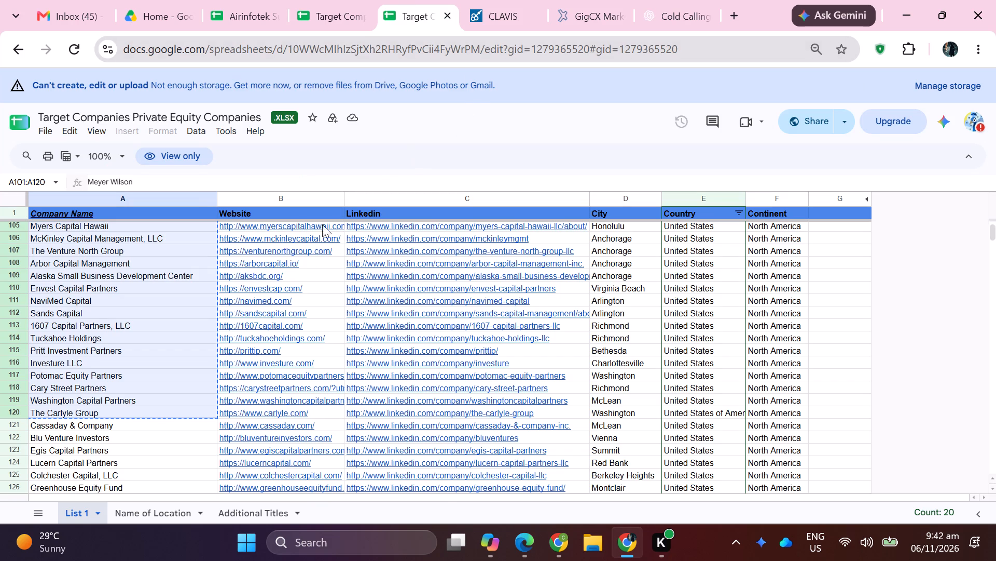
pyautogui.click(328, 348)
pyautogui.scroll(1, 239, 339)
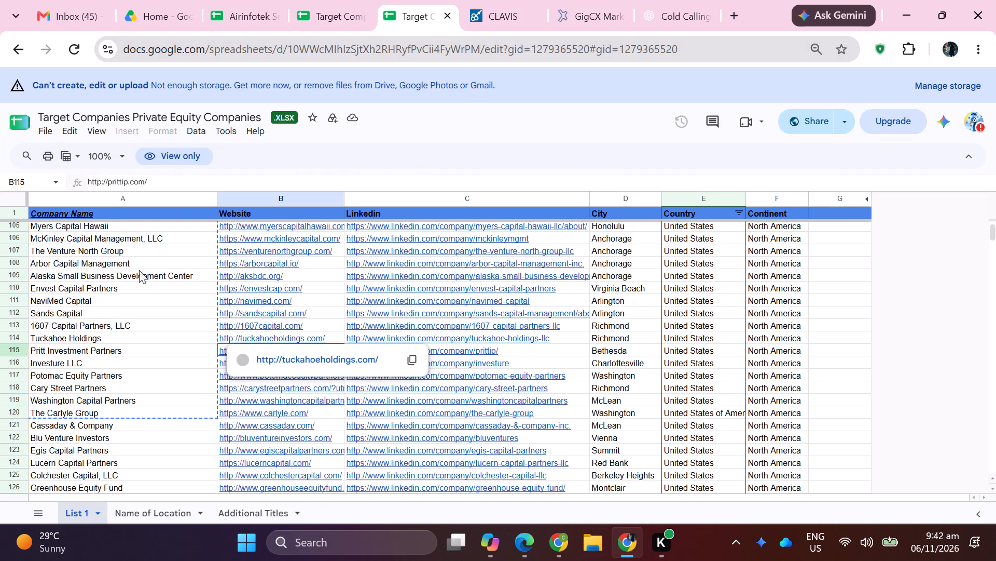
pyautogui.click(262, 254)
pyautogui.hotkey('ctrl', 'c')
pyautogui.click(343, 0)
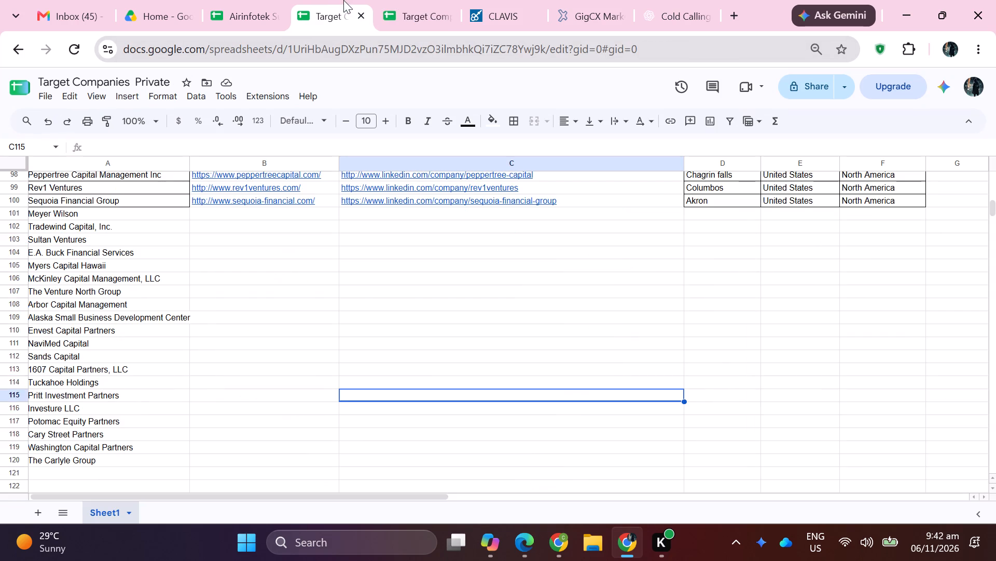
pyautogui.click(286, 210)
pyautogui.hotkey('ctrl', 'v')
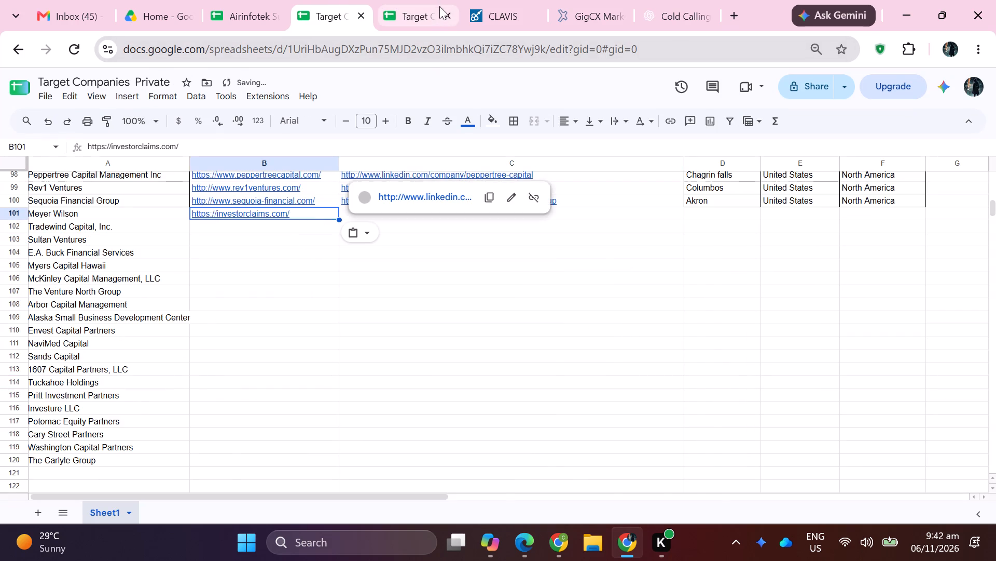
# Copy the Meyer Wilson LinkedIn link from the source sheet into cell C101 of the Target Companies Private sheet.
pyautogui.click(419, 0)
pyautogui.click(394, 251)
pyautogui.hotkey('ctrl', 'c')
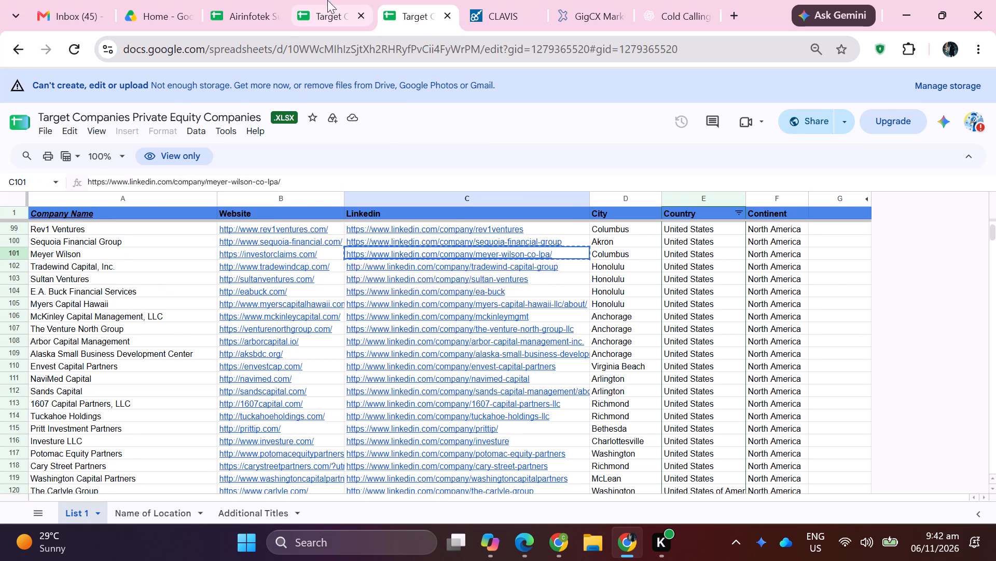
pyautogui.click(316, 0)
pyautogui.click(425, 213)
pyautogui.hotkey('ctrl', 'v')
pyautogui.click(424, 7)
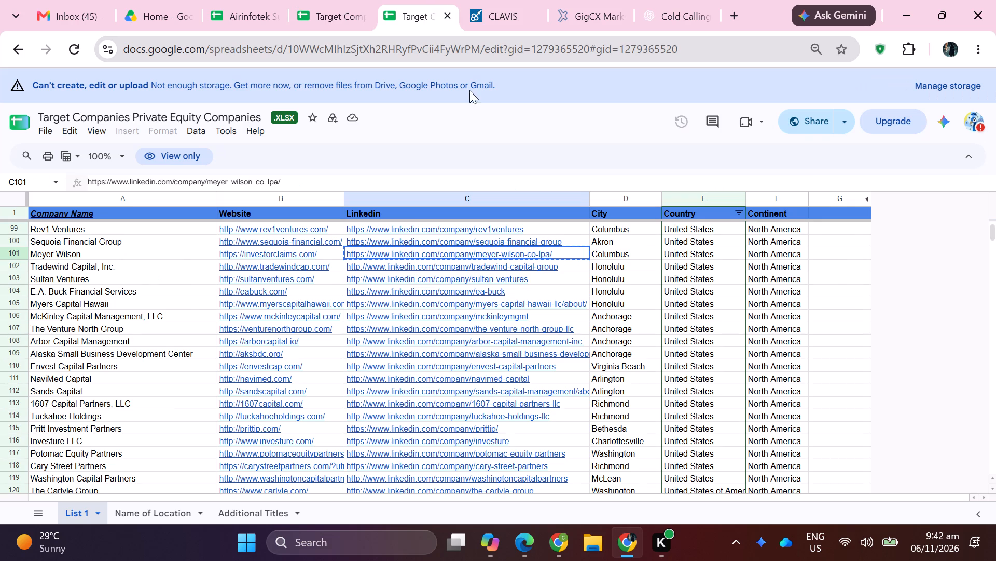
pyautogui.click(337, 0)
pyautogui.click(719, 211)
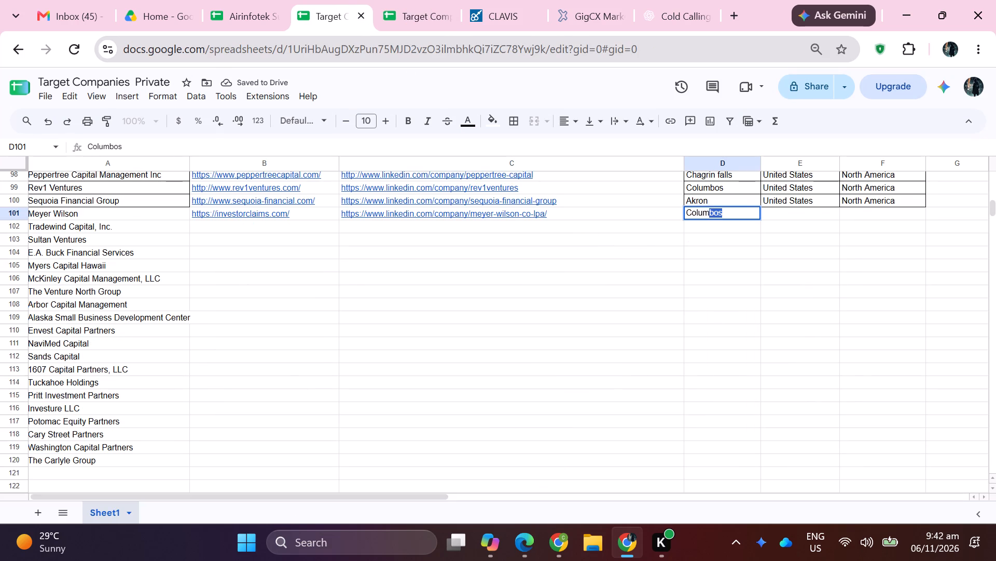
pyautogui.press('Right')
pyautogui.press('Tab')
pyautogui.press('Left')
pyautogui.press('i')
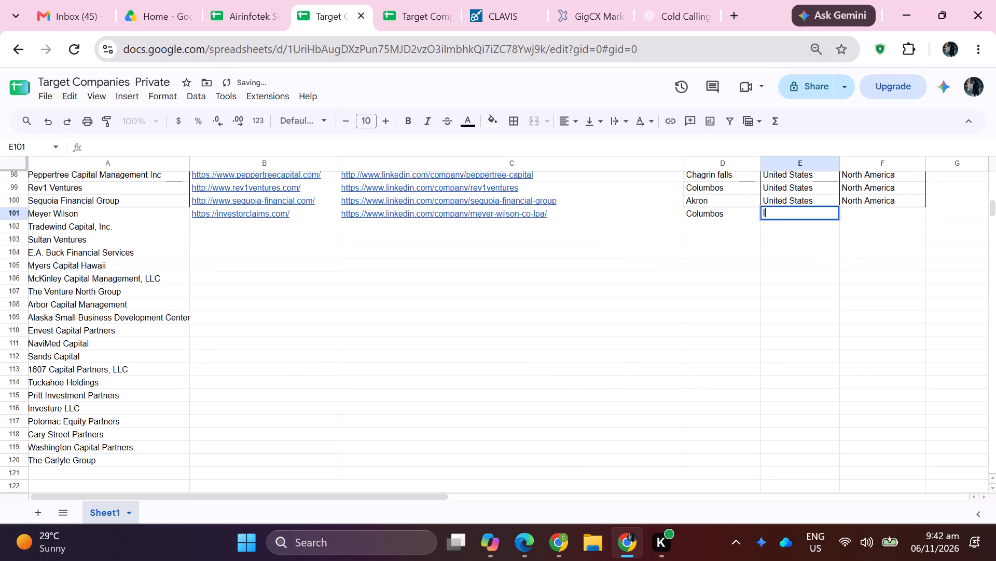
pyautogui.press('BackSpace')
pyautogui.press('BackSpace')
pyautogui.press('BackSpace')
pyautogui.press('BackSpace')
pyautogui.press('BackSpace')
pyautogui.press('BackSpace')
pyautogui.press('BackSpace')
pyautogui.press('BackSpace')
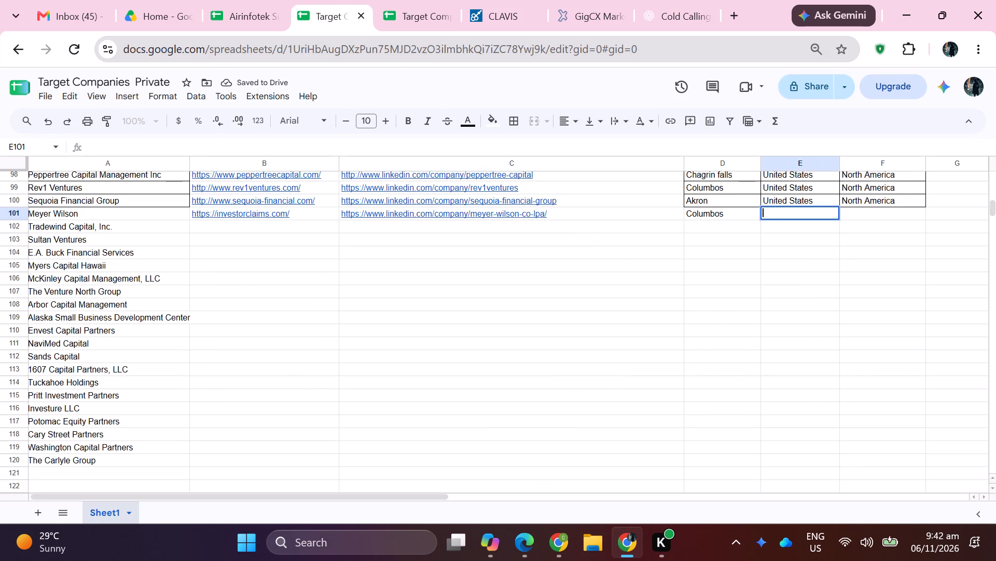
pyautogui.press('BackSpace')
pyautogui.press('BackSpace')
pyautogui.press('BackSpace')
pyautogui.press('BackSpace')
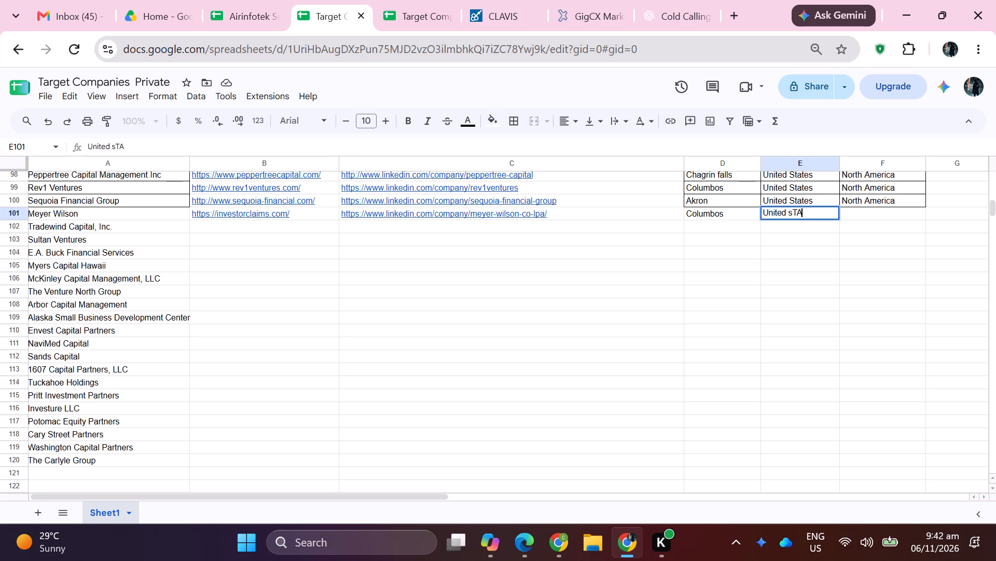
pyautogui.press('BackSpace')
pyautogui.press('BackSpace')
pyautogui.write('tates')
pyautogui.press('space')
pyautogui.press('Tab')
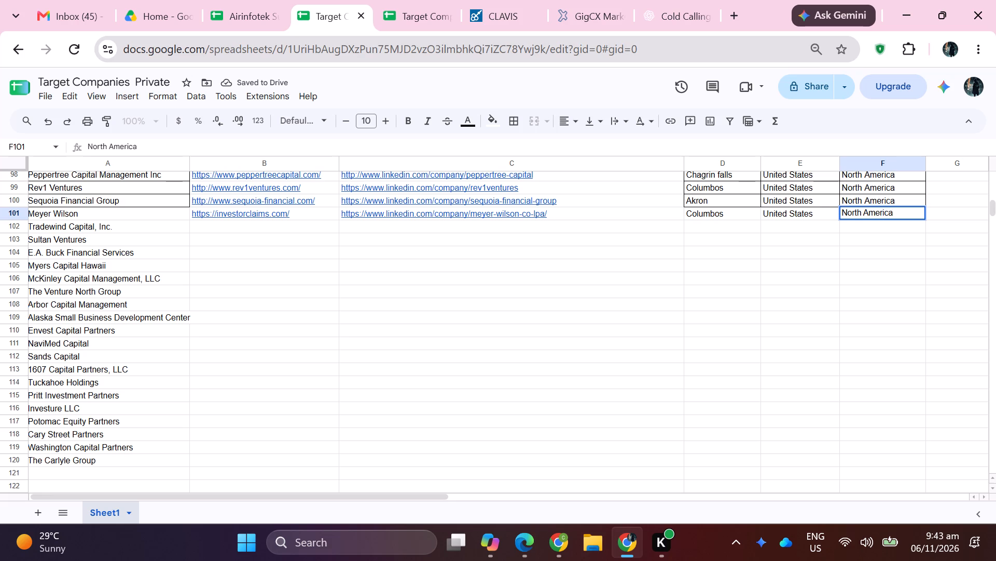
# Copy the Tradewind Capital, Inc. website link from the source sheet into cell B102 of the Target Companies Private sheet.
pyautogui.click(299, 233)
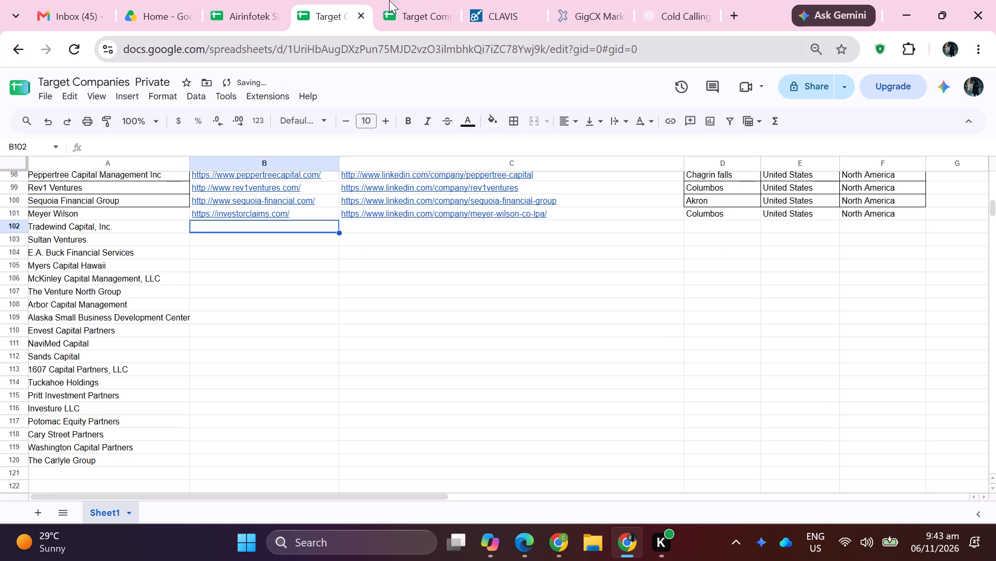
pyautogui.click(416, 0)
pyautogui.click(282, 266)
pyautogui.hotkey('ctrl', 'c')
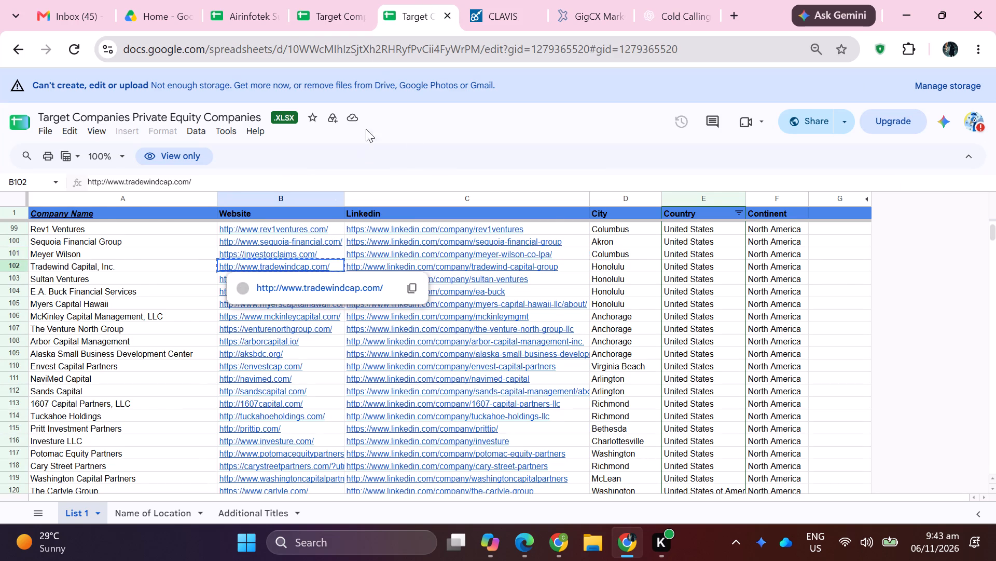
pyautogui.click(338, 0)
pyautogui.hotkey('ctrl', 'v')
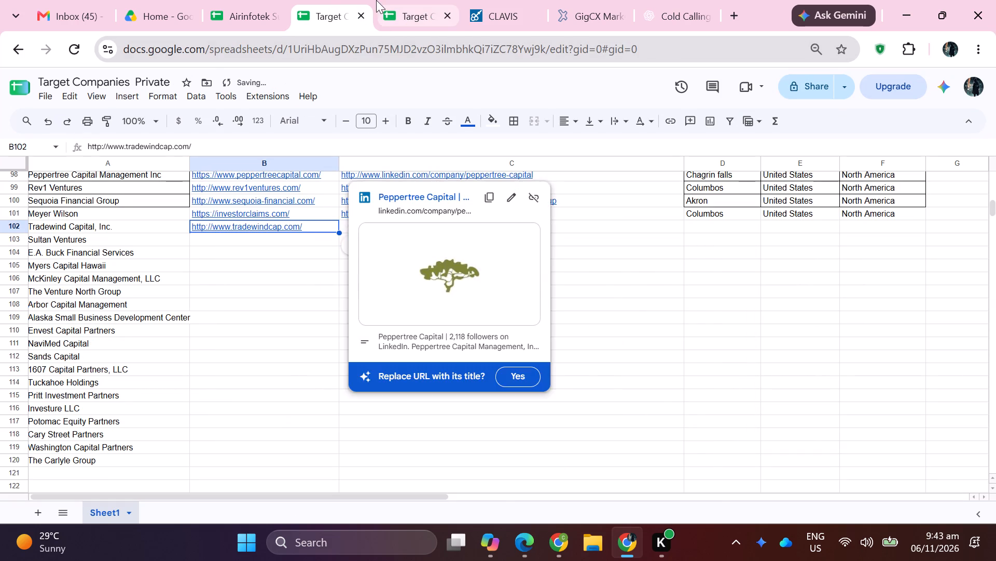
# Copy the Tradewind Capital, Inc. LinkedIn link from the source sheet into cell C102 of the Target Companies Private sheet.
pyautogui.click(406, 0)
pyautogui.click(399, 266)
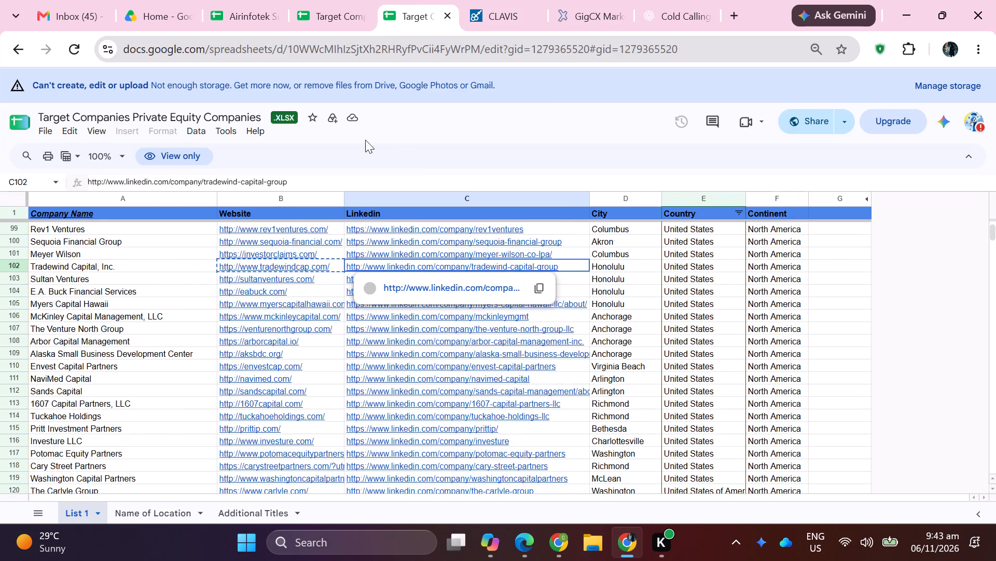
pyautogui.hotkey('ctrl', 'c')
pyautogui.click(323, 0)
pyautogui.click(410, 226)
pyautogui.hotkey('ctrl', 'v')
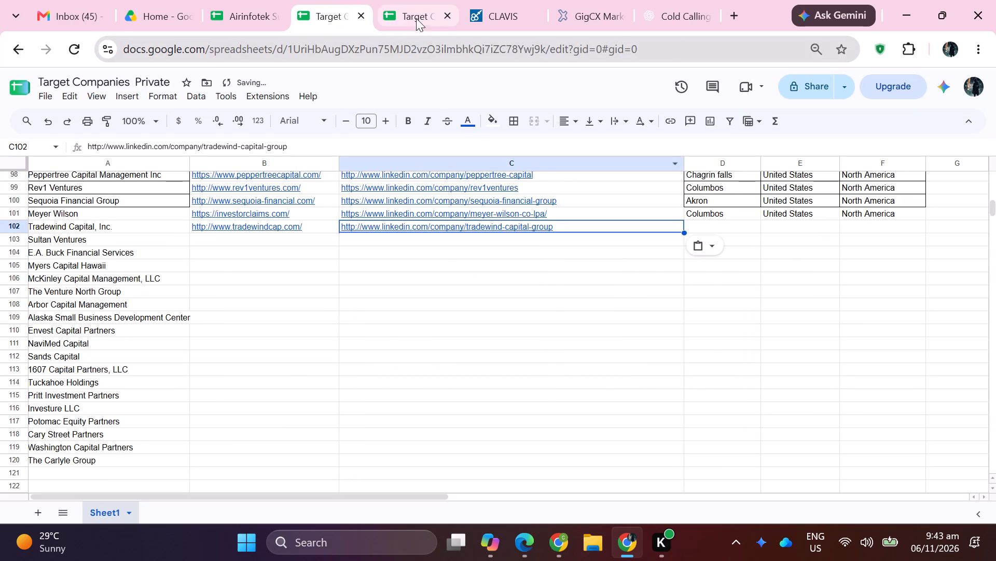
pyautogui.click(595, 301)
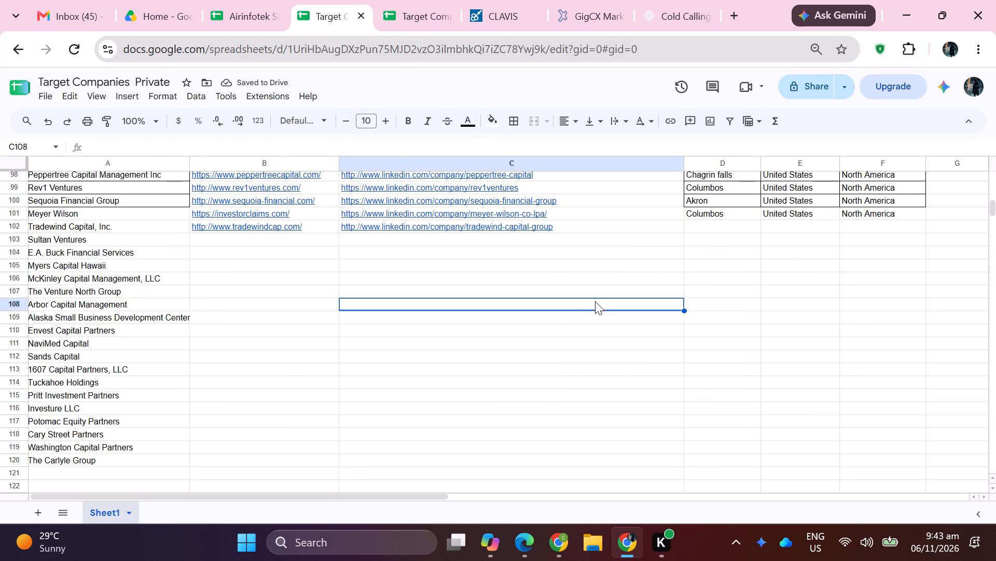
# Copy the Tradewind Capital, Inc. city, Honolulu, from the source sheet into cell D102 of the Target Companies Private sheet.
pyautogui.click(391, 8)
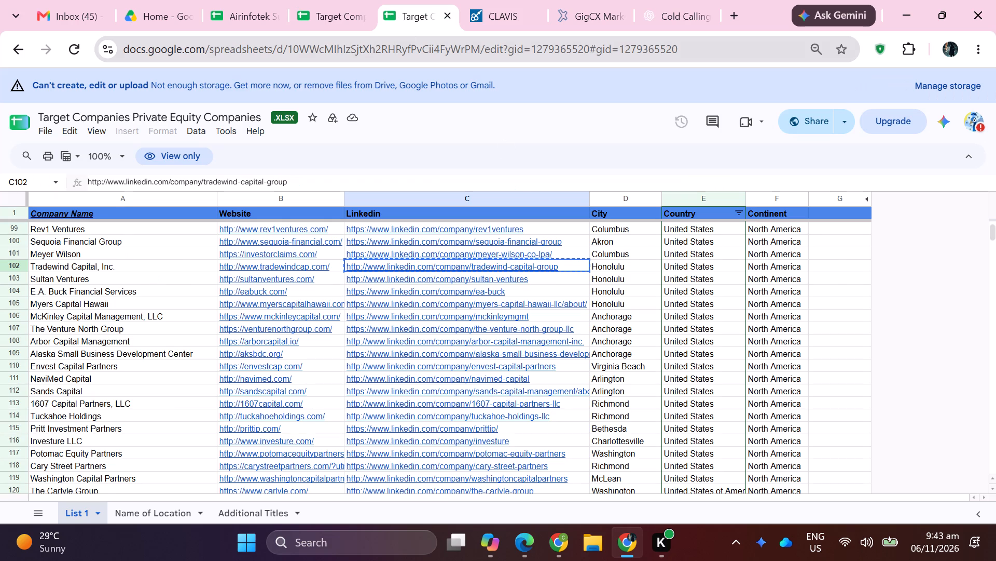
pyautogui.click(607, 266)
pyautogui.hotkey('ctrl', 'c')
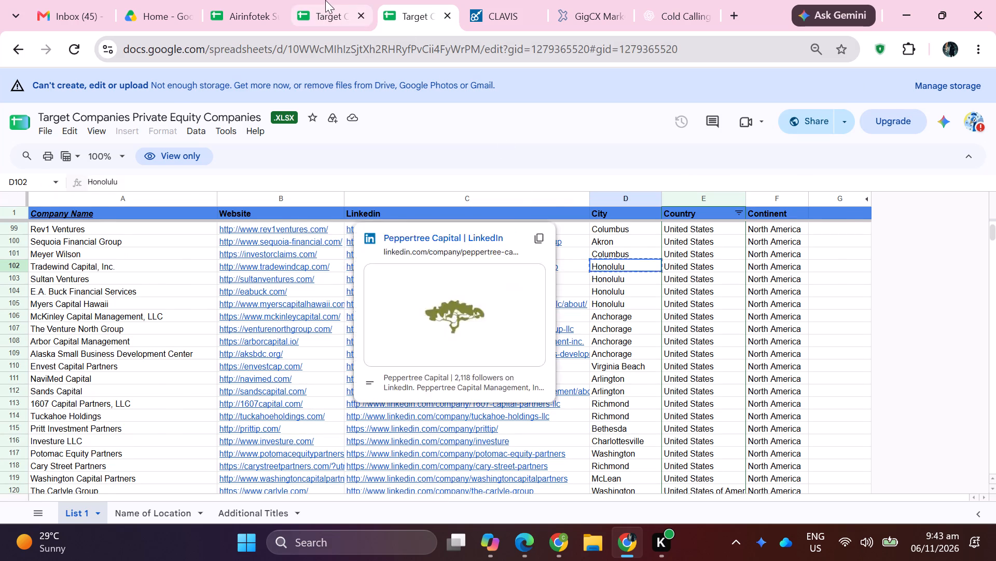
pyautogui.click(323, 0)
pyautogui.click(705, 228)
pyautogui.hotkey('ctrl', 'v')
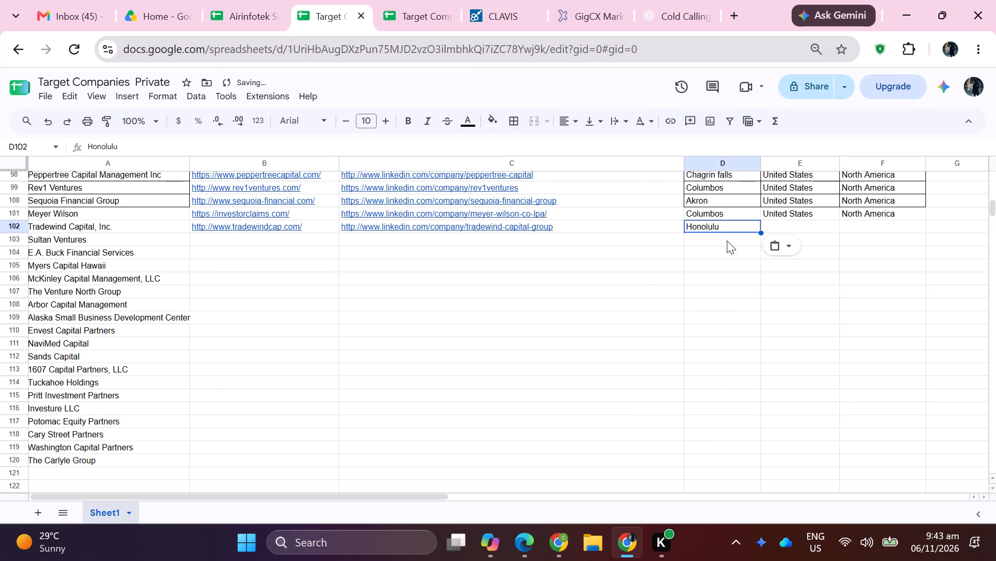
# Look up Tradewind Capital, Inc.'s country and continent in the source sheet and enter United States and North America in cells E102 and F102.
pyautogui.click(421, 4)
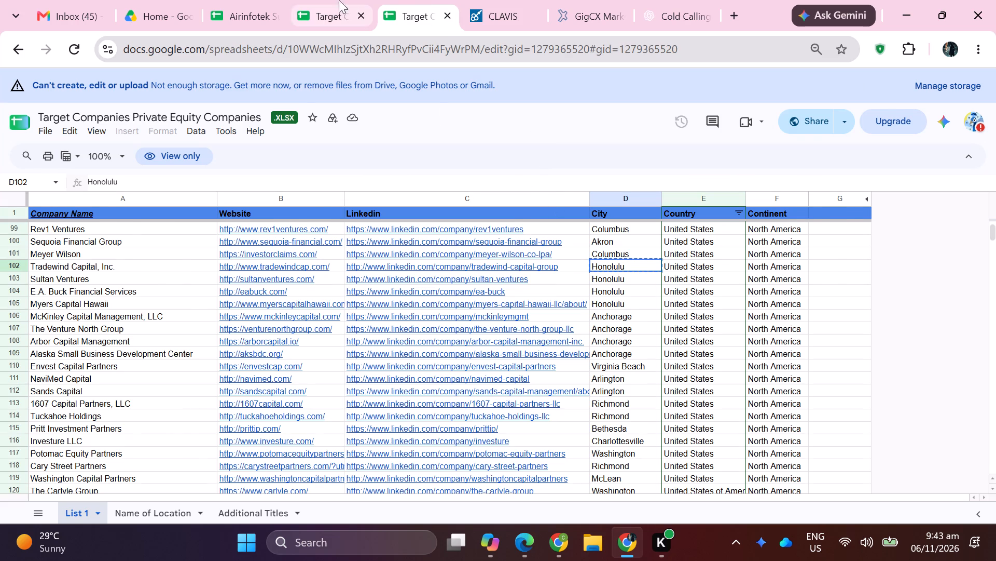
pyautogui.click(329, 0)
pyautogui.click(801, 228)
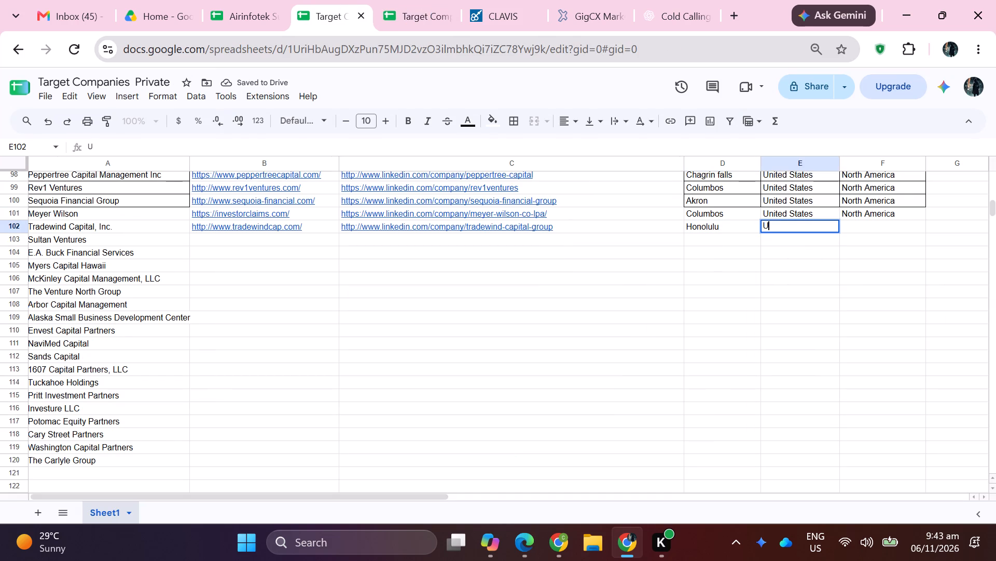
pyautogui.press('BackSpace')
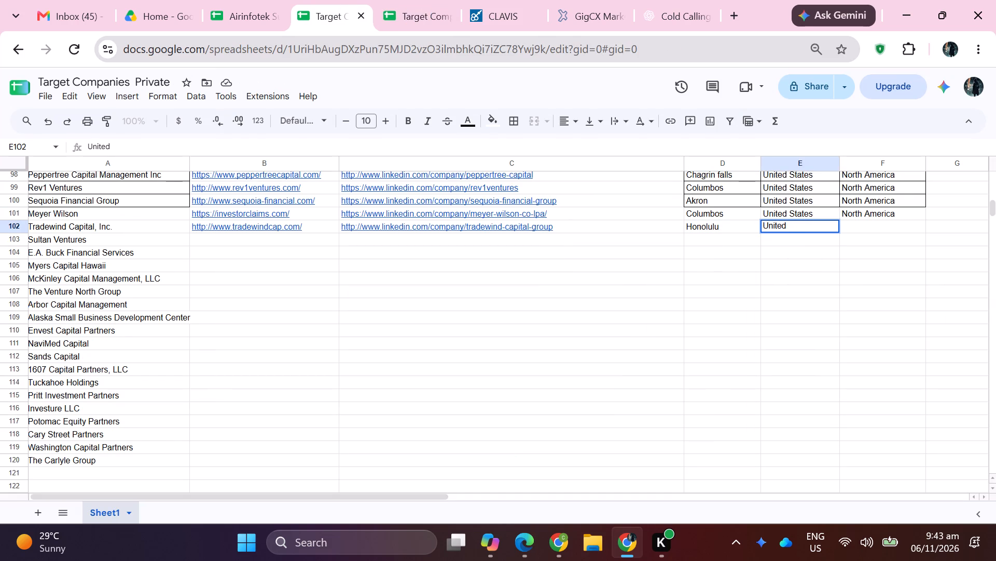
pyautogui.press('BackSpace')
pyautogui.press('Tab')
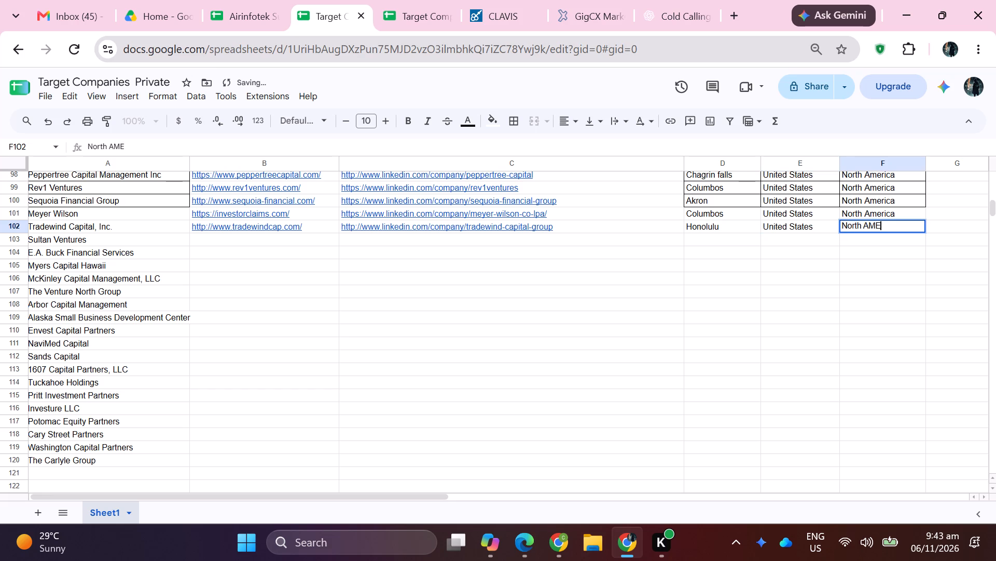
pyautogui.press('BackSpace')
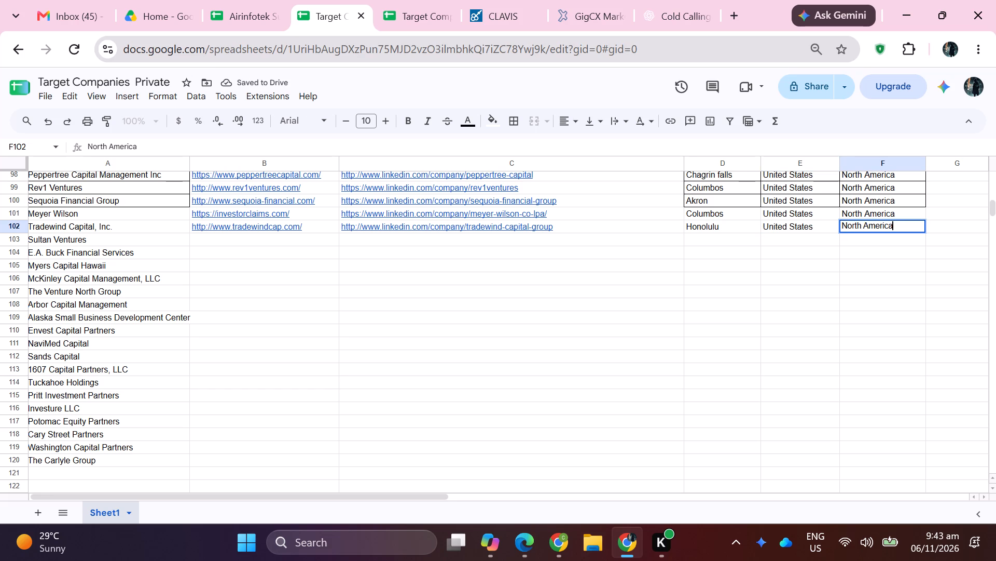
# Copy the Sultan Ventures website link from the source sheet into cell B103 of the Target Companies Private sheet.
pyautogui.click(410, 0)
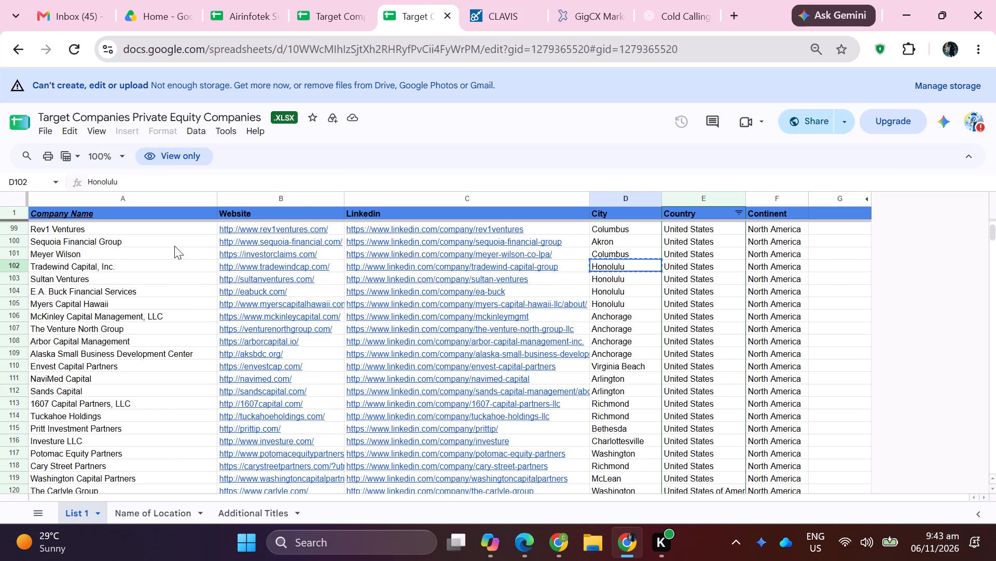
pyautogui.click(328, 0)
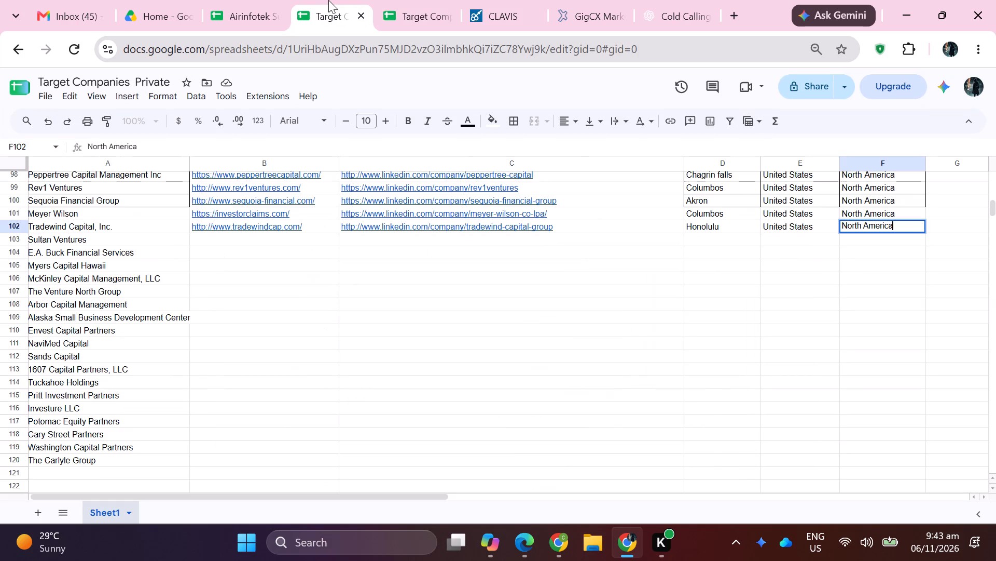
pyautogui.click(406, 0)
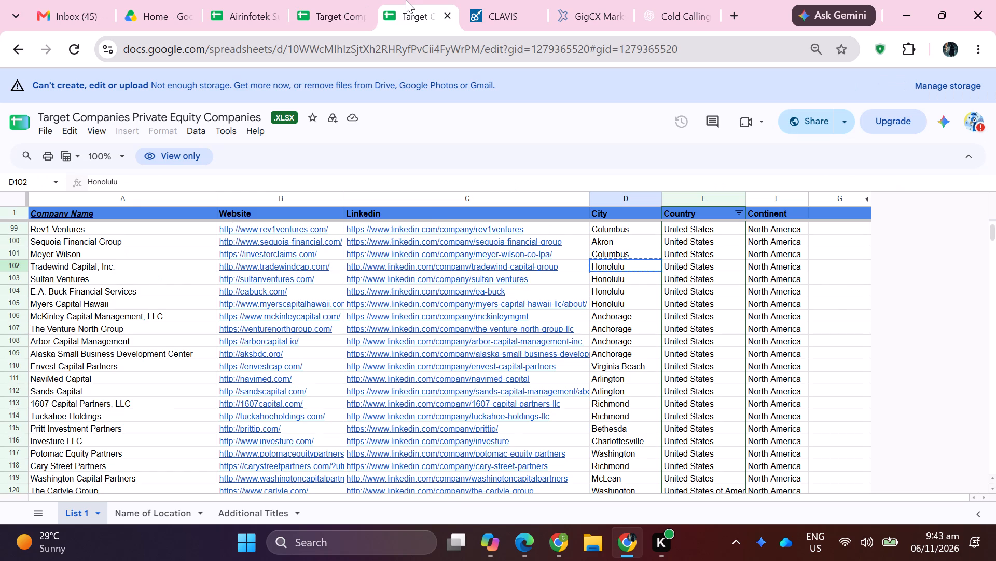
pyautogui.click(268, 275)
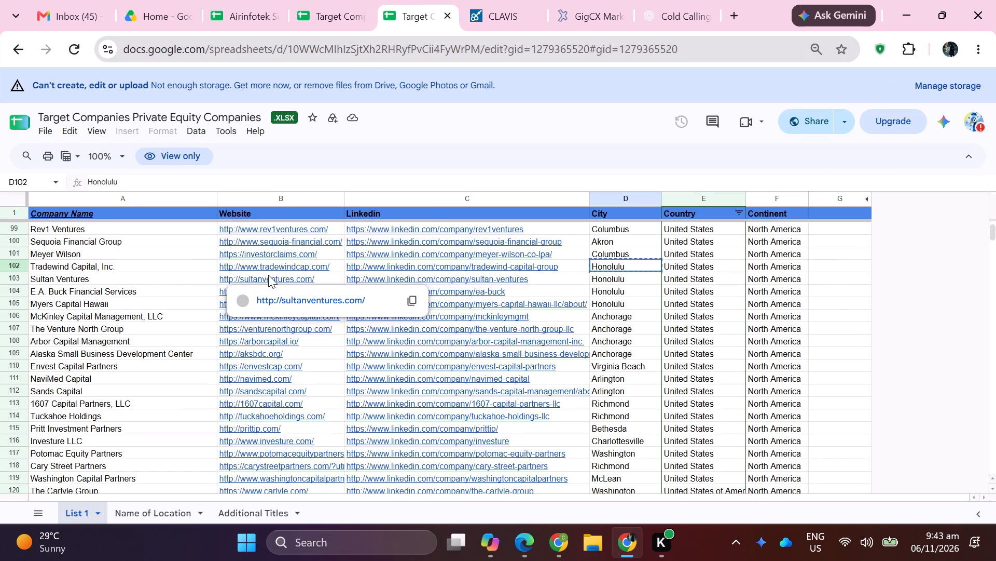
pyautogui.hotkey('ctrl', 'c')
pyautogui.click(325, 11)
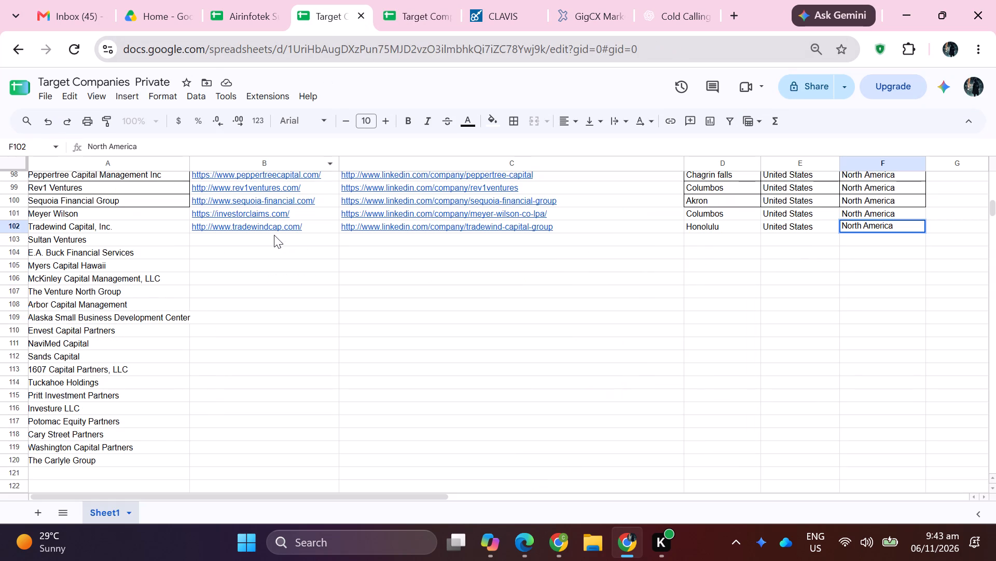
pyautogui.click(274, 239)
pyautogui.hotkey('ctrl', 'v')
# Copy the Sultan Ventures LinkedIn link from the source sheet into cell C103 of the Target Companies Private sheet.
pyautogui.click(405, 0)
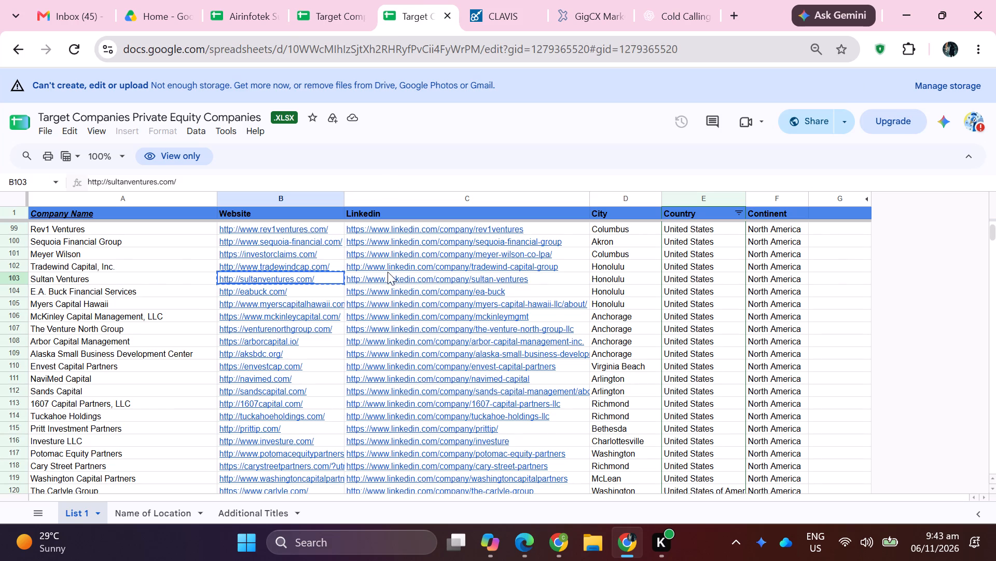
pyautogui.click(395, 279)
pyautogui.hotkey('ctrl', 'c')
pyautogui.click(318, 0)
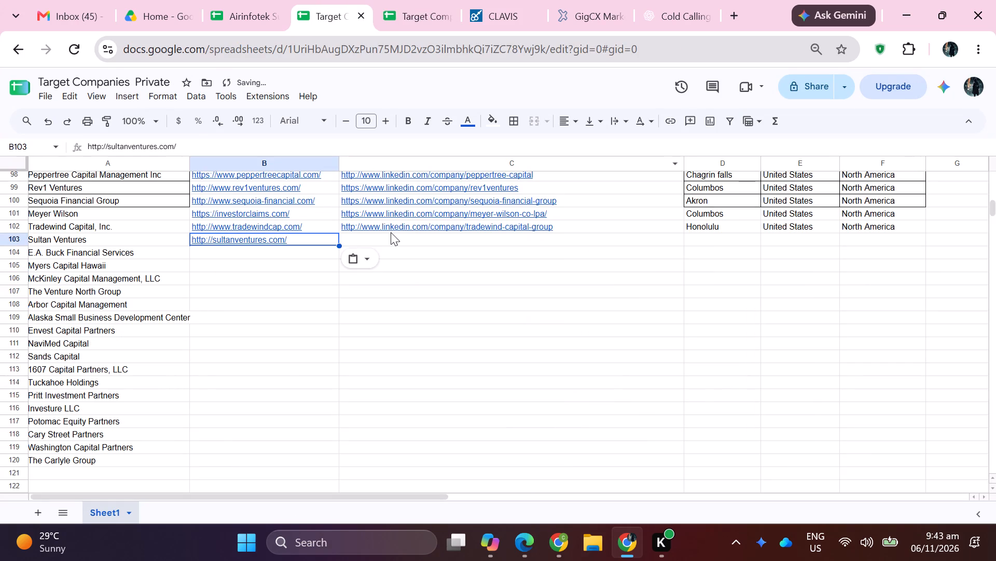
pyautogui.click(391, 233)
pyautogui.click(392, 263)
pyautogui.click(397, 238)
pyautogui.hotkey('ctrl', 'v')
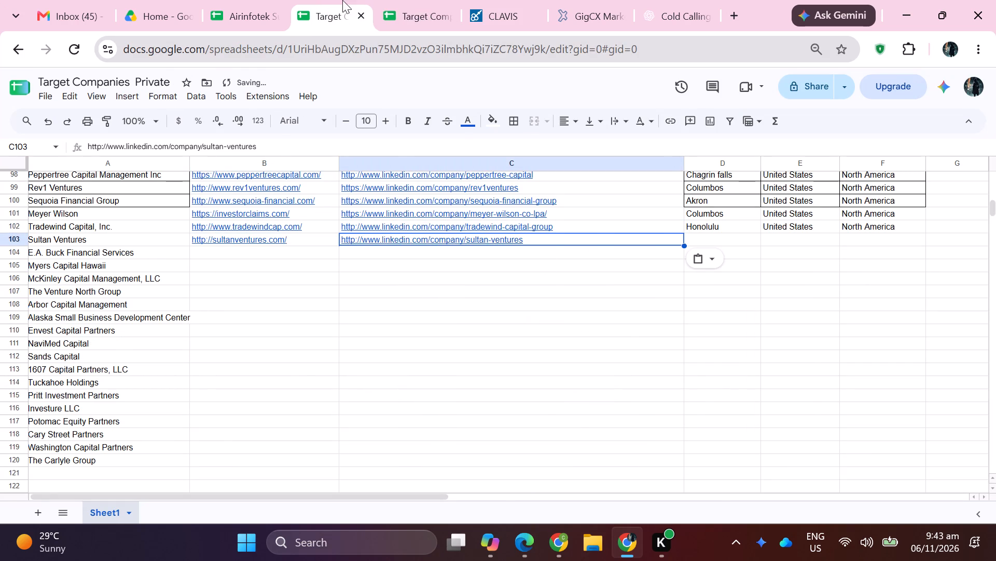
# Look up Sultan Ventures' location in the source sheet and enter Honululu, United States and North America in cells D103 to F103.
pyautogui.click(397, 4)
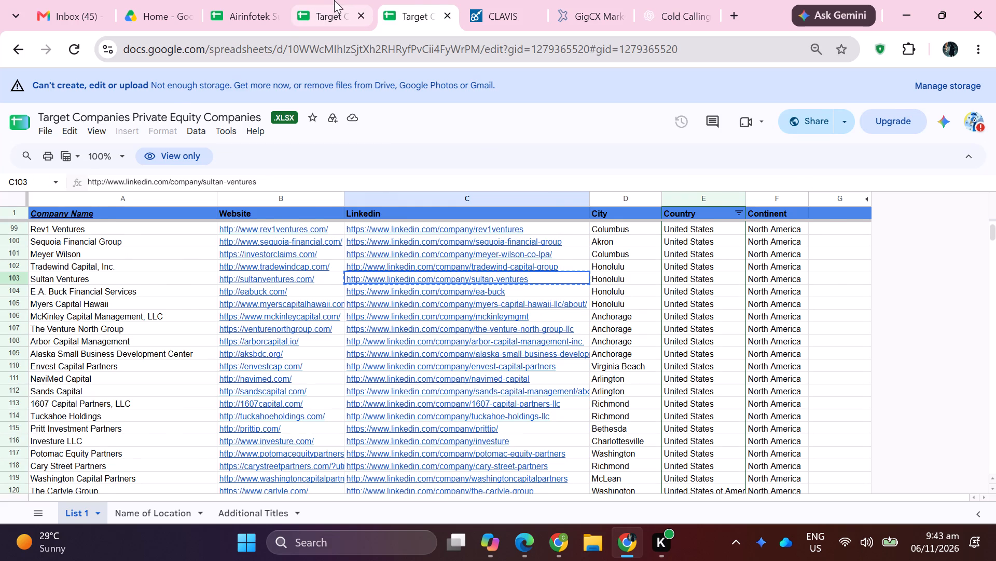
pyautogui.click(334, 0)
pyautogui.click(731, 238)
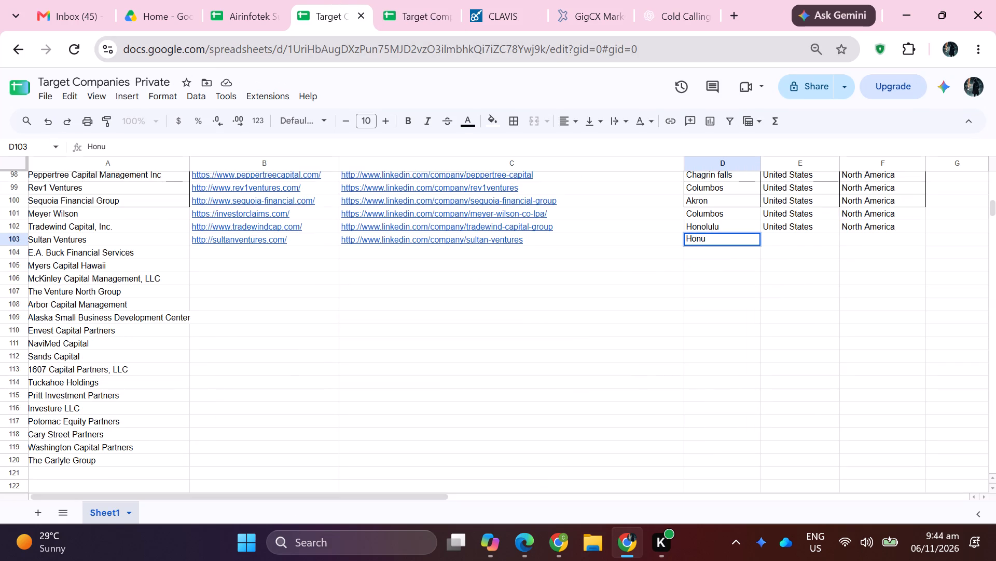
pyautogui.write('lulu')
pyautogui.press('Tab')
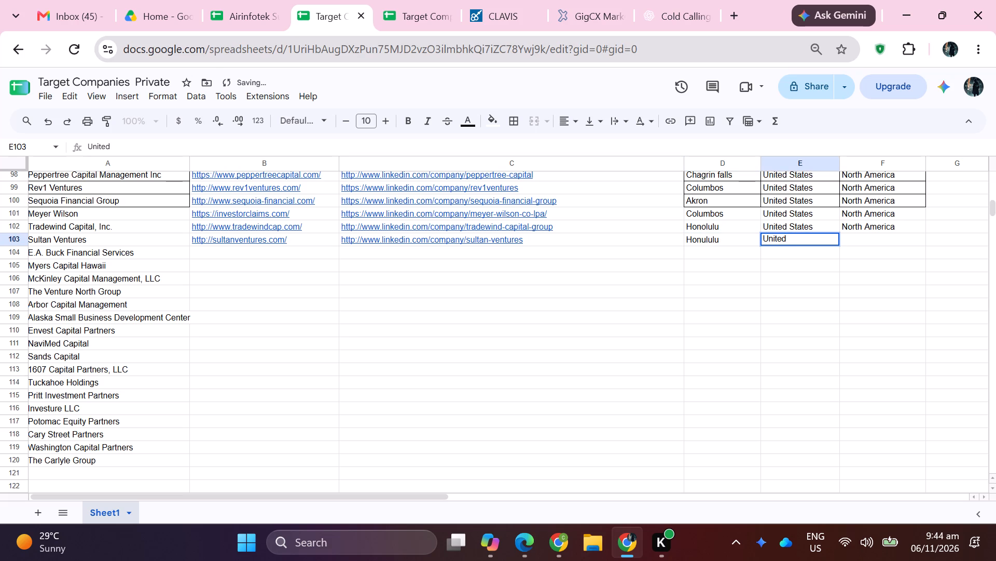
pyautogui.press('BackSpace')
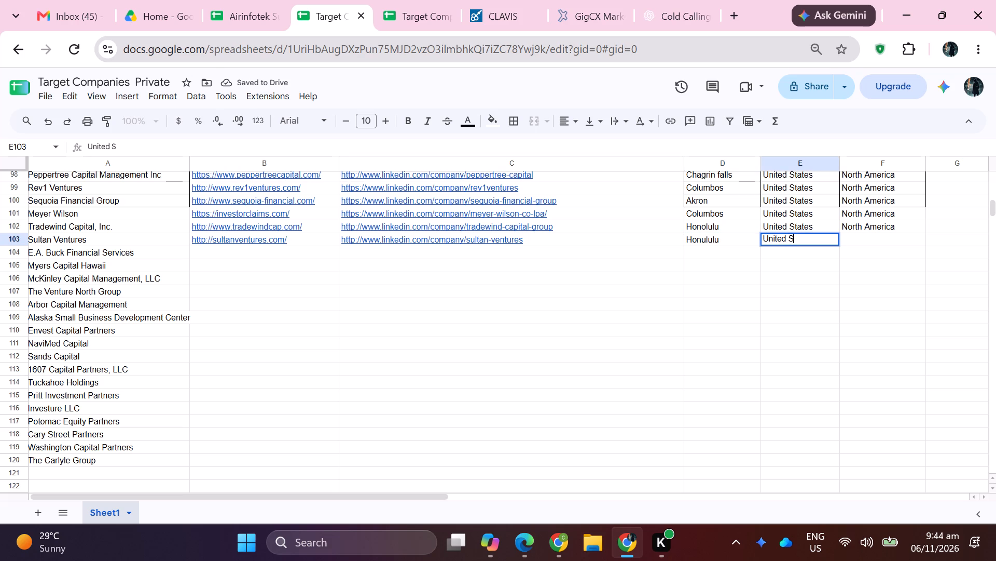
pyautogui.write('tates')
pyautogui.press('space')
pyautogui.press('BackSpace')
pyautogui.press('Tab')
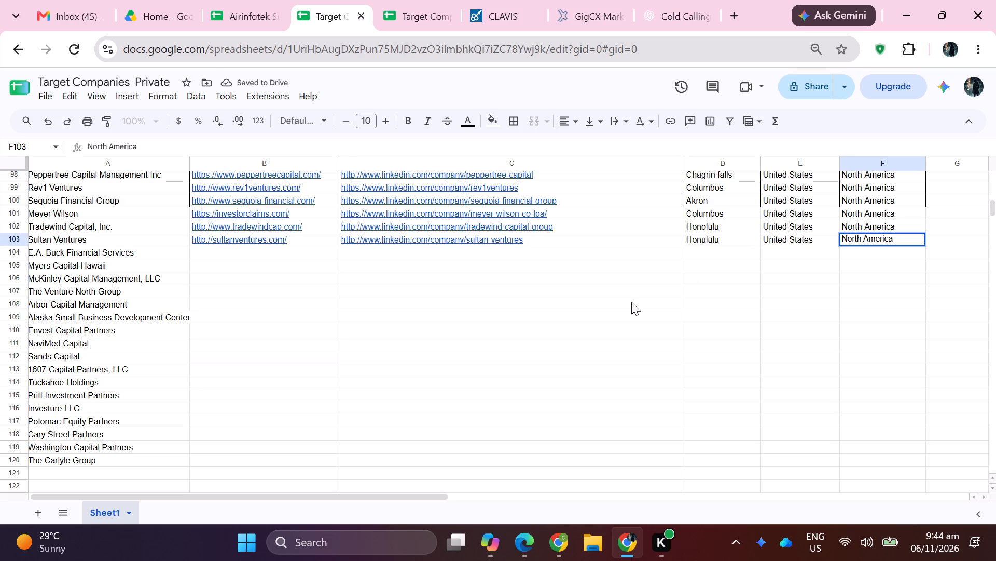
# Copy the E.A. Buck Financial Services website link from the source sheet into cell B104 of the Target Companies Private sheet.
pyautogui.click(278, 254)
pyautogui.click(410, 6)
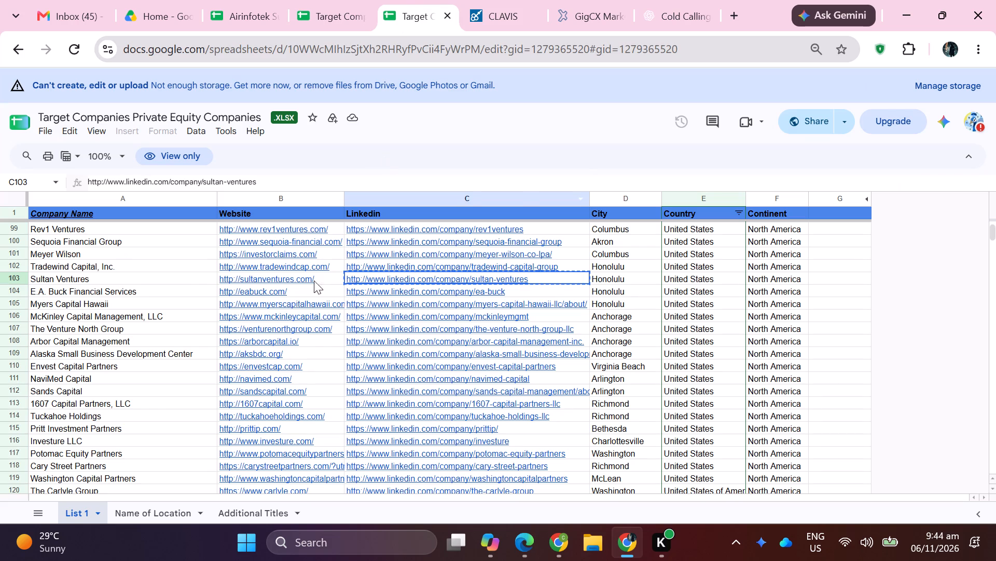
pyautogui.click(277, 298)
pyautogui.click(282, 291)
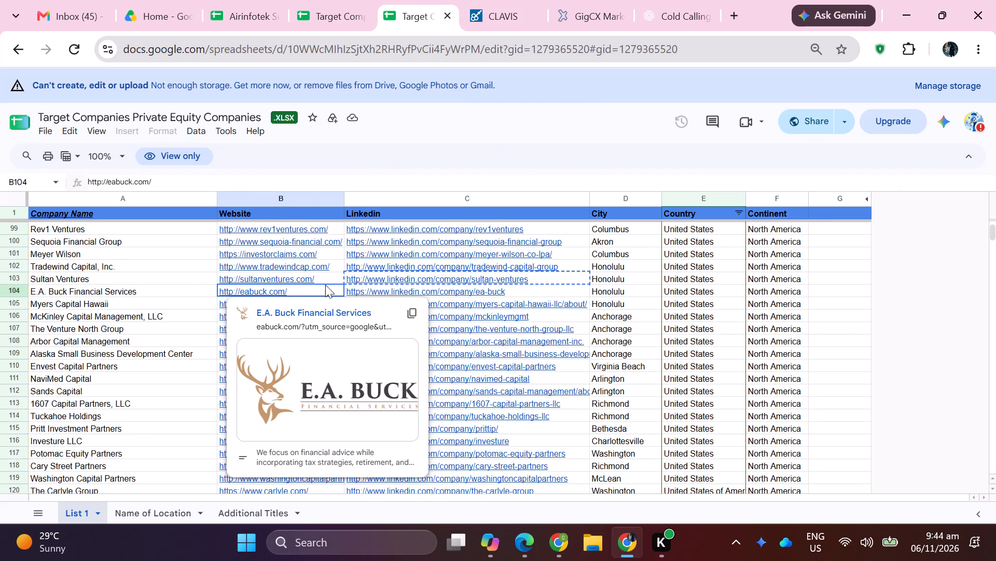
pyautogui.hotkey('ctrl', 'c')
pyautogui.click(328, 0)
pyautogui.hotkey('ctrl', 'v')
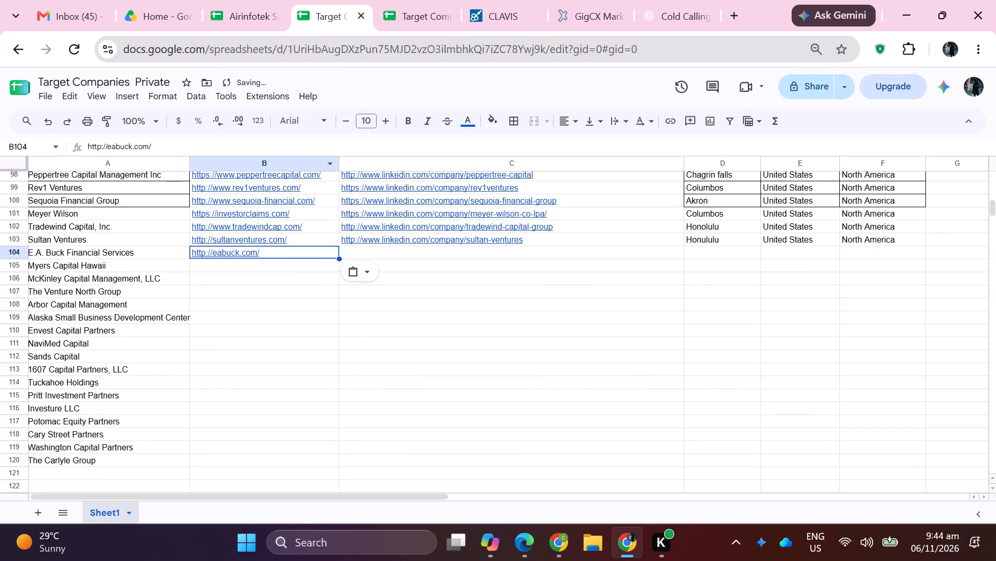
# Copy the E.A. Buck Financial Services LinkedIn link from the source sheet into cell C104 of the Target Companies Private sheet.
pyautogui.click(417, 0)
pyautogui.click(384, 290)
pyautogui.hotkey('ctrl', 'c')
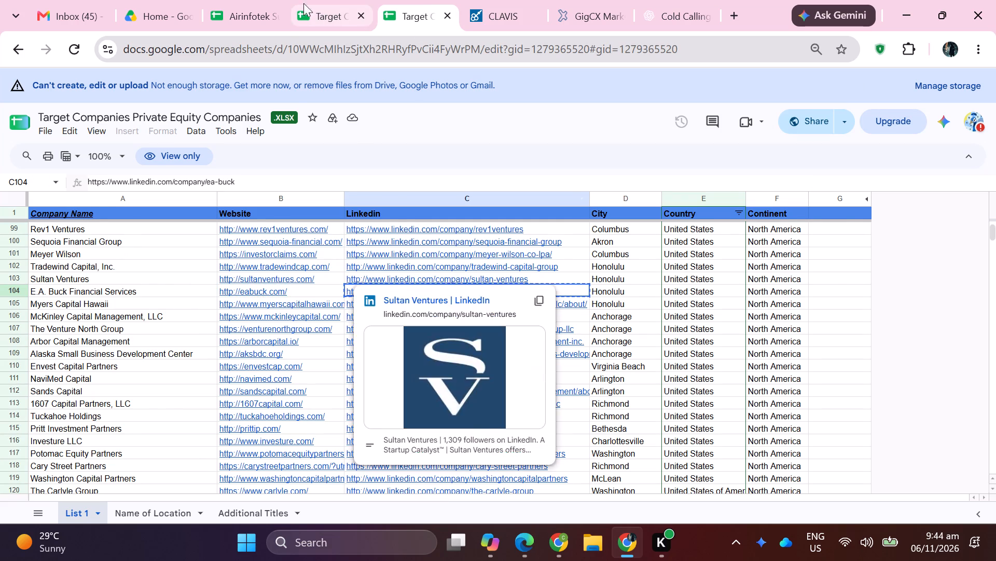
pyautogui.click(313, 0)
pyautogui.click(409, 253)
pyautogui.hotkey('ctrl', 'v')
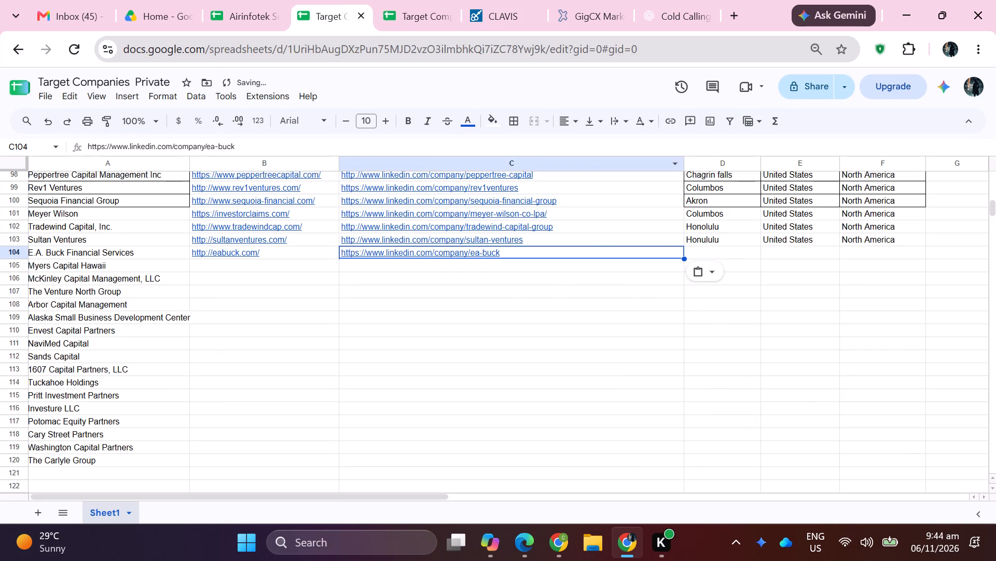
# Look up E.A. Buck Financial Services' location in the source sheet and enter Honululu, United States and North America in cells D104 to F104.
pyautogui.click(387, 0)
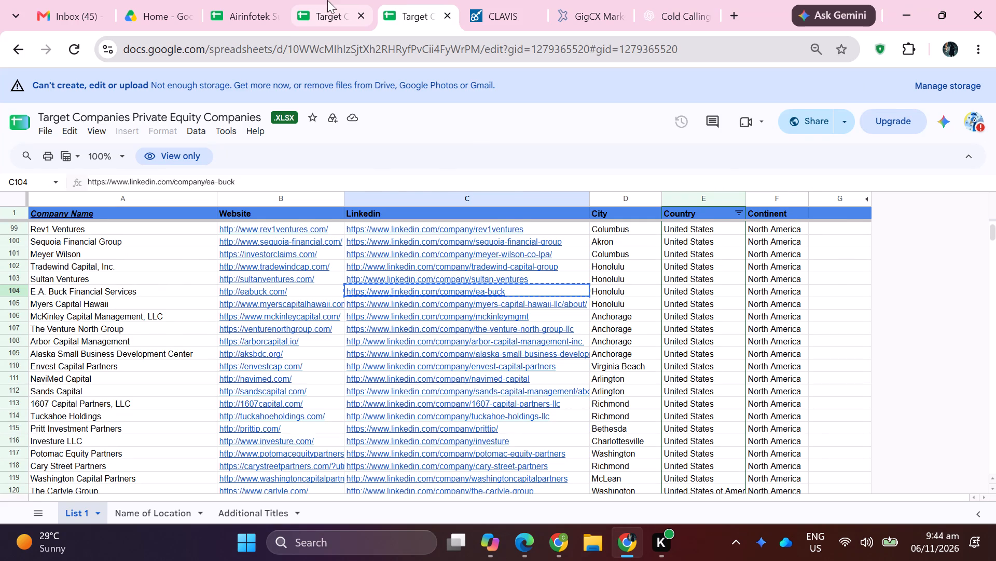
pyautogui.click(327, 0)
pyautogui.click(710, 249)
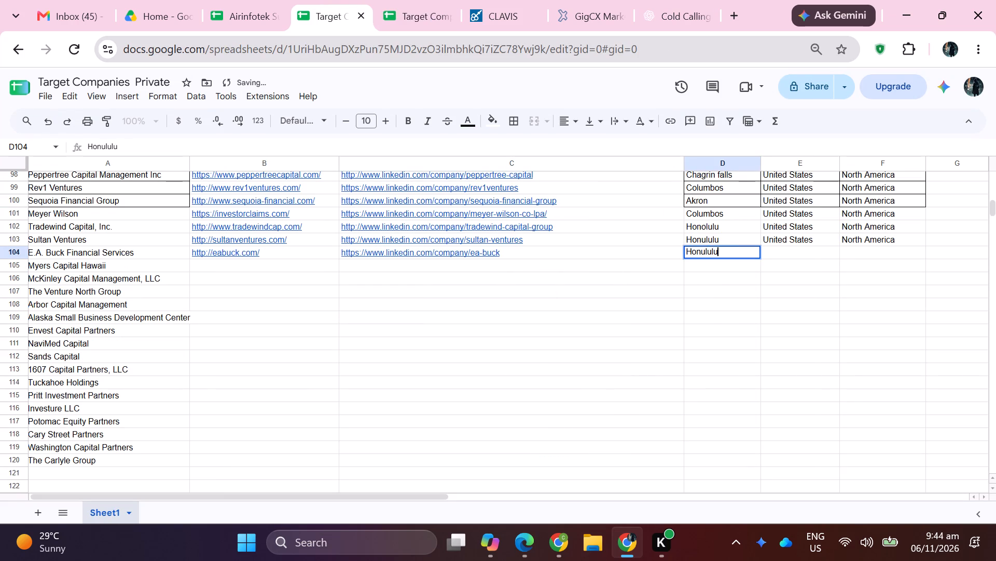
pyautogui.press('Tab')
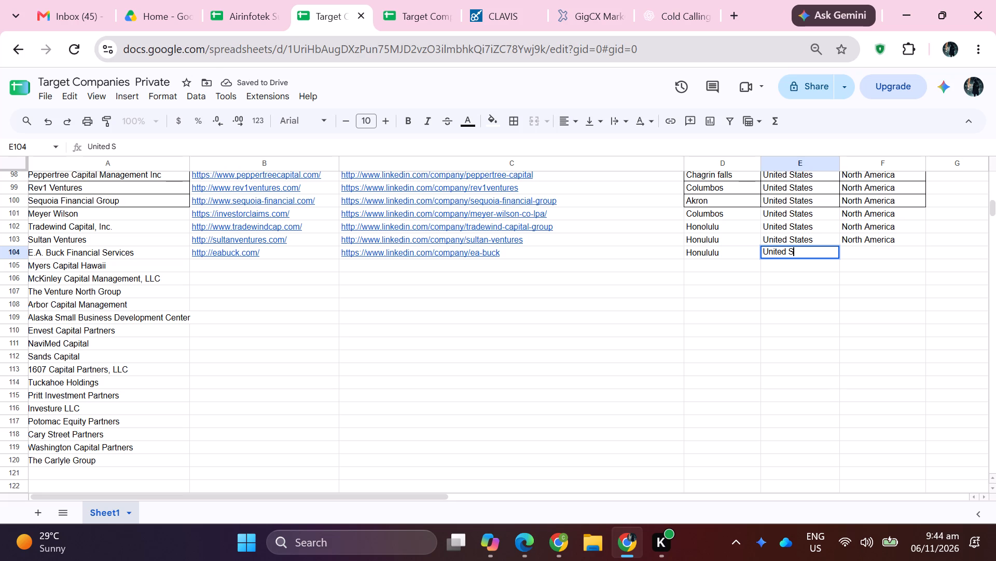
pyautogui.press('Tab')
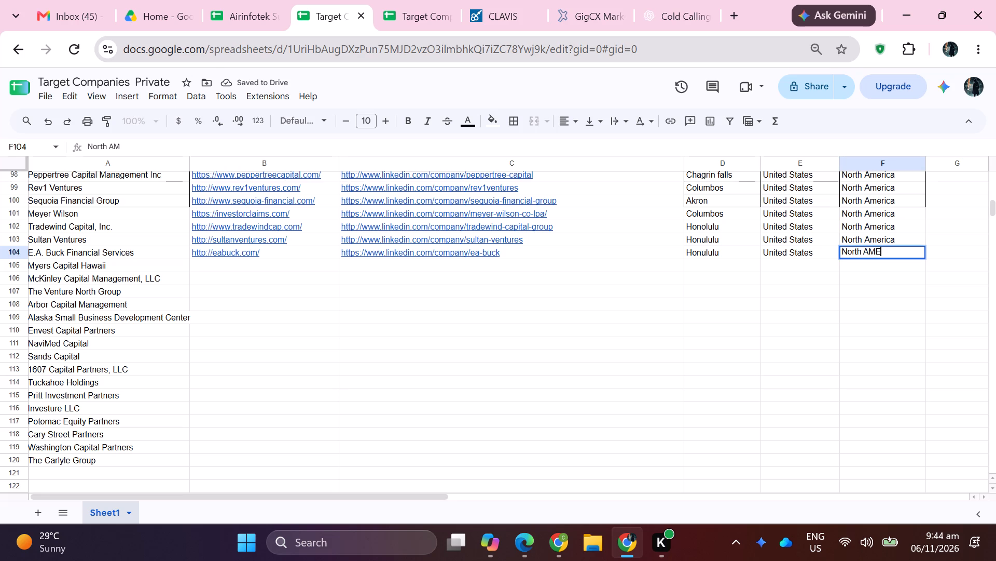
pyautogui.press('BackSpace')
pyautogui.press('BackSpace')
pyautogui.press('BackSpace')
# Copy the Myers Capital Hawaii website link from the source sheet into cell B105 of the Target Companies Private sheet.
pyautogui.click(247, 268)
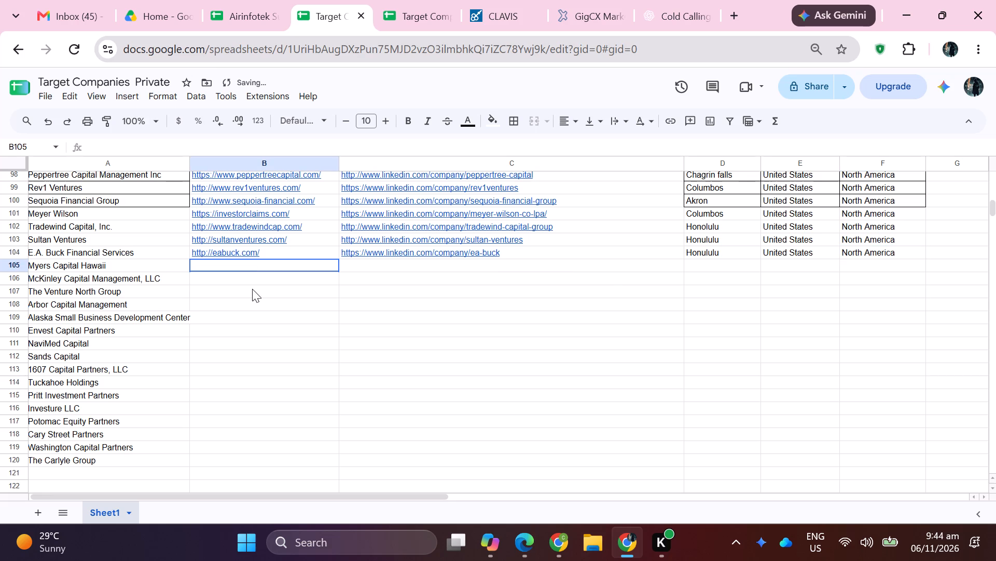
pyautogui.click(409, 0)
pyautogui.click(297, 308)
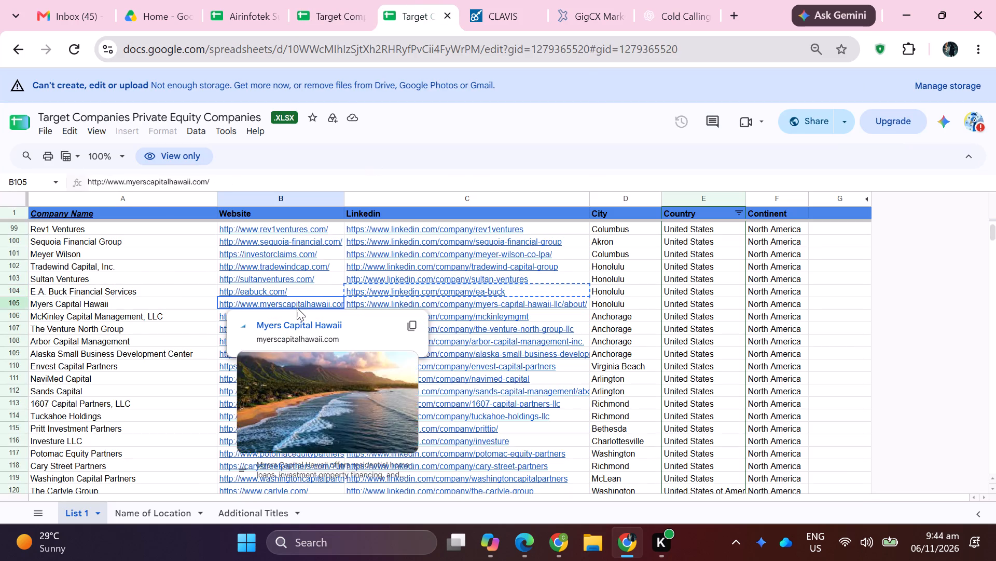
pyautogui.hotkey('ctrl', 'c')
pyautogui.click(339, 0)
pyautogui.hotkey('ctrl', 'v')
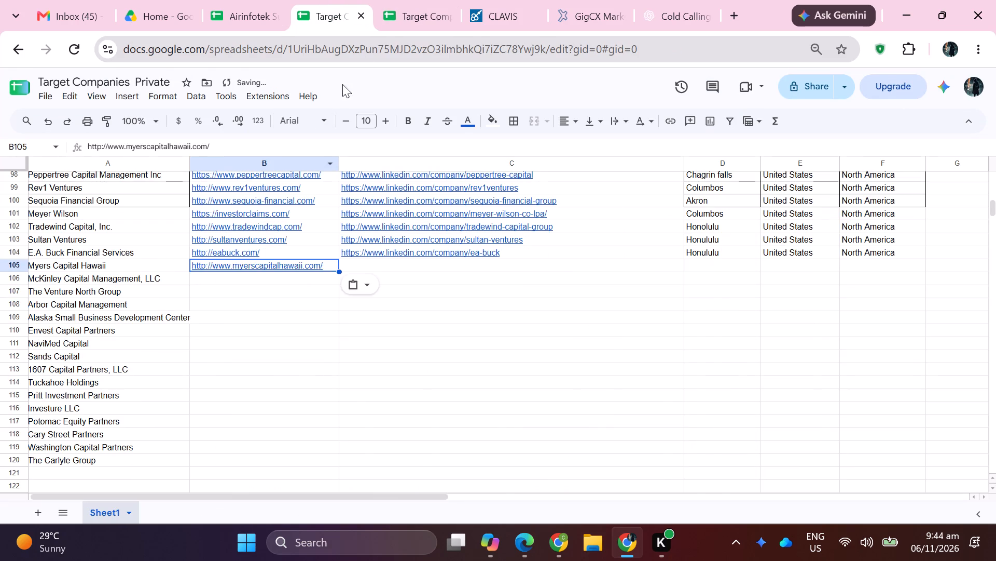
# Copy the Myers Capital Hawaii LinkedIn link from the source sheet into cell C105 of the Target Companies Private sheet.
pyautogui.click(431, 0)
pyautogui.click(392, 304)
pyautogui.hotkey('ctrl', 'c')
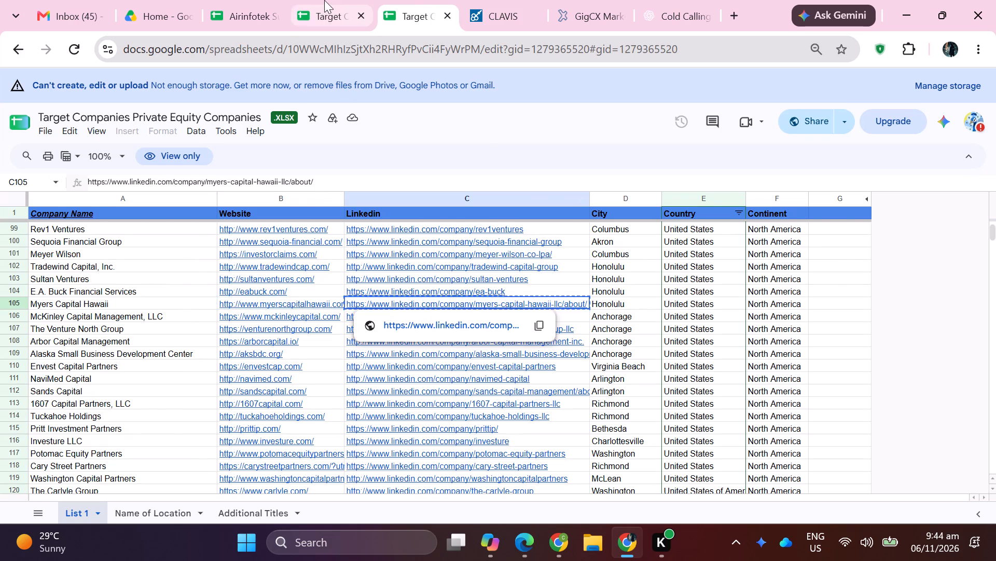
pyautogui.click(329, 5)
pyautogui.click(417, 269)
pyautogui.hotkey('ctrl', 'v')
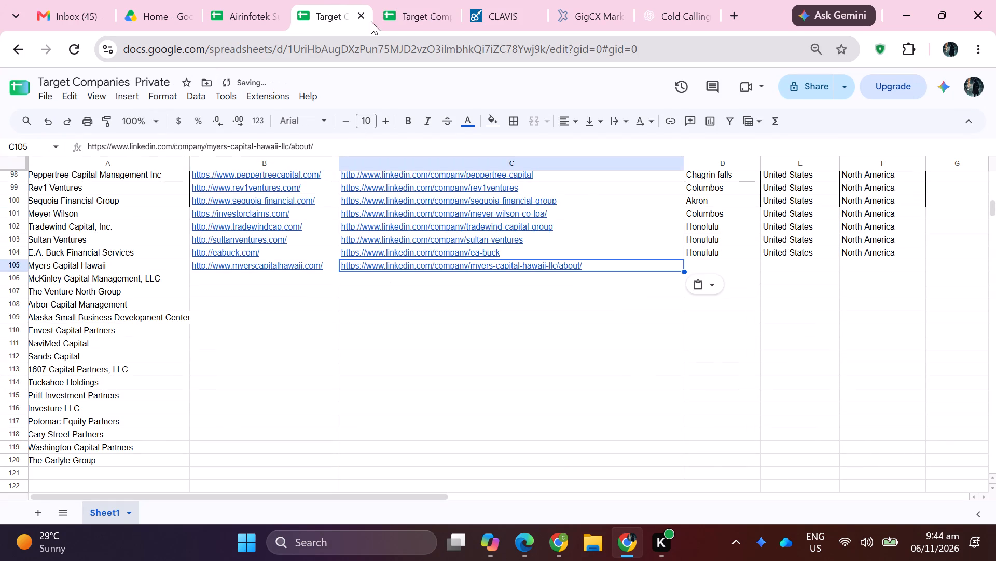
# Look up Myers Capital Hawaii's location in the source sheet and enter Honululu, United States and North America in cells D105 to F105.
pyautogui.click(422, 16)
pyautogui.click(328, 0)
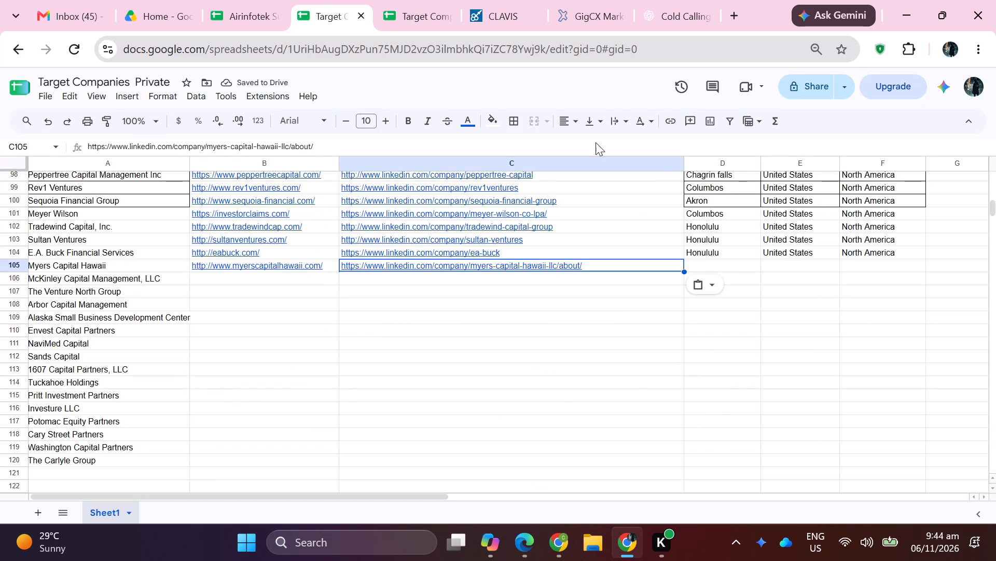
pyautogui.click(727, 269)
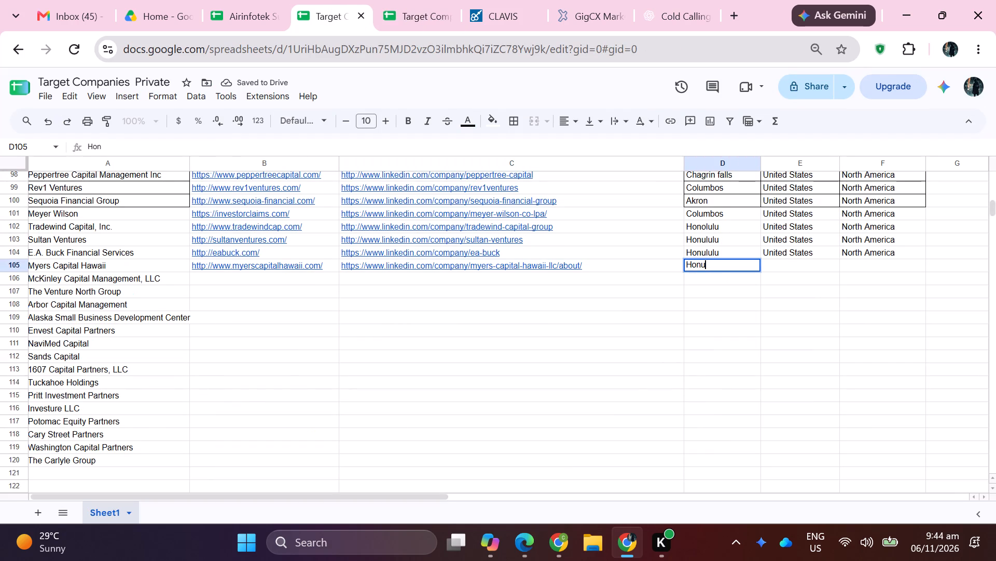
pyautogui.press('Tab')
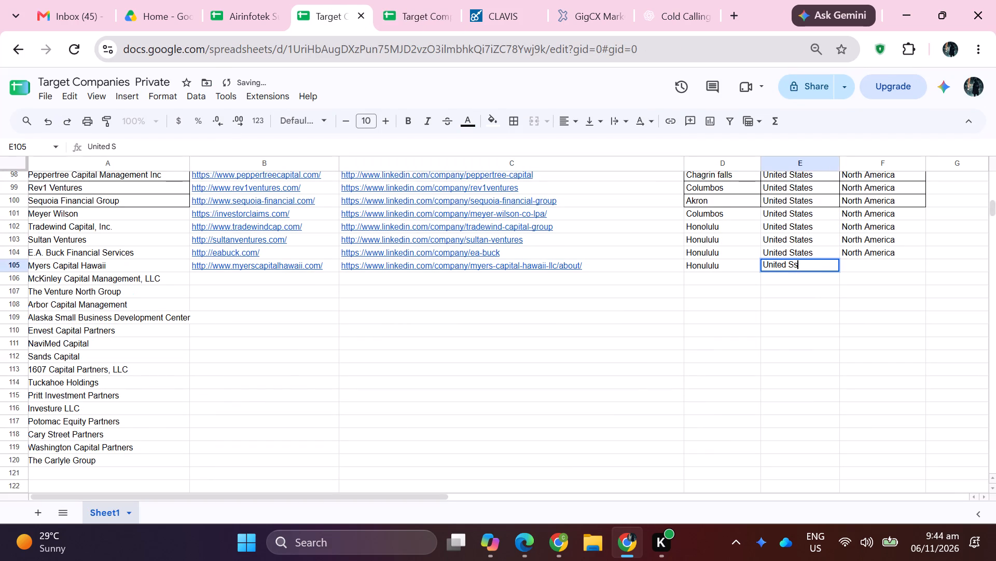
pyautogui.press('BackSpace')
pyautogui.press('BackSpace')
pyautogui.press('BackSpace')
pyautogui.press('BackSpace')
pyautogui.press('BackSpace')
pyautogui.write('tate')
pyautogui.press('Tab')
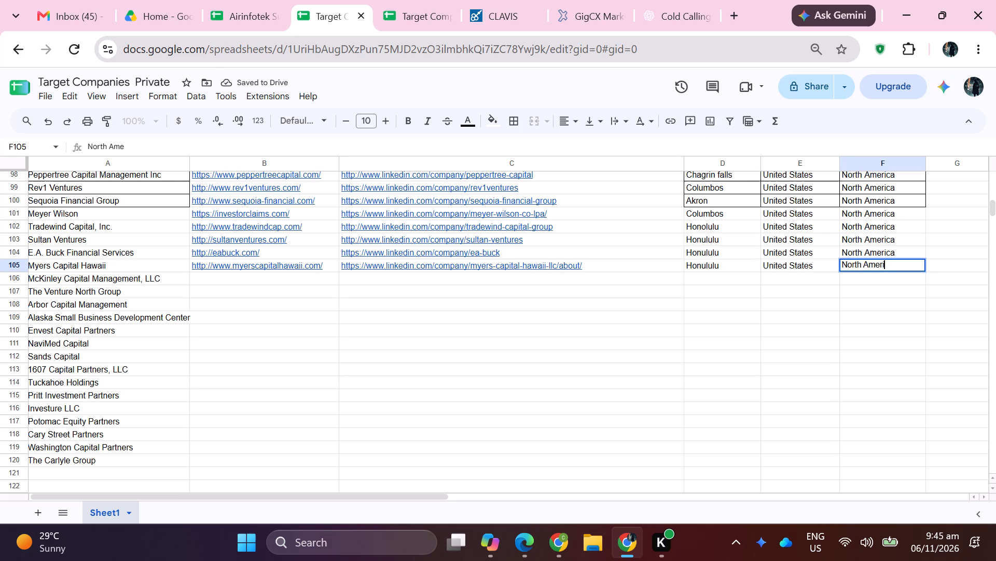
# Copy the McKinley Capital Management website link from the source sheet into cell B106 of the Target Companies Private sheet.
pyautogui.click(292, 280)
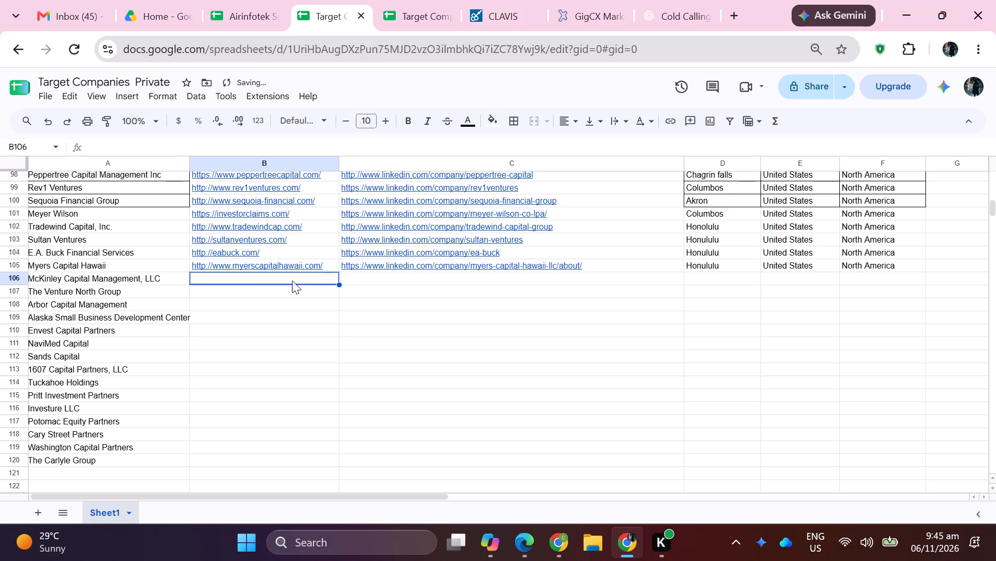
pyautogui.click(413, 0)
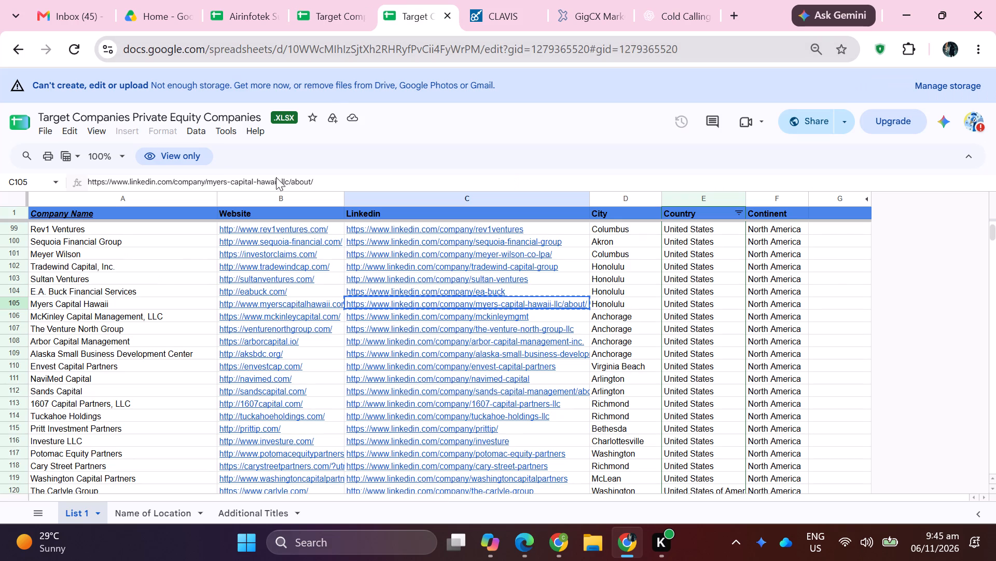
pyautogui.click(283, 318)
pyautogui.hotkey('ctrl', 'c')
pyautogui.click(319, 0)
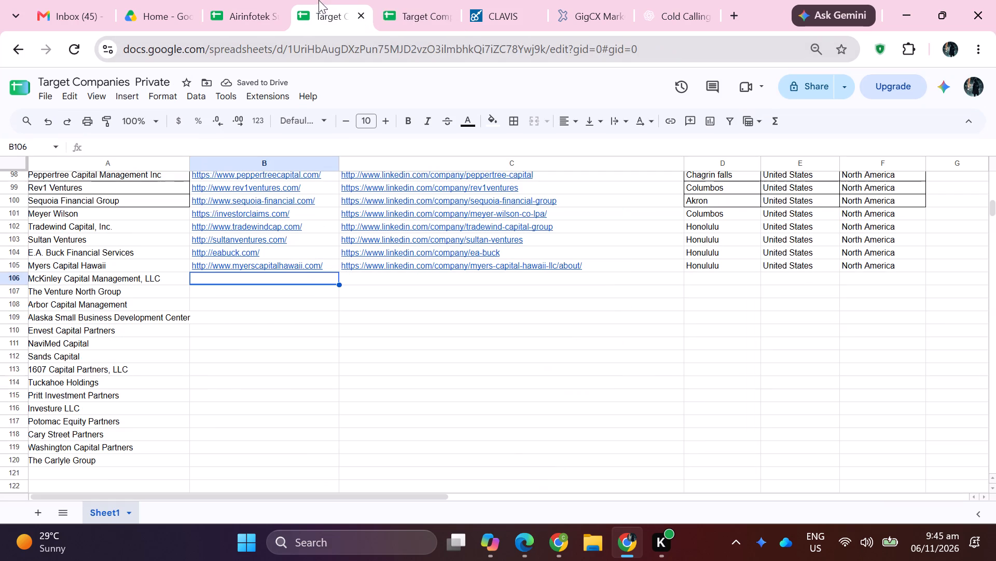
pyautogui.hotkey('ctrl', 'v')
# Copy the McKinley Capital Management LinkedIn link from the source sheet into cell C106 of the Target Companies Private sheet.
pyautogui.click(404, 0)
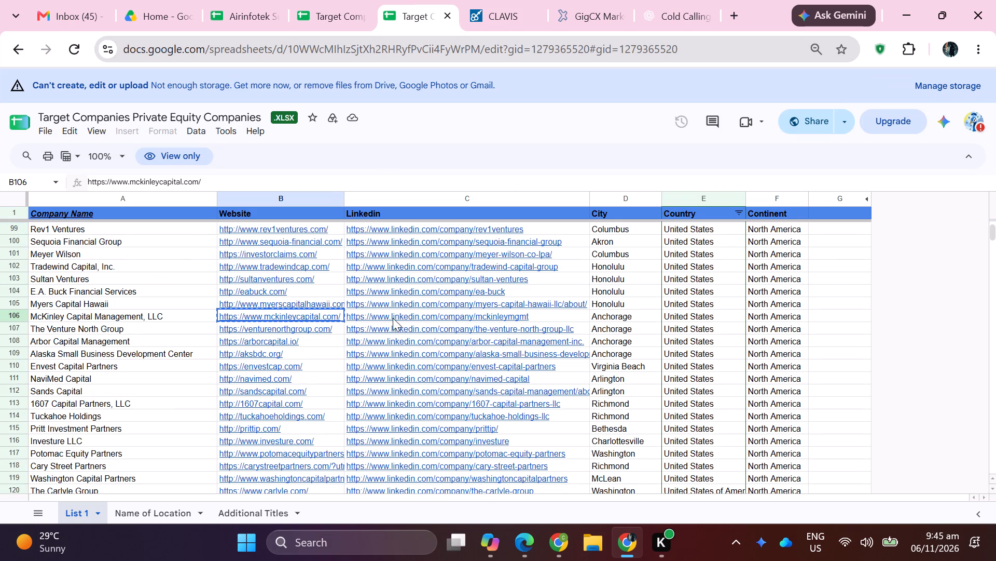
pyautogui.click(395, 318)
pyautogui.hotkey('ctrl', 'c')
pyautogui.click(313, 0)
pyautogui.click(414, 277)
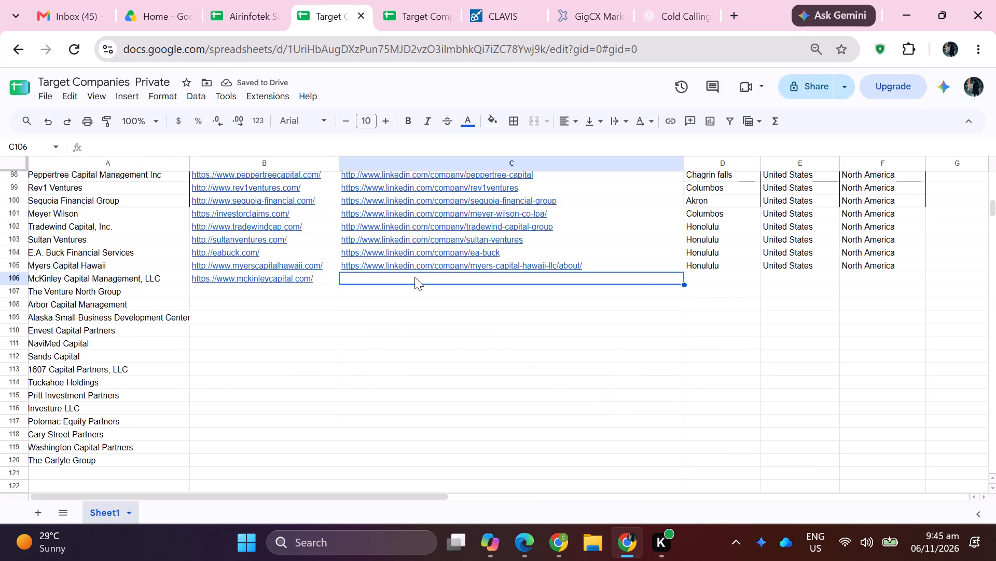
pyautogui.hotkey('ctrl', 'v')
# Copy McKinley Capital Management's city, Anchorage, from the source sheet into cell D106 of the Target Companies Private sheet.
pyautogui.click(394, 0)
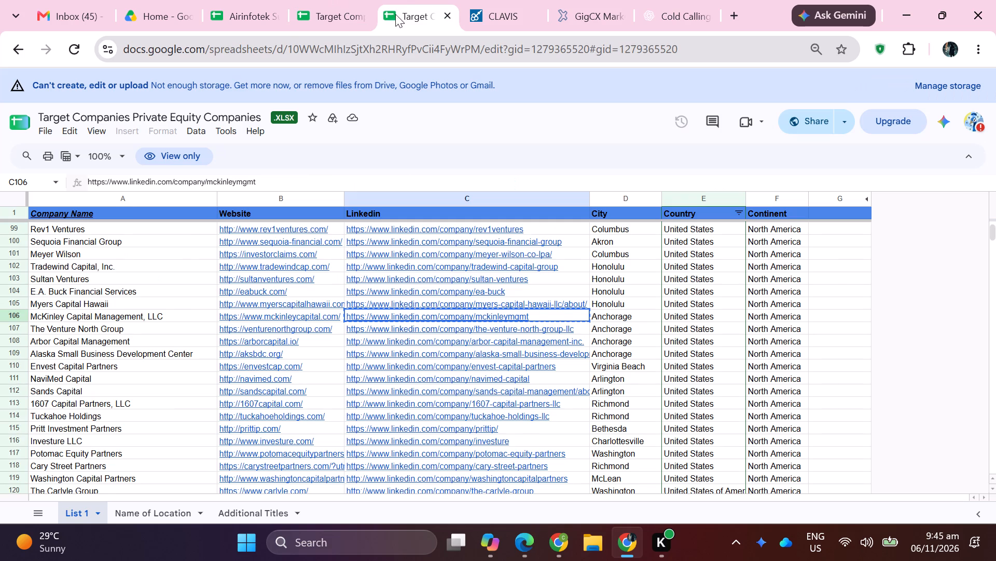
pyautogui.click(618, 321)
pyautogui.hotkey('ctrl', 'c')
pyautogui.click(325, 0)
pyautogui.click(715, 281)
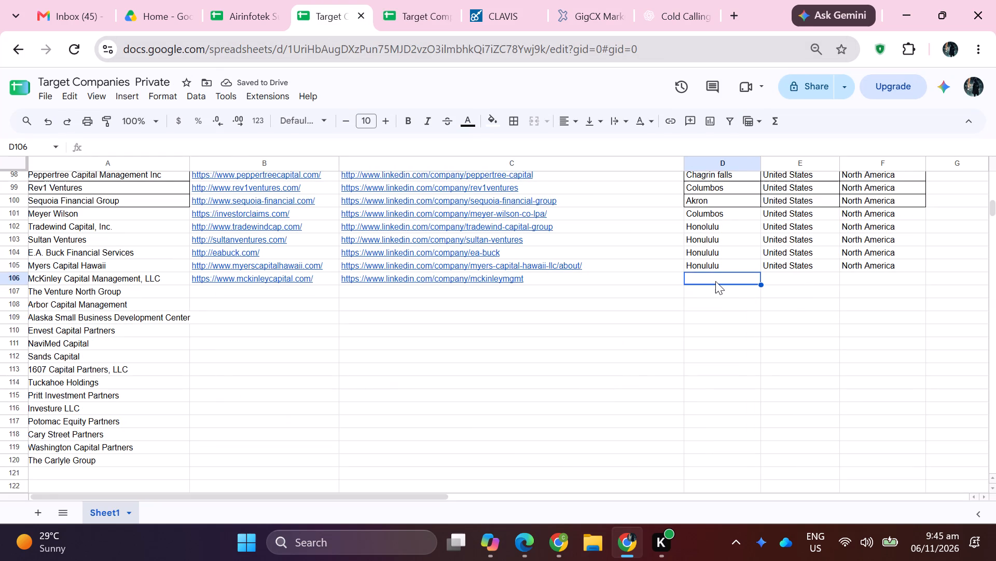
pyautogui.hotkey('ctrl', 'v')
# Enter United States as the country and North America as the continent for McKinley Capital Management in cells E106 and F106.
pyautogui.press('Tab')
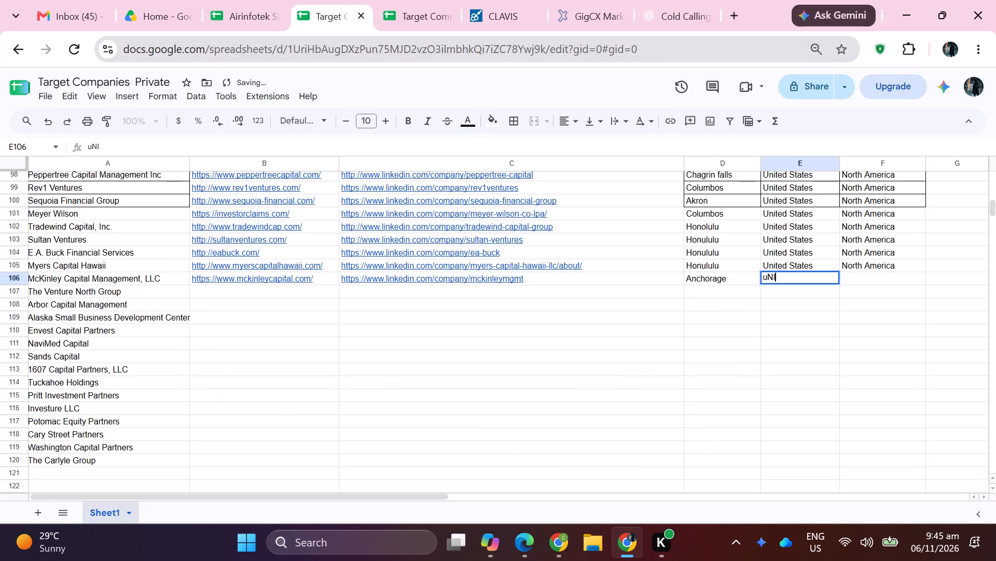
pyautogui.press('BackSpace')
pyautogui.press('BackSpace')
pyautogui.press('BackSpace')
pyautogui.press('BackSpace')
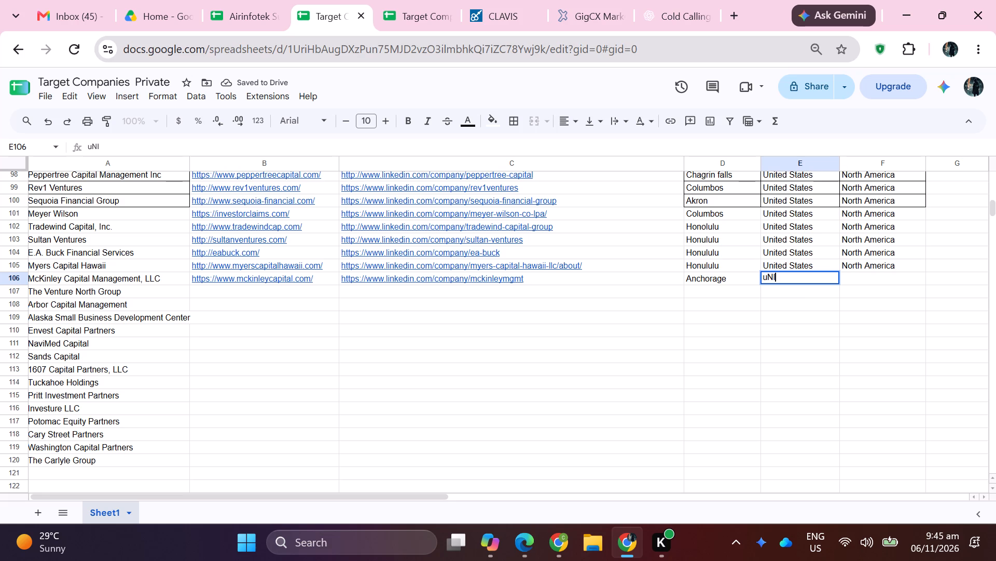
pyautogui.press('BackSpace')
pyautogui.press('BackSpace')
pyautogui.press('BackSpace')
pyautogui.press('BackSpace')
pyautogui.press('u')
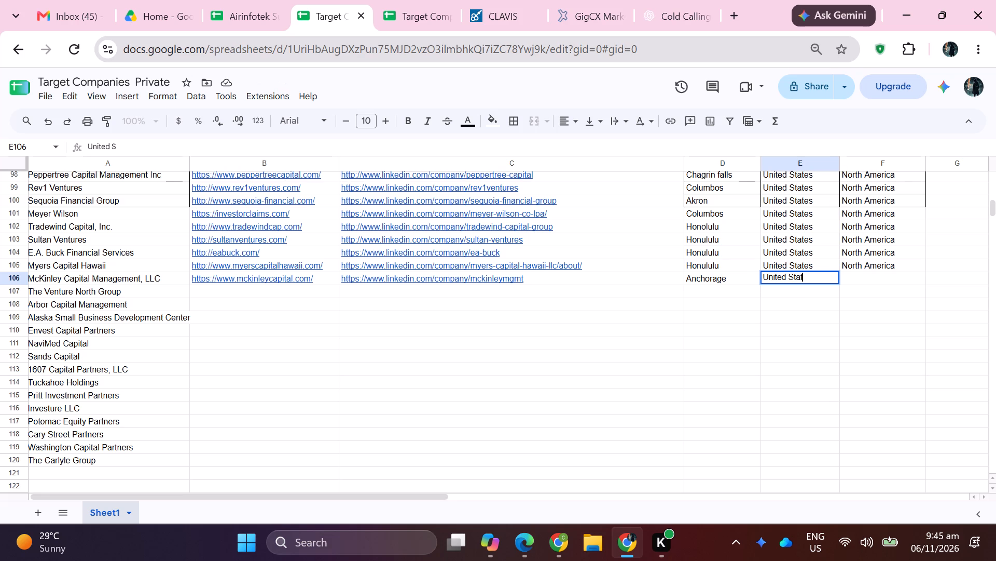
pyautogui.press('Tab')
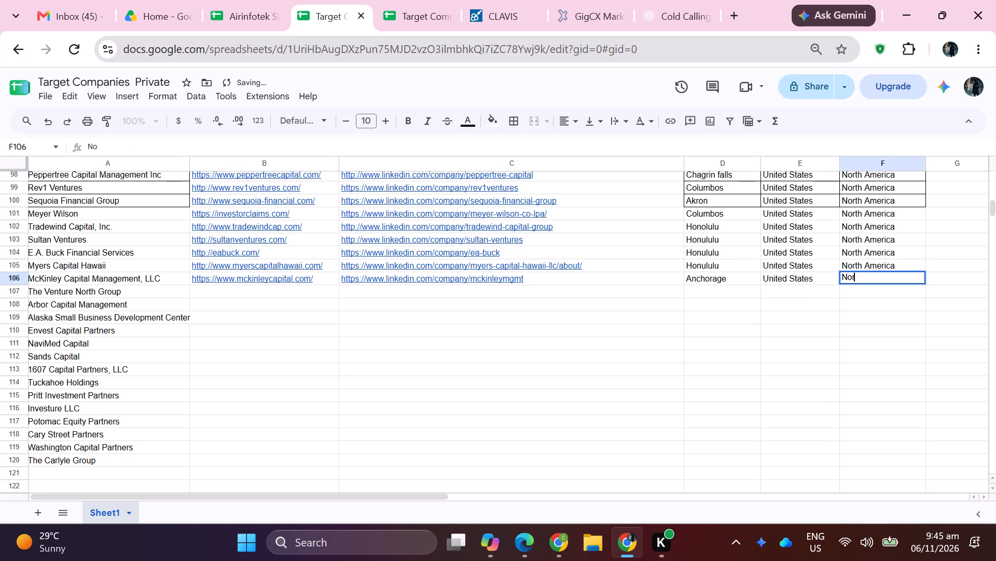
pyautogui.press('BackSpace')
pyautogui.press('BackSpace')
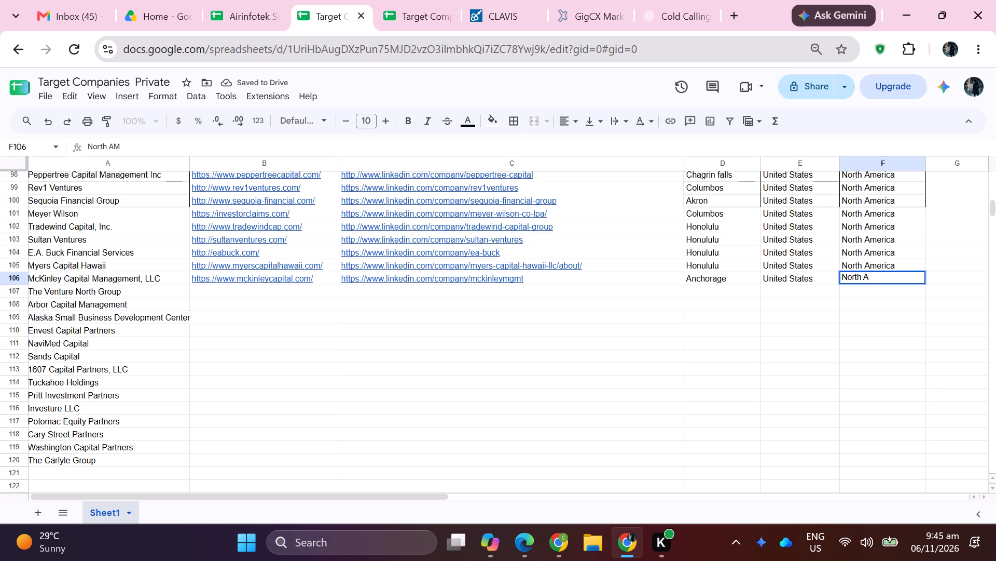
pyautogui.write('merica')
# Copy The Venture North Group website link from the source sheet into cell B107 of the Target Companies Private sheet.
pyautogui.click(403, 1)
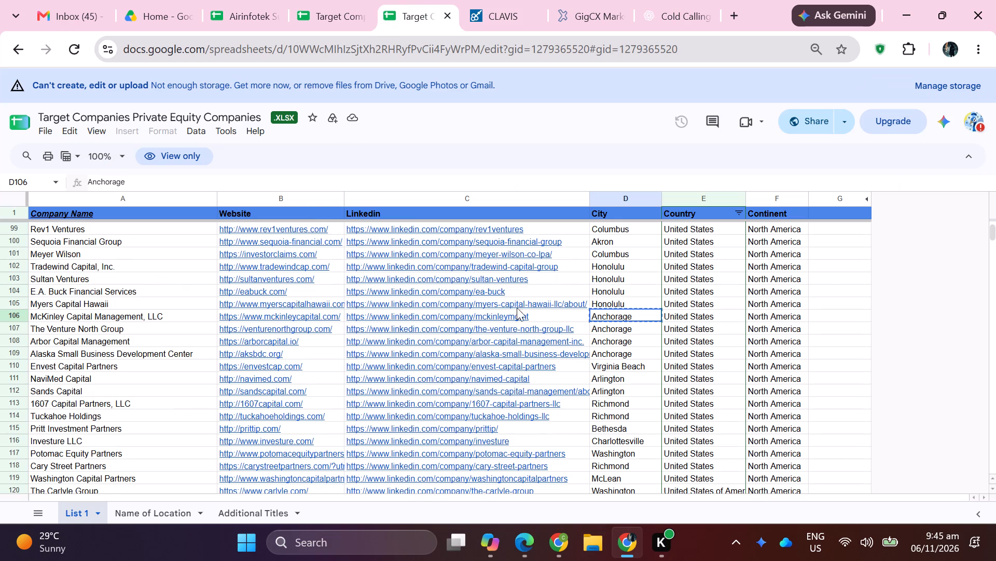
pyautogui.click(287, 328)
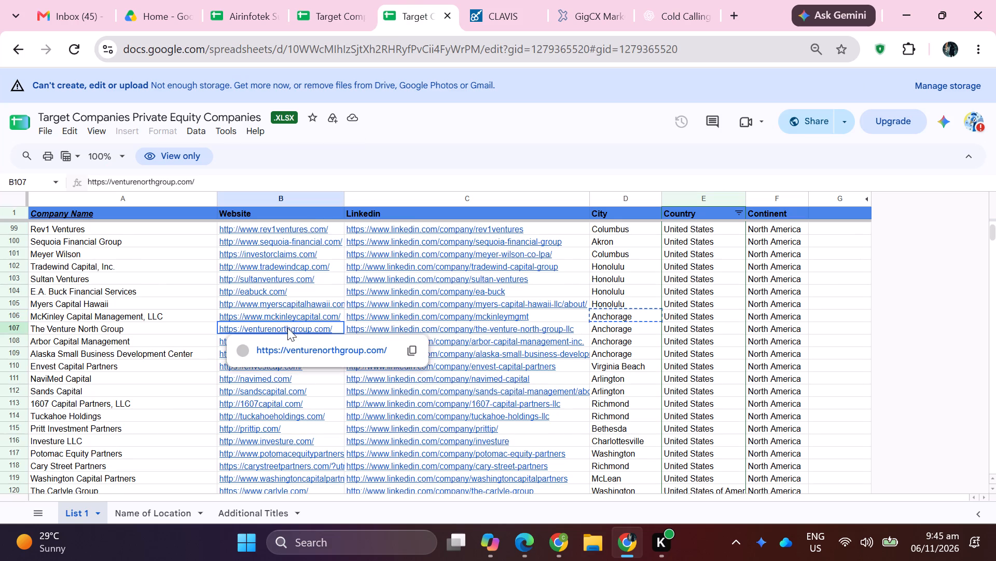
pyautogui.hotkey('ctrl', 'c')
pyautogui.click(329, 0)
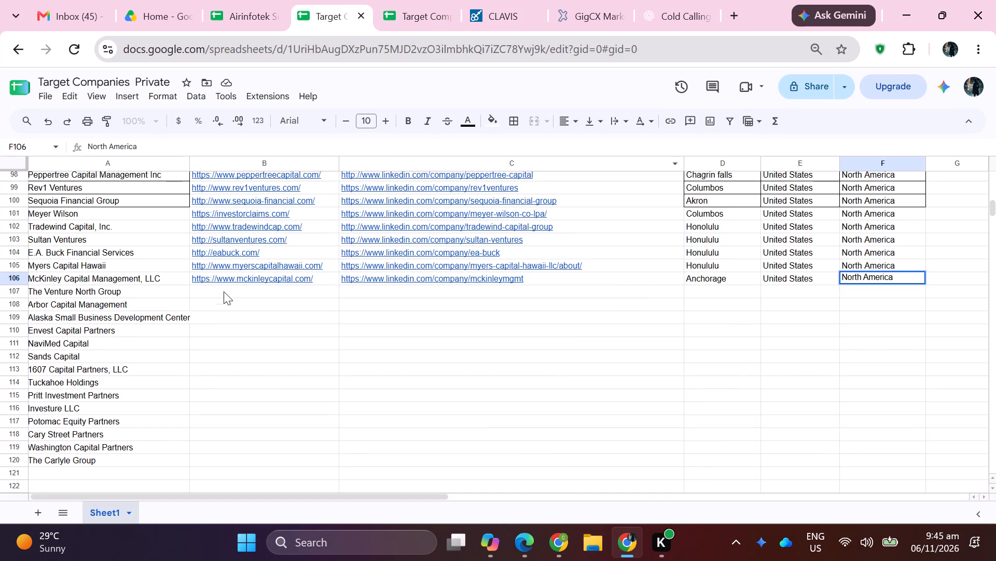
pyautogui.click(233, 293)
pyautogui.hotkey('ctrl', 'v')
# Copy The Venture North Group LinkedIn link from the source sheet into cell C107 of the Target Companies Private sheet.
pyautogui.click(392, 3)
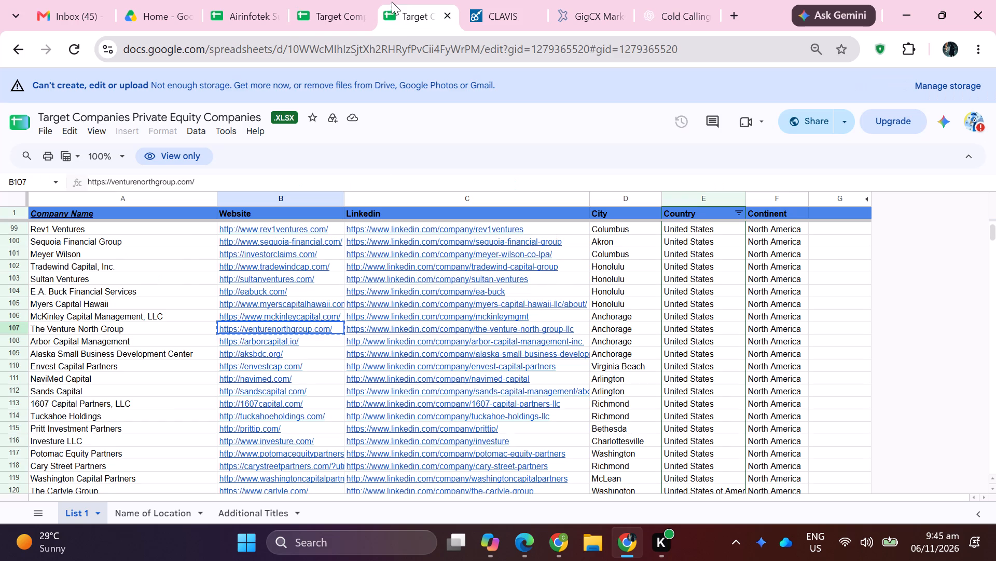
pyautogui.click(382, 330)
pyautogui.hotkey('ctrl', 'c')
pyautogui.click(317, 0)
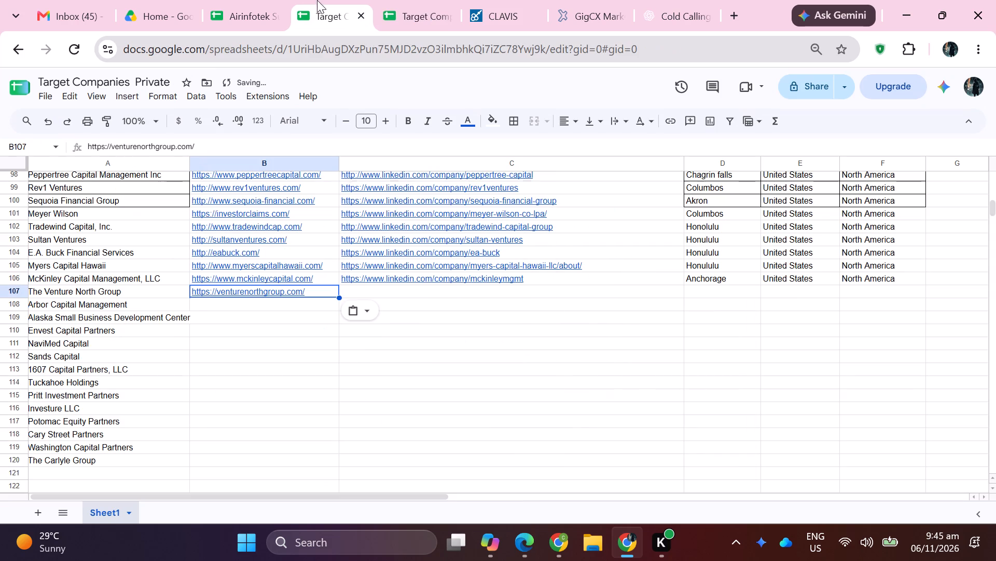
pyautogui.click(432, 294)
pyautogui.hotkey('ctrl', 'v')
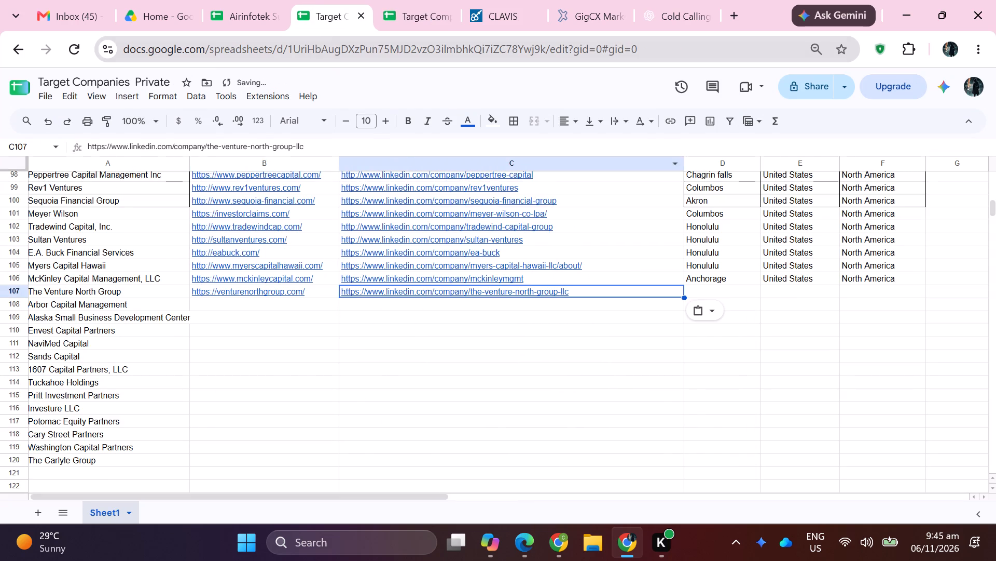
# Look up The Venture North Group's location in the source sheet and enter Anchorage, United States and North America in cells D107 to F107.
pyautogui.click(399, 0)
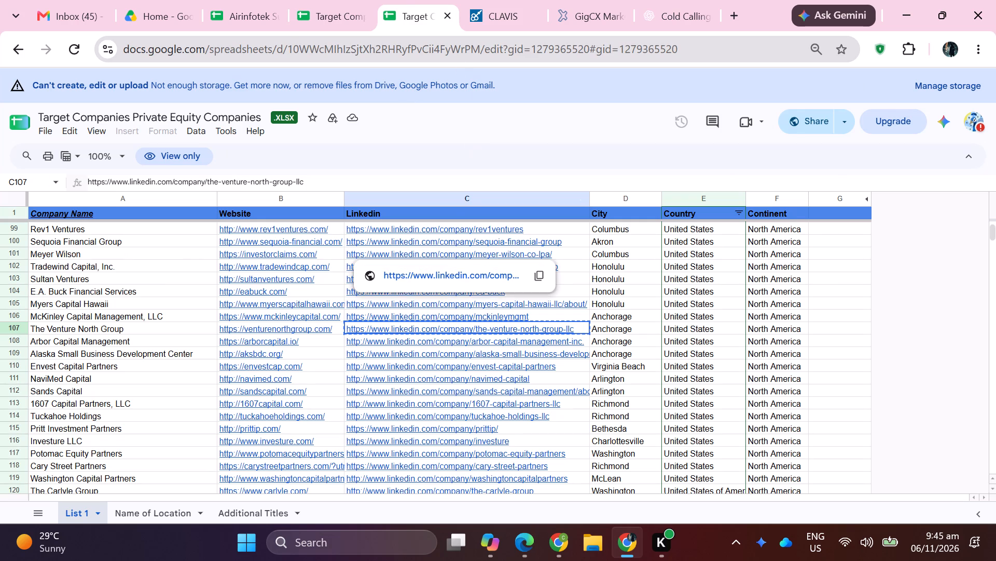
pyautogui.click(335, 0)
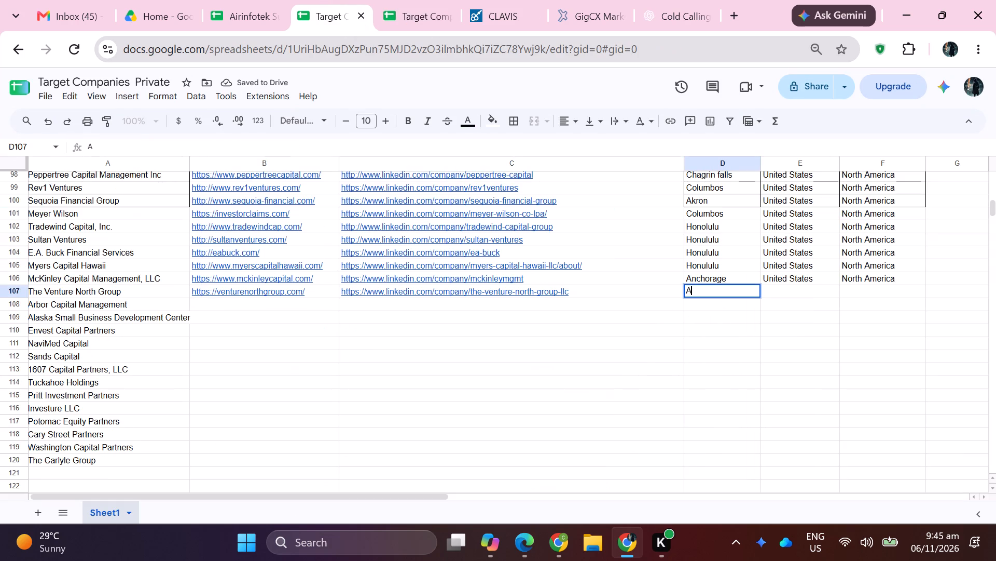
pyautogui.write('nchorage')
pyautogui.press('Tab')
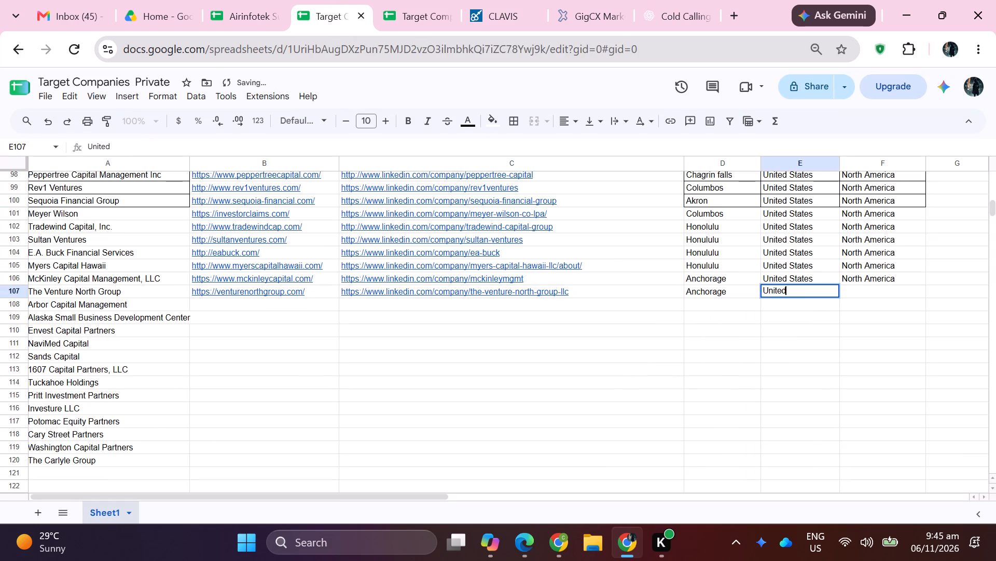
pyautogui.press('Tab')
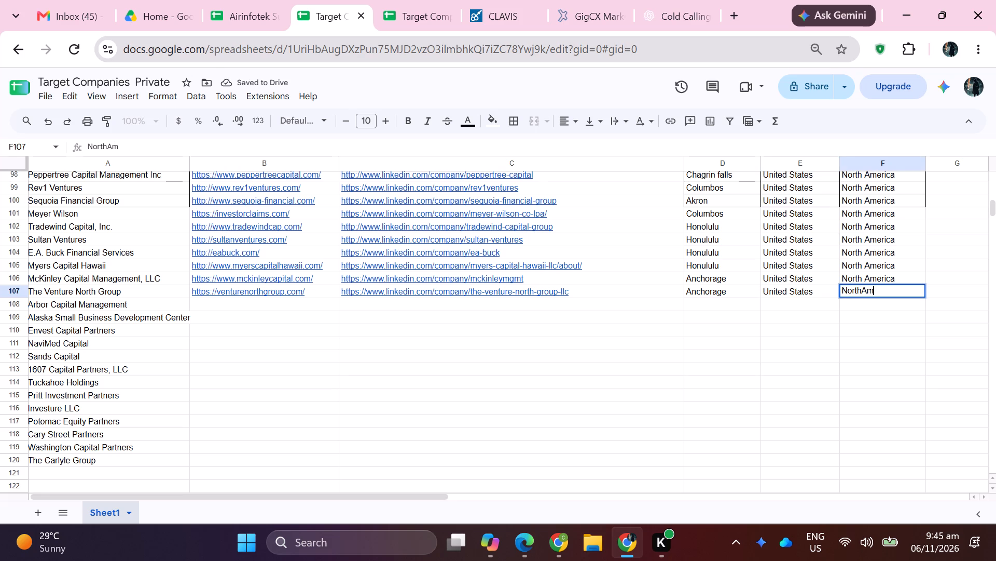
pyautogui.press('BackSpace')
pyautogui.press('BackSpace')
pyautogui.press('BackSpace')
pyautogui.press('m')
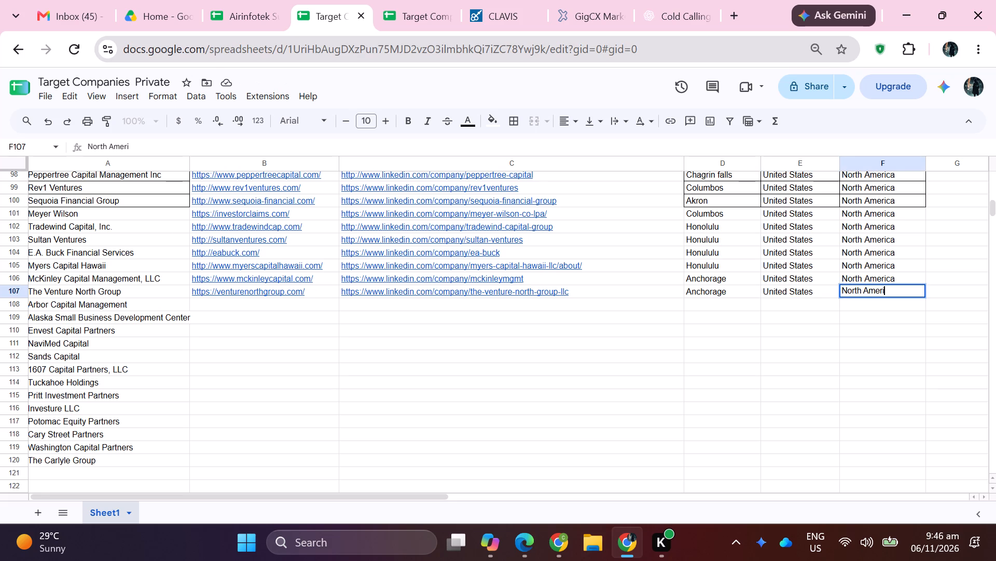
pyautogui.write('ca')
# Copy the Arbor Capital Management website link from the source sheet into cell B108 of the Target Companies Private sheet.
pyautogui.click(381, 10)
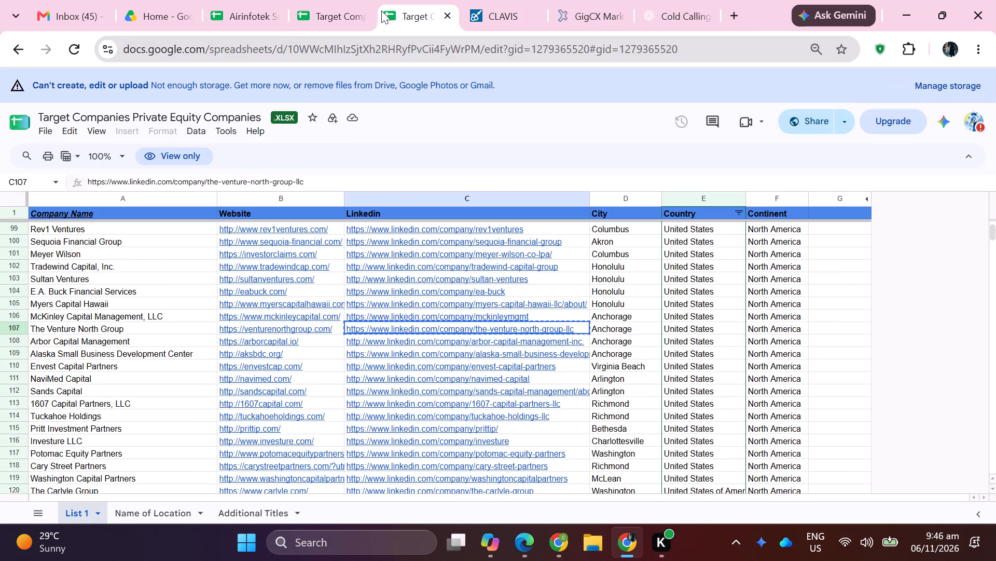
pyautogui.click(295, 342)
pyautogui.hotkey('ctrl', 'c')
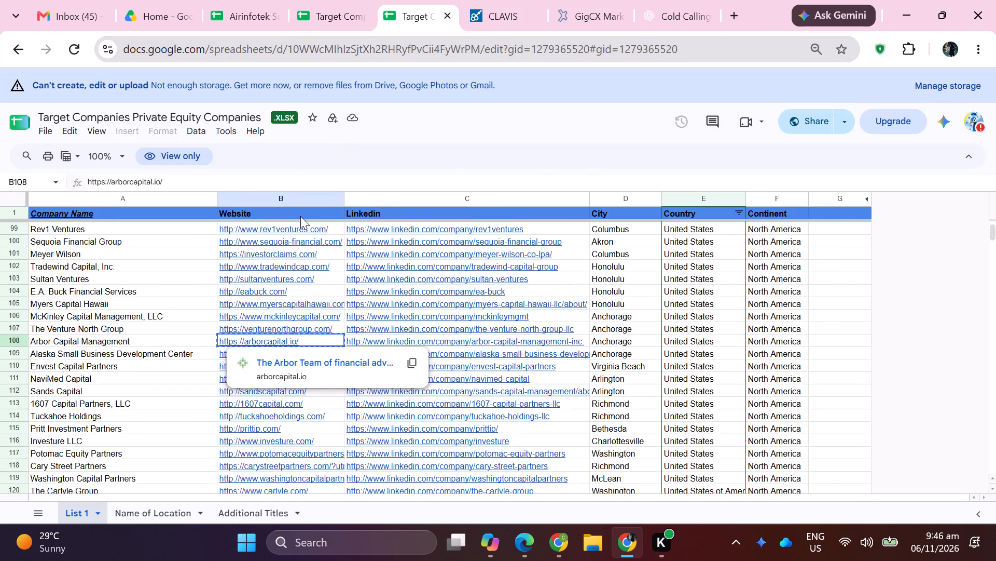
pyautogui.click(331, 0)
pyautogui.click(255, 305)
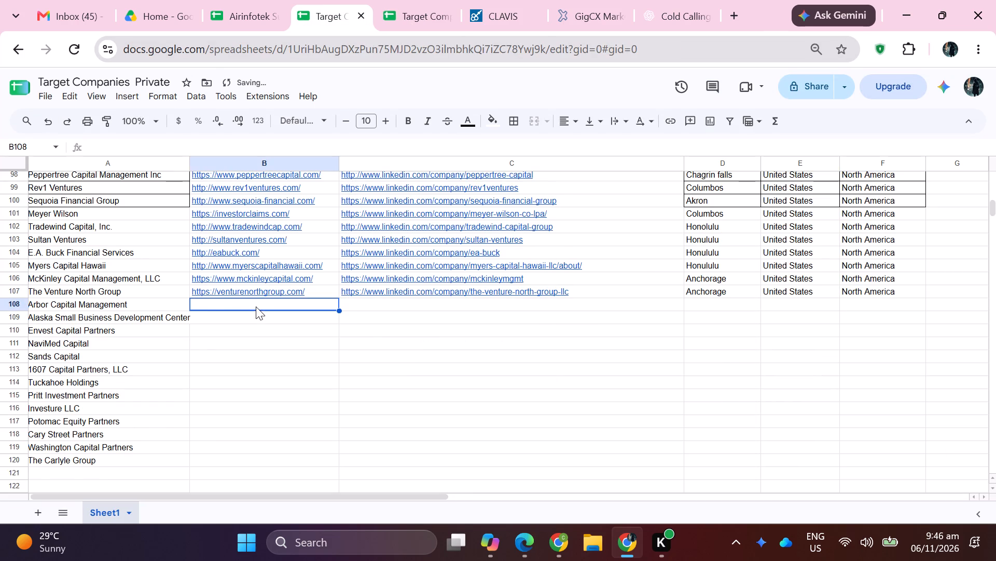
pyautogui.hotkey('ctrl', 'v')
# Copy the Arbor Capital Management LinkedIn link from the source sheet into cell C108 of the Target Companies Private sheet.
pyautogui.click(414, 0)
pyautogui.click(399, 339)
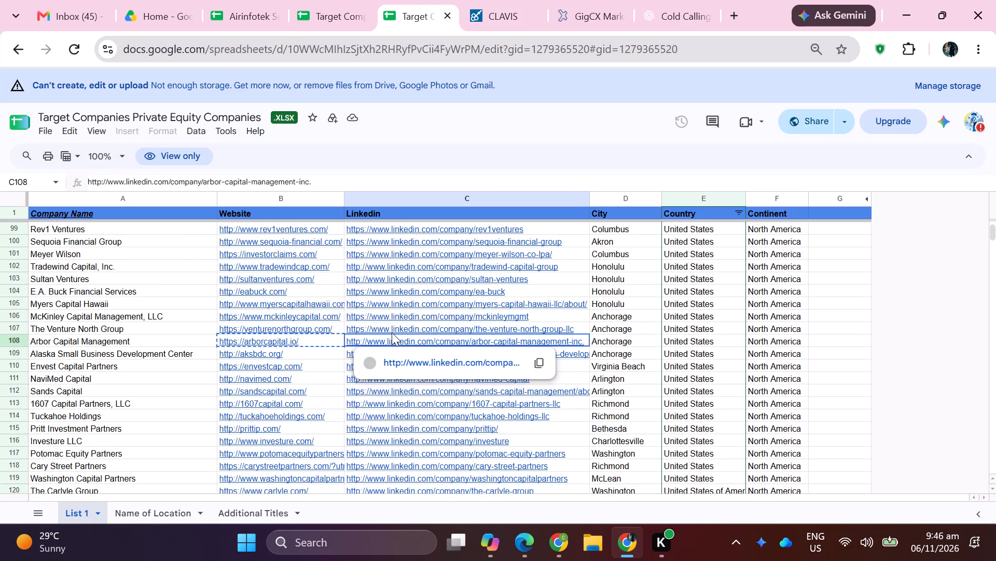
pyautogui.hotkey('ctrl', 'c')
pyautogui.click(333, 0)
pyautogui.click(409, 306)
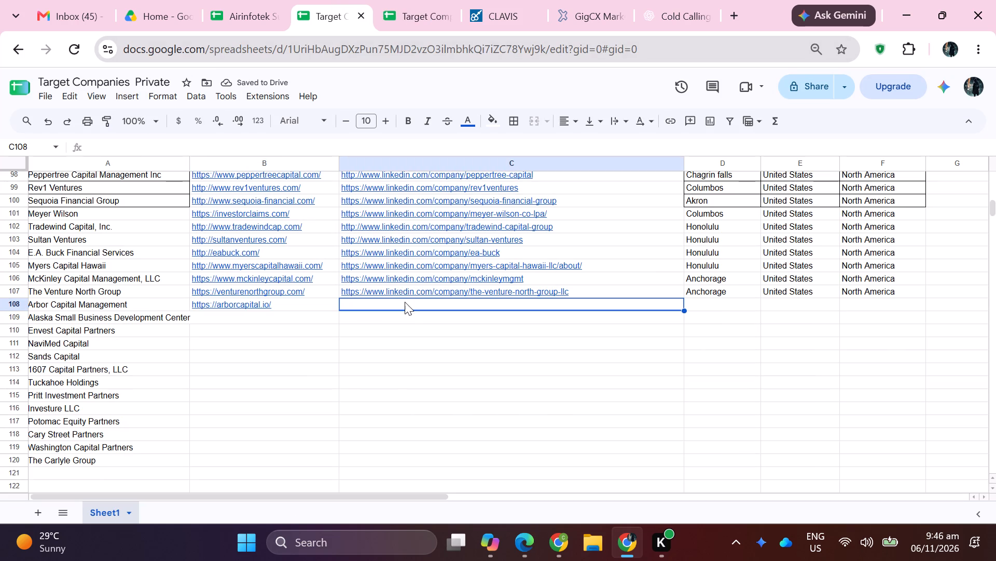
pyautogui.hotkey('ctrl', 'v')
# Look up Arbor Capital Management's location in the source sheet and enter Anchorage, United States and North America in cells D108 to F108.
pyautogui.click(395, 0)
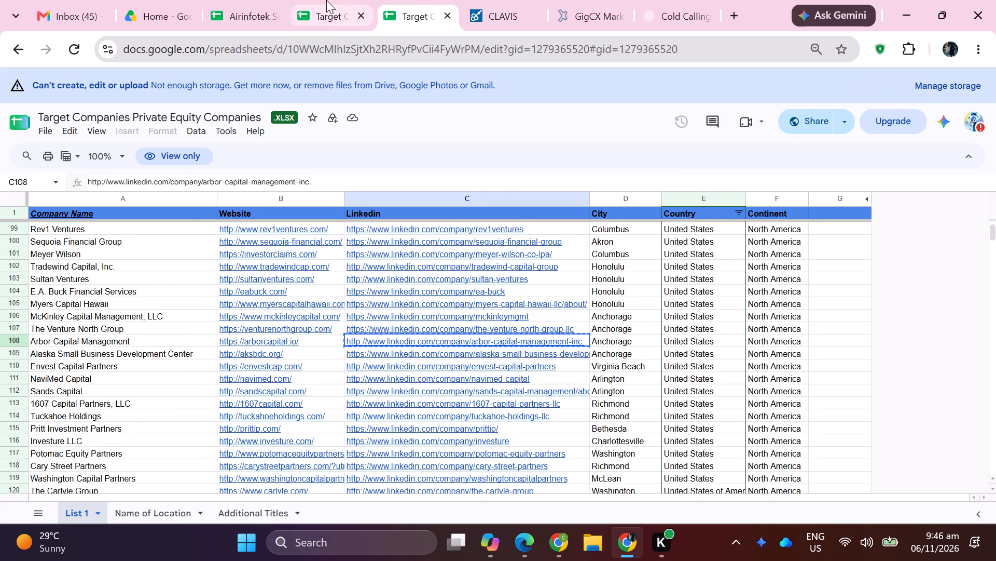
pyautogui.click(326, 0)
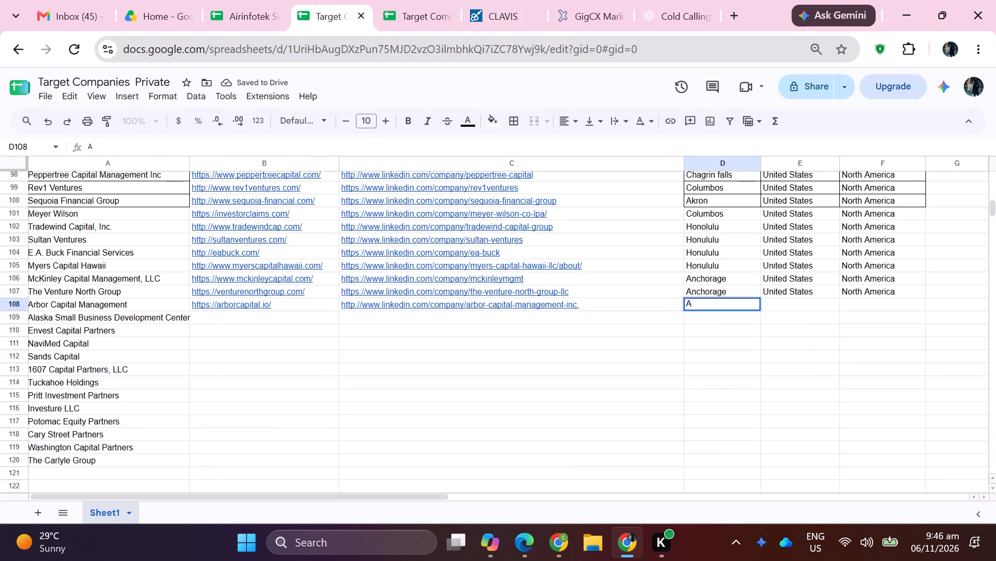
pyautogui.press('n')
pyautogui.press('BackSpace')
pyautogui.write('ncho')
pyautogui.write('rage')
pyautogui.press('Tab')
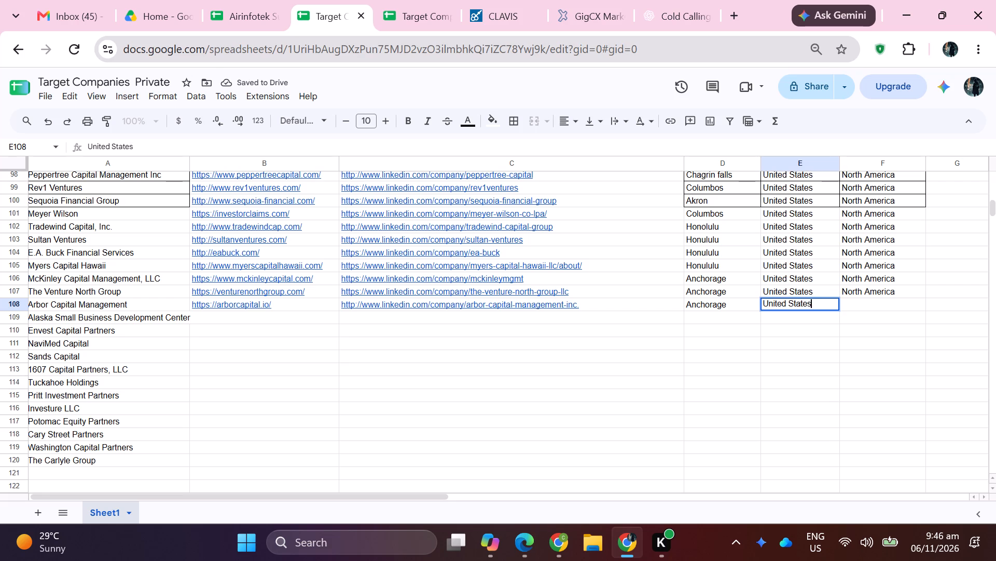
pyautogui.press('Tab')
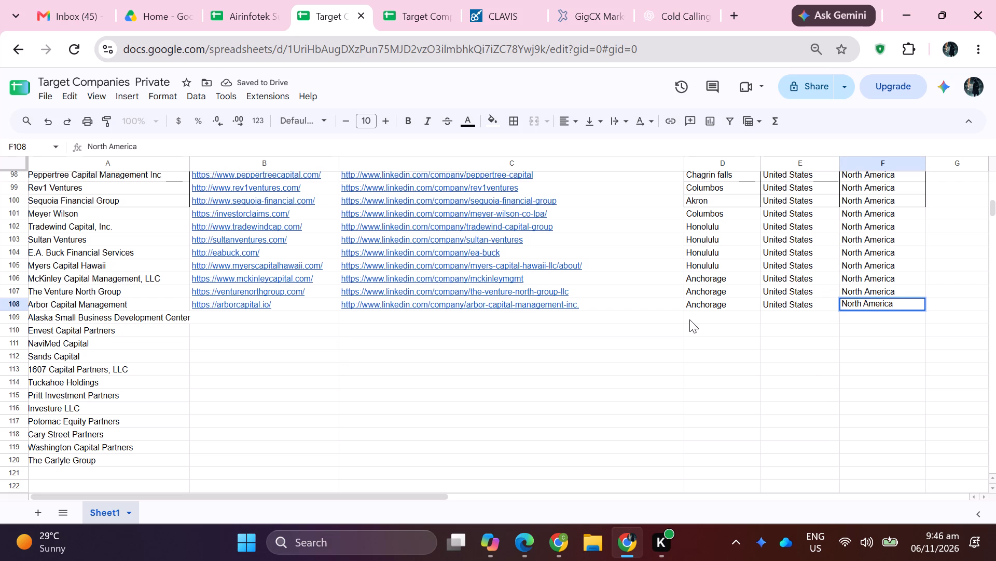
# Copy the Alaska Small Business Development Center website link from the source sheet into cell B109 of the Target Companies Private sheet.
pyautogui.click(417, 0)
pyautogui.click(268, 356)
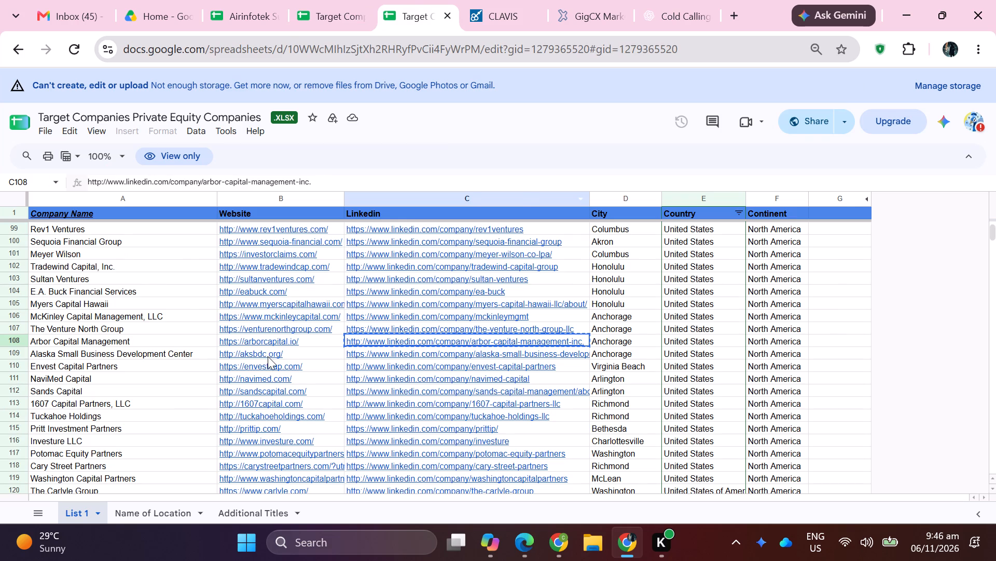
pyautogui.hotkey('ctrl', 'c')
pyautogui.click(359, 0)
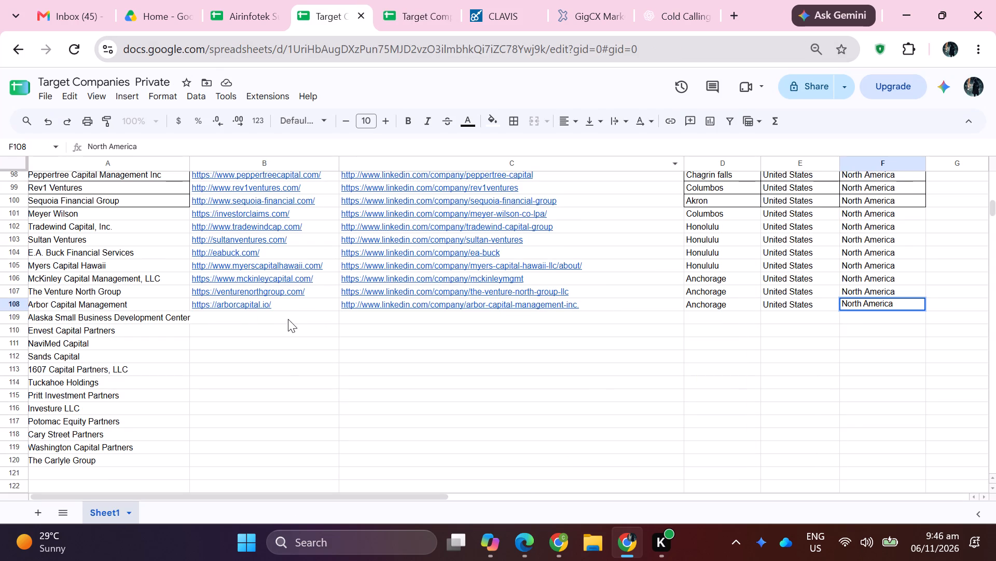
pyautogui.click(287, 320)
pyautogui.hotkey('ctrl', 'v')
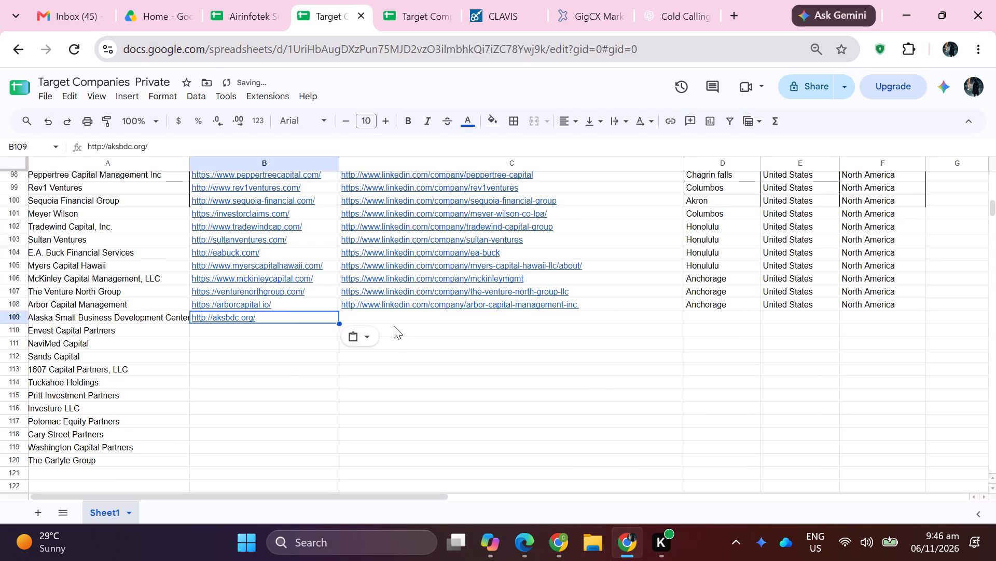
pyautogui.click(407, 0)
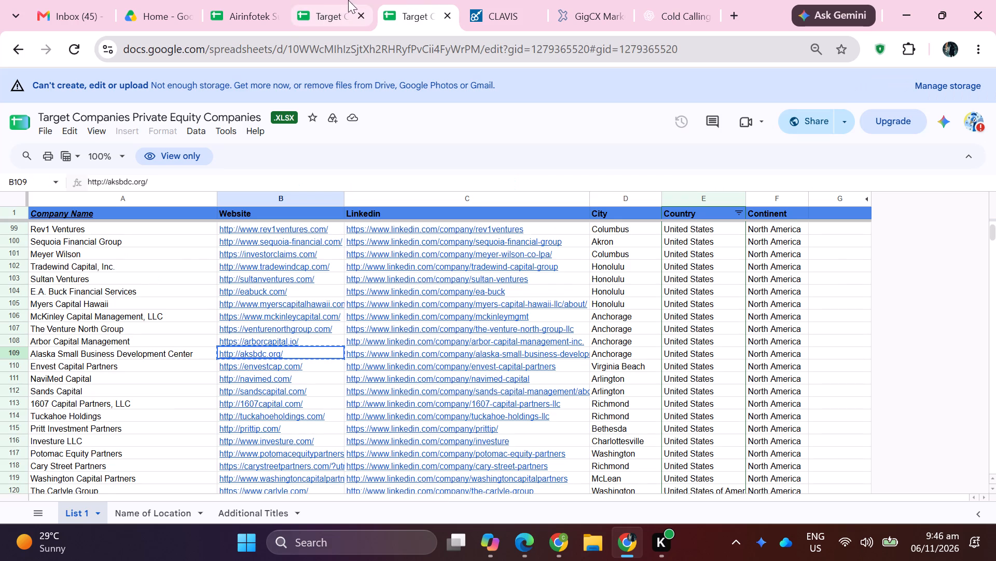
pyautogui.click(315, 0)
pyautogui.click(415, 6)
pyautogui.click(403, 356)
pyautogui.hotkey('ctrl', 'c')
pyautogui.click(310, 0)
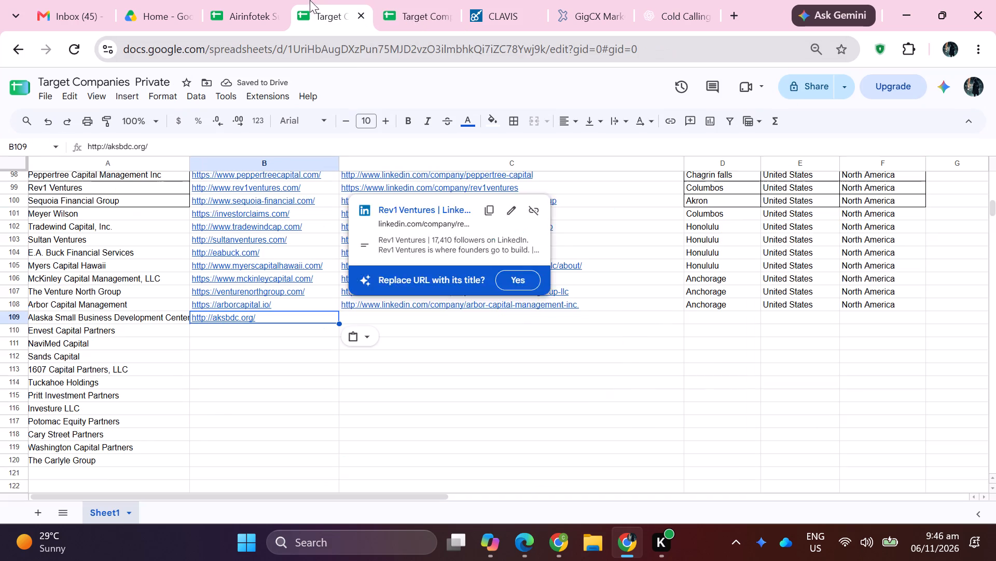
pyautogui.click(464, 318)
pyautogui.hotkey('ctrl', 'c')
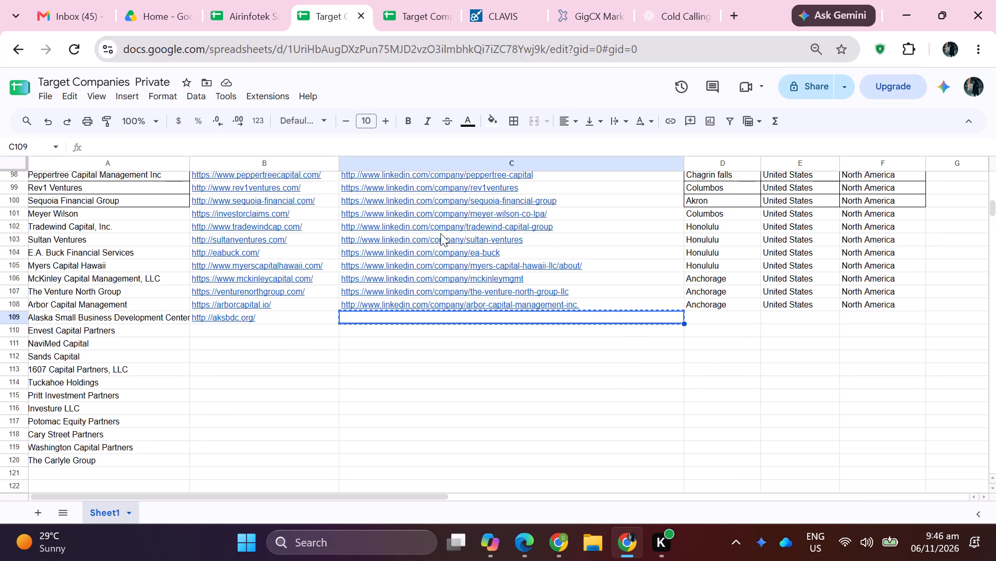
# Copy the Alaska Small Business Development Center LinkedIn link from the source sheet into cell C109 of the Target Companies Private sheet.
pyautogui.click(393, 0)
pyautogui.click(435, 366)
pyautogui.click(439, 352)
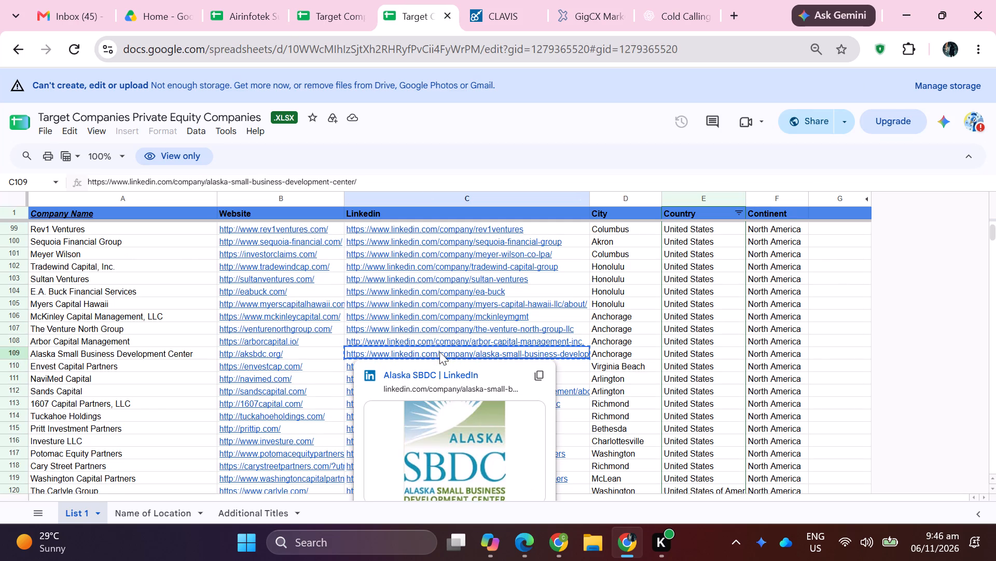
pyautogui.hotkey('ctrl', 'c')
pyautogui.click(322, 6)
pyautogui.click(463, 320)
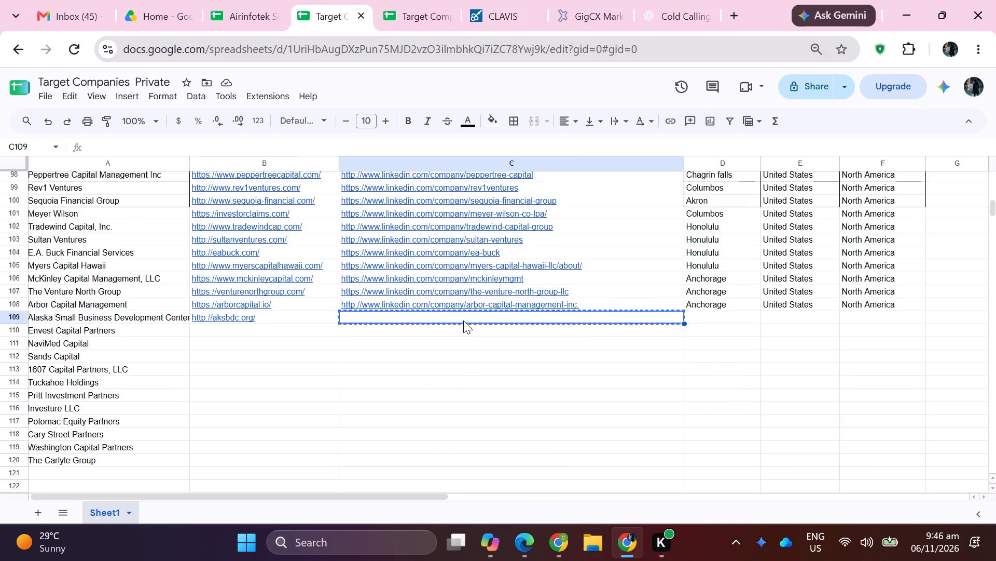
pyautogui.hotkey('ctrl', 'v')
# Enter Anchorage as the city and United States as the country for Alaska Small Business Development Center in cells D109 and E109.
pyautogui.press('Tab')
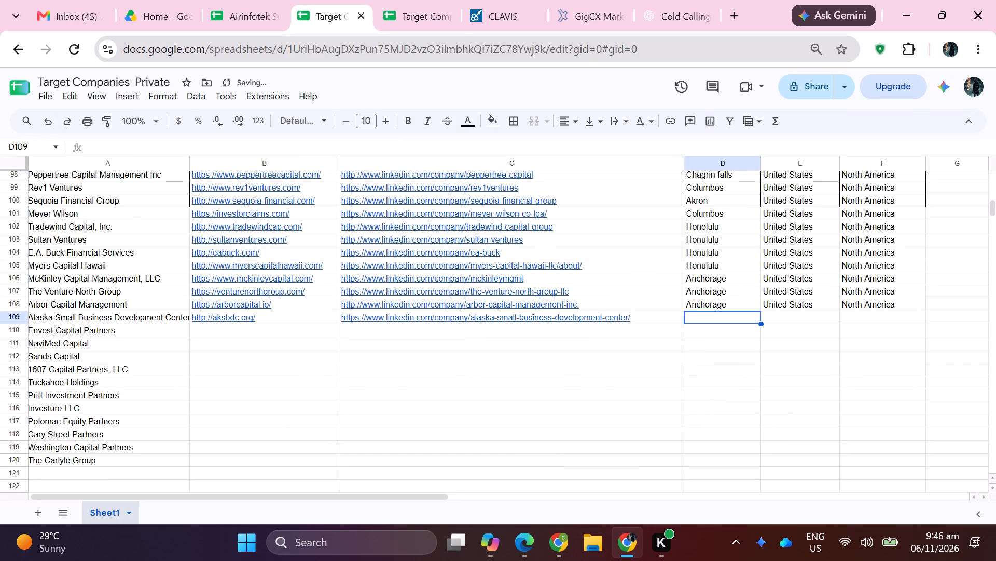
pyautogui.press('BackSpace')
pyautogui.press('BackSpace')
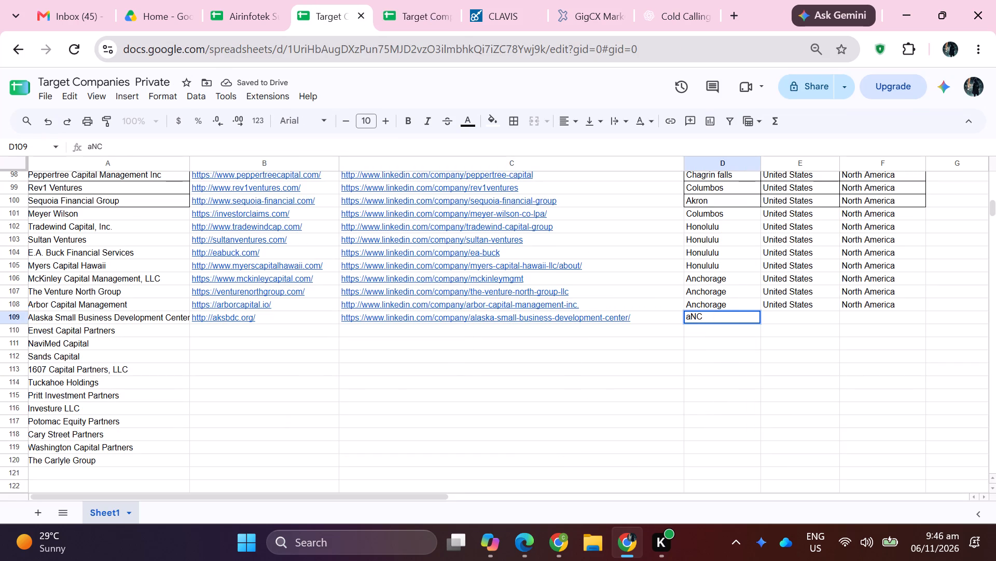
pyautogui.write('nchoirage')
pyautogui.press('BackSpace')
pyautogui.press('BackSpace')
pyautogui.press('BackSpace')
pyautogui.press('BackSpace')
pyautogui.press('BackSpace')
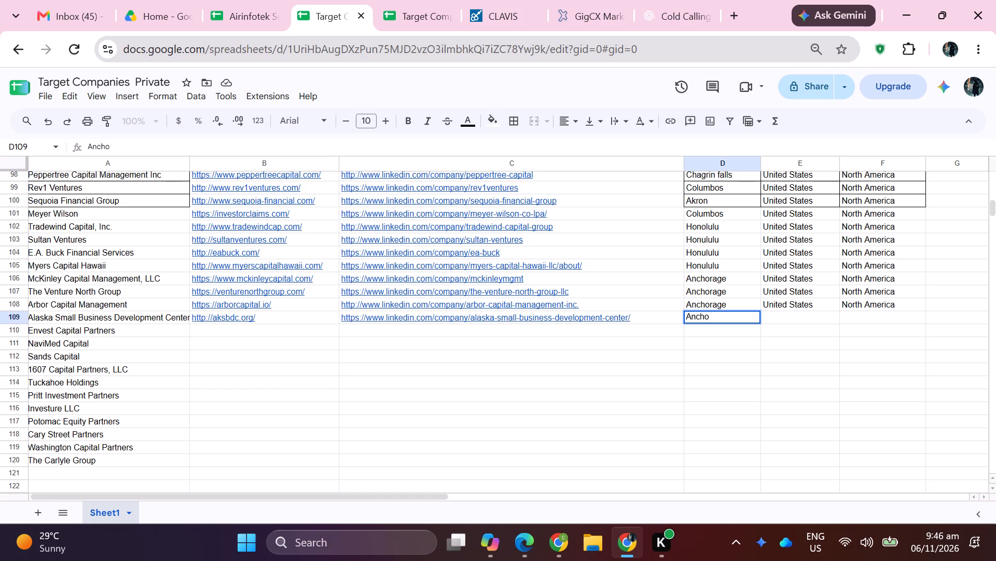
pyautogui.write('rage')
pyautogui.press('Tab')
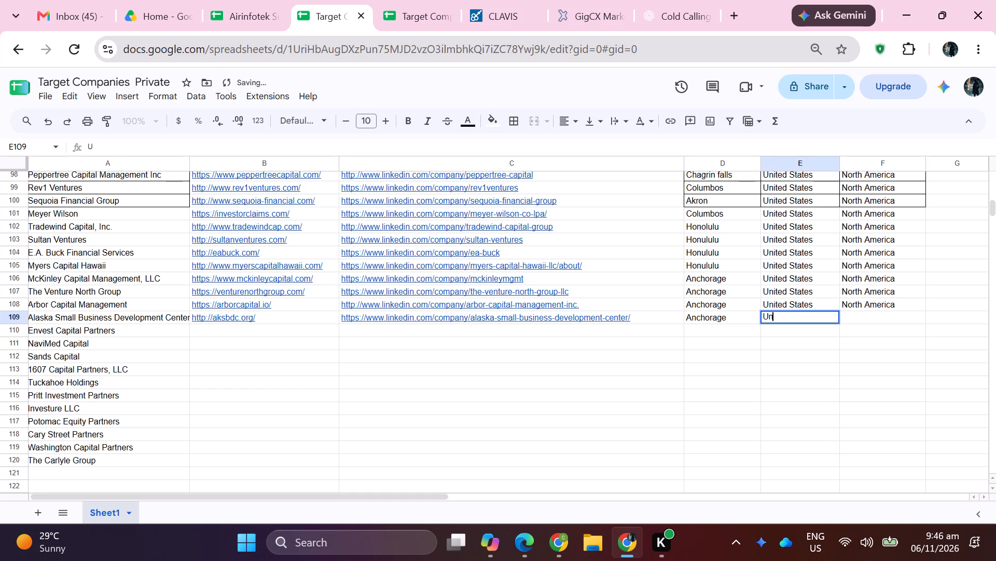
pyautogui.press('BackSpace')
pyautogui.press('BackSpace')
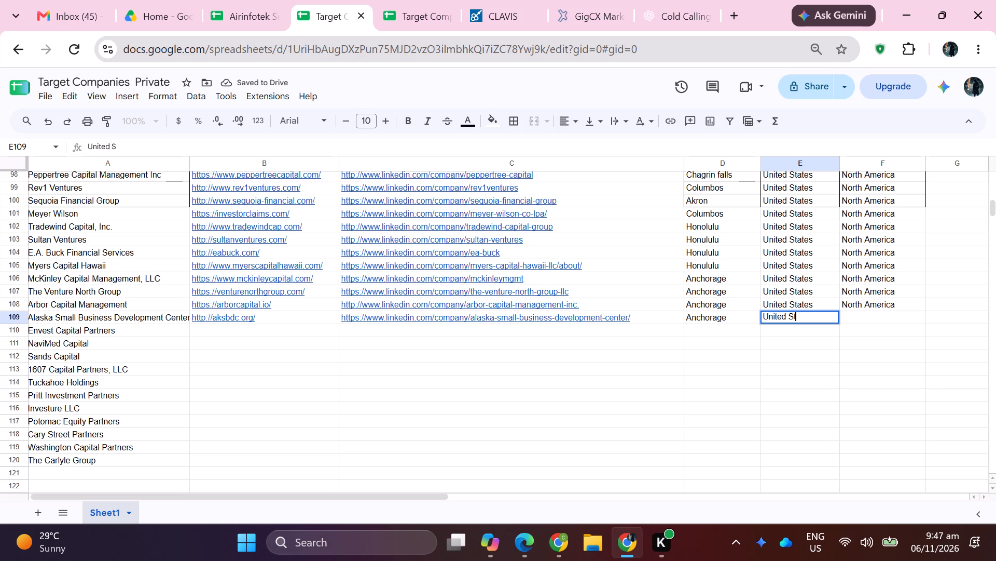
pyautogui.press('Tab')
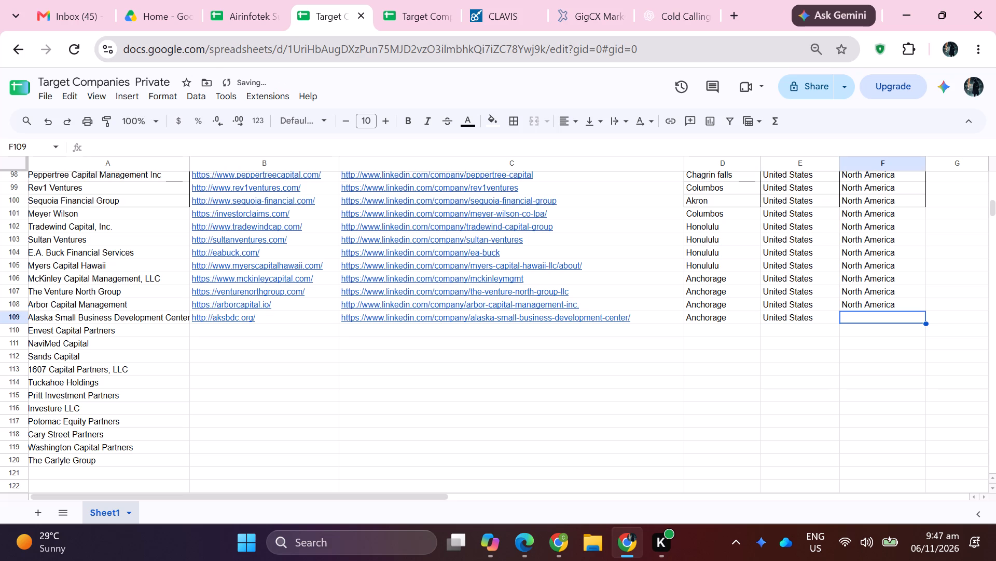
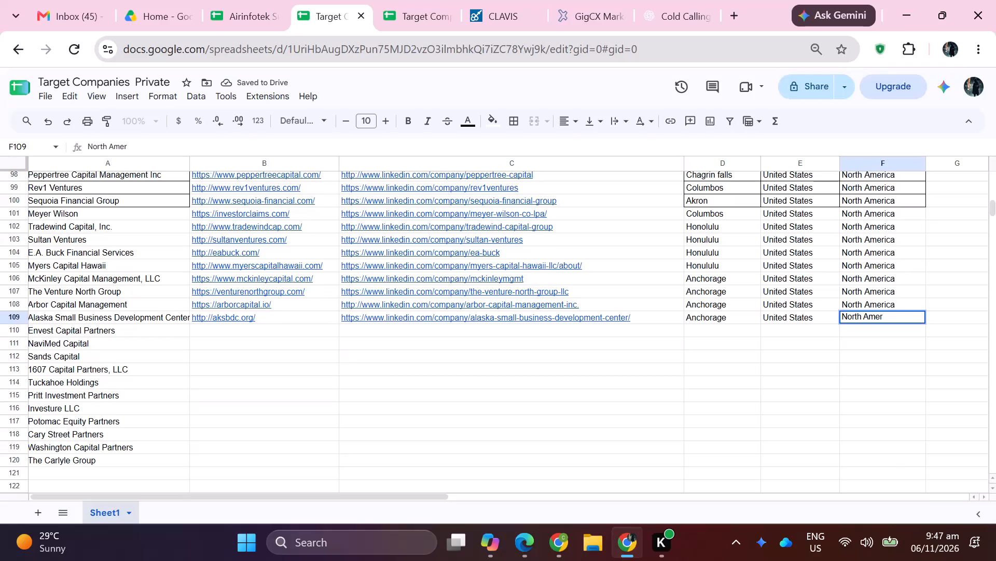
# Complete North America as the continent for Alaska Small Business Development Center in cell F109.
pyautogui.write('ica')
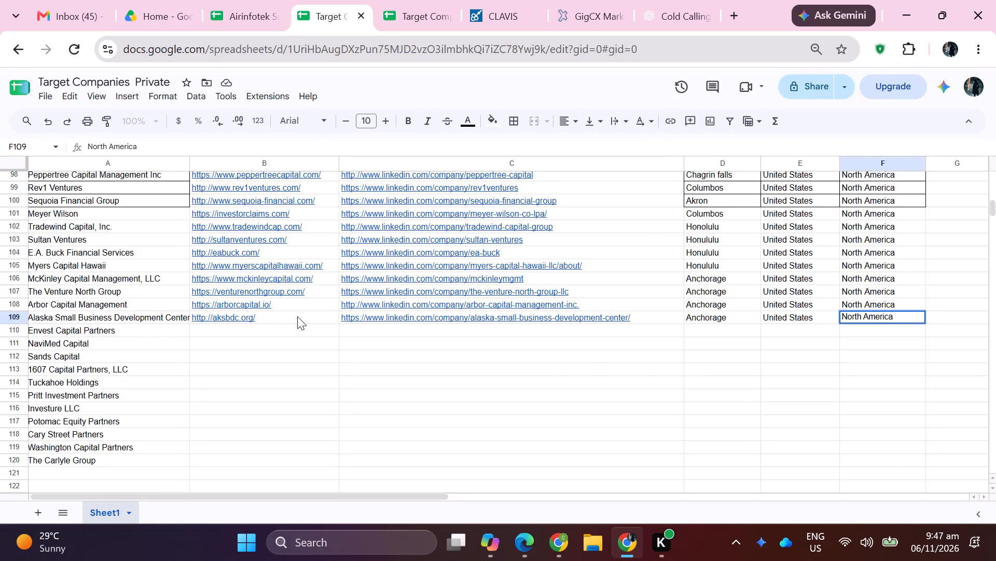
# Copy the Envest Capital Partners website link from the source sheet into cell B110 of the Target Companies Private sheet.
pyautogui.click(278, 327)
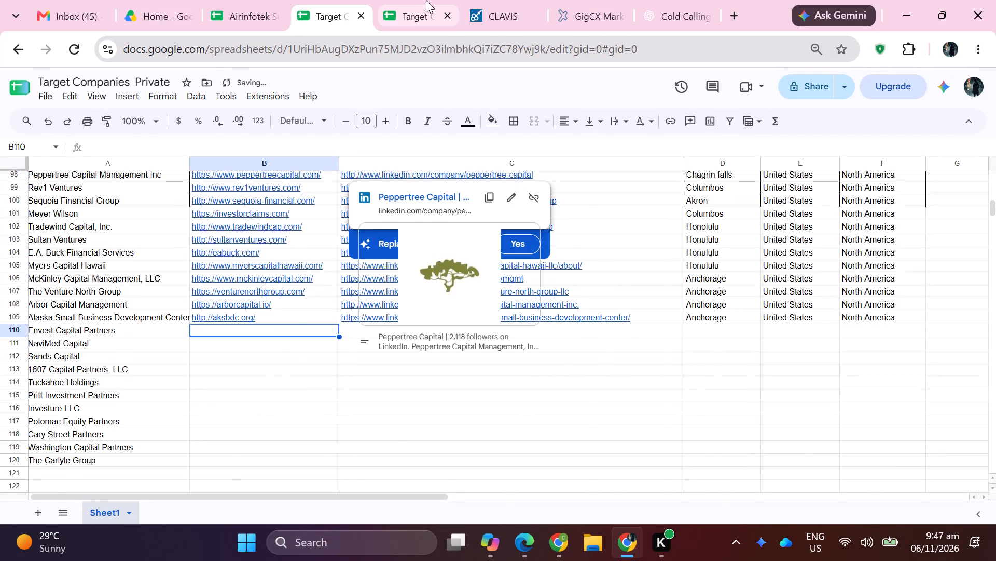
pyautogui.click(426, 0)
pyautogui.click(300, 369)
pyautogui.hotkey('ctrl', 'c')
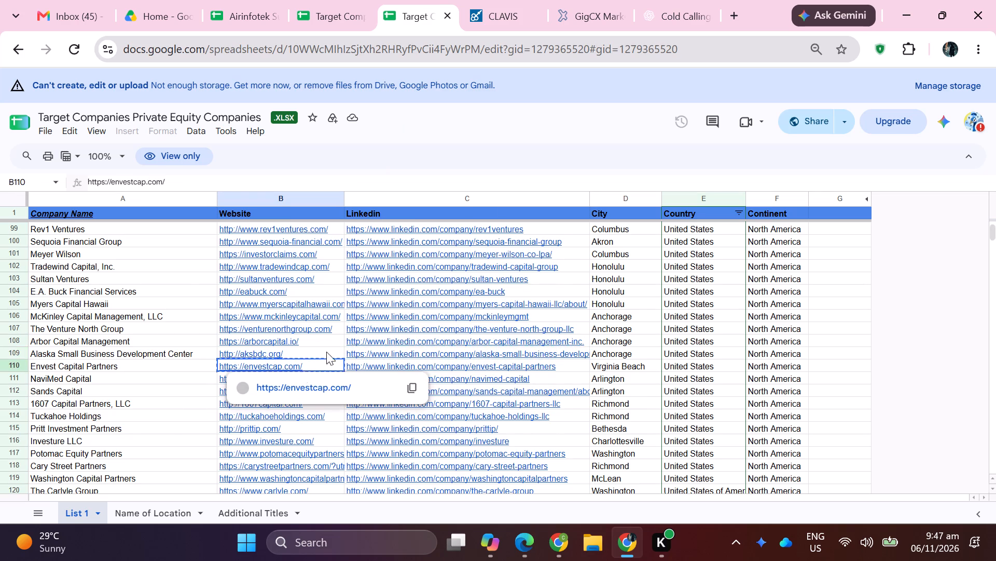
pyautogui.click(321, 0)
pyautogui.hotkey('ctrl', 'v')
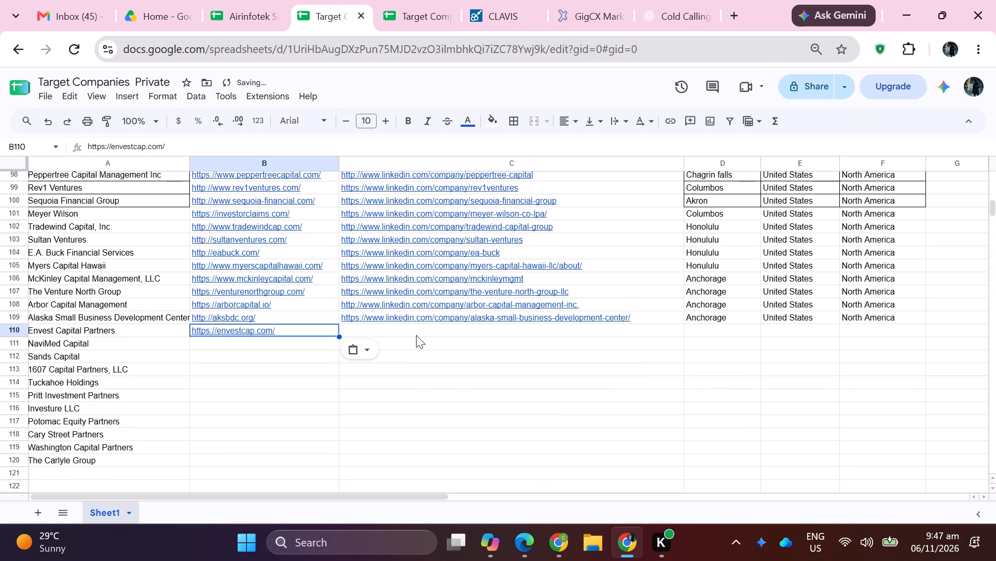
# Copy the Envest Capital Partners LinkedIn link from the source sheet into cell C110 of the Target Companies Private sheet.
pyautogui.click(416, 335)
pyautogui.click(402, 0)
pyautogui.click(398, 367)
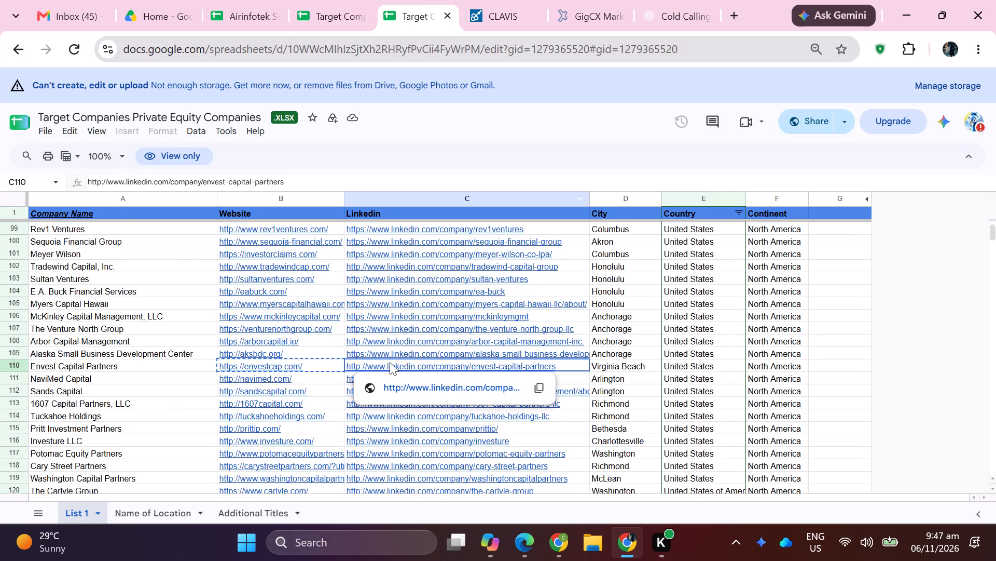
pyautogui.hotkey('ctrl', 'c')
pyautogui.click(322, 0)
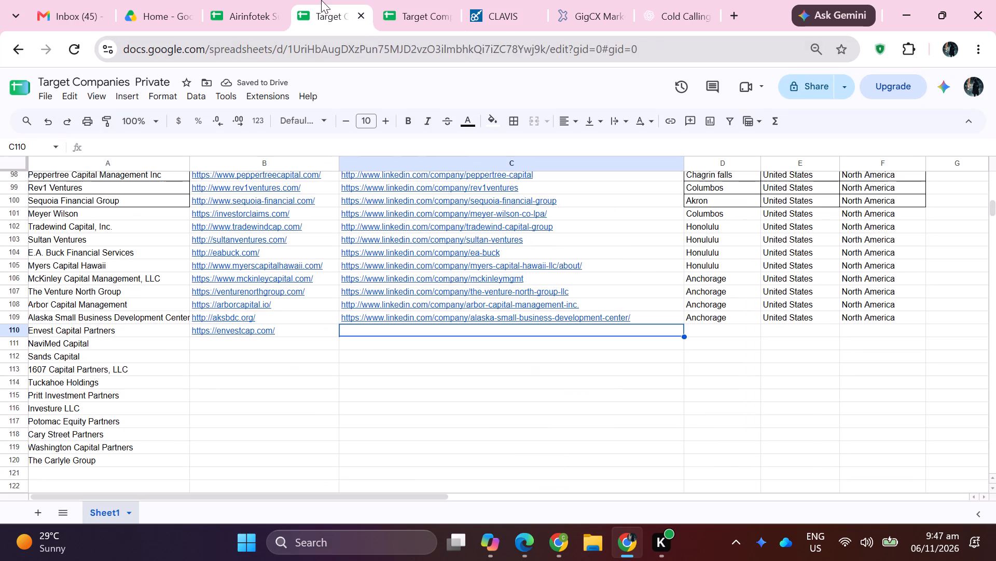
pyautogui.hotkey('ctrl', 'v')
# Enter Virginia Beach, United States and North America for Envest Capital Partners in cells D110 to F110.
pyautogui.click(712, 332)
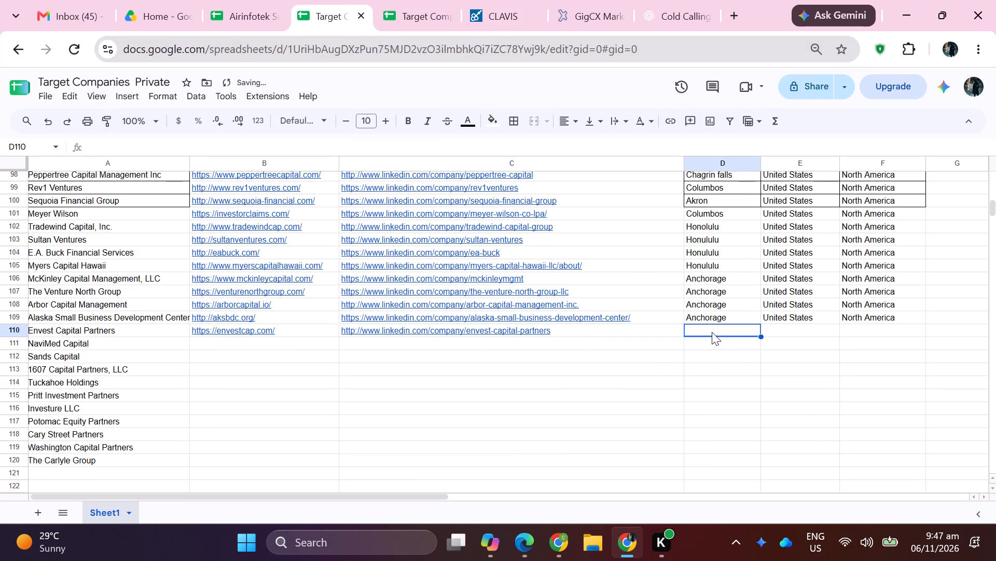
pyautogui.press('BackSpace')
pyautogui.press('BackSpace')
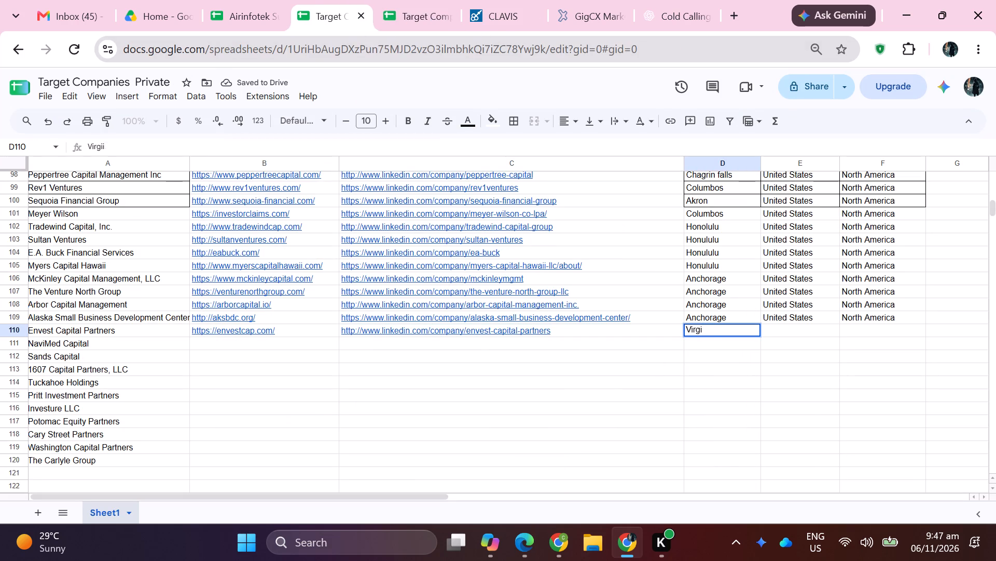
pyautogui.write('nia')
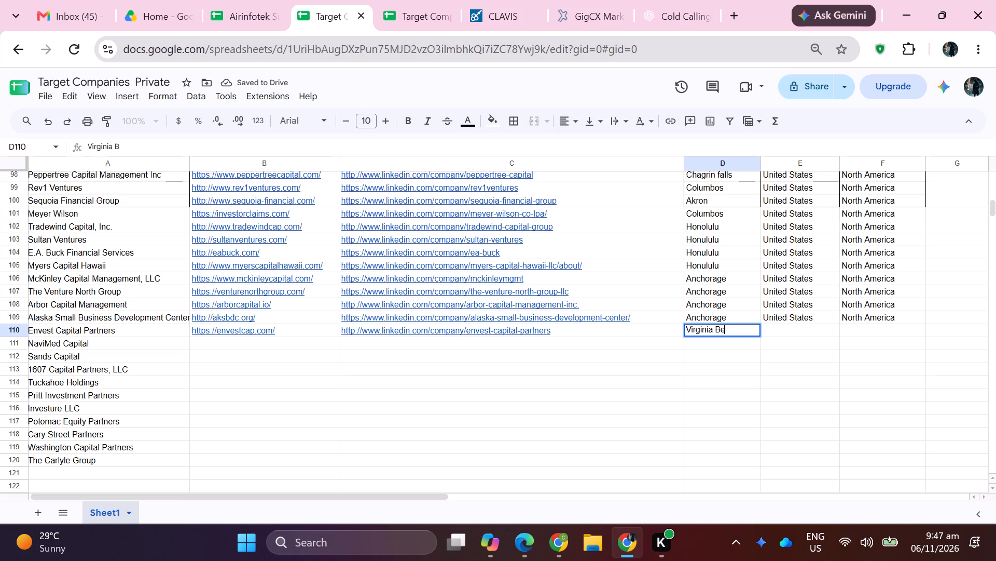
pyautogui.press('Tab')
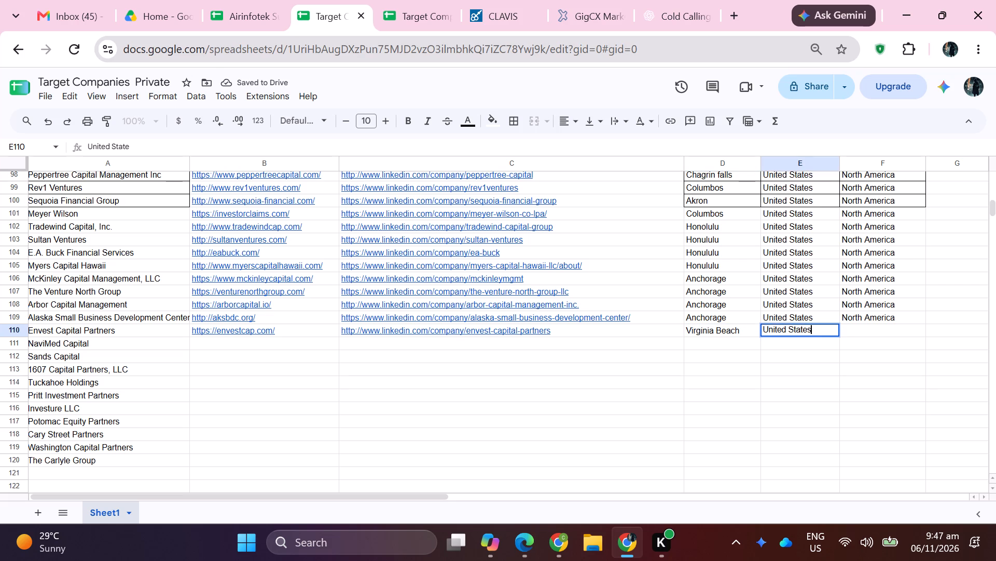
pyautogui.press('Tab')
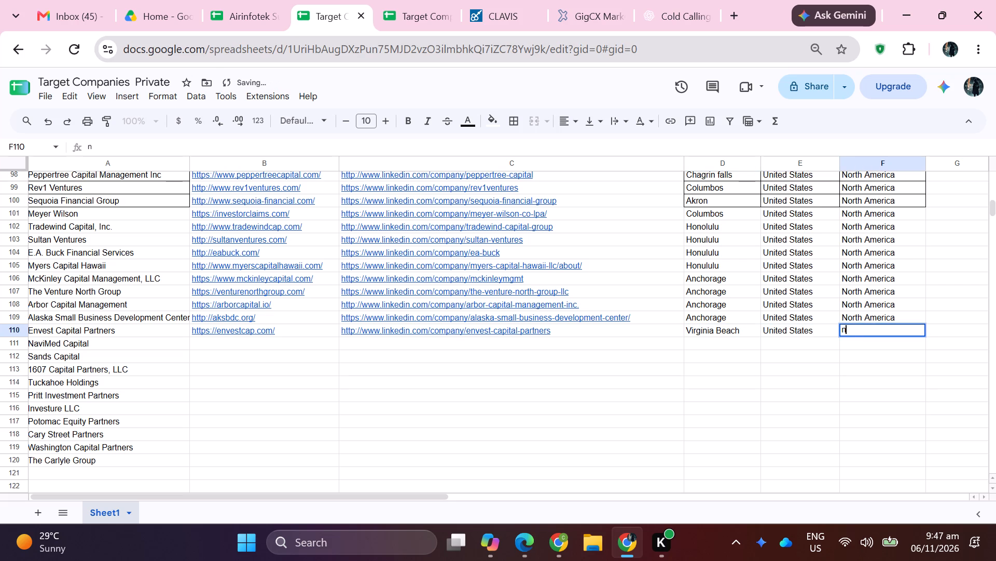
pyautogui.press('BackSpace')
pyautogui.press('BackSpace')
pyautogui.press('BackSpace')
pyautogui.press('BackSpace')
pyautogui.press('BackSpace')
pyautogui.press('BackSpace')
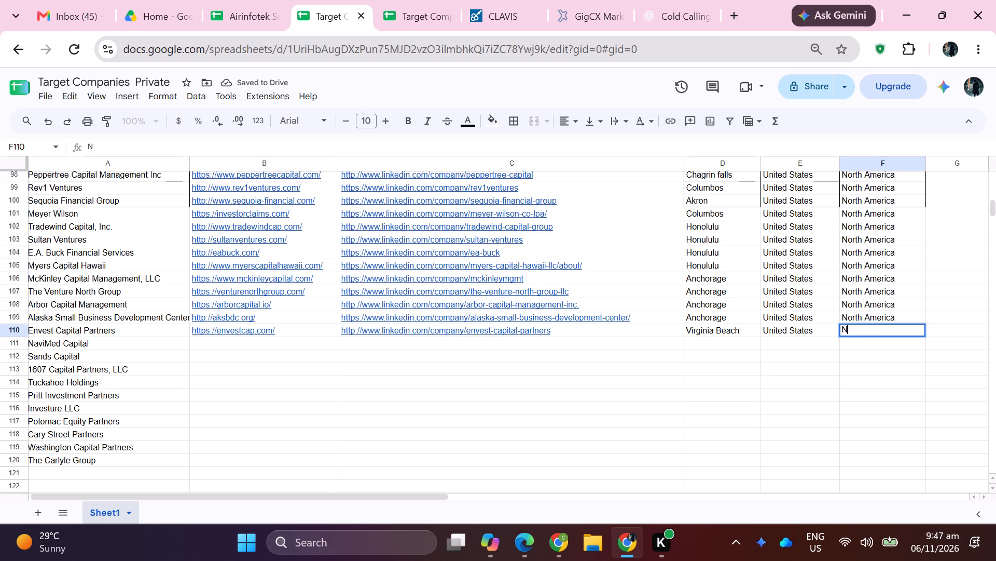
pyautogui.press('BackSpace')
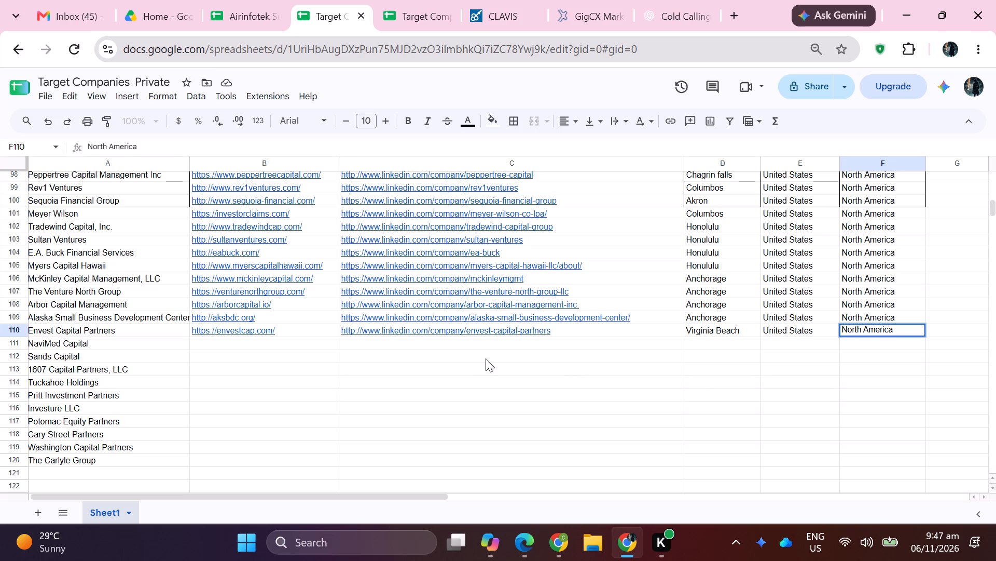
# Copy the NaviMed Capital website link from the source sheet into cell B111 of the Target Companies Private sheet.
pyautogui.click(463, 0)
pyautogui.click(432, 1)
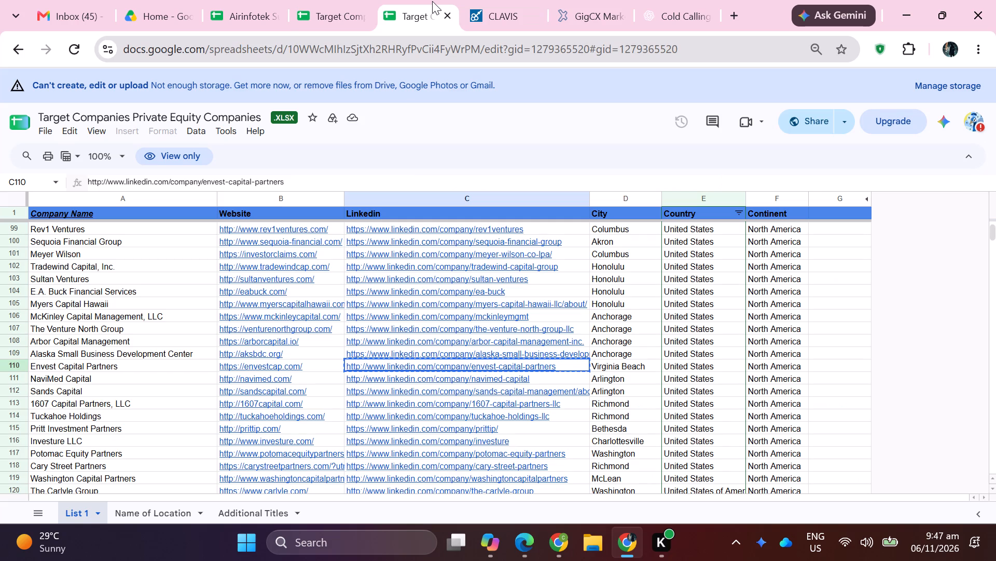
pyautogui.click(306, 378)
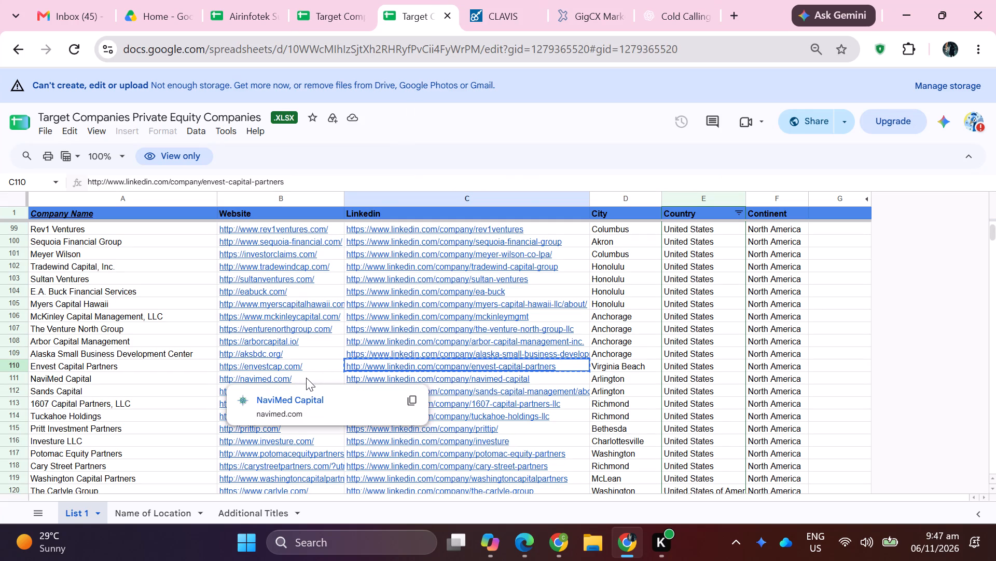
pyautogui.hotkey('ctrl', 'c')
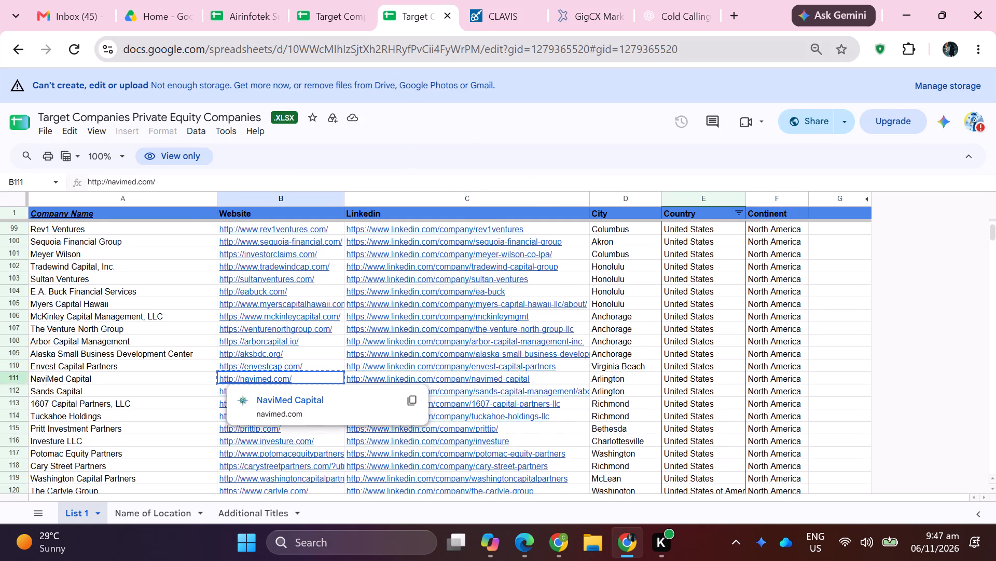
pyautogui.click(329, 0)
pyautogui.click(257, 339)
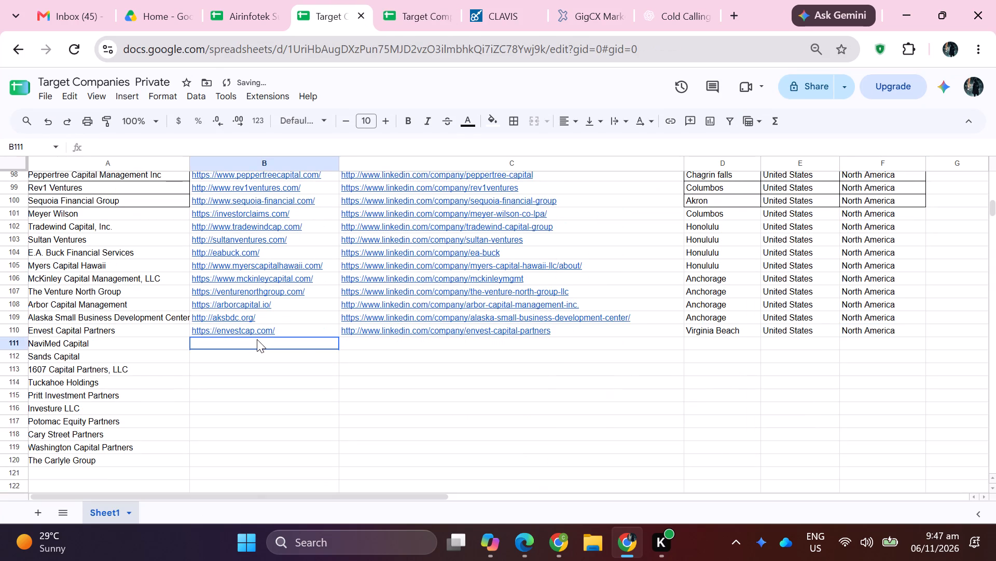
pyautogui.hotkey('ctrl', 'v')
# Copy the NaviMed Capital LinkedIn link from the source sheet into cell C111 of the Target Companies Private sheet.
pyautogui.click(418, 0)
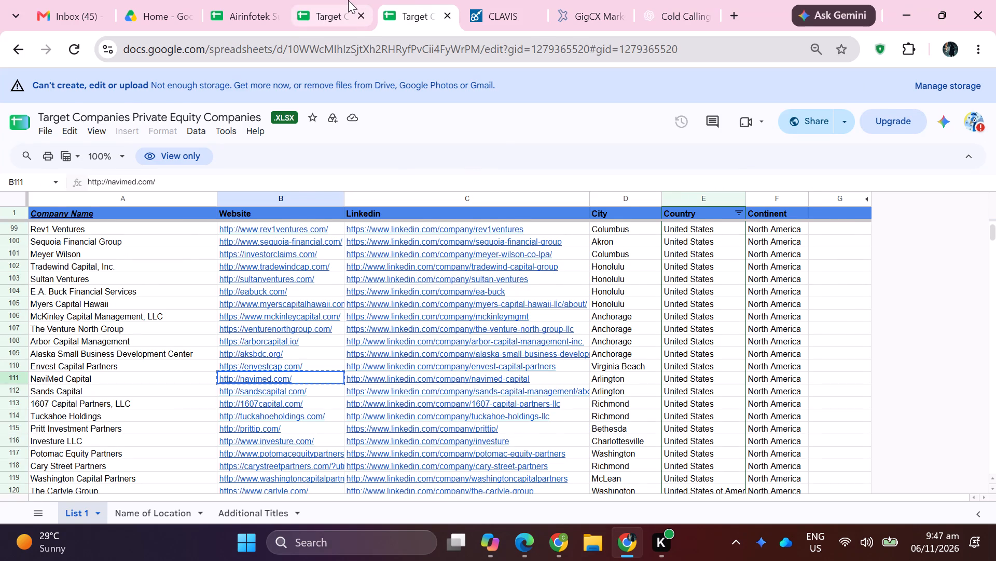
pyautogui.click(343, 0)
pyautogui.click(395, 0)
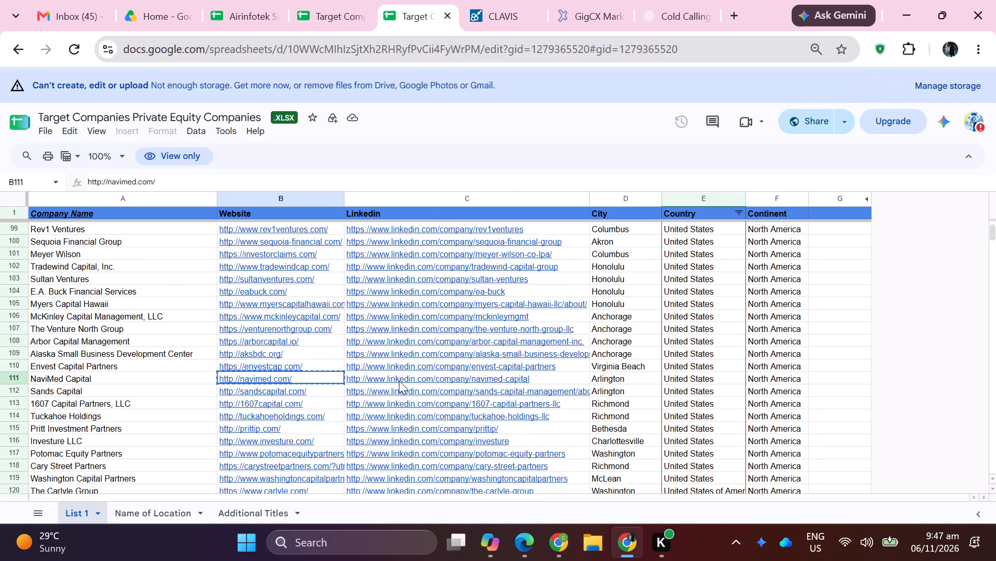
pyautogui.click(399, 379)
pyautogui.hotkey('ctrl', 'c')
pyautogui.click(337, 8)
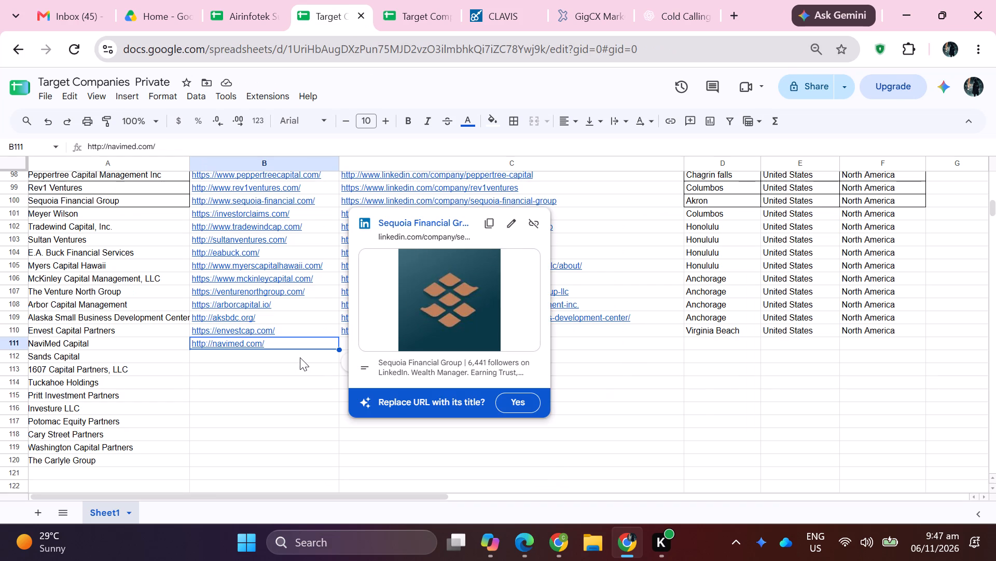
pyautogui.click(300, 357)
pyautogui.click(374, 344)
pyautogui.hotkey('ctrl', 'v')
# Look up NaviMed Capital's location in the source sheet and enter Arlington, United States and North America in cells D111 to F111.
pyautogui.click(431, 0)
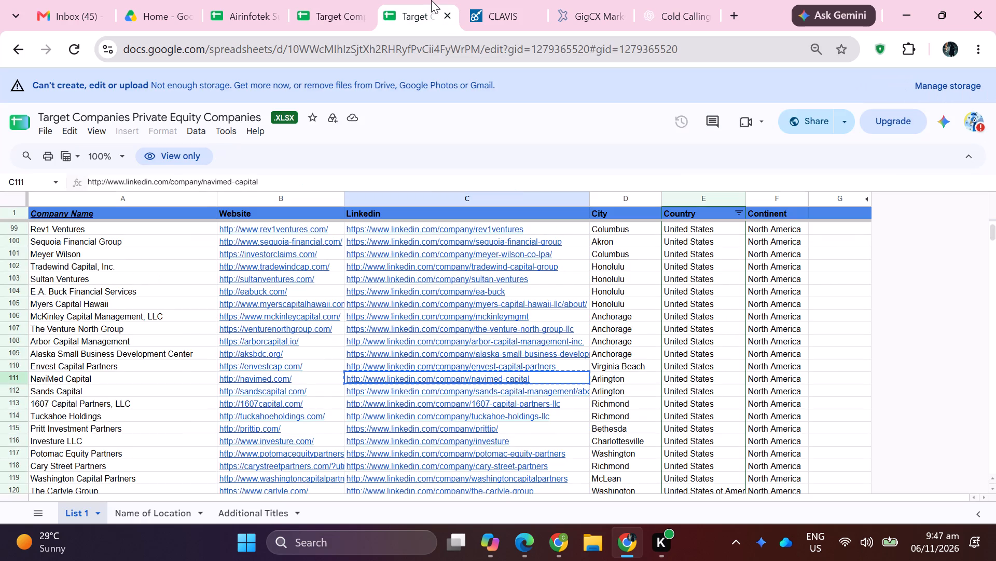
pyautogui.click(338, 0)
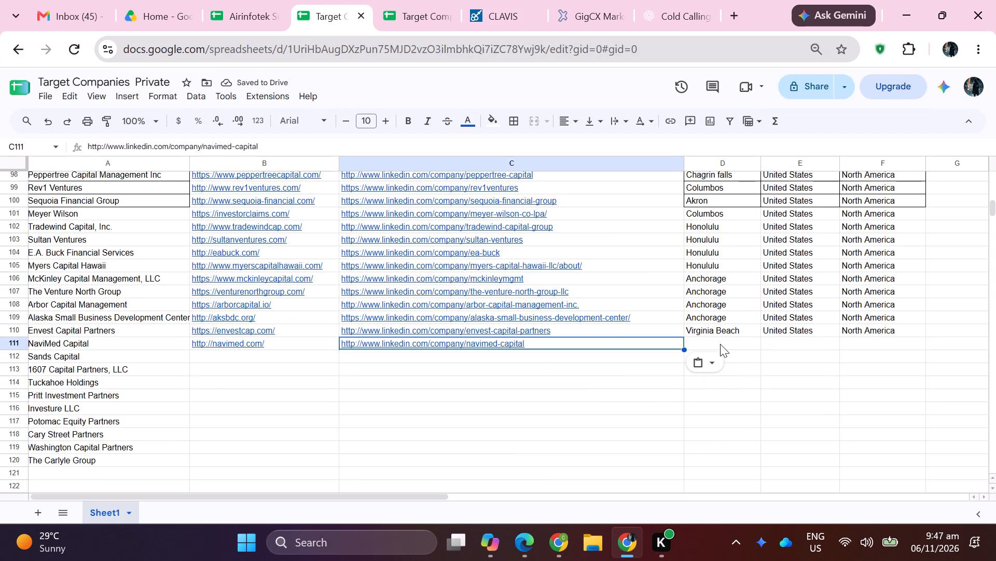
pyautogui.write('rlington')
pyautogui.press('Tab')
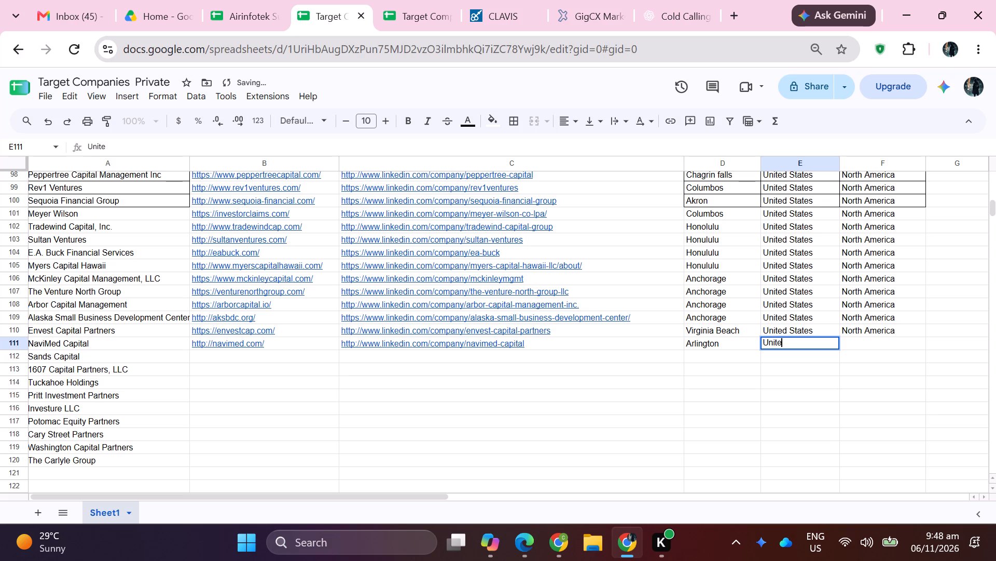
pyautogui.press('Tab')
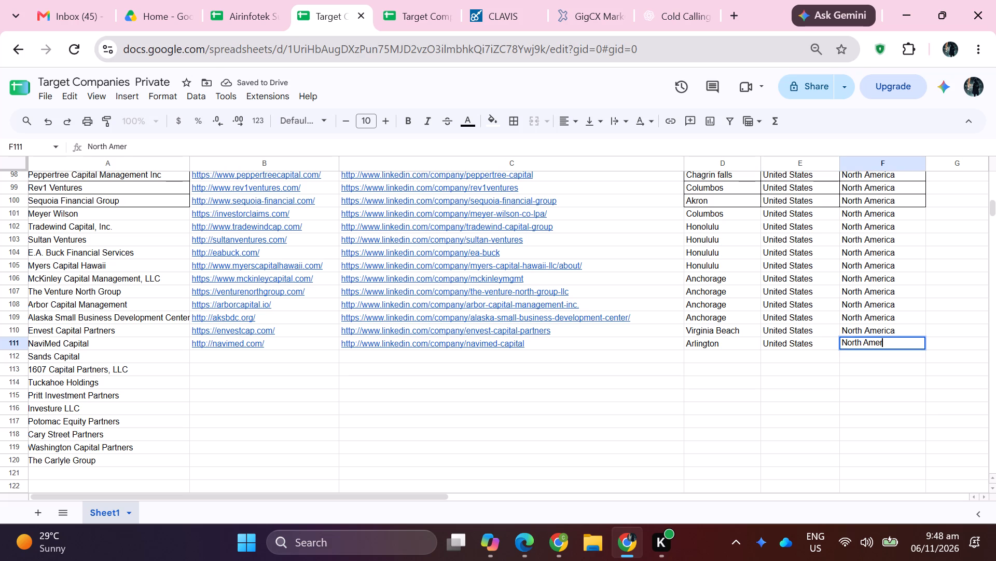
# Copy the Sands Capital website link from the source sheet into cell B112 of the Target Companies Private sheet.
pyautogui.scroll(-1, 527, 402)
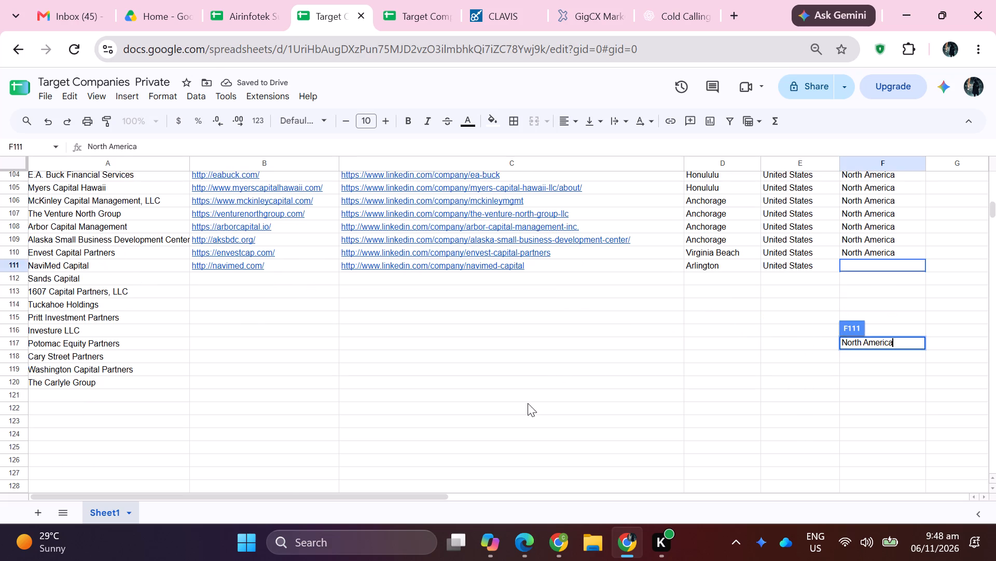
pyautogui.click(264, 284)
pyautogui.click(422, 0)
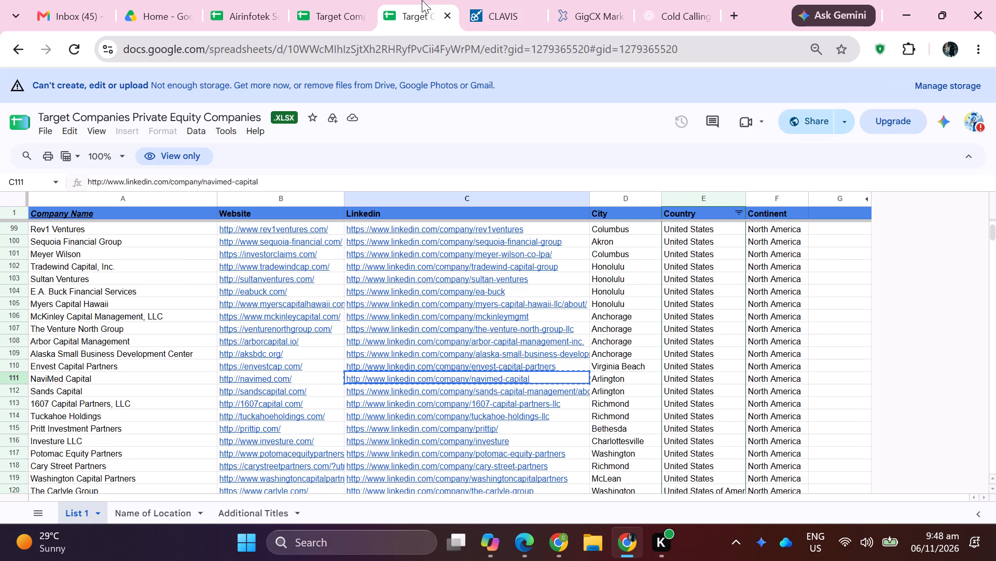
pyautogui.click(288, 393)
pyautogui.scroll(-1, 363, 367)
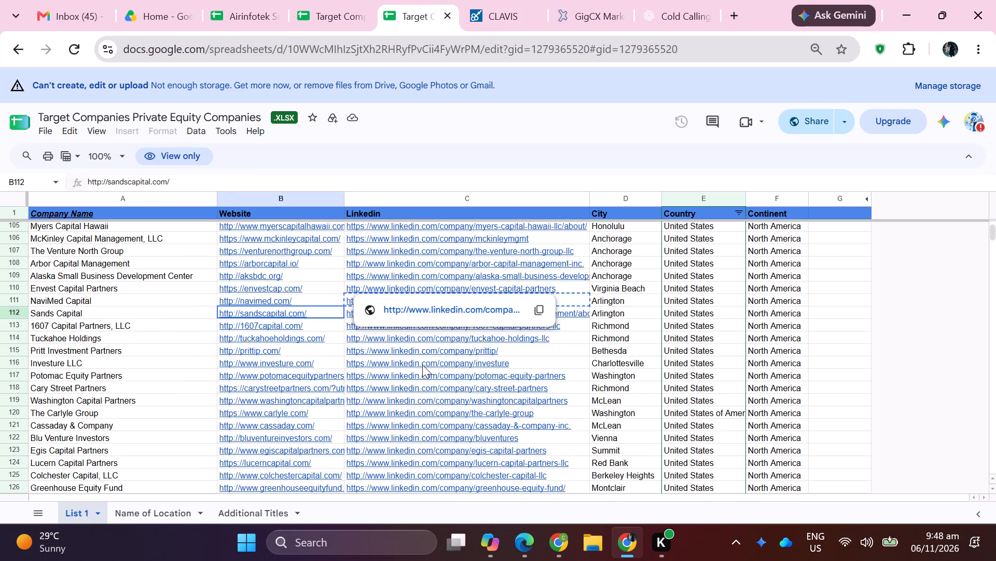
pyautogui.hotkey('ctrl', 'c')
pyautogui.click(335, 0)
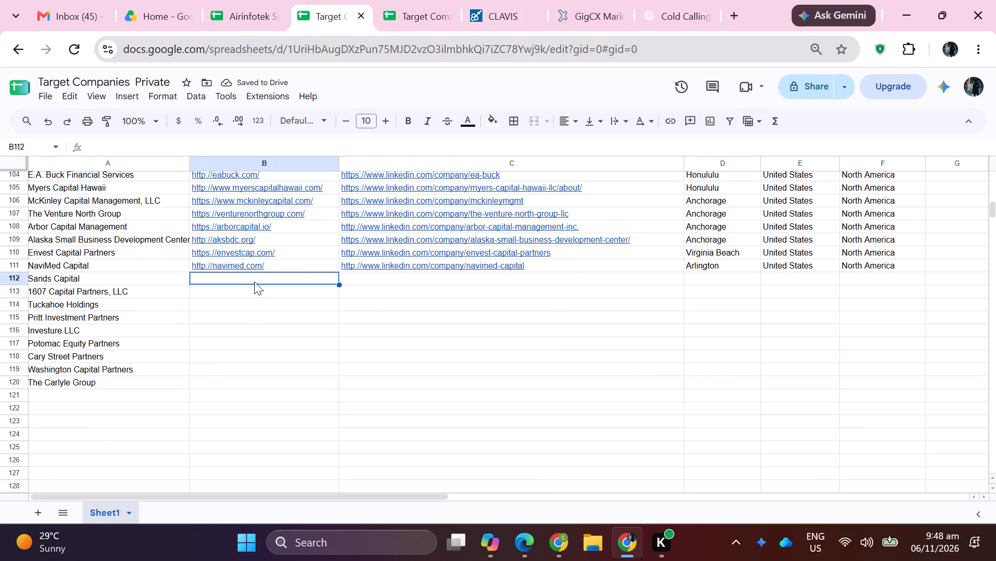
pyautogui.hotkey('ctrl', 'v')
# Copy the Sands Capital LinkedIn link from the source sheet into cell C112 of the Target Companies Private sheet.
pyautogui.click(376, 0)
pyautogui.click(378, 315)
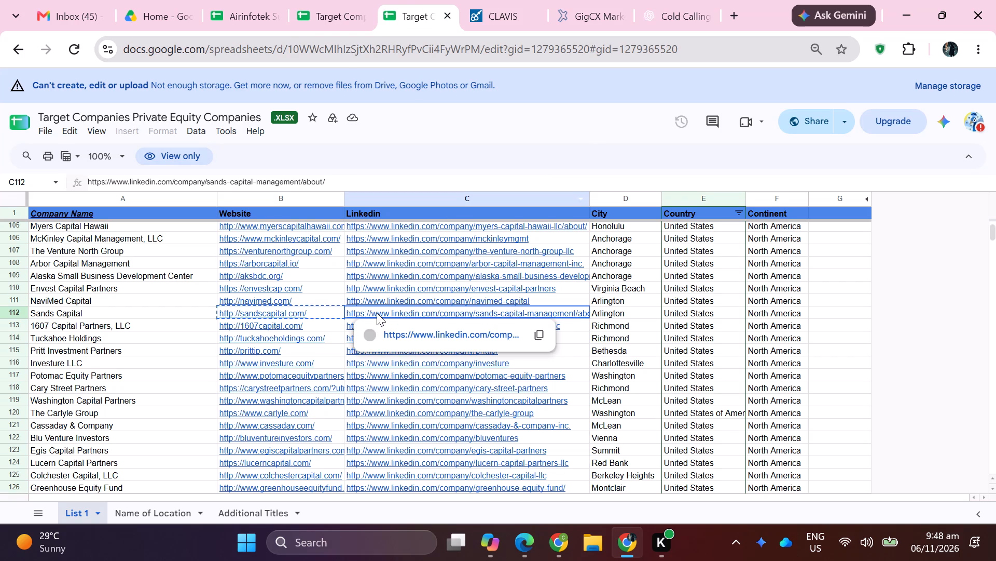
pyautogui.hotkey('ctrl', 'c')
pyautogui.click(326, 0)
pyautogui.click(404, 282)
pyautogui.hotkey('ctrl', 'v')
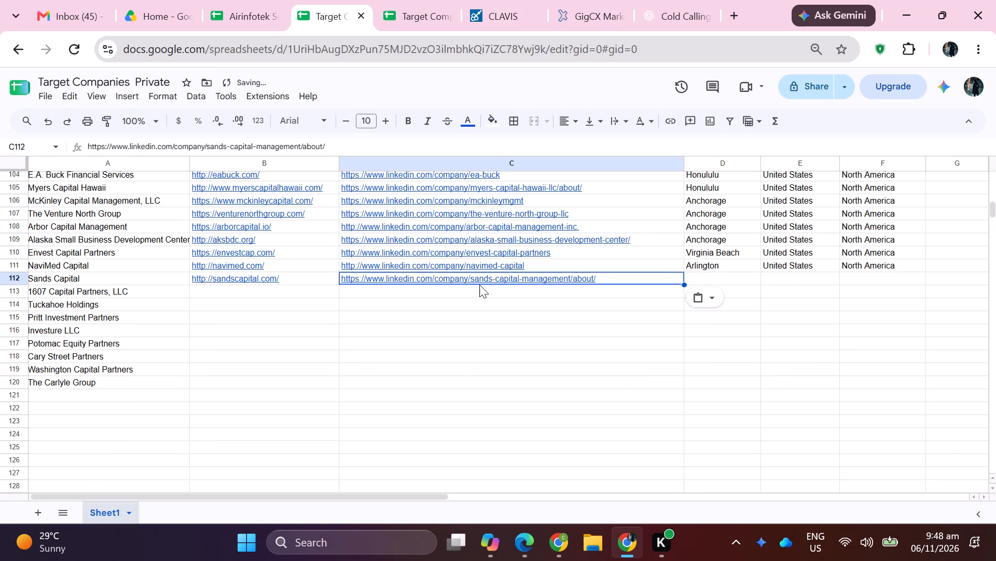
# Look up Sands Capital's location in the source sheet and enter Arlington, United States and North America in cells D112 to F112.
pyautogui.click(403, 0)
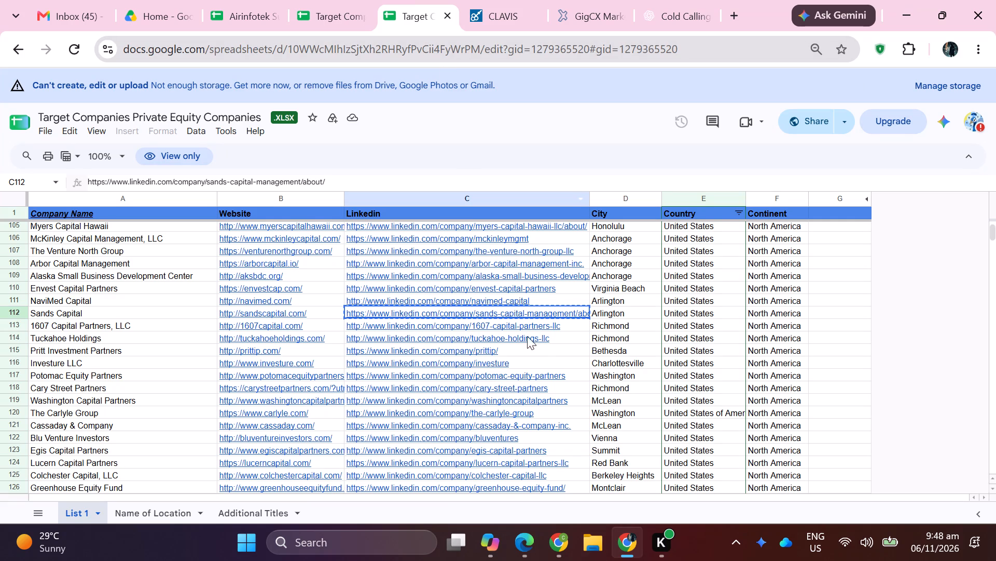
pyautogui.click(317, 0)
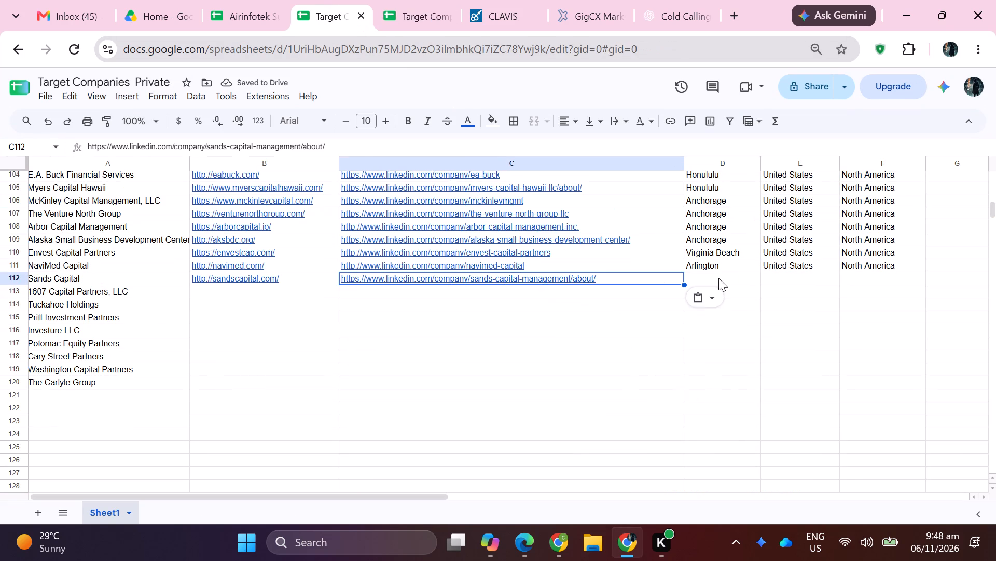
pyautogui.write('rlington')
pyautogui.press('Tab')
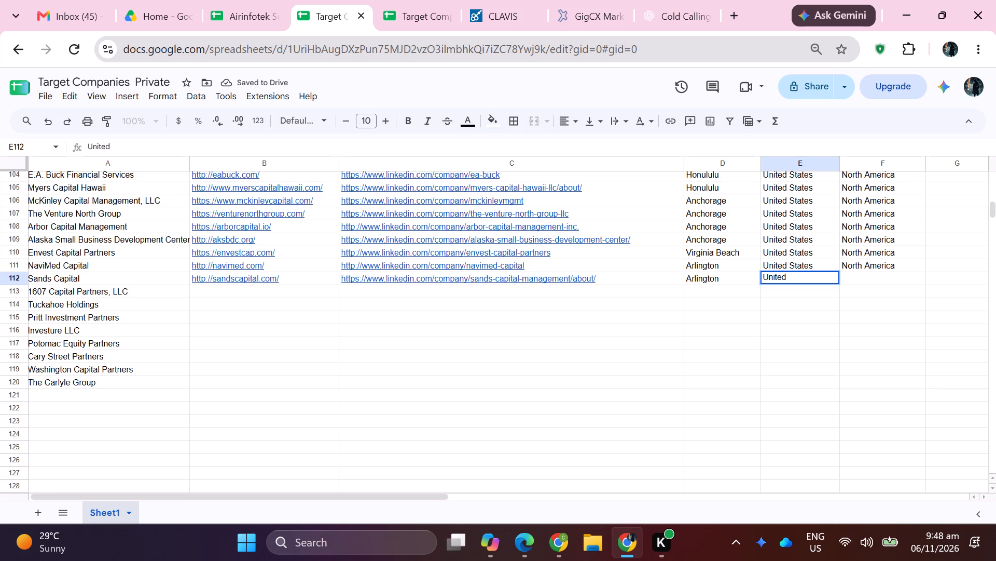
pyautogui.press('Tab')
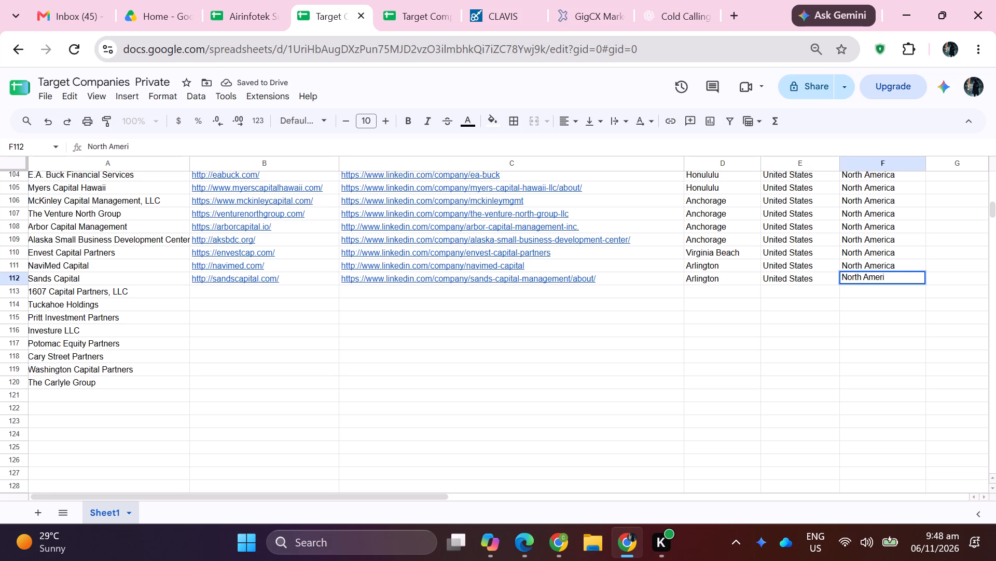
pyautogui.write('ca')
# Copy the 1607 Capital Partners website link from the source sheet into cell B113 of the Target Companies Private sheet.
pyautogui.click(305, 291)
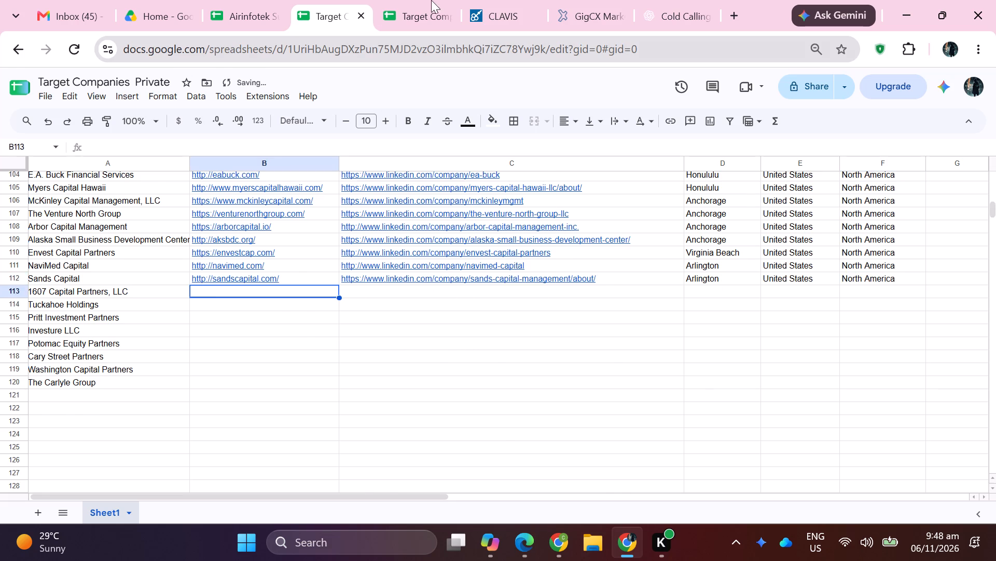
pyautogui.click(431, 0)
pyautogui.click(295, 323)
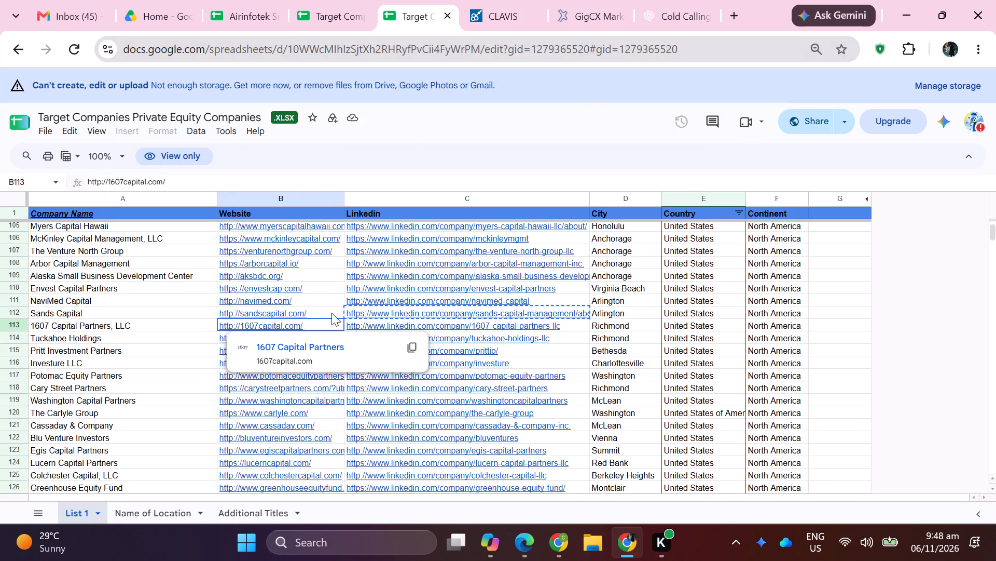
pyautogui.hotkey('ctrl', 'c')
pyautogui.click(318, 0)
pyautogui.hotkey('ctrl', 'v')
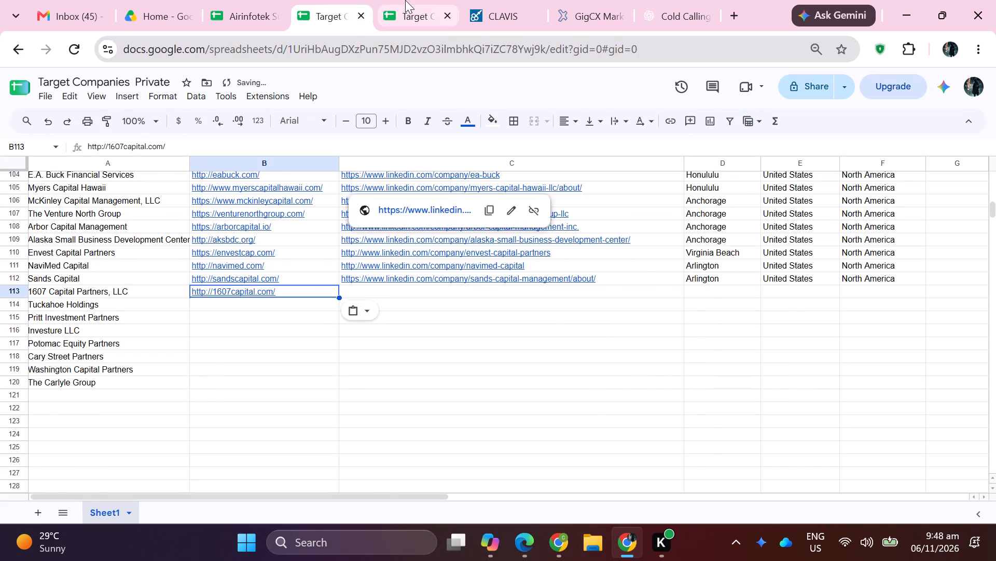
# Copy the 1607 Capital Partners LinkedIn link from the source sheet into cell C113 of the Target Companies Private sheet.
pyautogui.click(405, 0)
pyautogui.click(390, 327)
pyautogui.hotkey('ctrl', 'c')
pyautogui.click(323, 0)
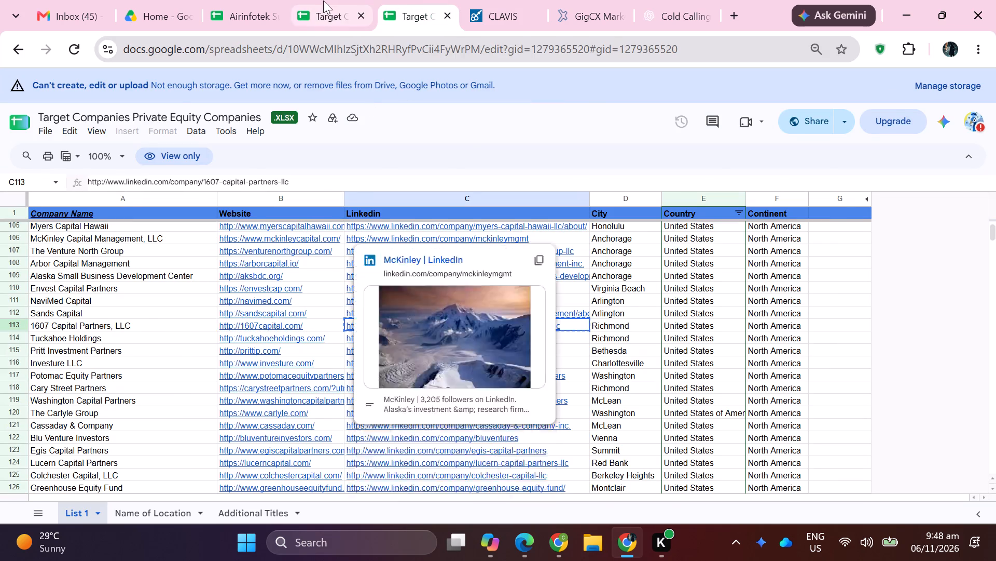
pyautogui.click(412, 294)
pyautogui.hotkey('ctrl', 'v')
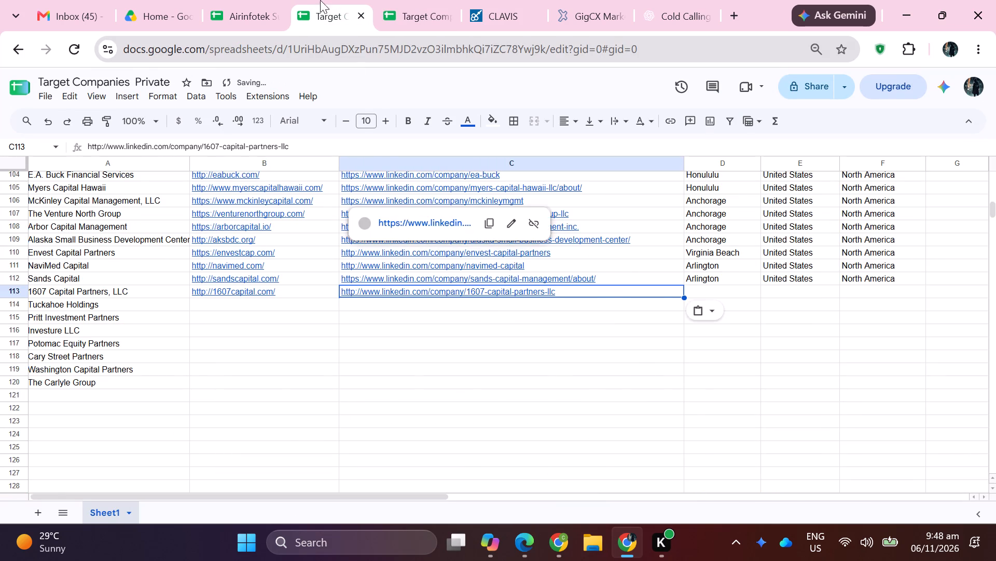
# Look up 1607 Capital Partners' location in the source sheet and enter Richmond, United States and North Amerca in cells D113 to F113.
pyautogui.click(408, 0)
pyautogui.click(337, 0)
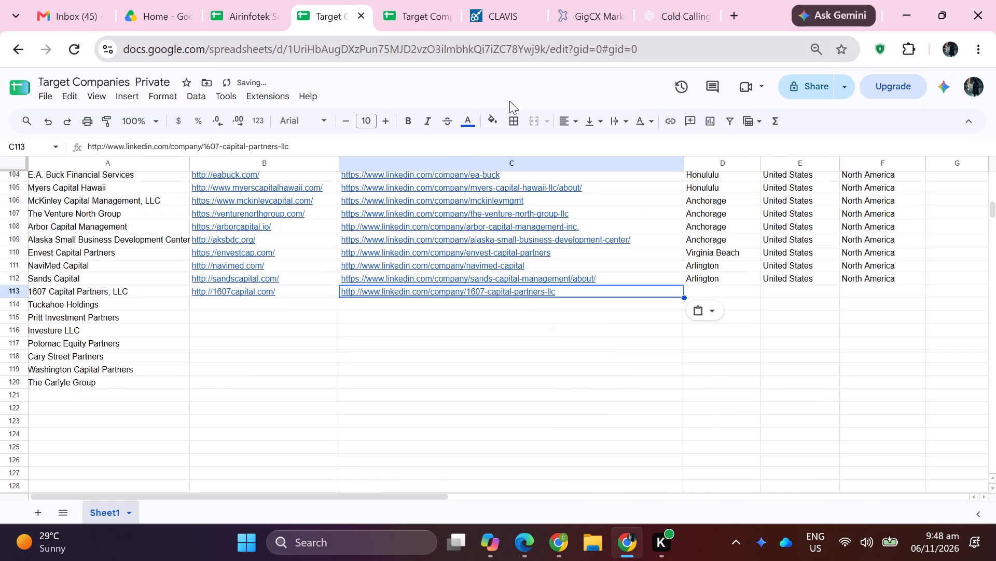
pyautogui.click(715, 291)
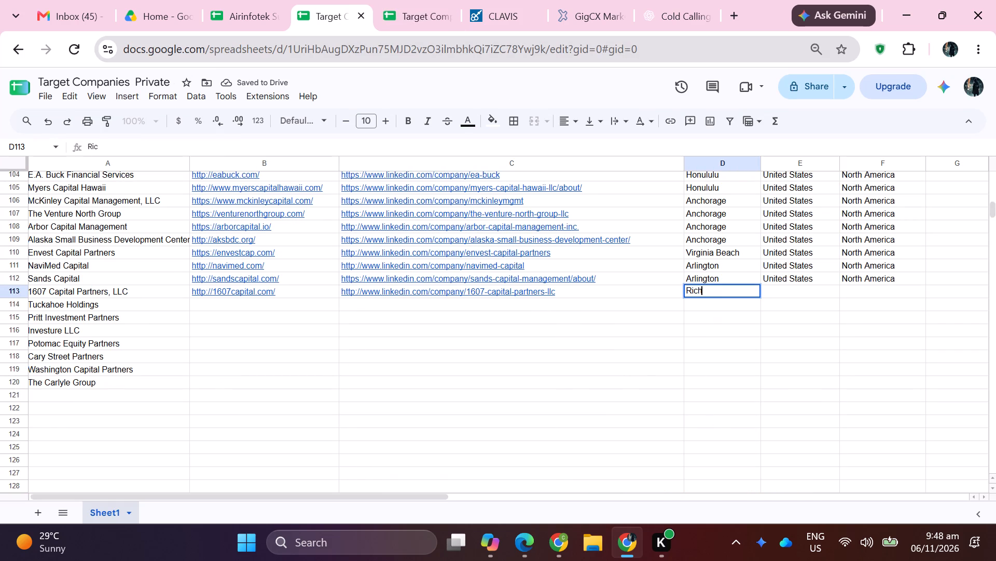
pyautogui.press('Tab')
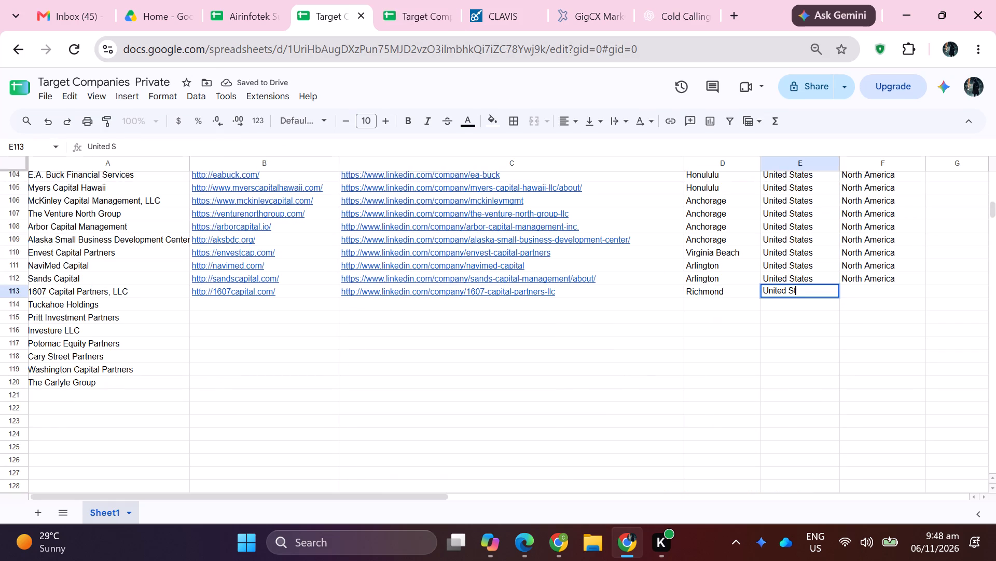
pyautogui.press('Tab')
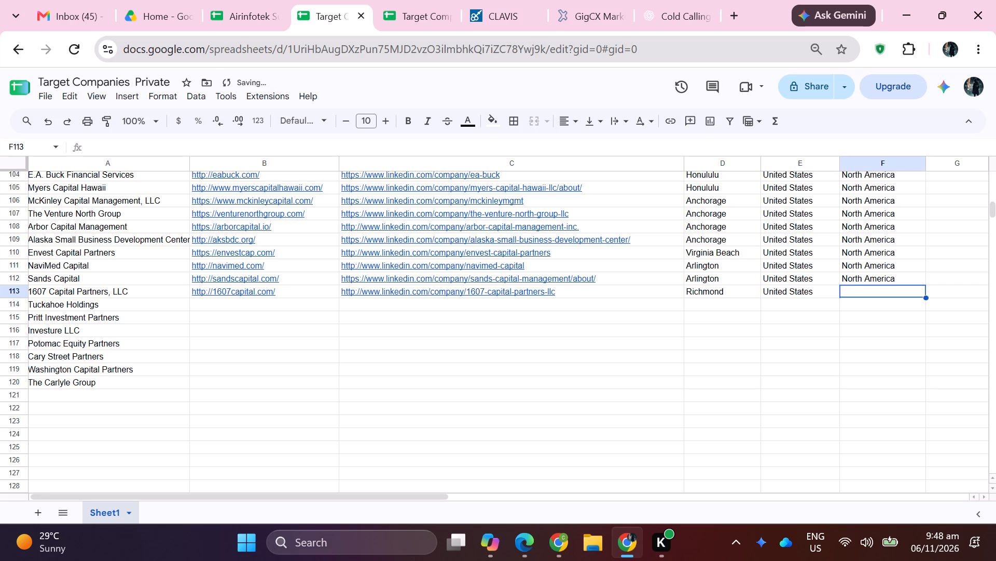
pyautogui.press('BackSpace')
pyautogui.press('BackSpace')
pyautogui.press('BackSpace')
pyautogui.press('BackSpace')
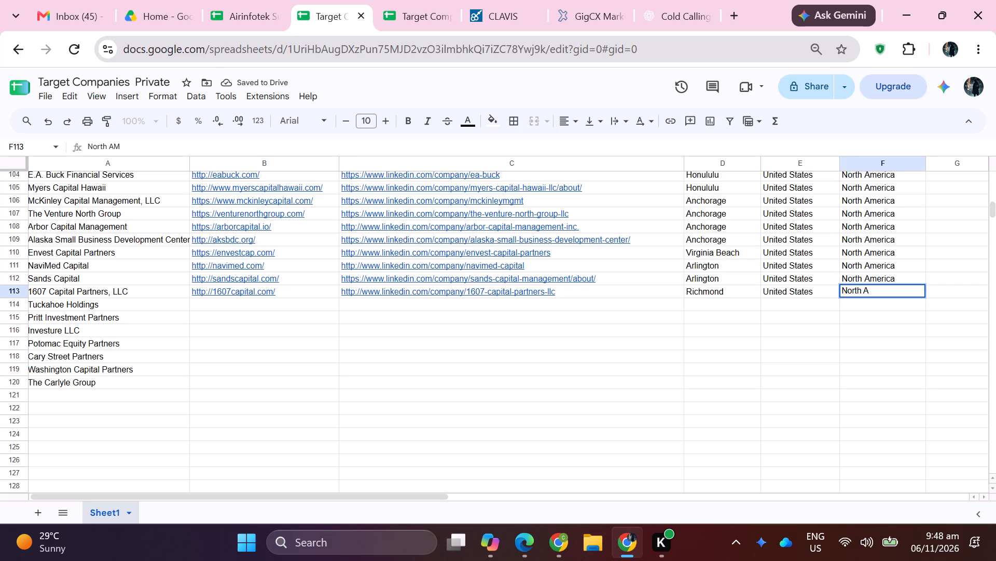
pyautogui.write('ca')
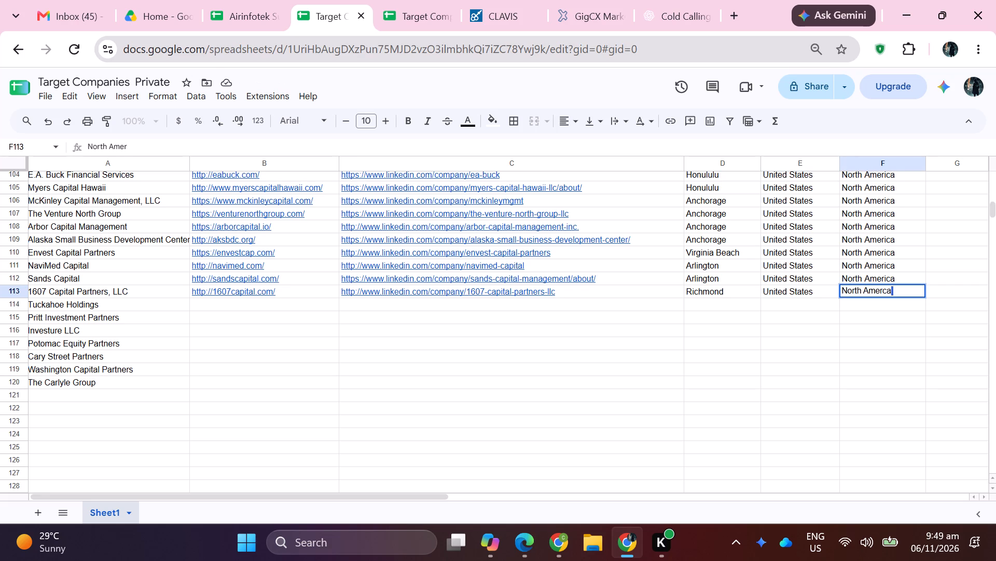
pyautogui.click(597, 354)
# Copy the Tuckahoe Holdings website link from the source sheet into cell B114 of the Target Companies Private sheet.
pyautogui.click(307, 302)
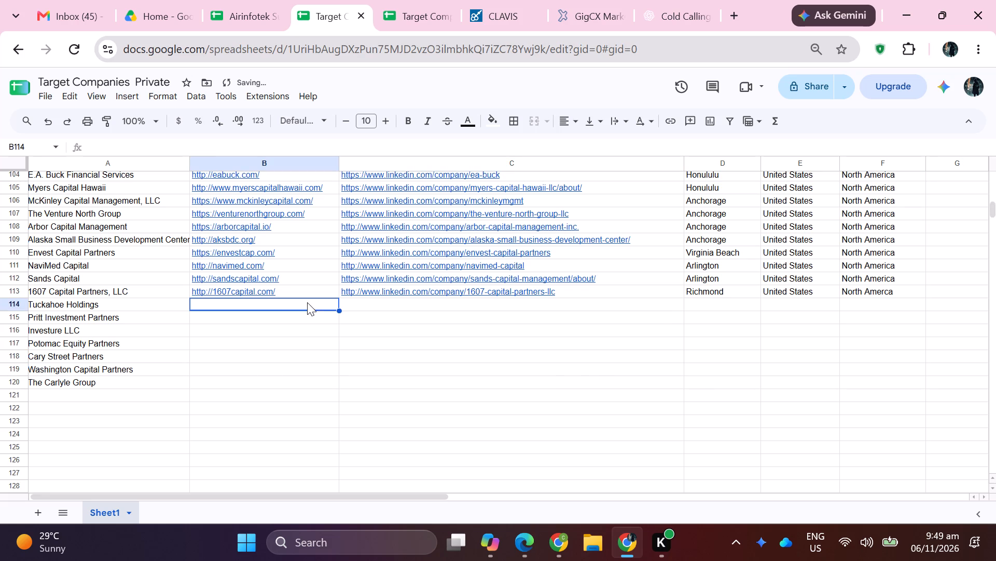
pyautogui.click(413, 14)
pyautogui.click(290, 341)
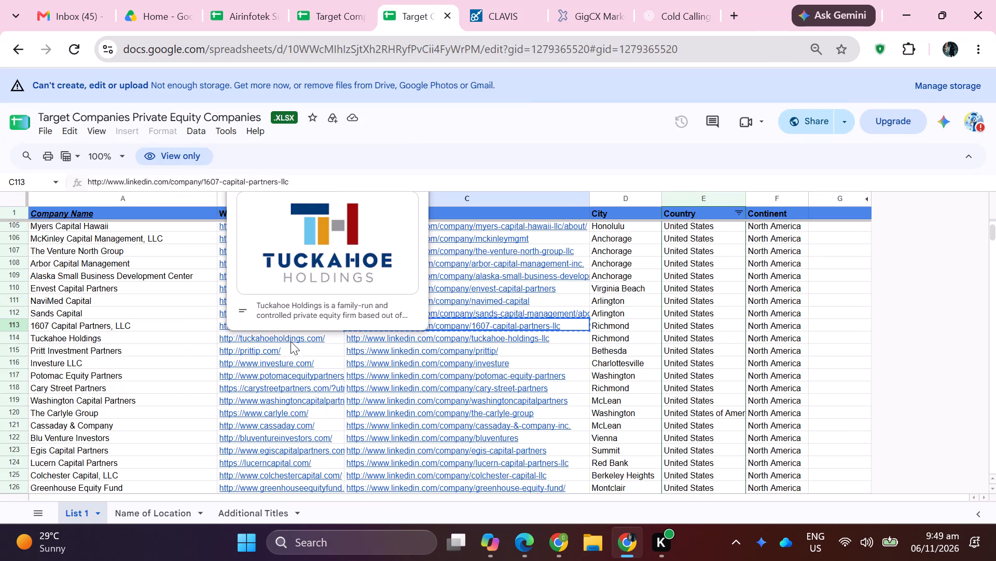
pyautogui.hotkey('ctrl', 'c')
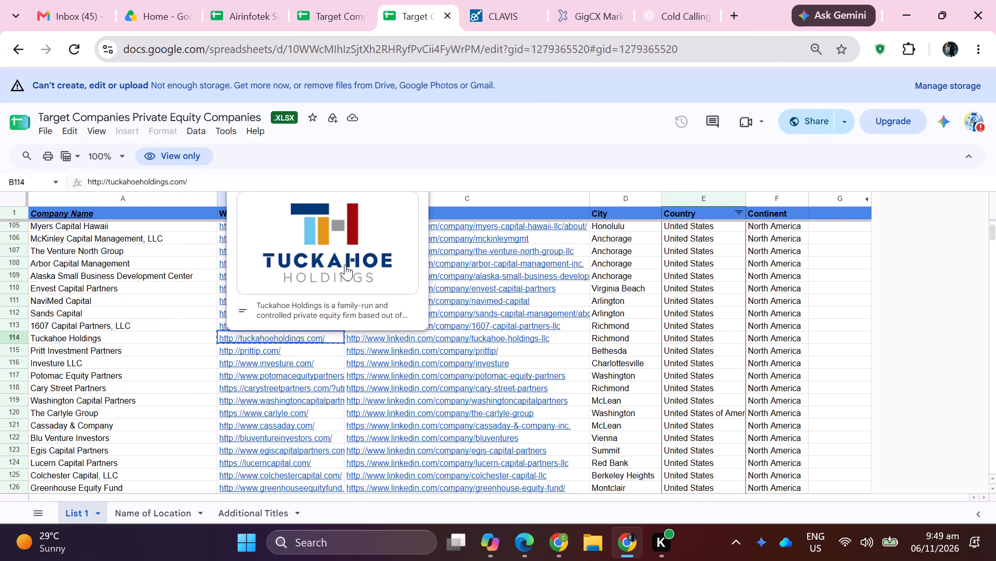
pyautogui.click(364, 0)
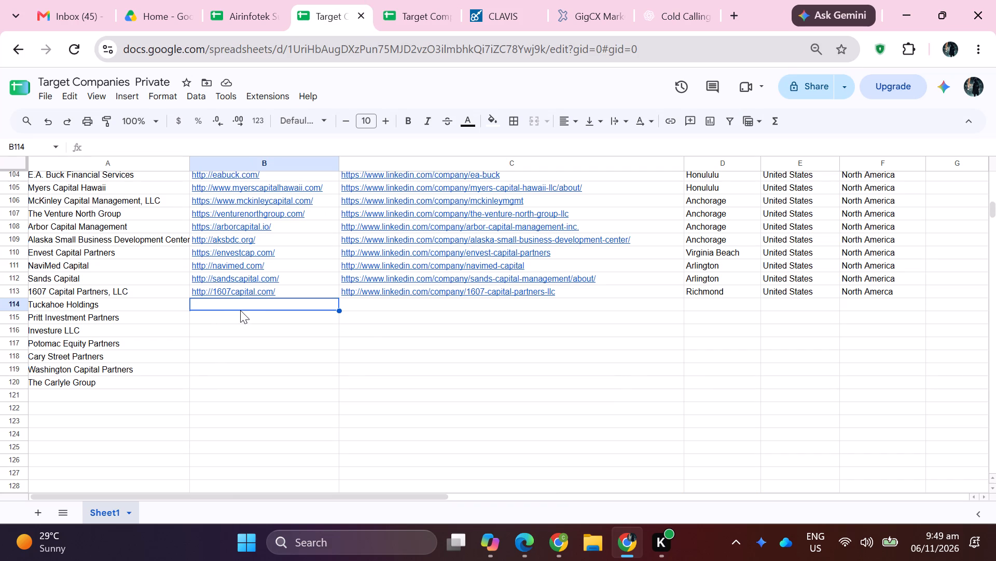
pyautogui.hotkey('ctrl', 'v')
# Copy the Tuckahoe Holdings LinkedIn link from the source sheet into cell C114 of the Target Companies Private sheet.
pyautogui.click(399, 0)
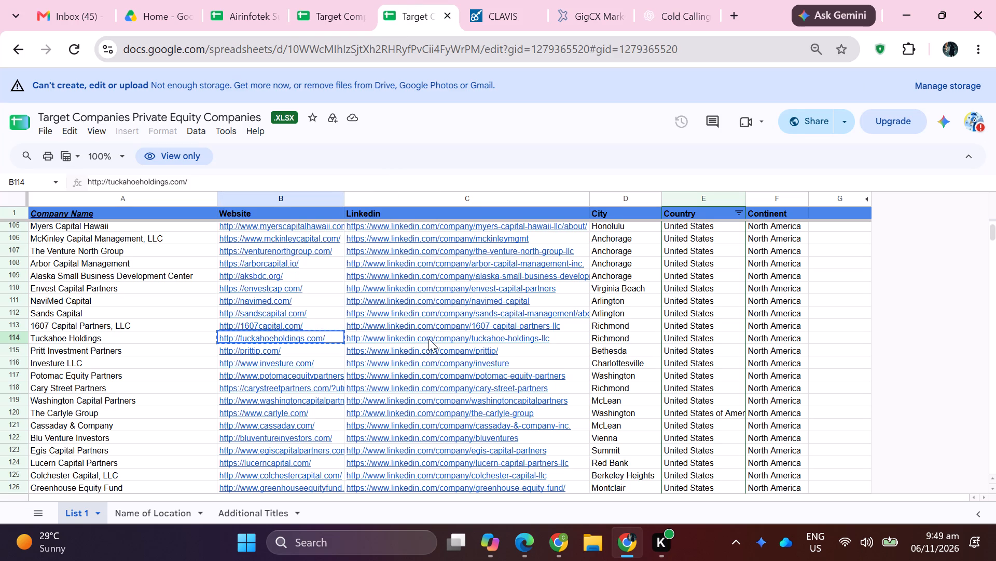
pyautogui.click(428, 339)
pyautogui.hotkey('ctrl', 'c')
pyautogui.click(314, 0)
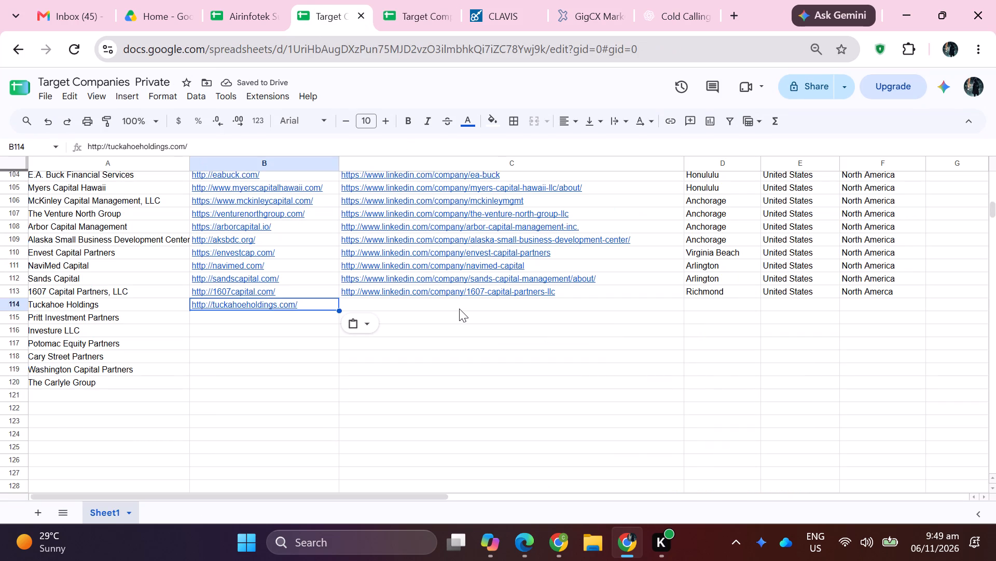
pyautogui.click(459, 309)
pyautogui.hotkey('ctrl', 'v')
# Enter Richmond, United States and North America for Tuckahoe Holdings in cells D114 to F114.
pyautogui.press('Tab')
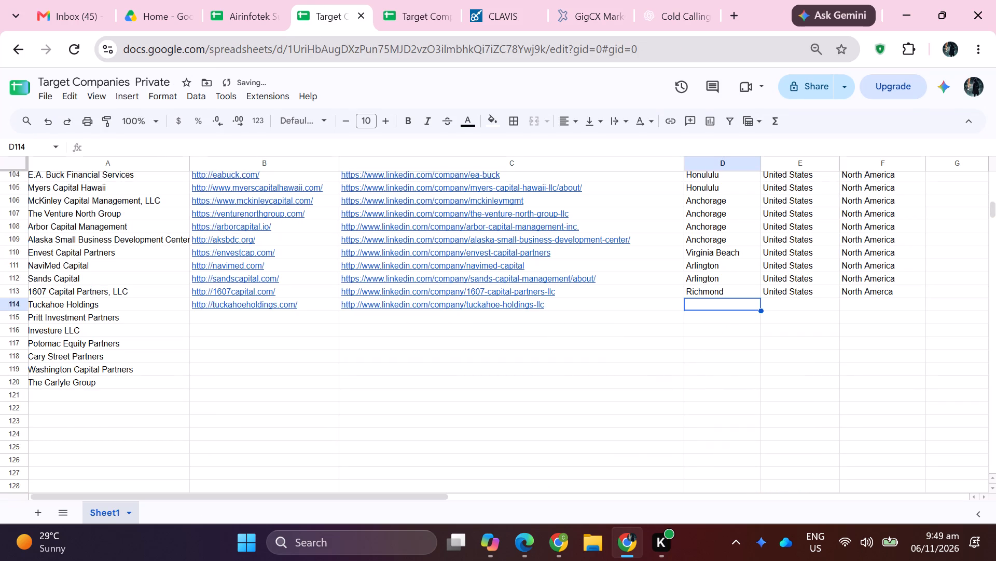
pyautogui.press('Right')
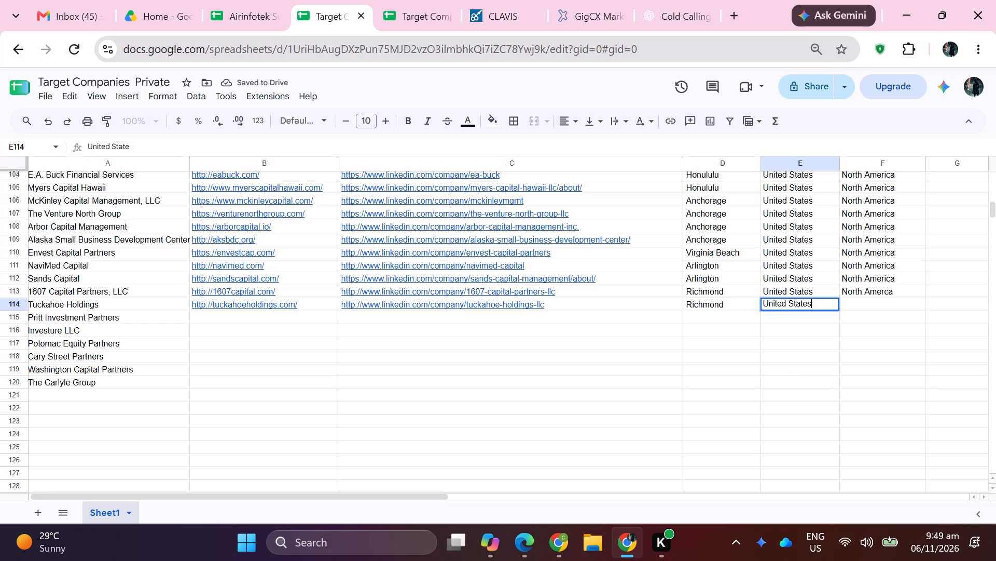
pyautogui.press('Tab')
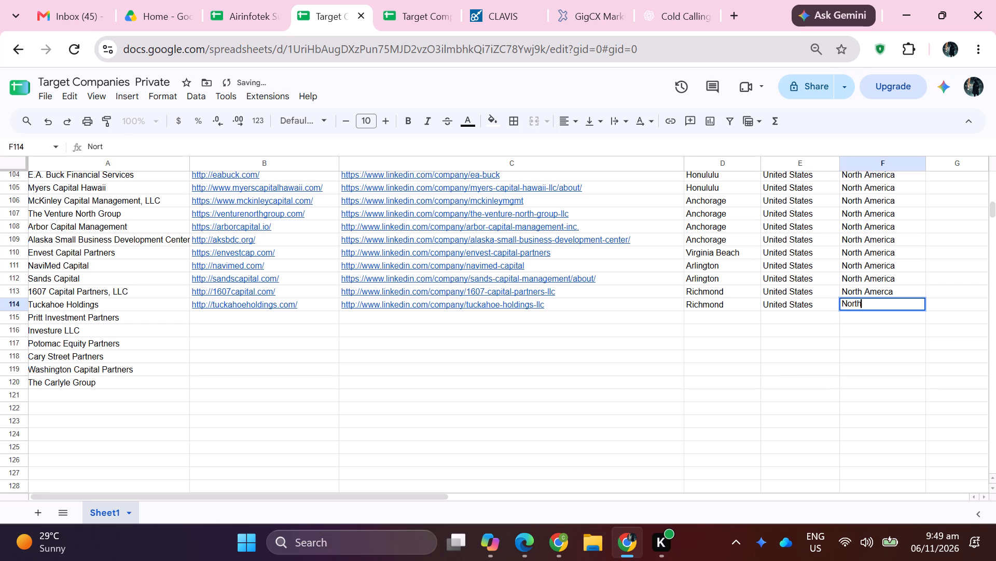
pyautogui.write('ME')
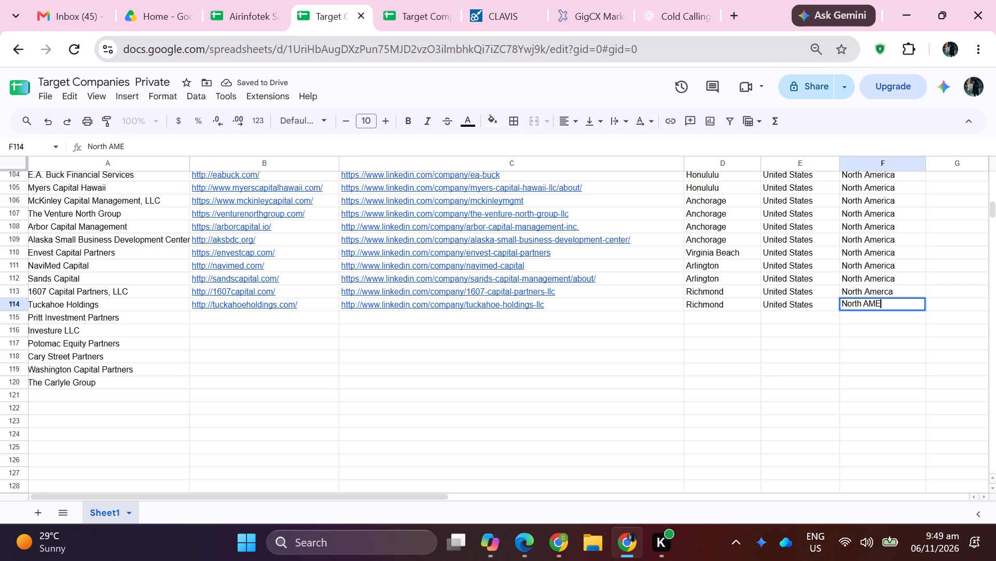
pyautogui.press('BackSpace')
pyautogui.write('ca')
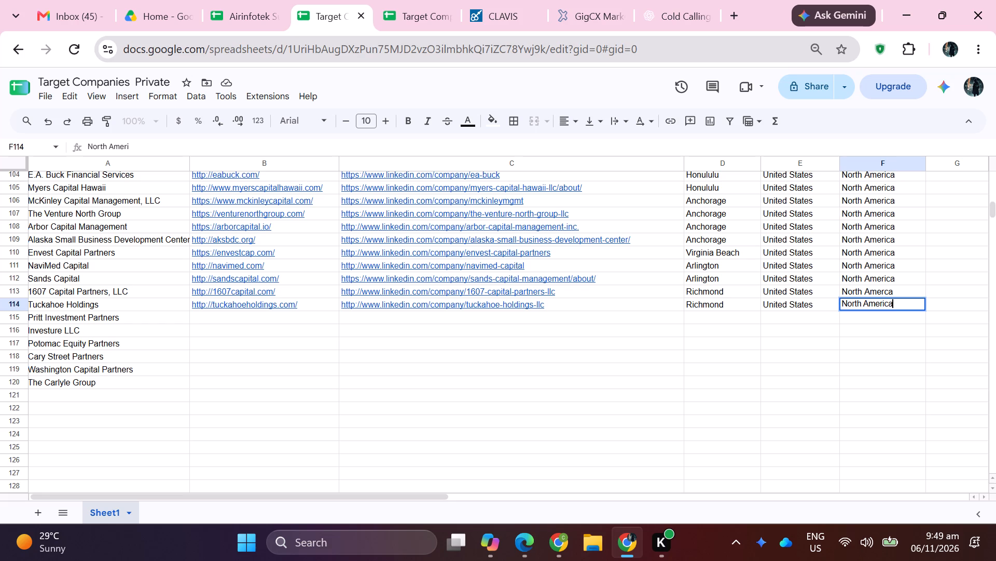
# Correct the misspelled continent for 1607 Capital Partners in cell F113 to North America.
pyautogui.click(863, 295)
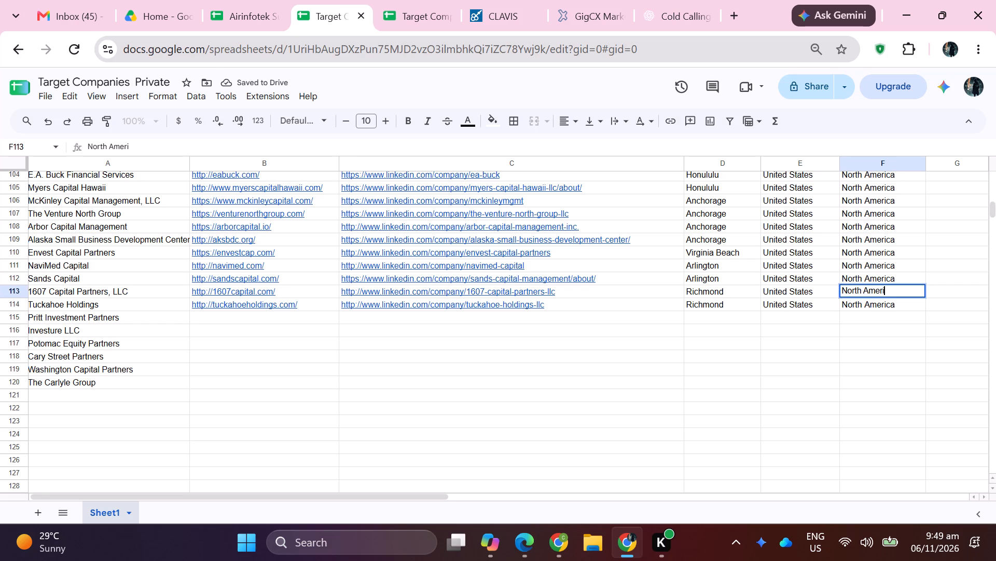
pyautogui.click(244, 314)
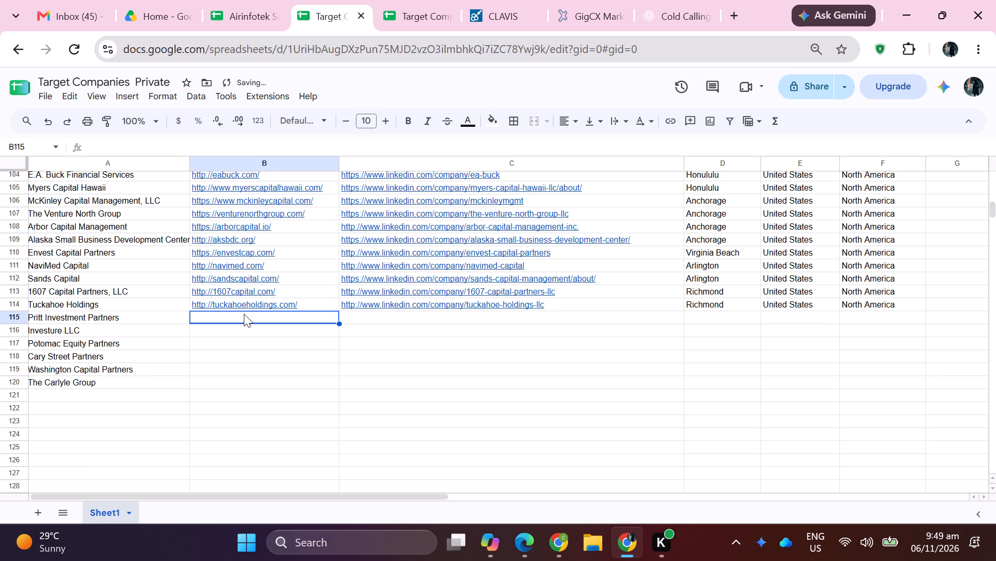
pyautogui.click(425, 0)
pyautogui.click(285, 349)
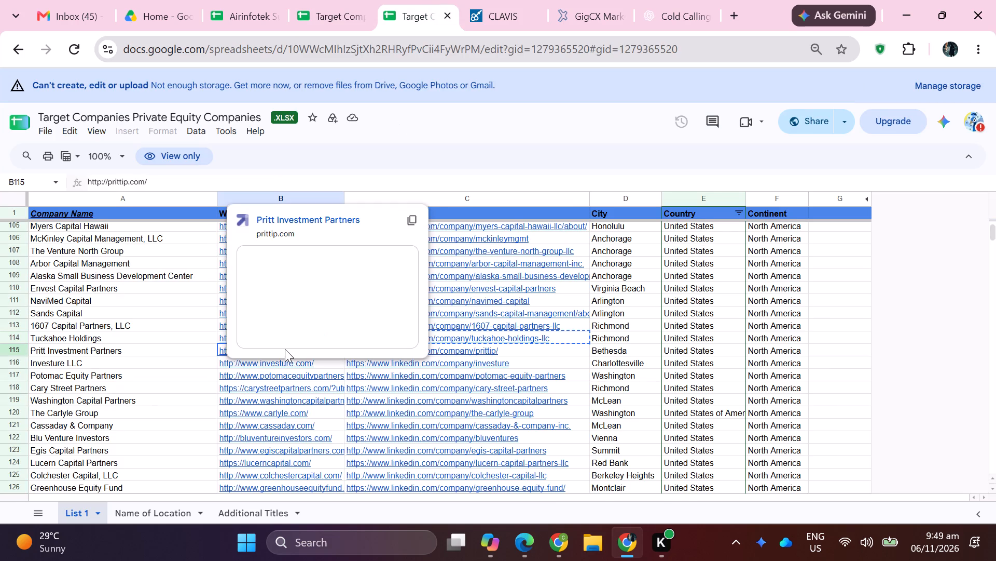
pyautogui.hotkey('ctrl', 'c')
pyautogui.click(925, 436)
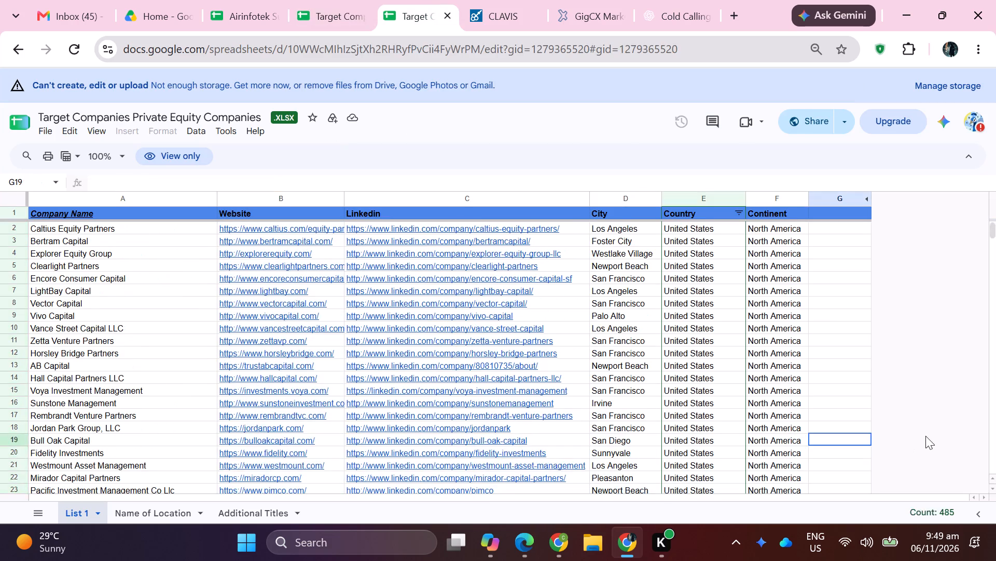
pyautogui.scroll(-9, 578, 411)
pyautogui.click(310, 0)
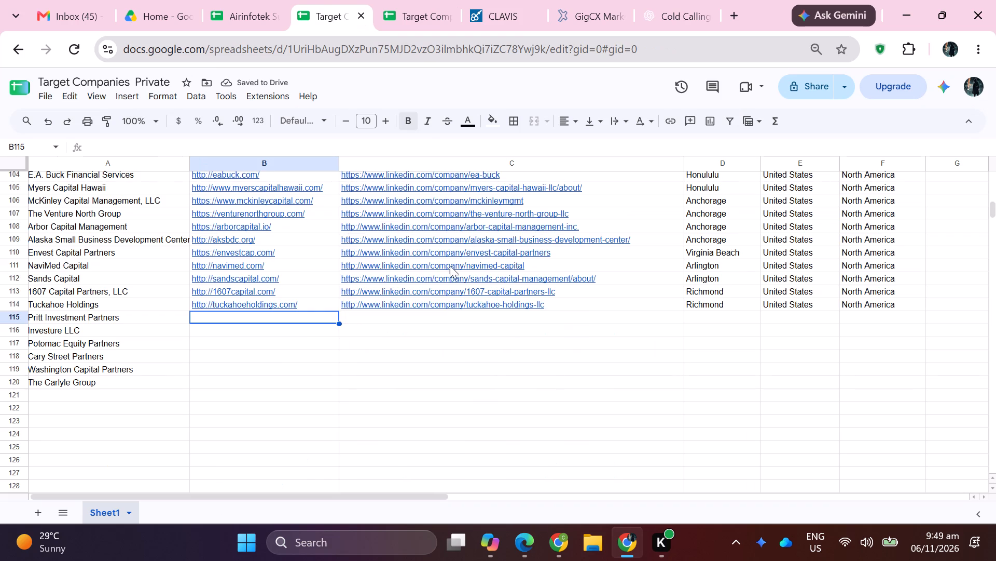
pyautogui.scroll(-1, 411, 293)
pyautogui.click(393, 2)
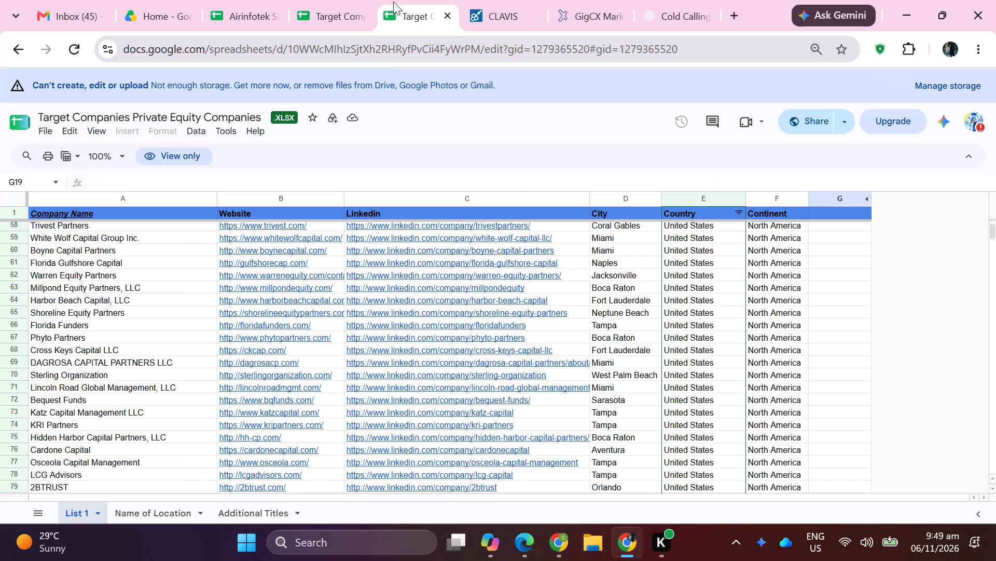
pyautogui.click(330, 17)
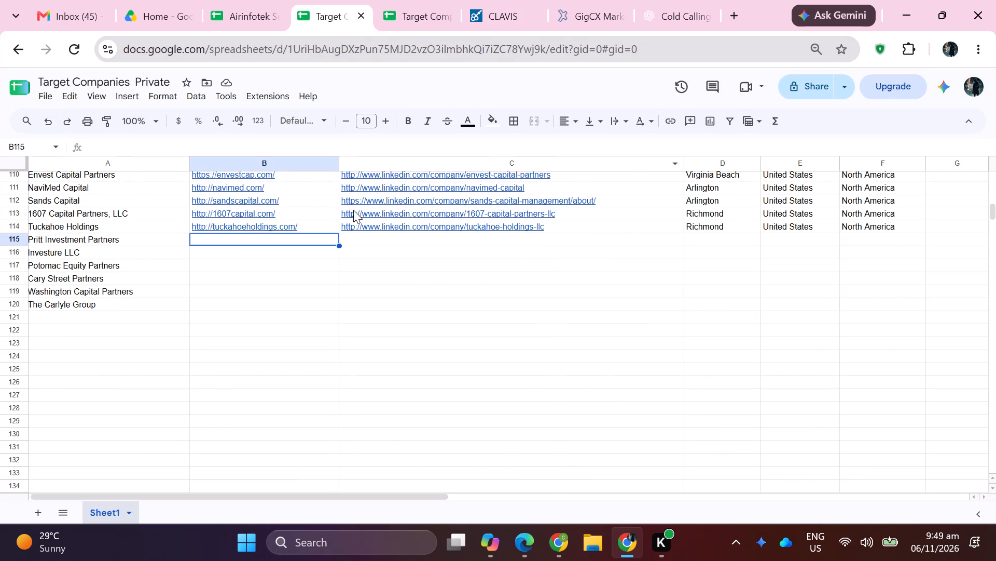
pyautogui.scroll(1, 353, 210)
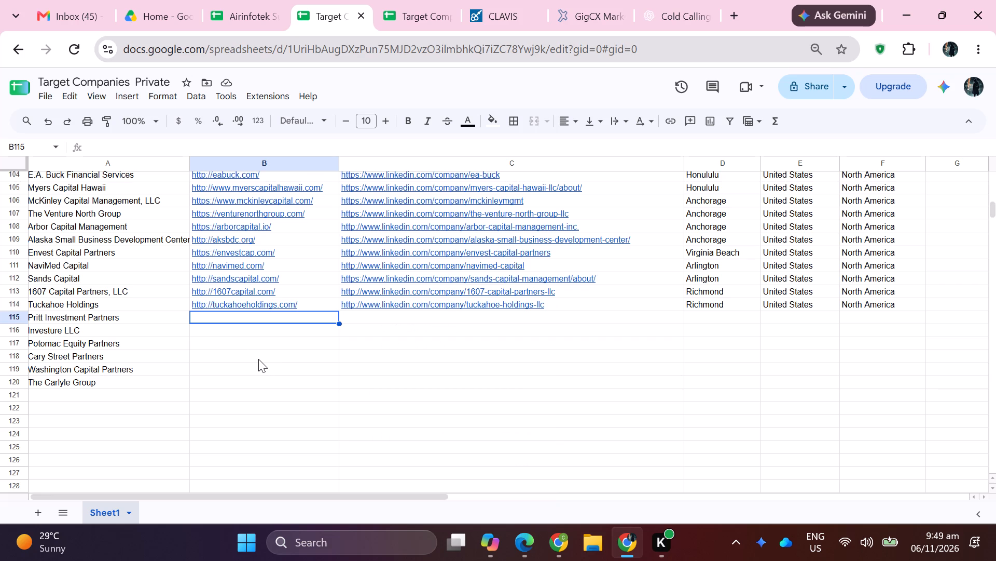
# Copy the Pritt Investment Partners website link from the source sheet into cell B115 of the Target Companies Private sheet.
pyautogui.click(404, 0)
pyautogui.scroll(-8, 193, 366)
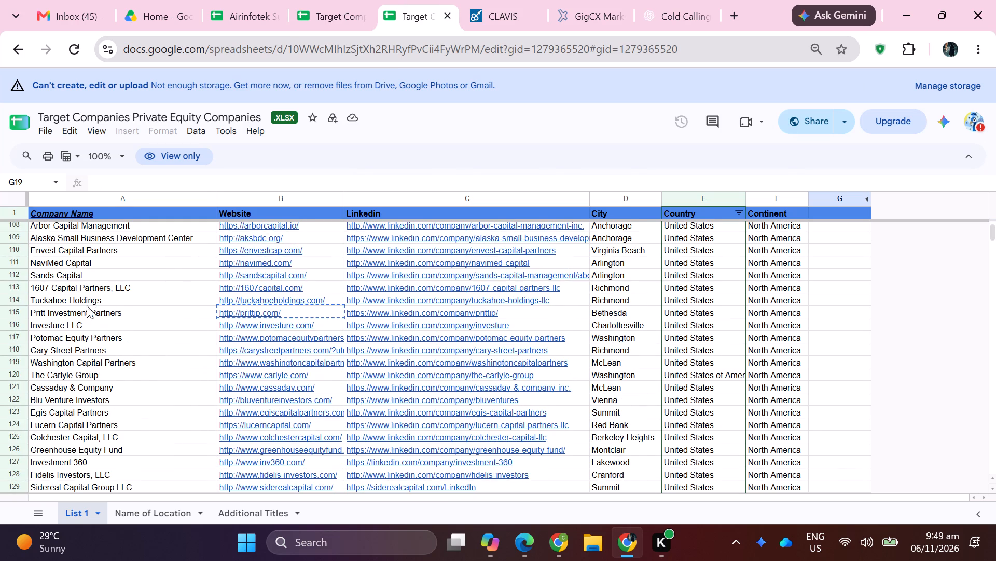
pyautogui.click(277, 310)
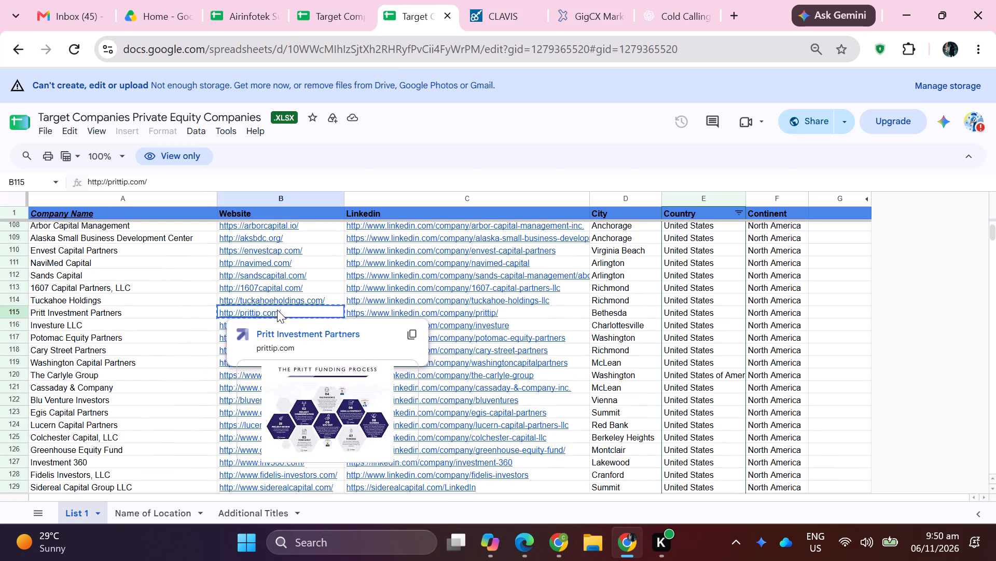
pyautogui.hotkey('ctrl', 'c')
pyautogui.click(346, 0)
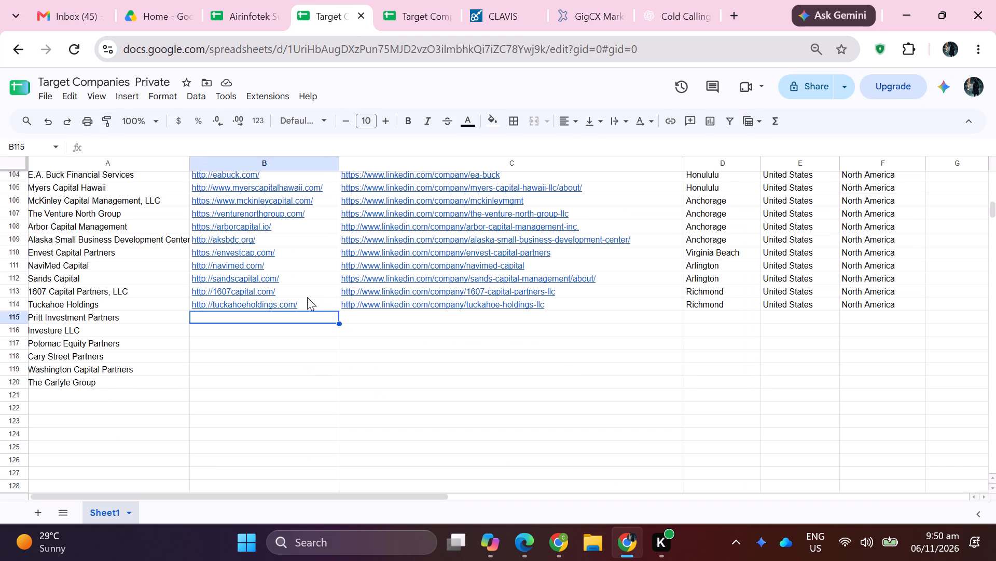
pyautogui.hotkey('ctrl', 'v')
# Copy the Pritt Investment Partners LinkedIn link from the source sheet into cell C115 of the Target Companies Private sheet.
pyautogui.click(385, 0)
pyautogui.click(403, 309)
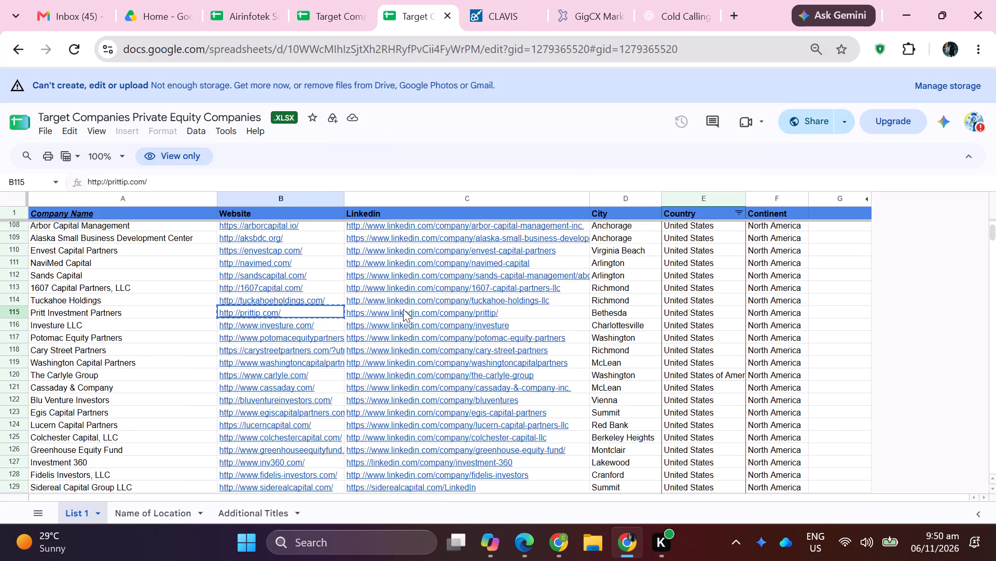
pyautogui.hotkey('ctrl', 'c')
pyautogui.click(335, 0)
pyautogui.click(399, 318)
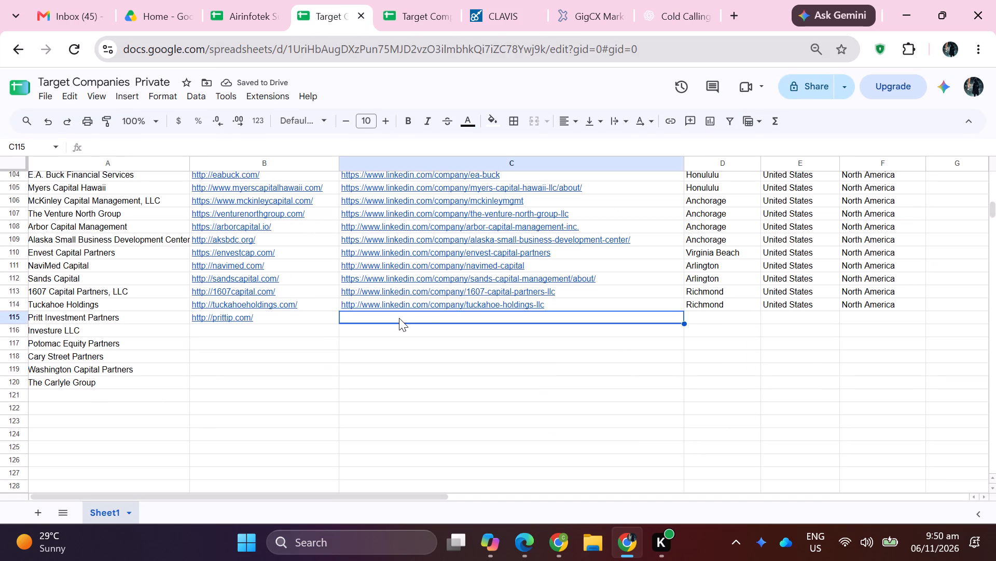
pyautogui.hotkey('ctrl', 'v')
# Fill in Bethesda, United States and North America for Pritt Investment Partners in cells D115 to F115, copying the city from the source sheet.
pyautogui.click(405, 9)
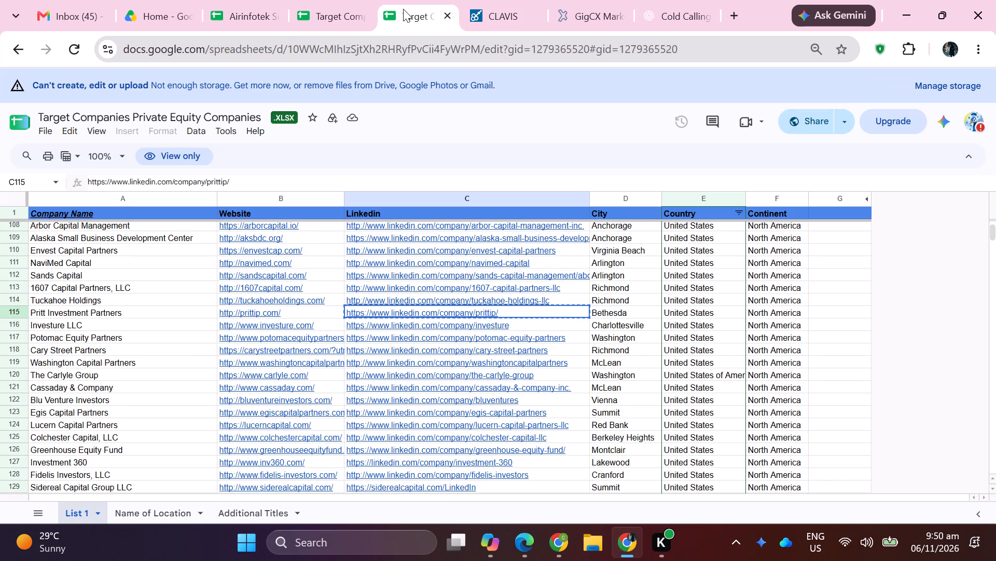
pyautogui.click(616, 311)
pyautogui.hotkey('ctrl', 'c')
pyautogui.click(345, 1)
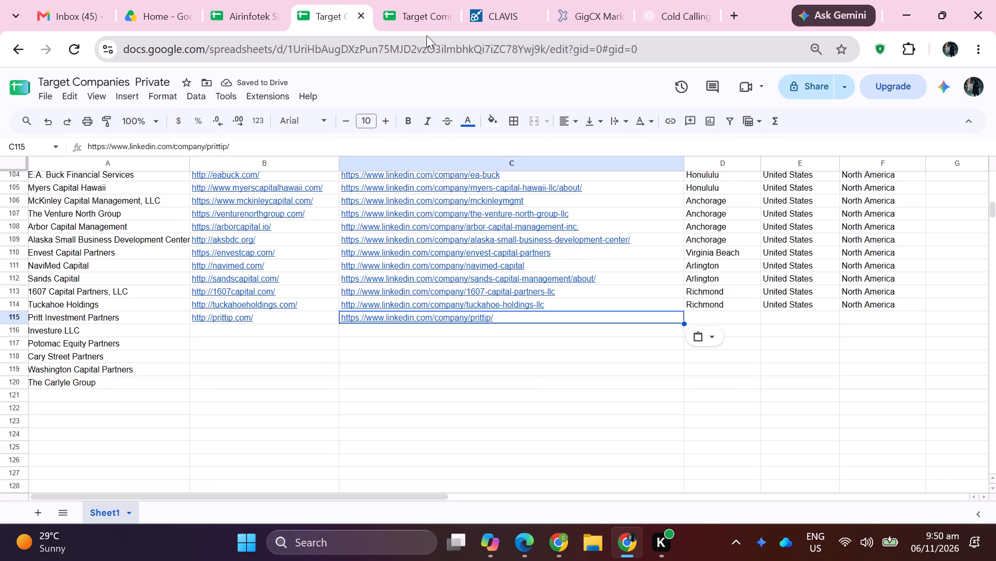
pyautogui.click(712, 319)
pyautogui.hotkey('ctrl', 'v')
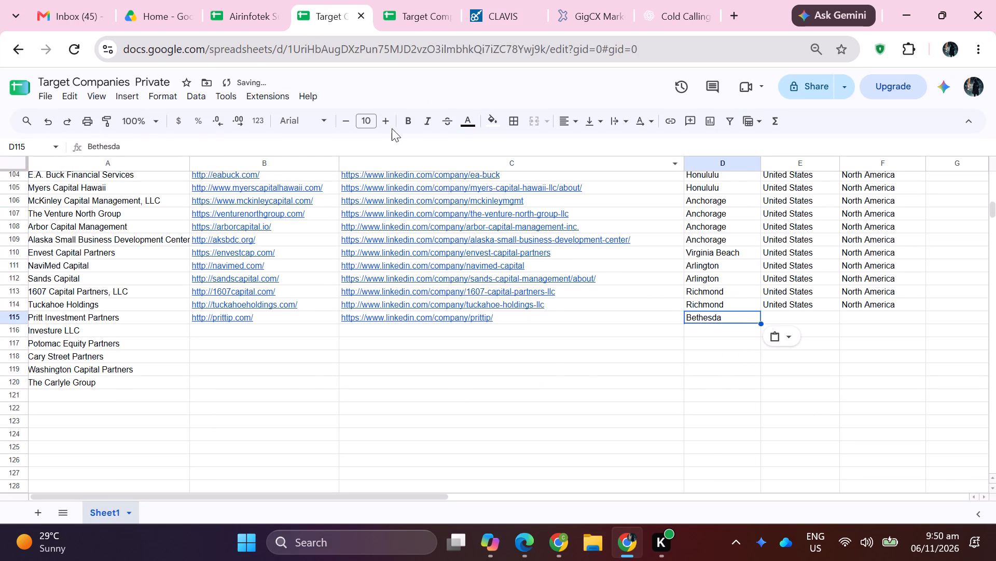
pyautogui.click(399, 3)
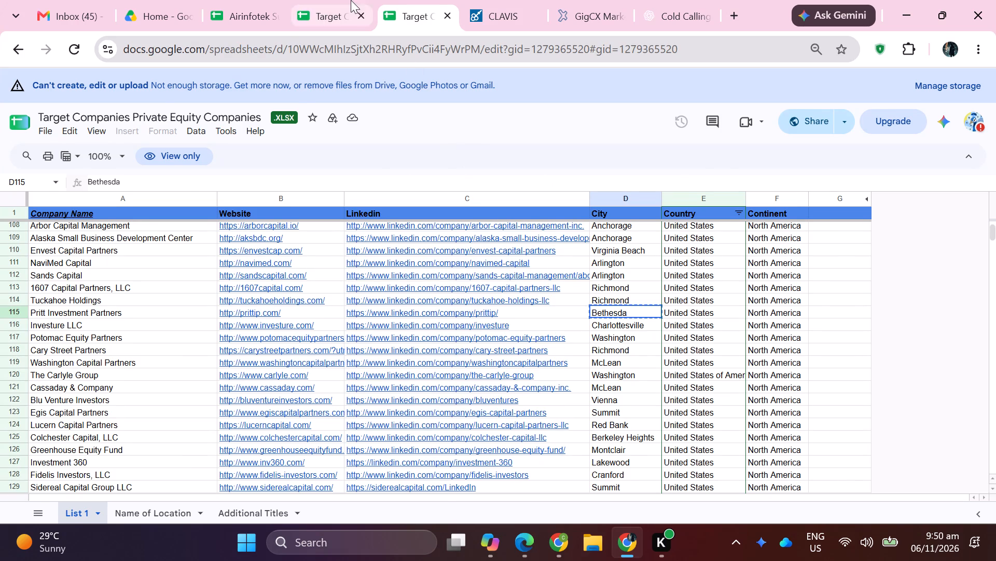
pyautogui.click(351, 0)
pyautogui.click(827, 323)
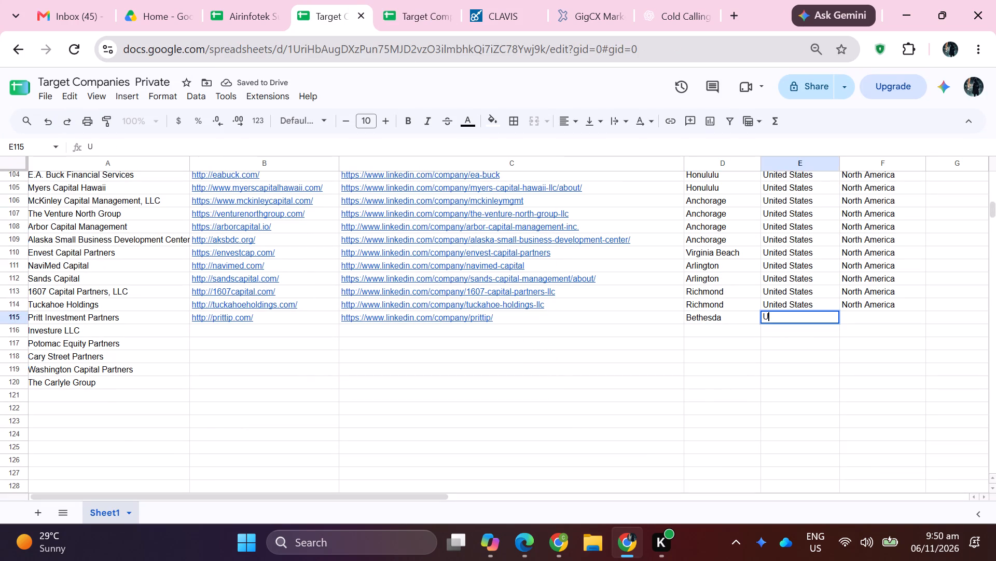
pyautogui.press('BackSpace')
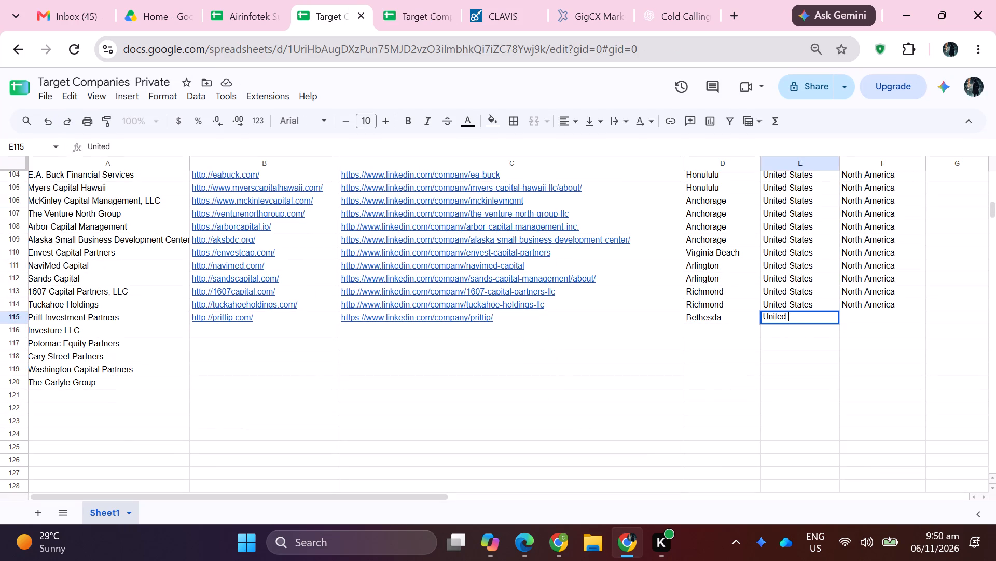
pyautogui.write('tates')
pyautogui.press('Tab')
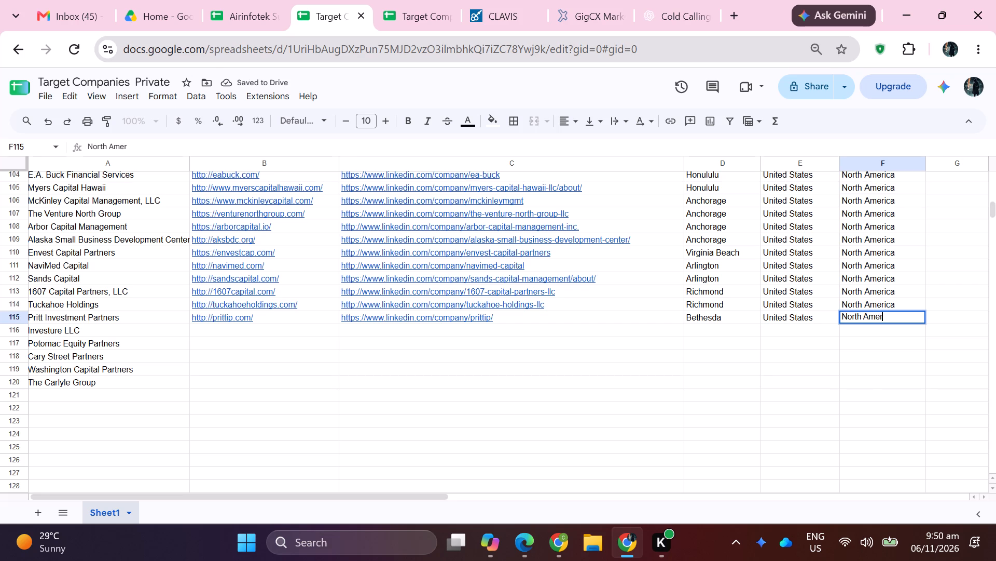
# Copy the Investure LLC website link from the source sheet into cell B116 of the Target Companies Private sheet.
pyautogui.click(322, 333)
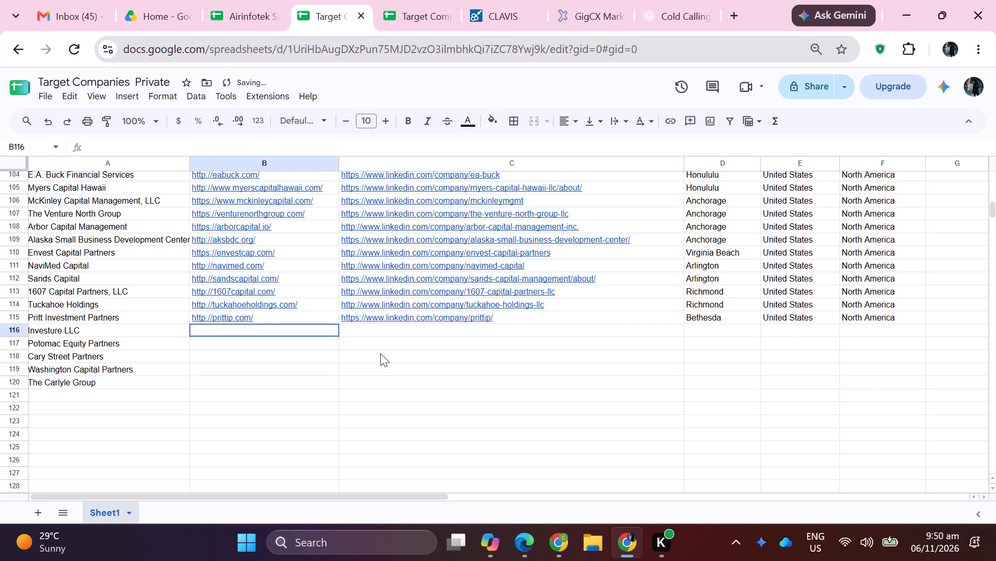
pyautogui.click(397, 0)
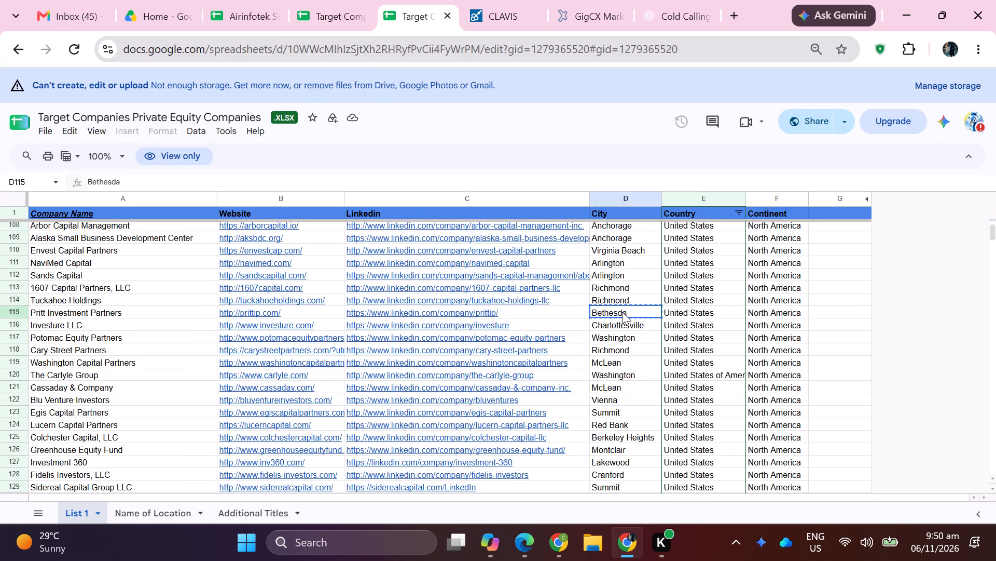
pyautogui.click(305, 330)
pyautogui.hotkey('ctrl', 'c')
pyautogui.click(339, 0)
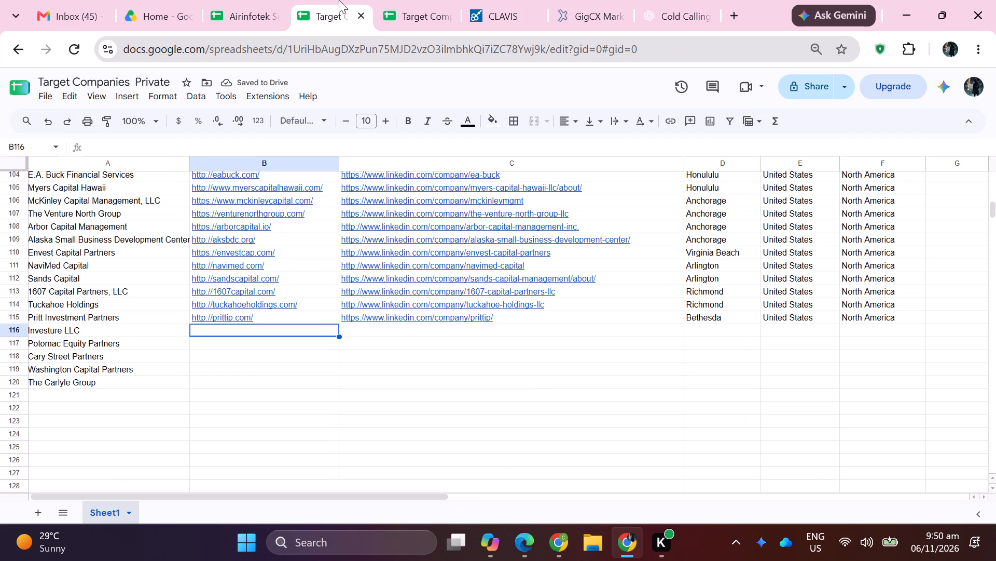
pyautogui.hotkey('ctrl', 'v')
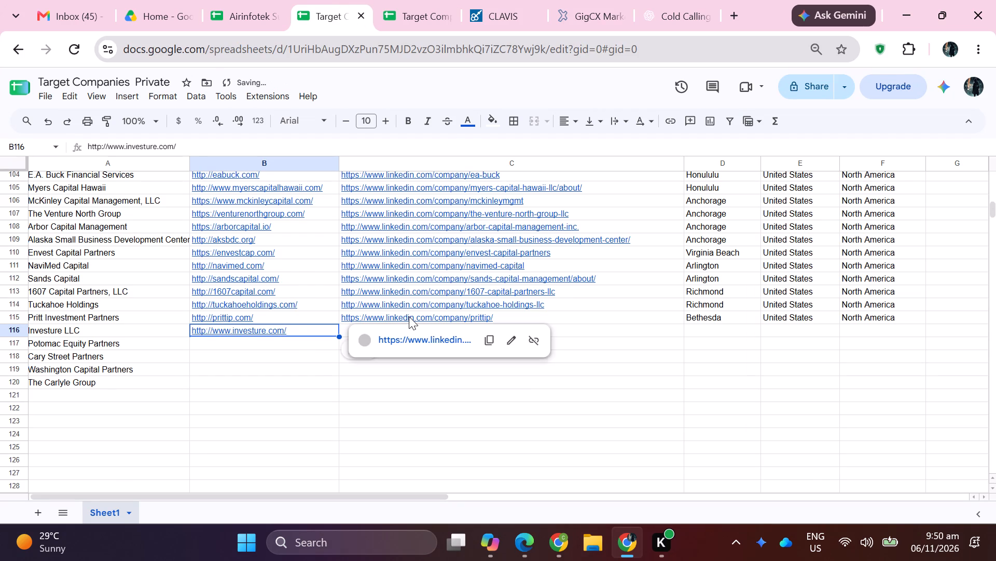
pyautogui.click(317, 392)
# Copy the Investure LLC LinkedIn link from the source sheet into cell C116 of the Target Companies Private sheet.
pyautogui.click(367, 333)
pyautogui.click(392, 0)
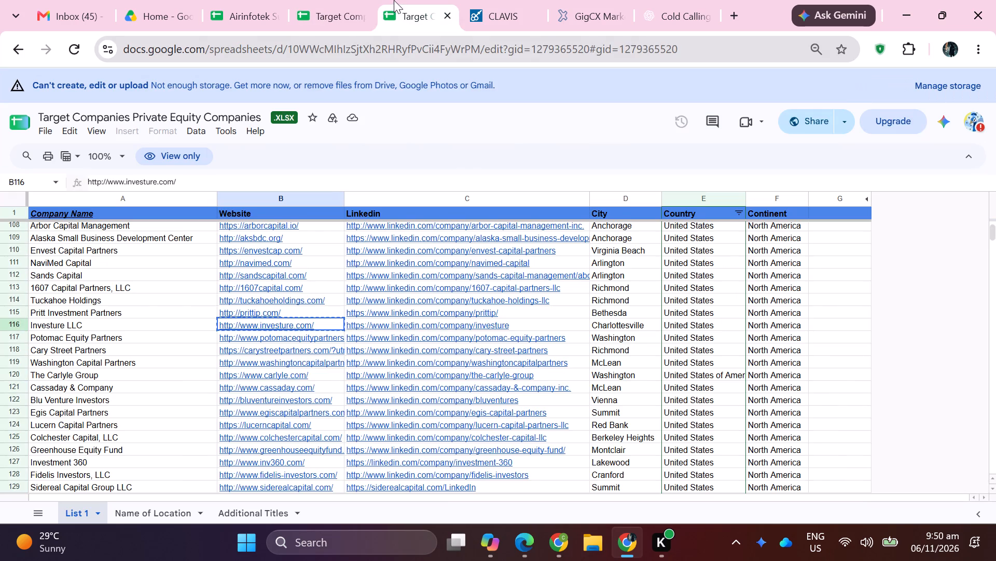
pyautogui.click(391, 324)
pyautogui.hotkey('ctrl', 'c')
pyautogui.click(312, 0)
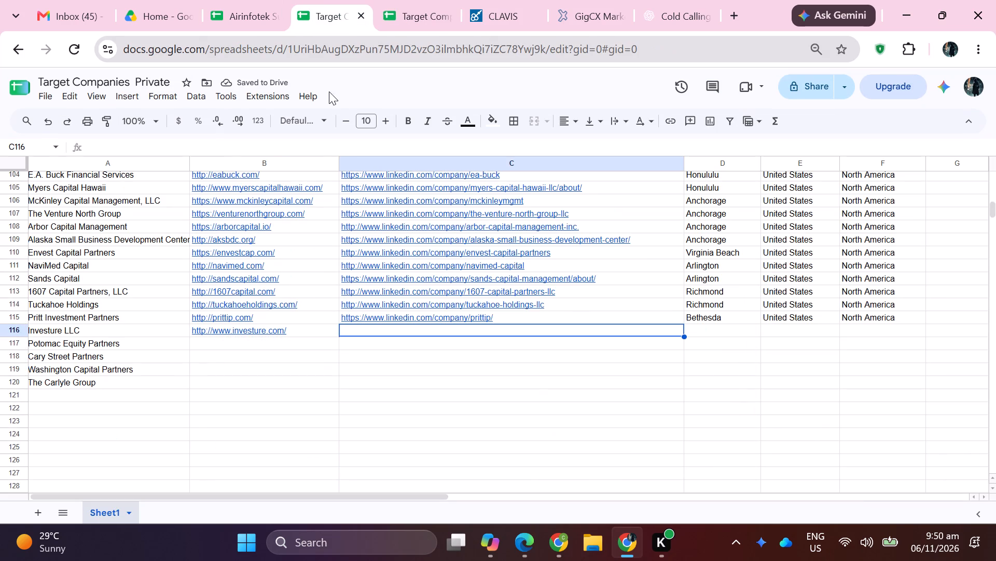
pyautogui.hotkey('ctrl', 'v')
# Fill in Charlottesville, Unites States and North America for Investure LLC in cells D116 to F116, copying the city from the source sheet.
pyautogui.click(406, 0)
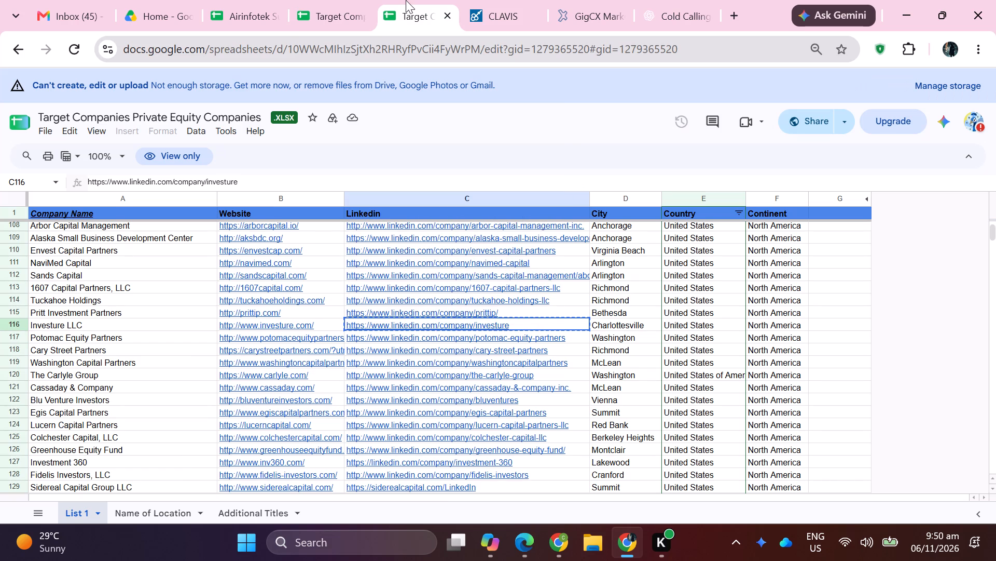
pyautogui.click(620, 329)
pyautogui.hotkey('ctrl', 'c')
pyautogui.click(331, 0)
pyautogui.click(717, 331)
pyautogui.hotkey('ctrl', 'v')
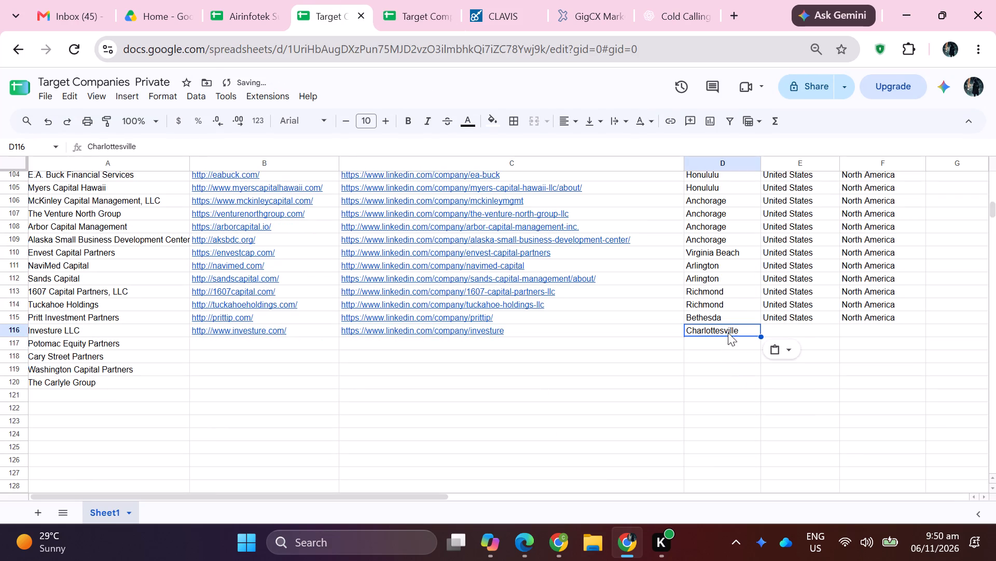
pyautogui.click(783, 327)
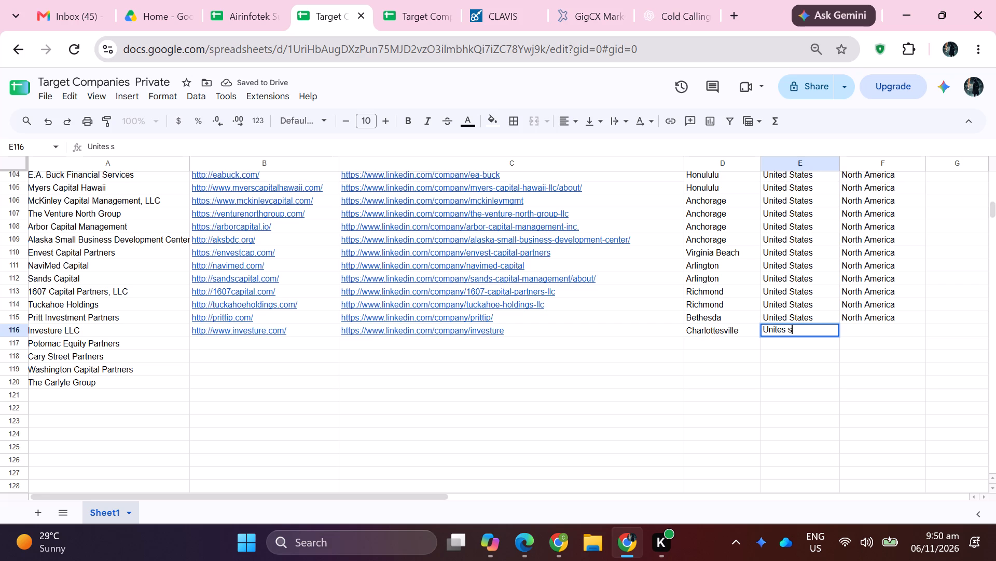
pyautogui.write('tates')
pyautogui.press('Tab')
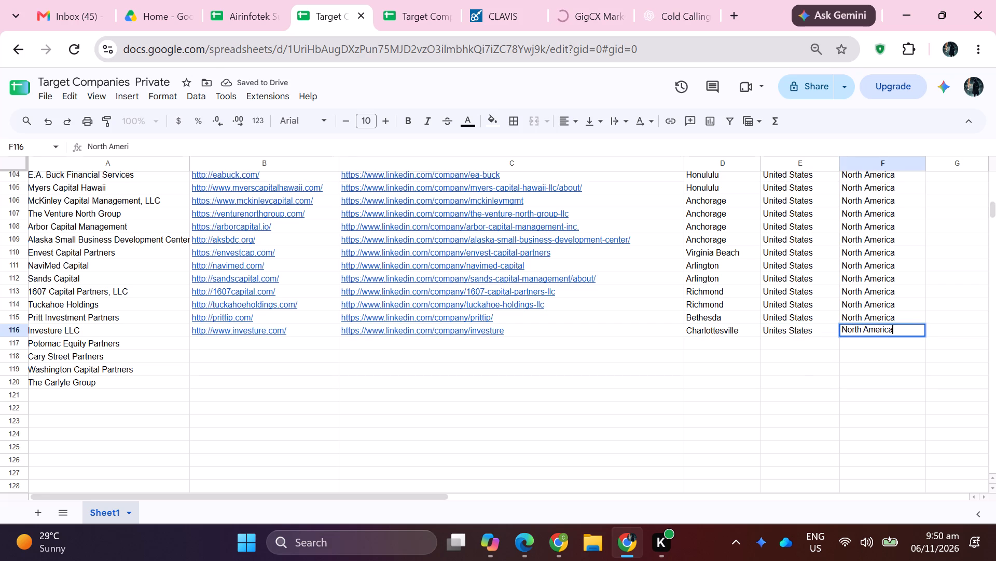
# Copy the Potomac Equity Partners website link from the source sheet into cell B117 of the Target Companies Private sheet.
pyautogui.click(265, 347)
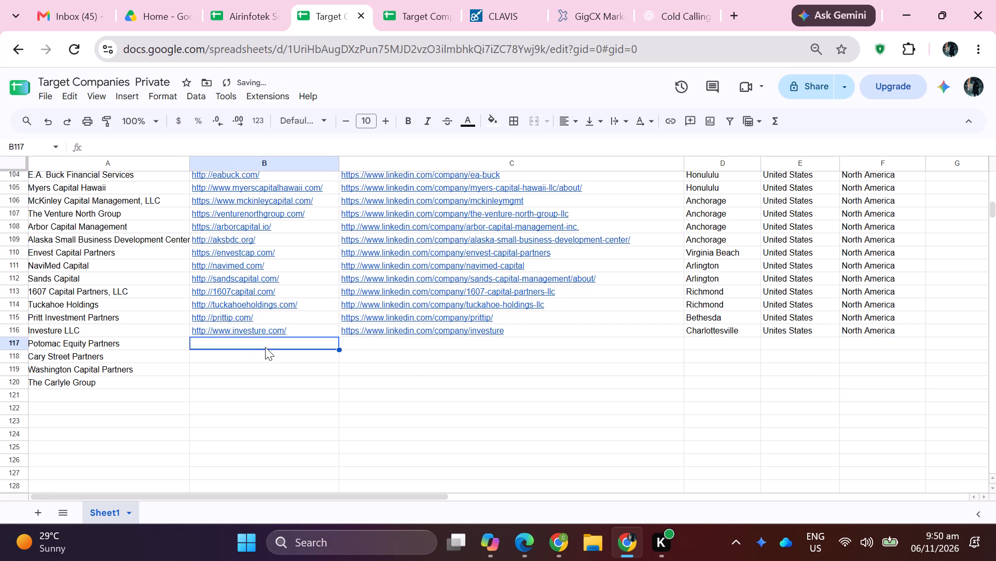
pyautogui.click(404, 0)
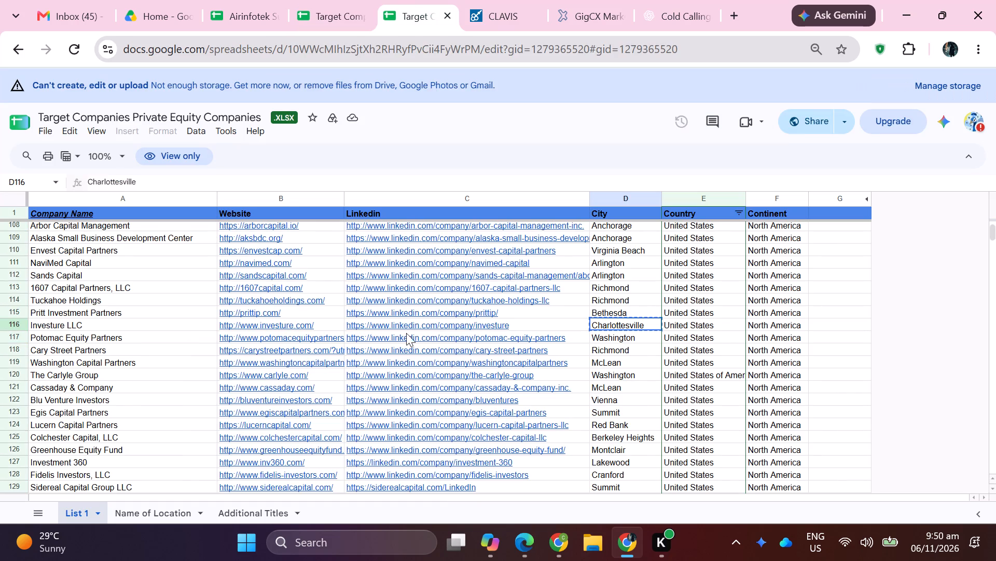
pyautogui.click(303, 338)
pyautogui.hotkey('ctrl', 'c')
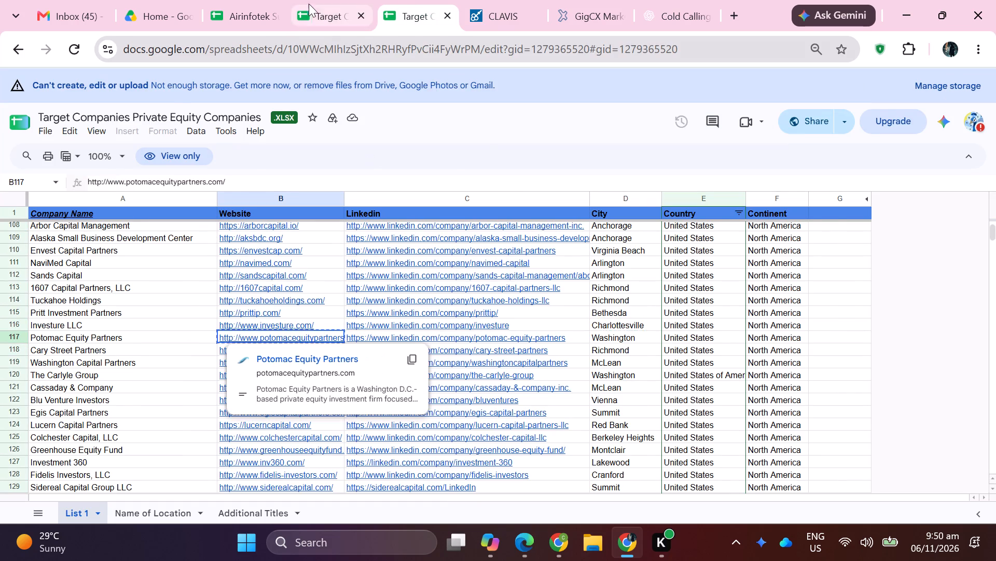
pyautogui.click(307, 0)
pyautogui.hotkey('ctrl', 'v')
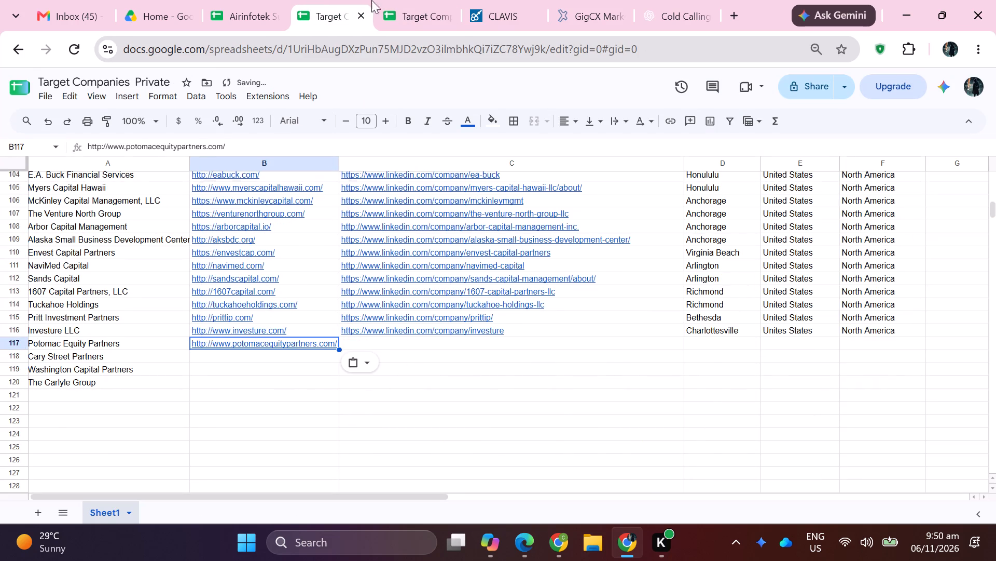
# Copy the Potomac Equity Partners LinkedIn link from the source sheet into cell C117 of the Target Companies Private sheet.
pyautogui.click(402, 0)
pyautogui.click(414, 341)
pyautogui.hotkey('ctrl', 'c')
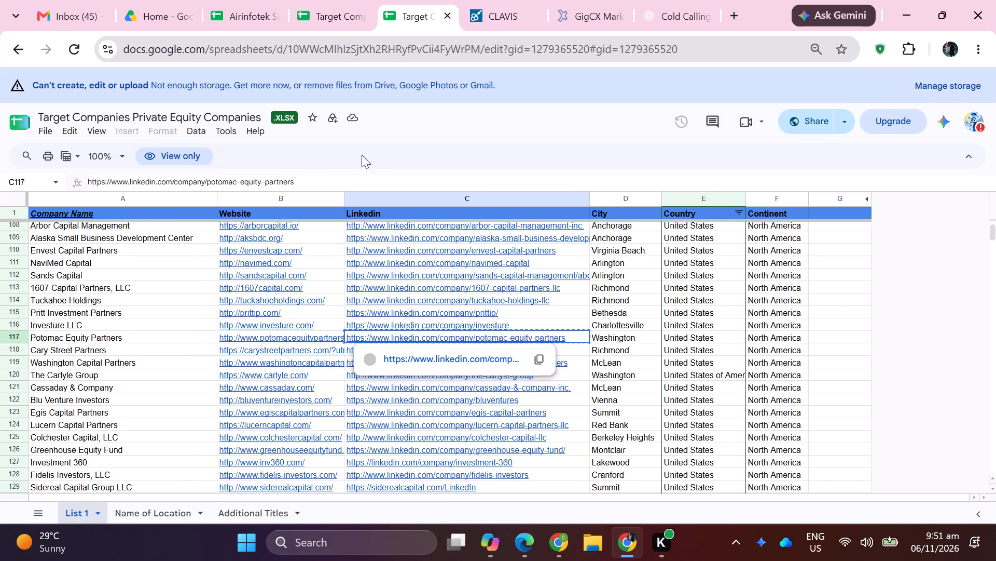
pyautogui.click(330, 0)
pyautogui.click(429, 348)
pyautogui.hotkey('ctrl', 'v')
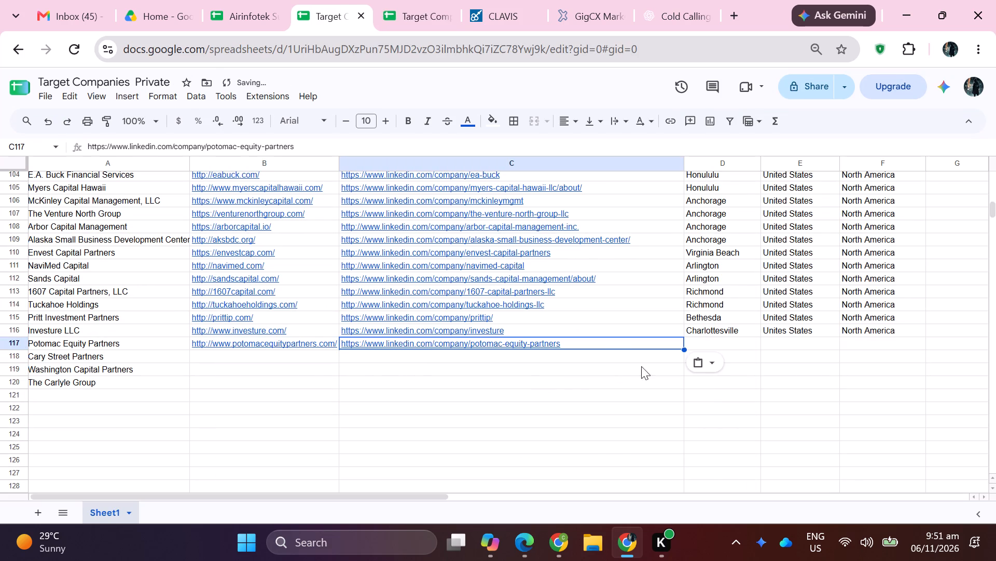
# Check the source row and enter Washington, United States and North America for Potomac Equity Partners in cells D117 to F117.
pyautogui.click(421, 0)
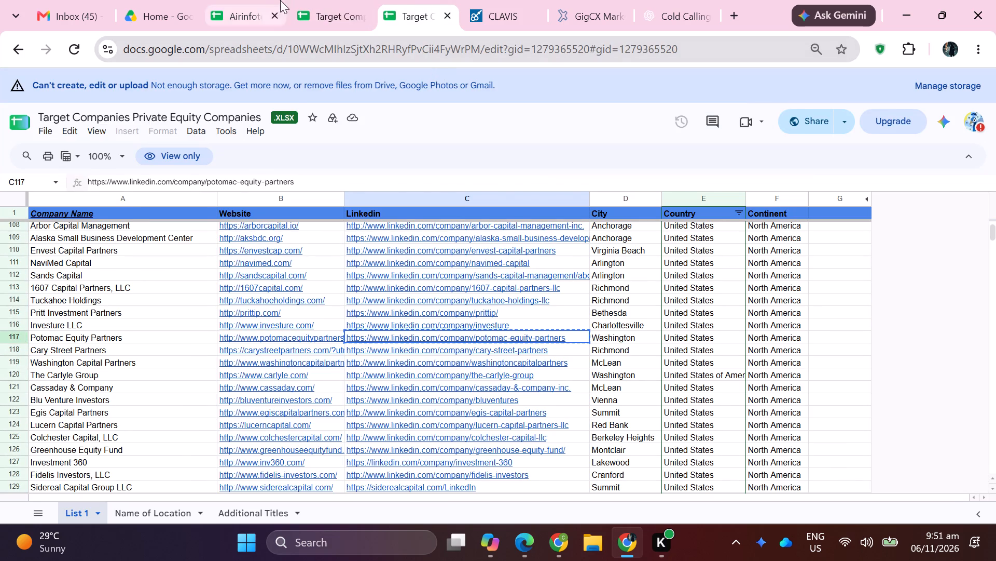
pyautogui.click(318, 0)
pyautogui.click(720, 345)
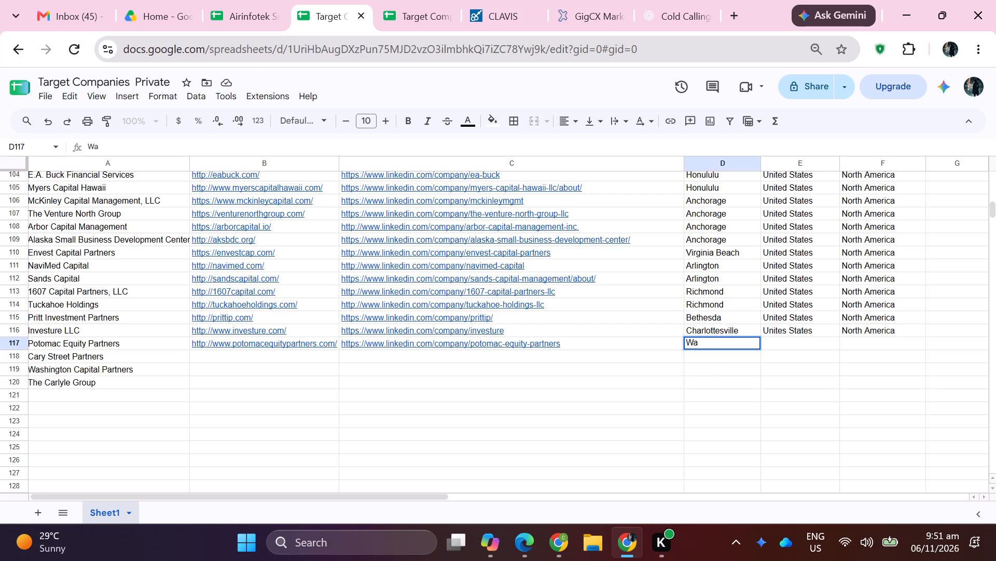
pyautogui.press('Tab')
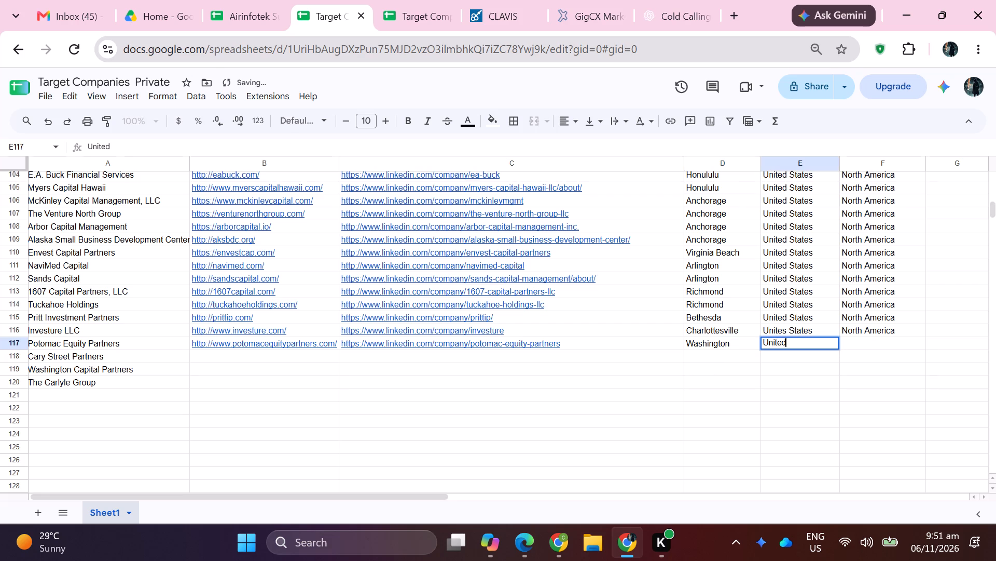
pyautogui.write('tates')
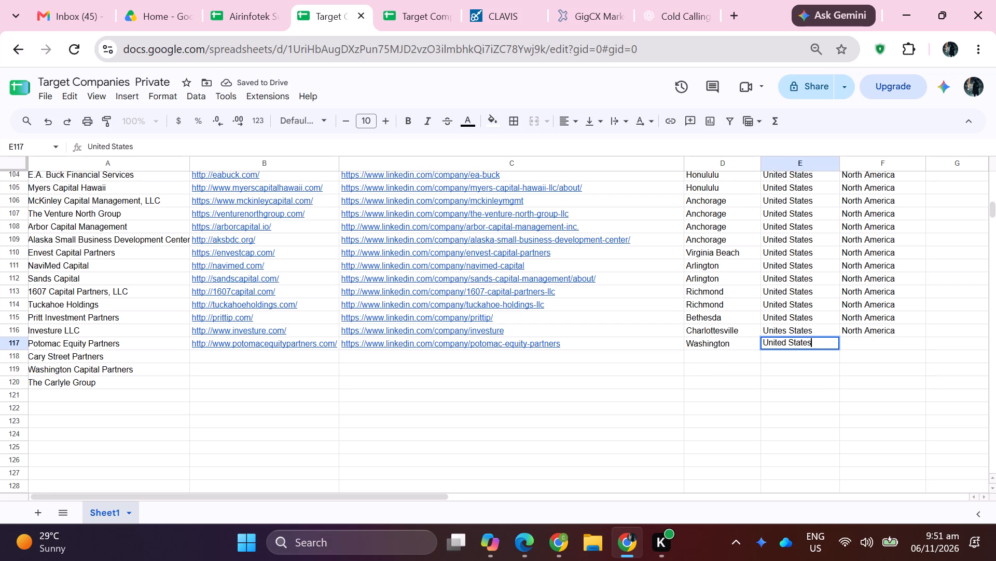
pyautogui.press('Tab')
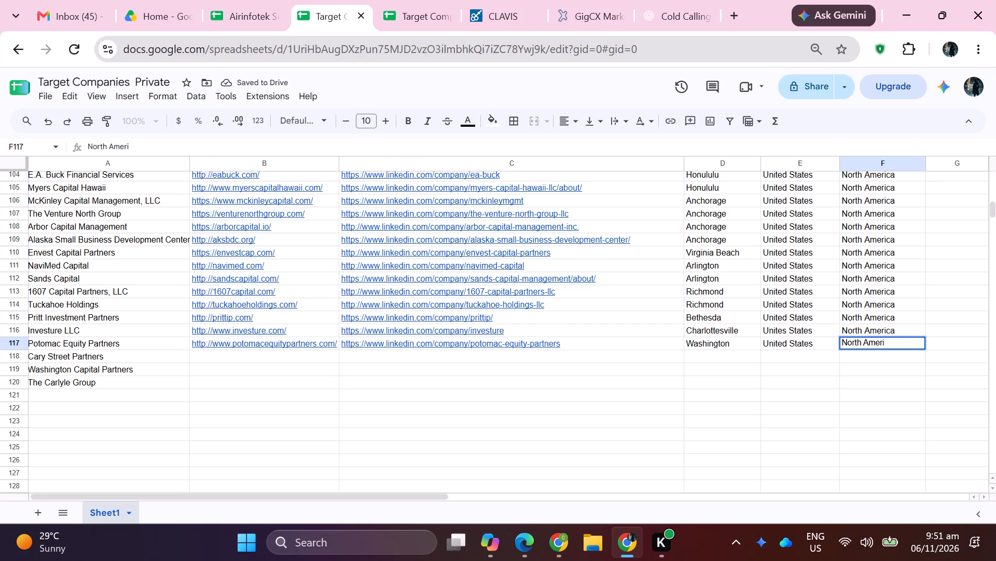
pyautogui.write('ca')
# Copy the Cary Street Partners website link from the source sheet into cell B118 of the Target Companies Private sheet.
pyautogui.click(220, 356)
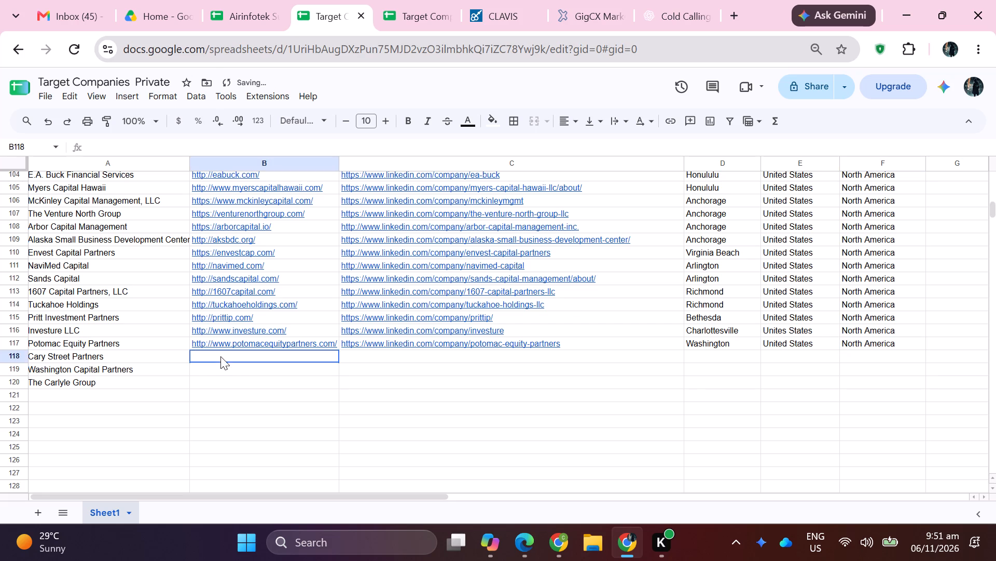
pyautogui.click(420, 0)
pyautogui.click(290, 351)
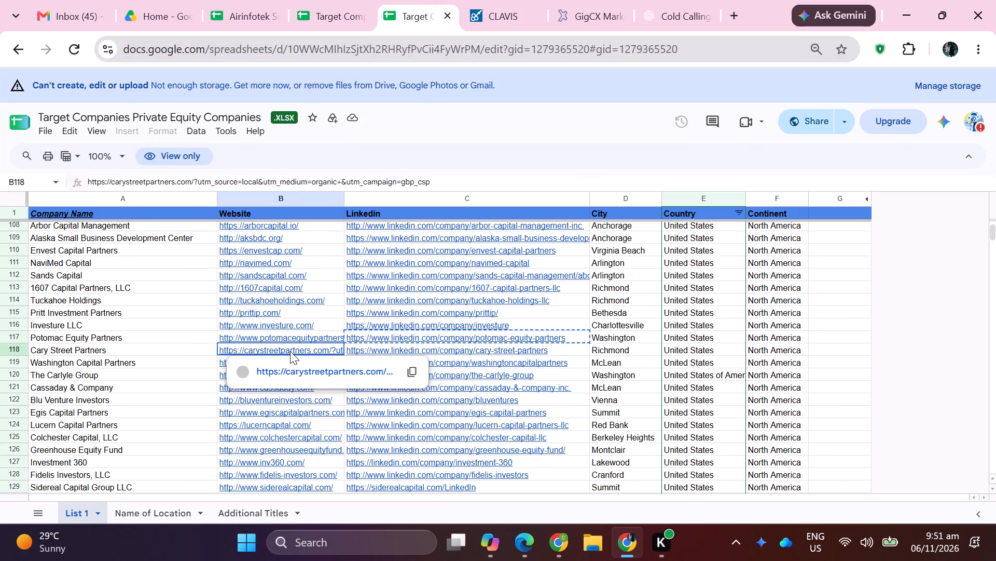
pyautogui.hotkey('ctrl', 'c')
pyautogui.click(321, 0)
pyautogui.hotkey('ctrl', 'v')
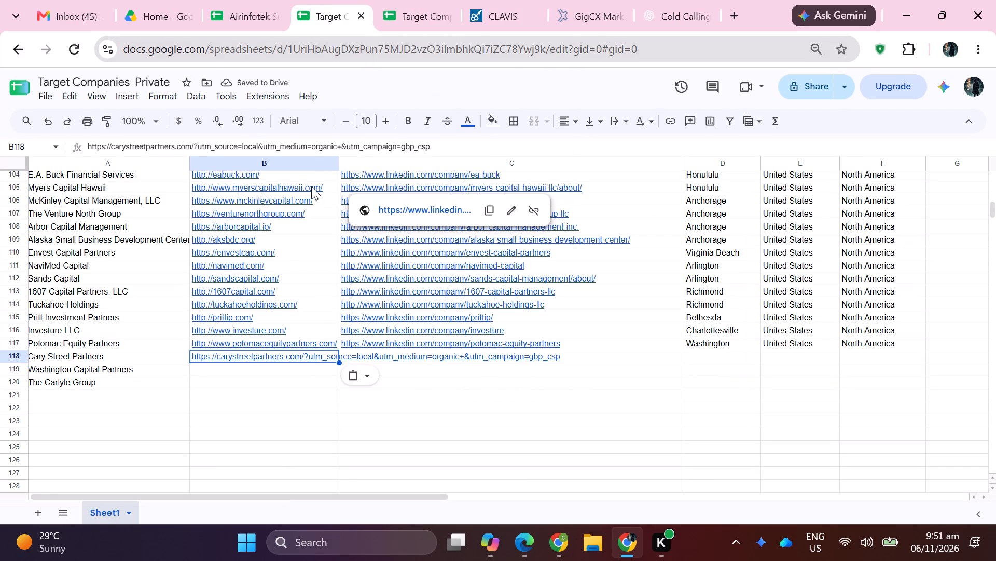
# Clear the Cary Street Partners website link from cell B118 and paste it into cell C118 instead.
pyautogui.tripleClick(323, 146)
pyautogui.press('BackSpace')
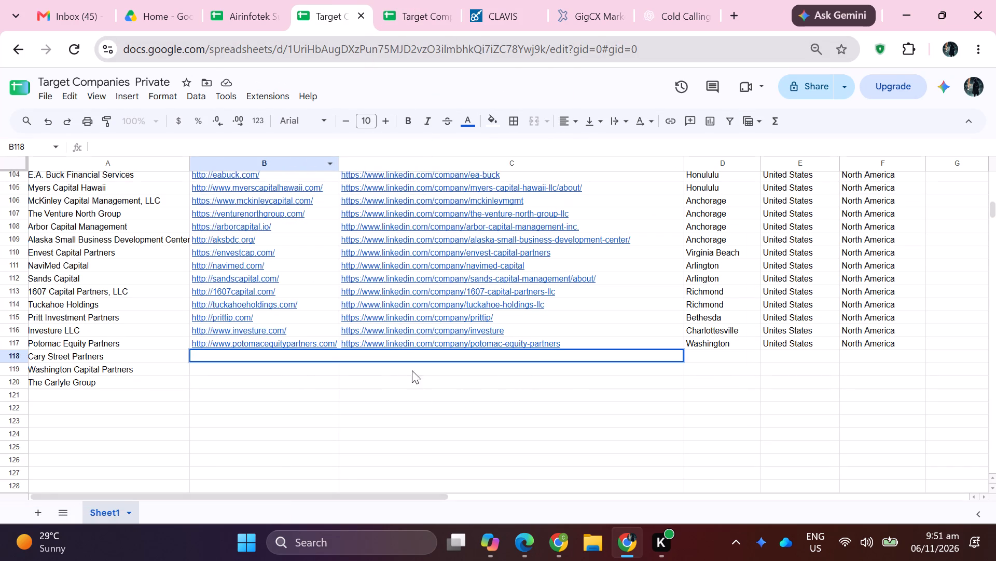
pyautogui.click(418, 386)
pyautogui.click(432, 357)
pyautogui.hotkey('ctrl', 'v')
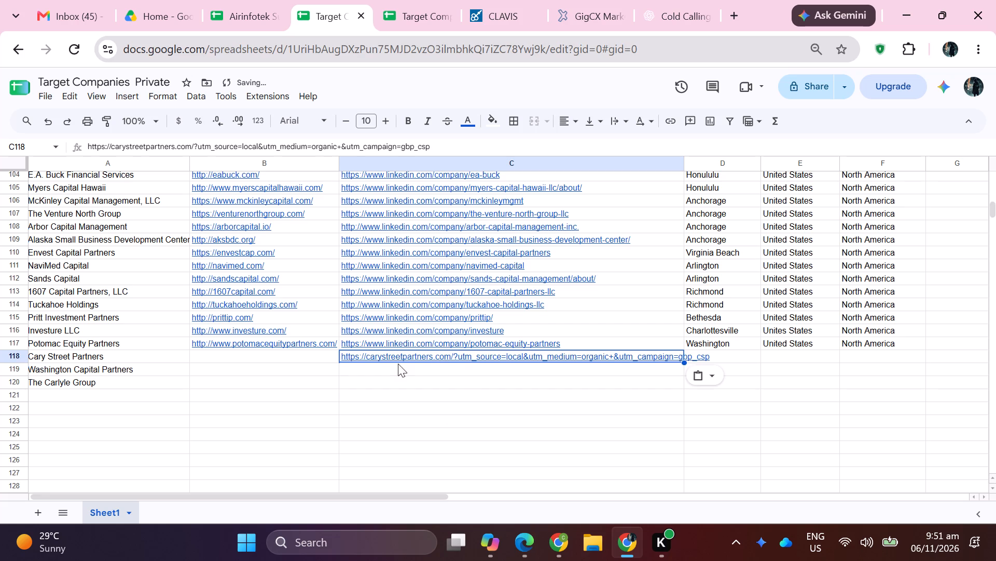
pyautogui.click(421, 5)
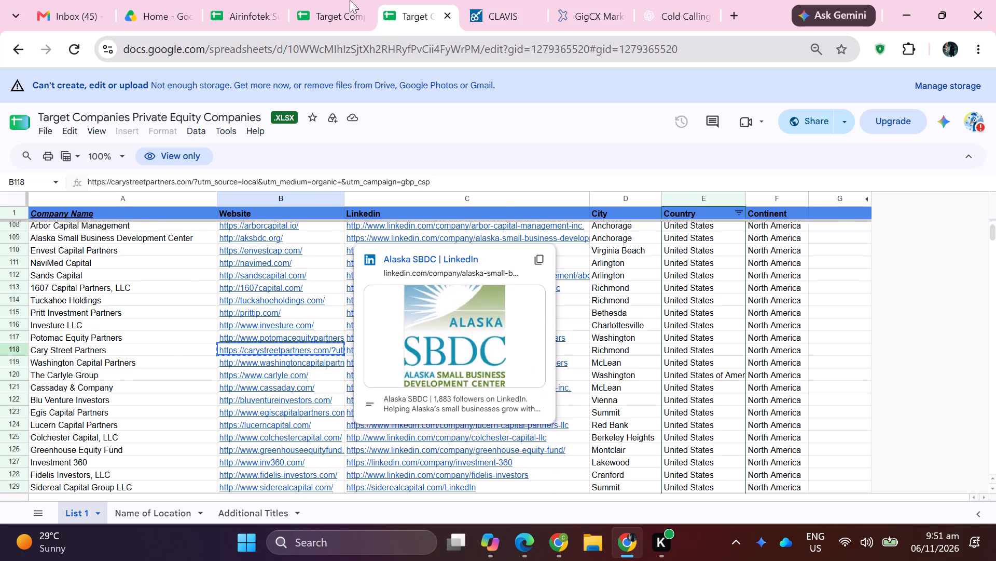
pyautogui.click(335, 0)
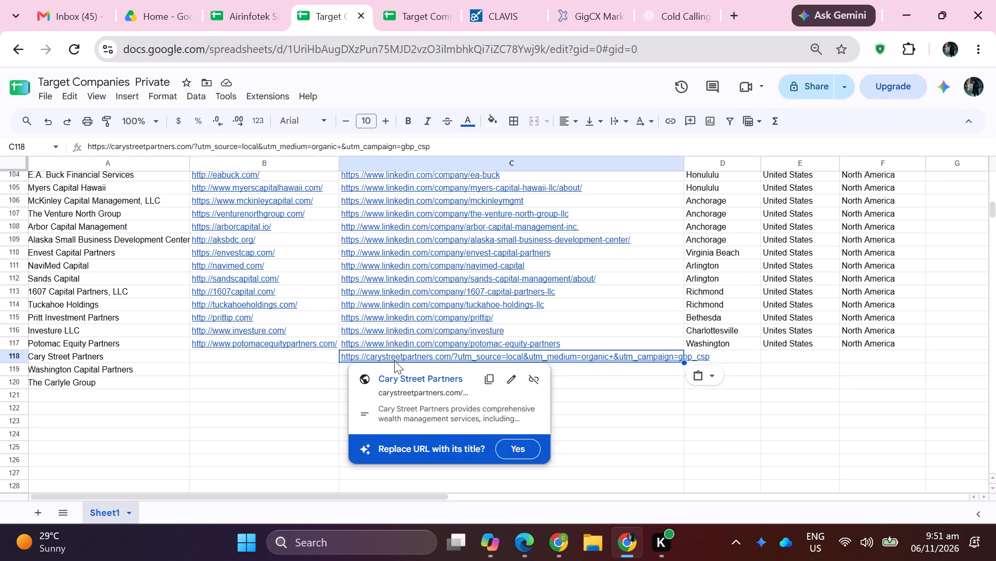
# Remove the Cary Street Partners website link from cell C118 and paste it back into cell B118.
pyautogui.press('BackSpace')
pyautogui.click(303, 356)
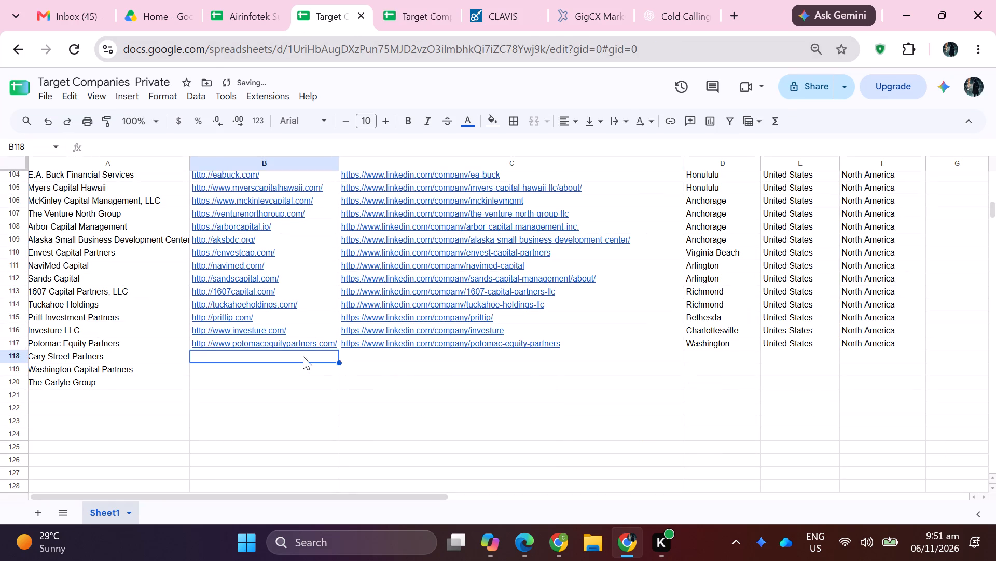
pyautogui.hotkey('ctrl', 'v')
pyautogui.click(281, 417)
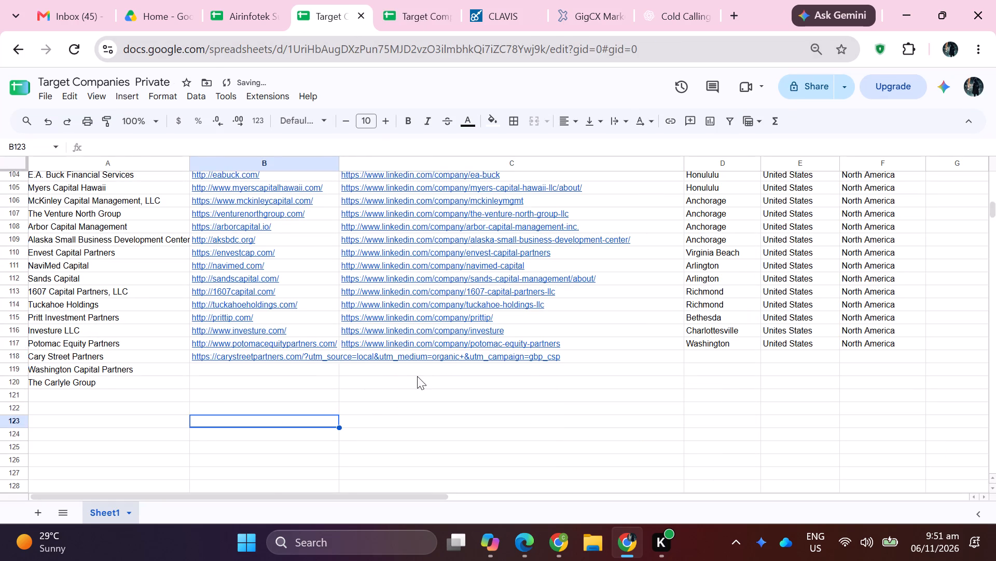
# Copy the Cary Street Partners LinkedIn link from the source sheet into cell C118 of the Target Companies Private sheet.
pyautogui.click(237, 0)
pyautogui.click(421, 2)
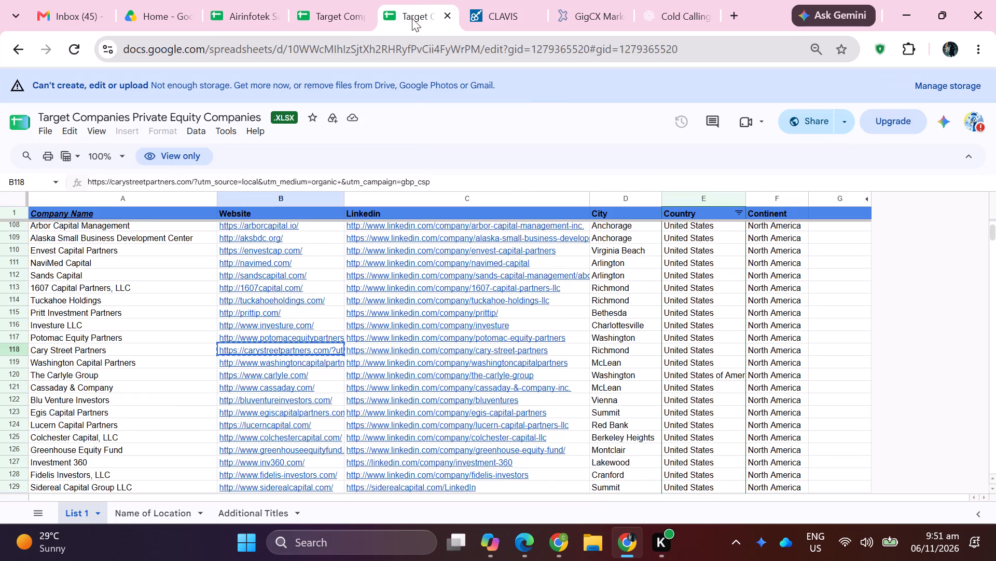
pyautogui.click(384, 349)
pyautogui.hotkey('ctrl', 'c')
pyautogui.click(311, 0)
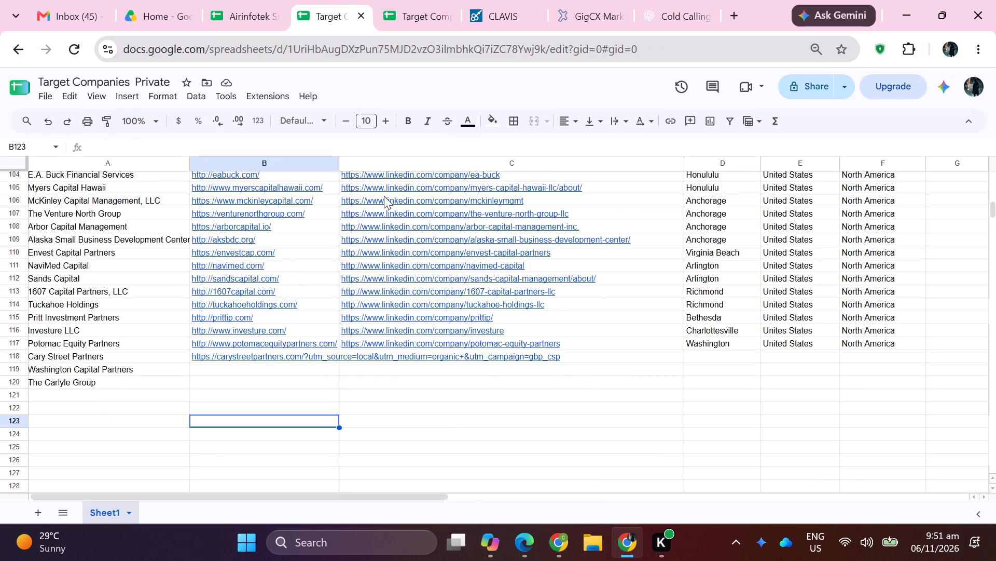
pyautogui.click(478, 358)
pyautogui.hotkey('ctrl', 'v')
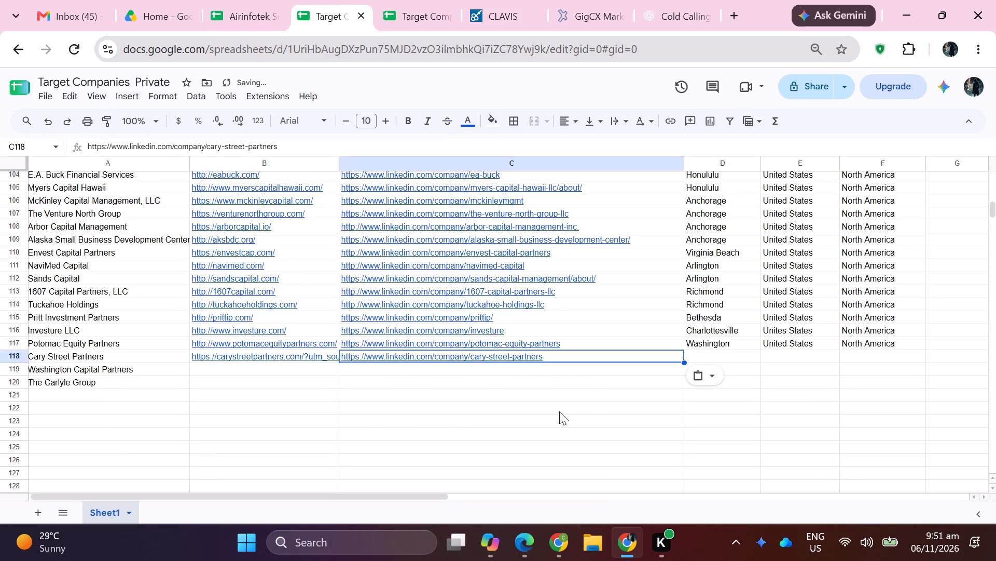
# Check the source row and enter Richmond, United States and North America for Cary Street Partners in cells D118 to F118.
pyautogui.click(396, 2)
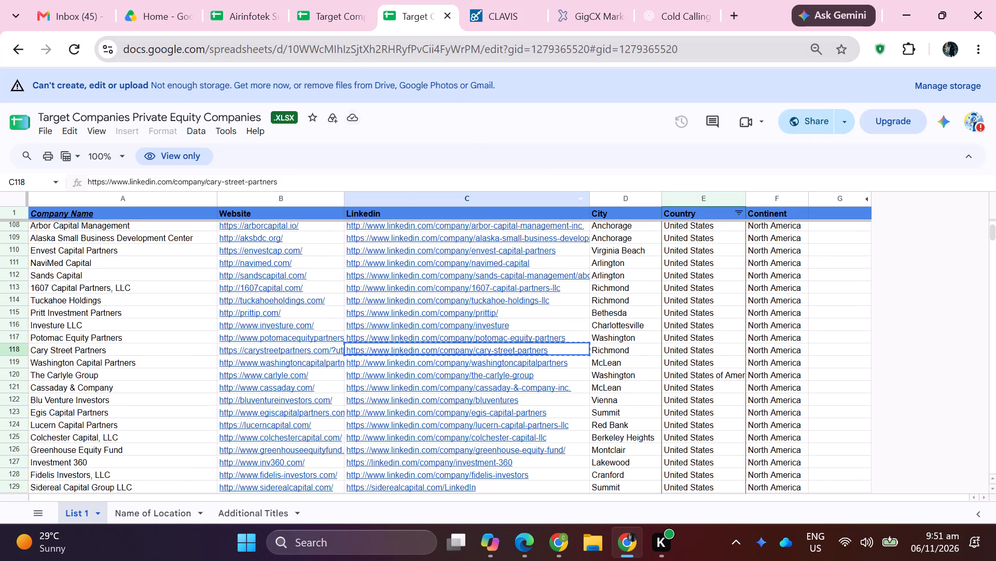
pyautogui.click(344, 0)
pyautogui.click(718, 360)
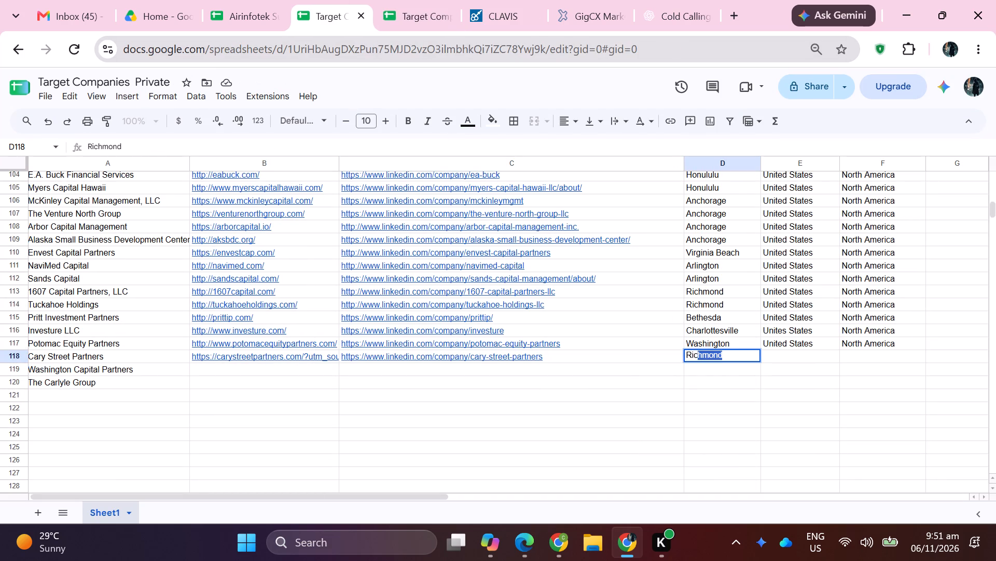
pyautogui.write('hmond')
pyautogui.press('Tab')
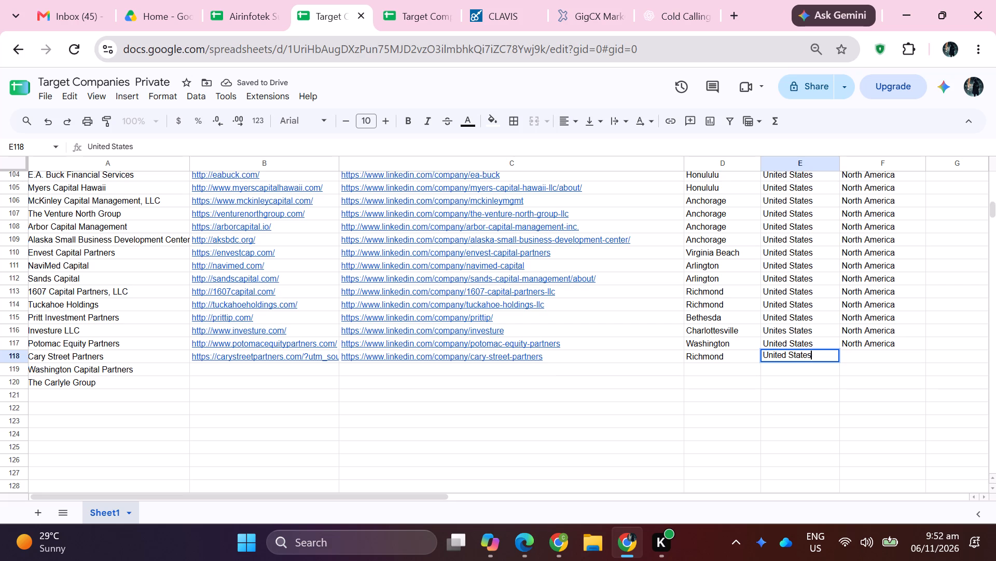
pyautogui.press('Tab')
pyautogui.press('BackSpace')
pyautogui.press('BackSpace')
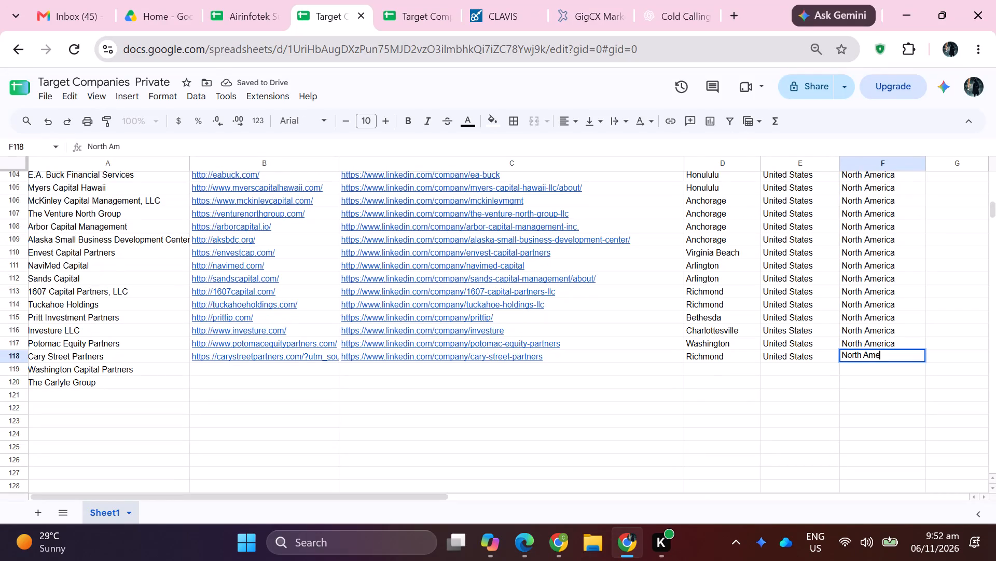
pyautogui.write('ca')
# Copy the Washington Capital Partners website link from the source sheet into cell B119 of the Target Companies Private sheet.
pyautogui.click(422, 0)
pyautogui.click(295, 364)
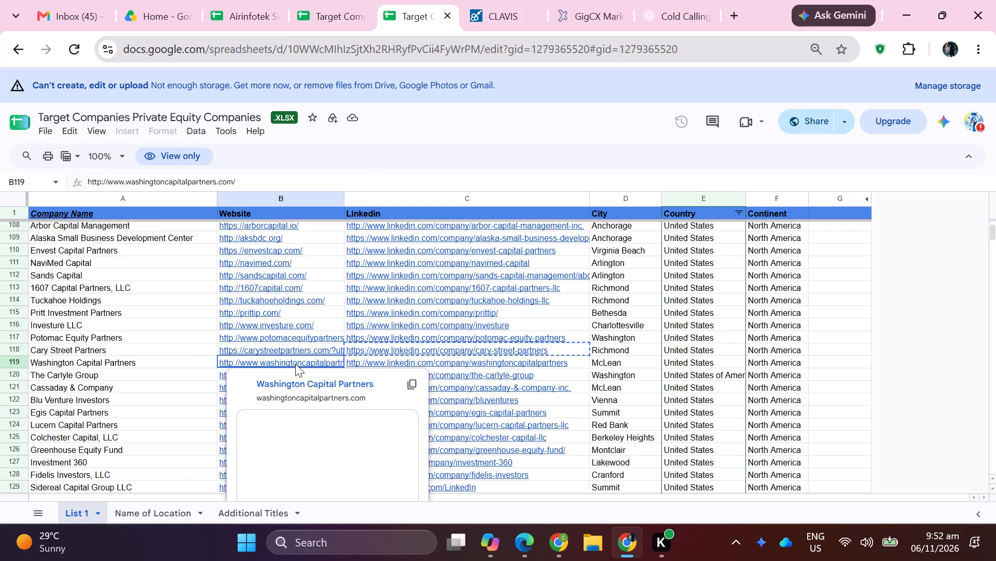
pyautogui.hotkey('ctrl', 'c')
pyautogui.click(340, 0)
pyautogui.click(271, 378)
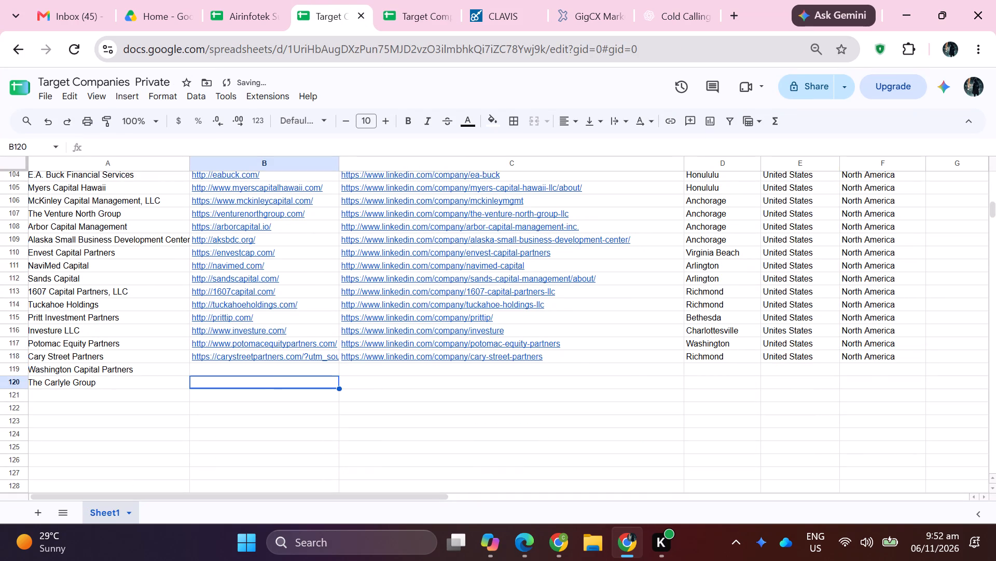
pyautogui.click(274, 371)
pyautogui.hotkey('ctrl', 'v')
# Copy the Washington Capital Partners LinkedIn link from the source sheet into cell C119 of the Target Companies Private sheet.
pyautogui.click(407, 40)
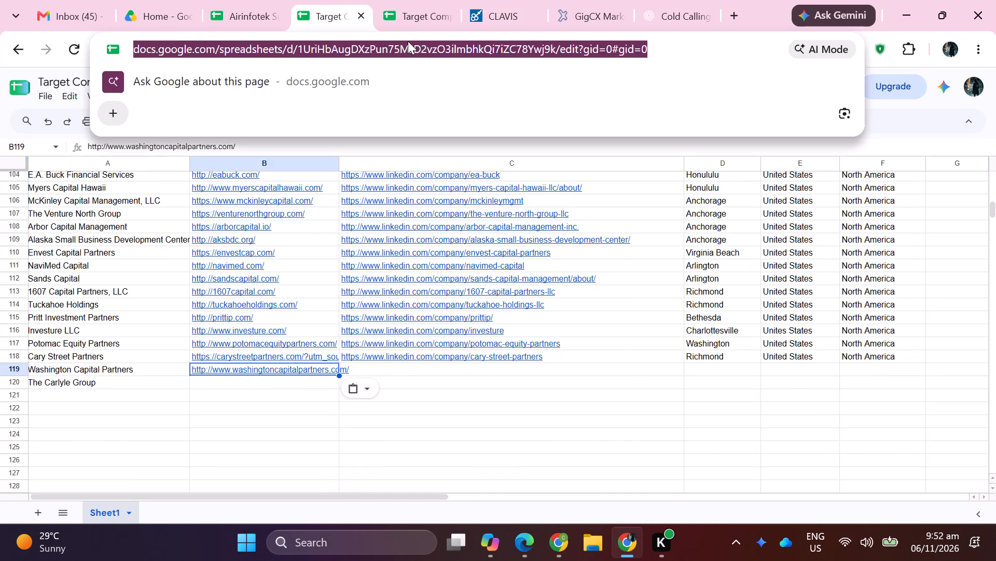
pyautogui.click(409, 18)
pyautogui.click(395, 360)
pyautogui.hotkey('ctrl', 'c')
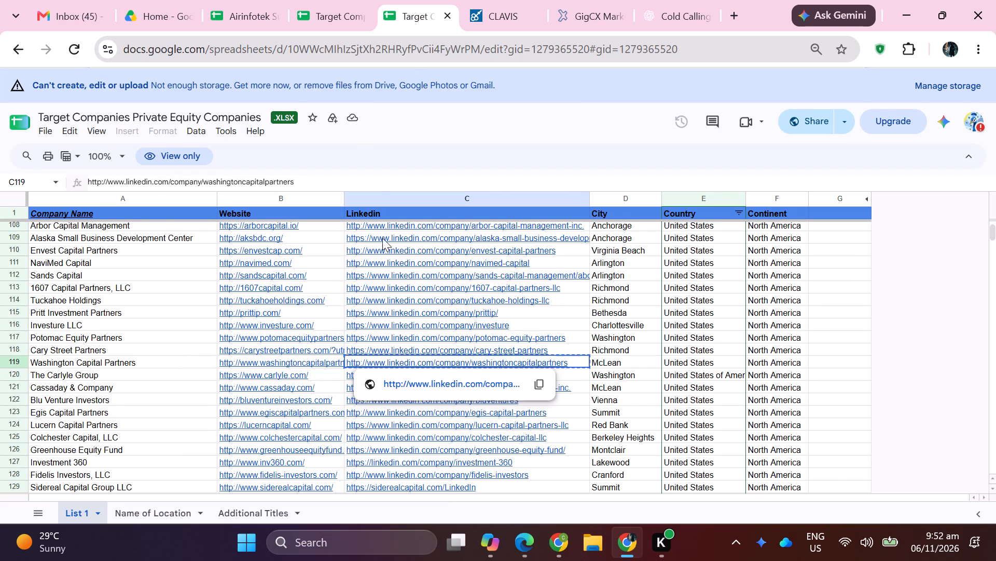
pyautogui.click(316, 0)
pyautogui.click(430, 372)
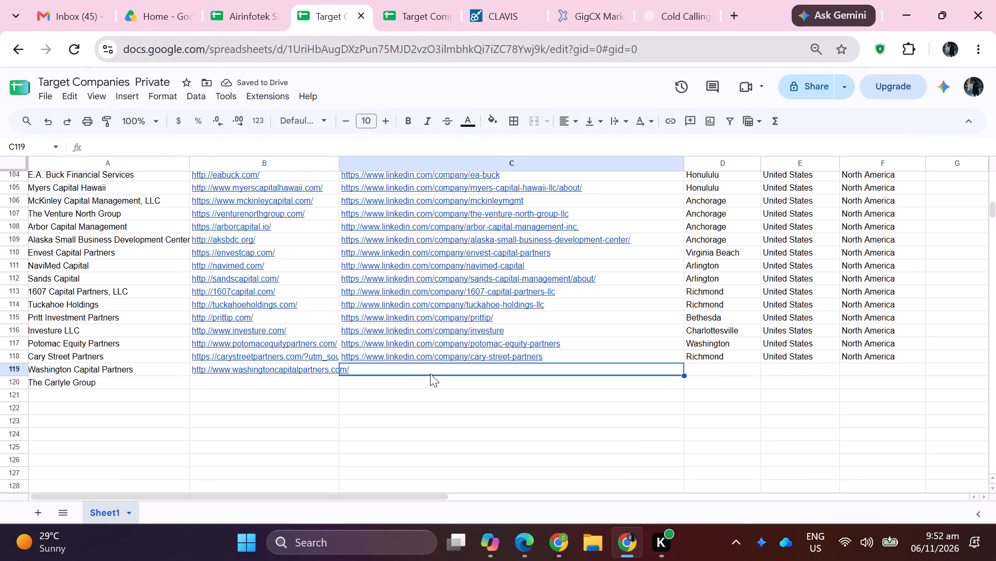
pyautogui.hotkey('ctrl', 'v')
# Check the source row and enter Mclean, United States and North America for Washington Capital Partners in cells D119 to F119.
pyautogui.click(397, 4)
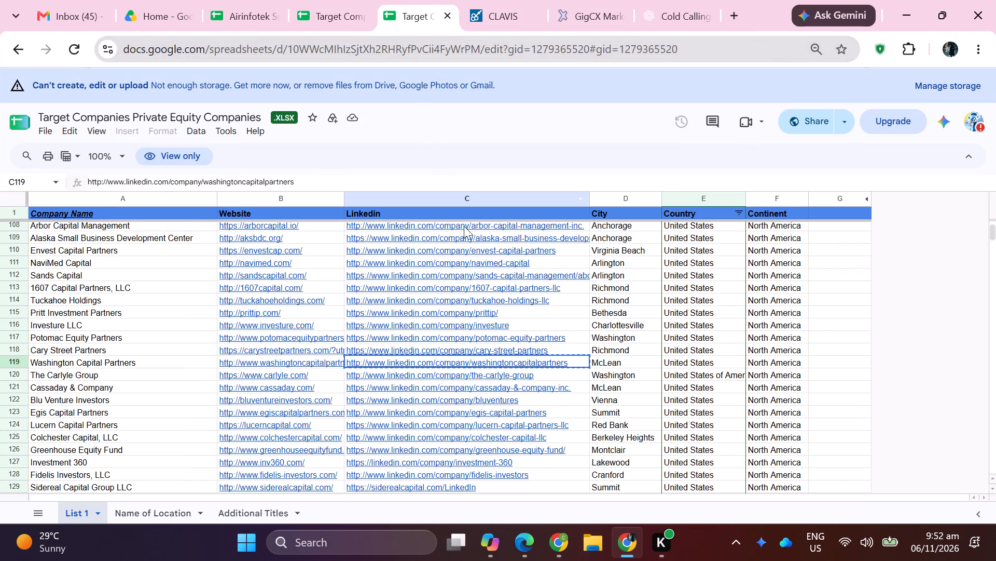
pyautogui.click(331, 0)
pyautogui.click(714, 369)
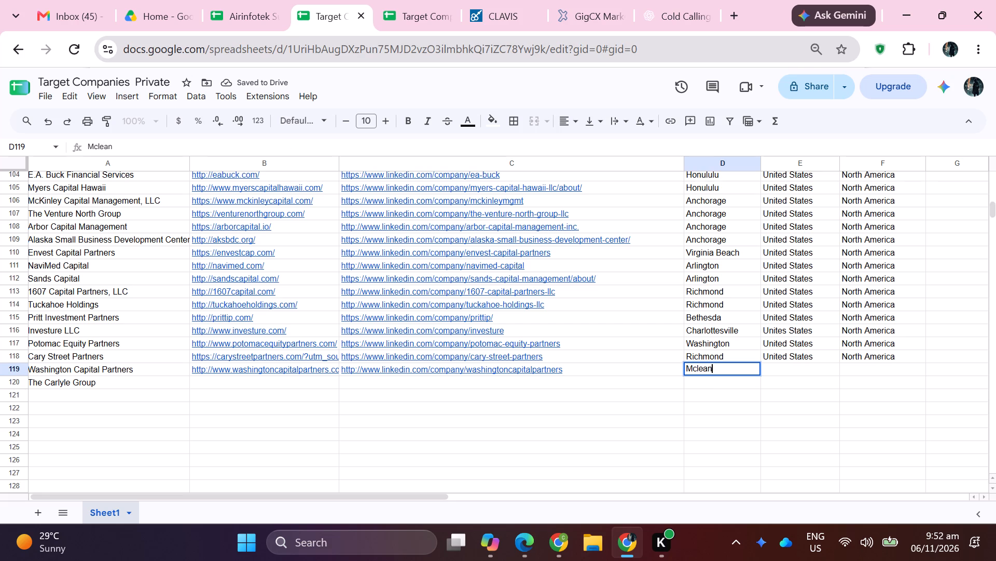
pyautogui.press('Tab')
pyautogui.press('BackSpace')
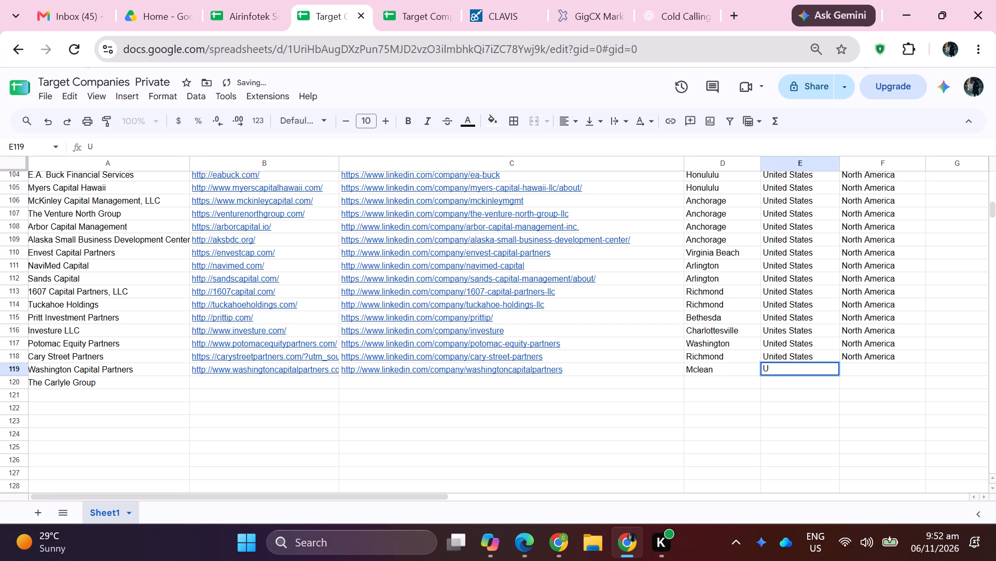
pyautogui.press('BackSpace')
pyautogui.press('BackSpace')
pyautogui.press('BackSpace')
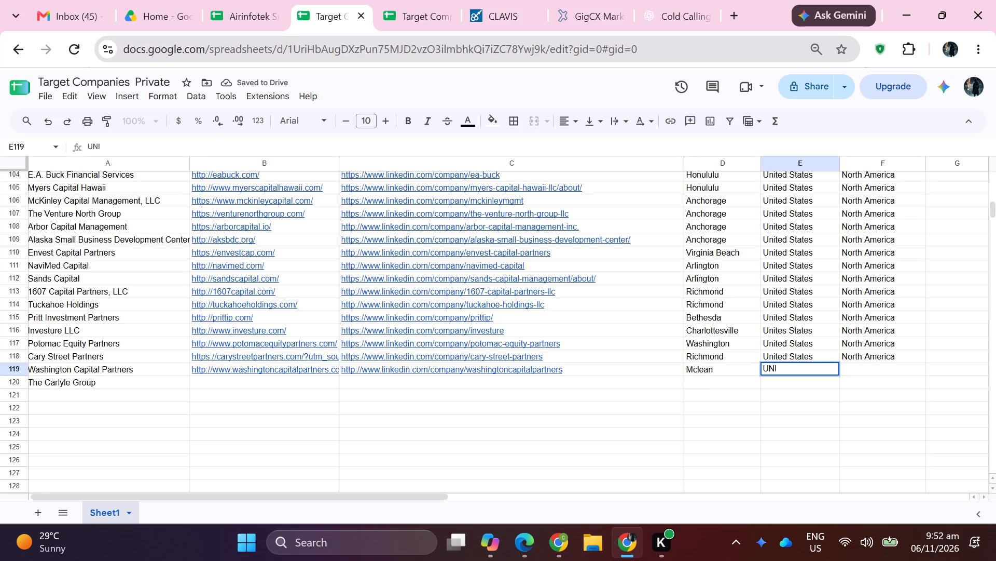
pyautogui.press('BackSpace')
pyautogui.write('nited')
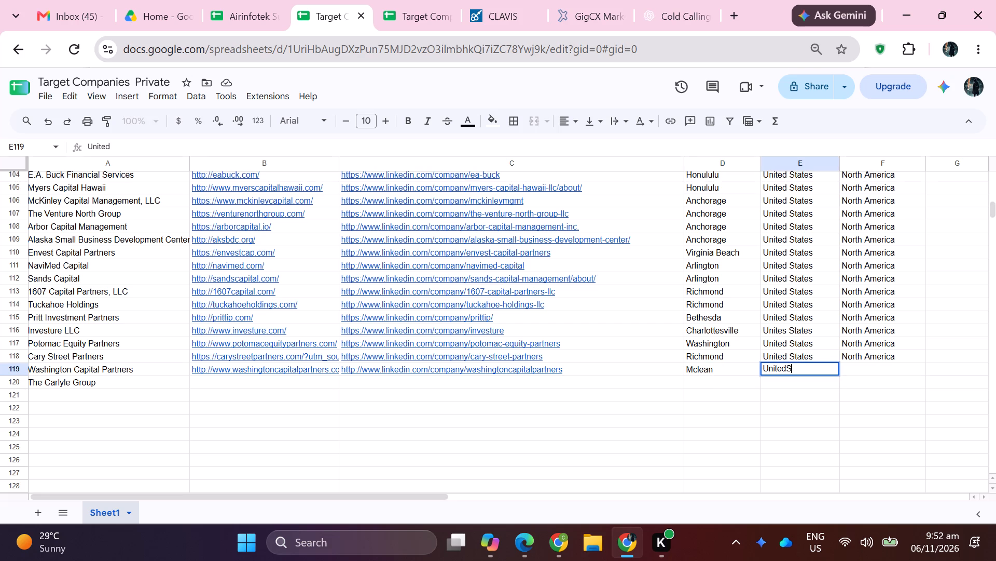
pyautogui.press('BackSpace')
pyautogui.press('BackSpace')
pyautogui.press('BackSpace')
pyautogui.press('s')
pyautogui.press('BackSpace')
pyautogui.write('d s')
pyautogui.press('Tab')
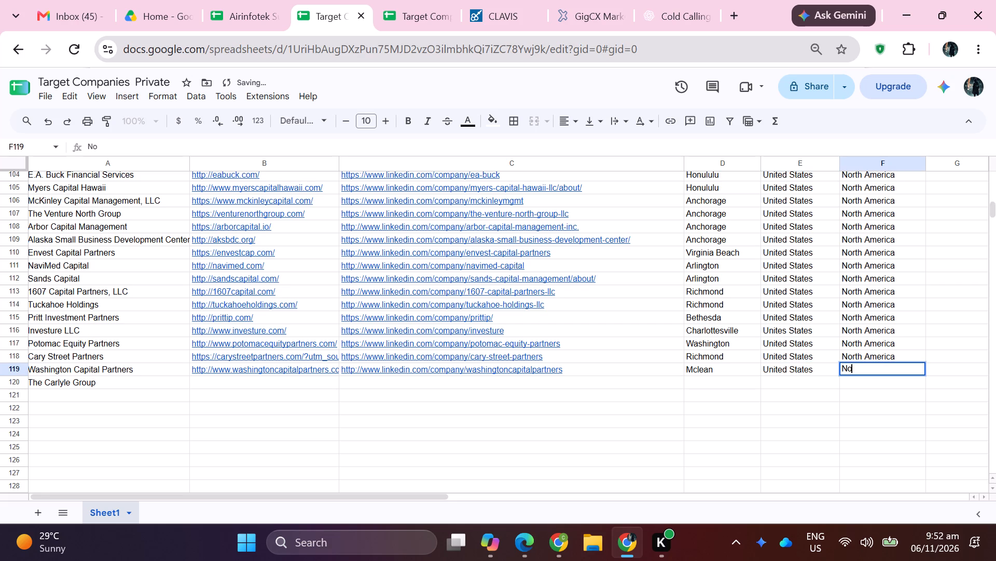
pyautogui.press('BackSpace')
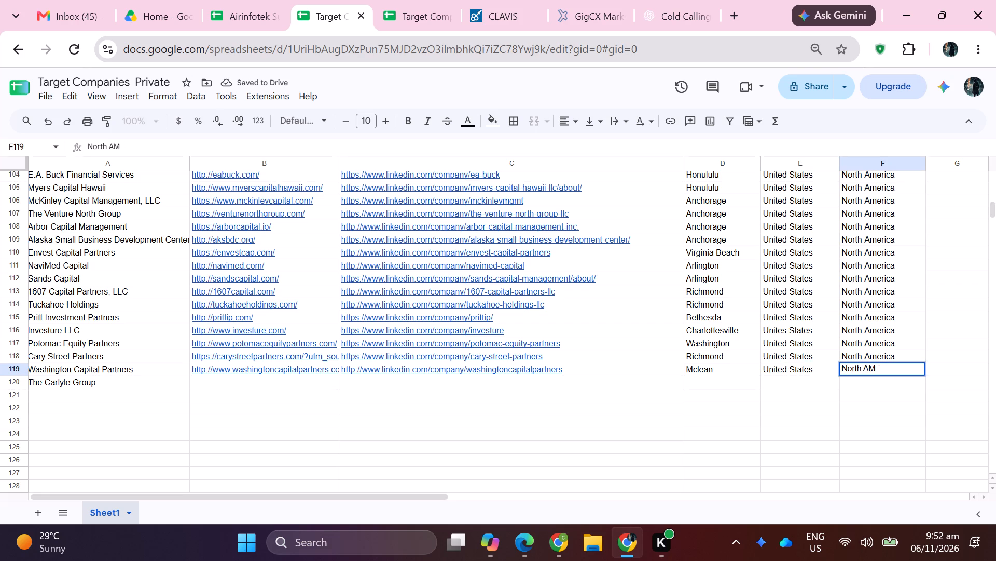
pyautogui.press('BackSpace')
pyautogui.press('BackSpace')
pyautogui.write('rica')
pyautogui.press('Tab')
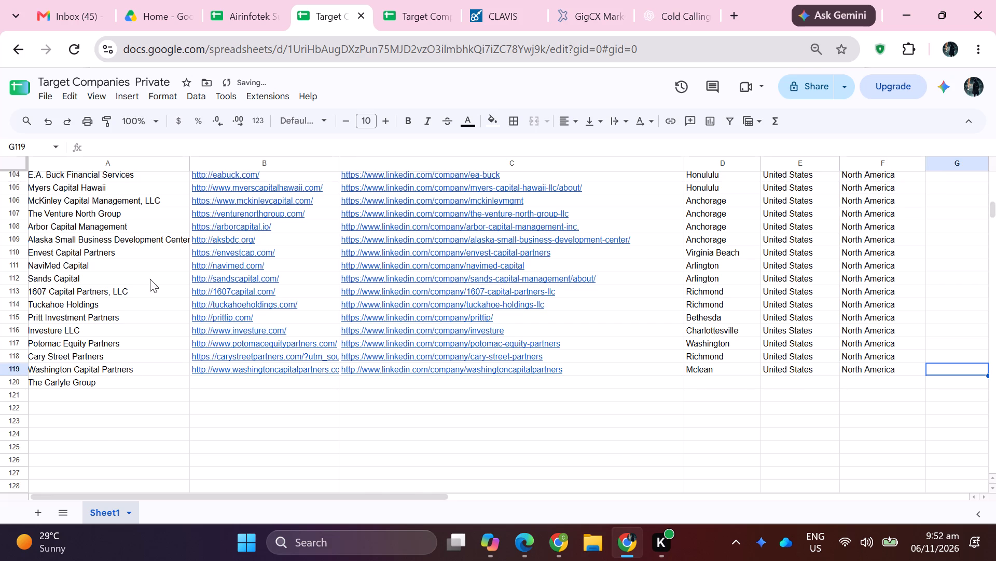
# Copy The Carlyle Group website link from the source sheet into cell B120 of the Target Companies Private sheet.
pyautogui.click(442, 0)
pyautogui.click(300, 372)
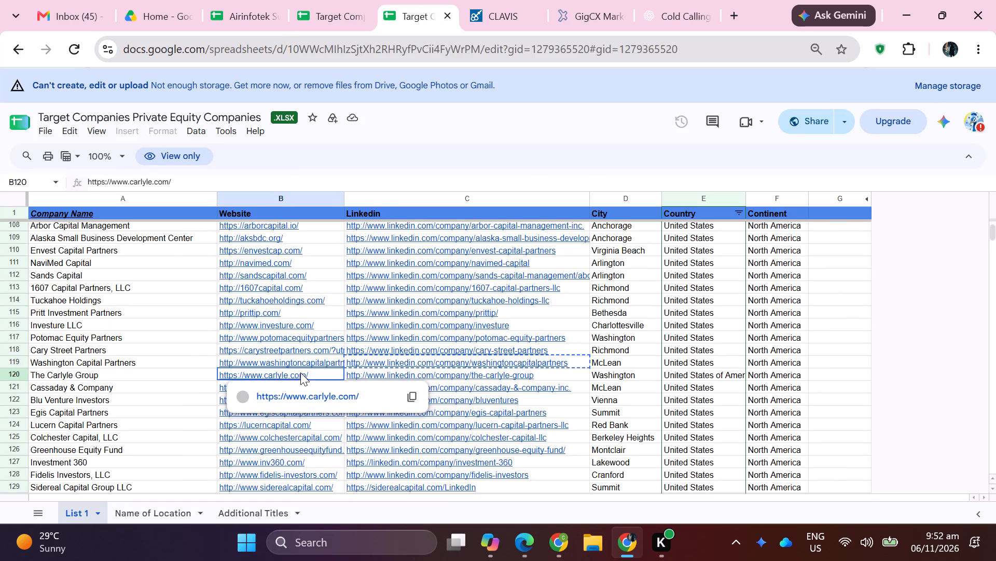
pyautogui.hotkey('ctrl', 'c')
pyautogui.click(316, 0)
pyautogui.click(269, 385)
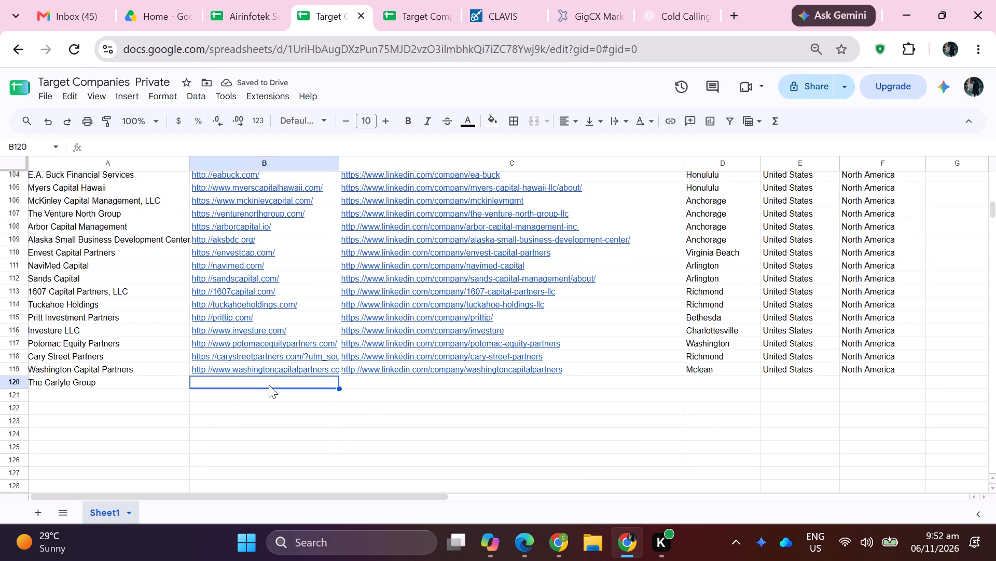
pyautogui.hotkey('ctrl', 'v')
# Copy The Carlyle Group LinkedIn link from the source sheet into cell C120 of the Target Companies Private sheet.
pyautogui.click(412, 382)
pyautogui.click(430, 2)
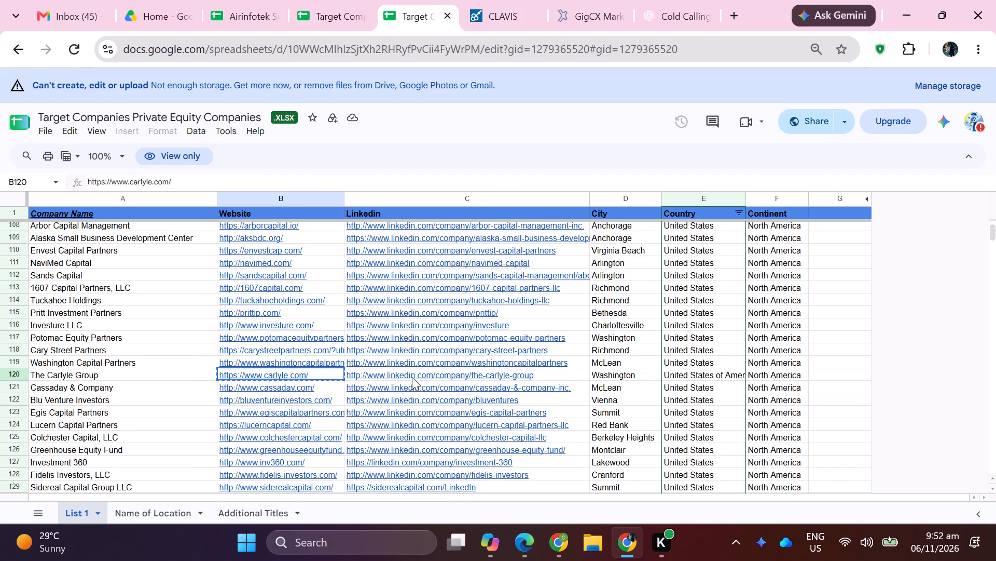
pyautogui.click(412, 377)
pyautogui.hotkey('ctrl', 'c')
pyautogui.click(326, 0)
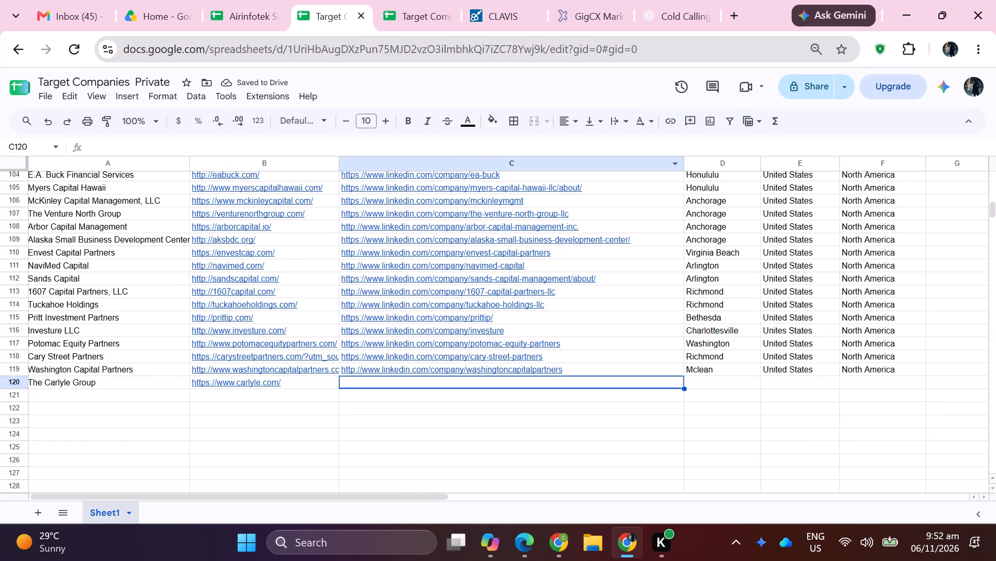
pyautogui.hotkey('ctrl', 'v')
# Check the source row and enter Washington, United States and North America for The Carlyle Group in cells D120 to F120.
pyautogui.click(420, 0)
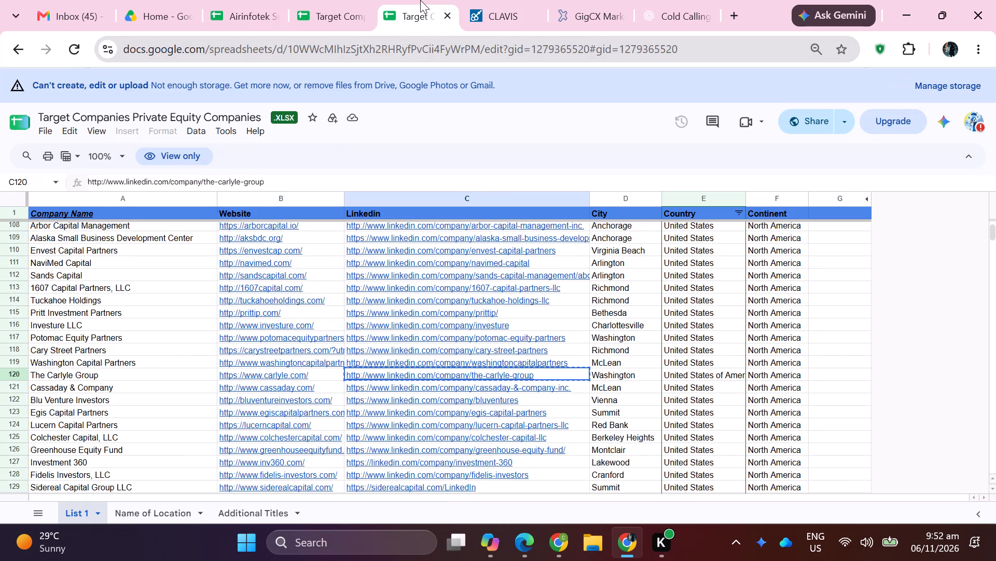
pyautogui.click(328, 0)
pyautogui.click(748, 386)
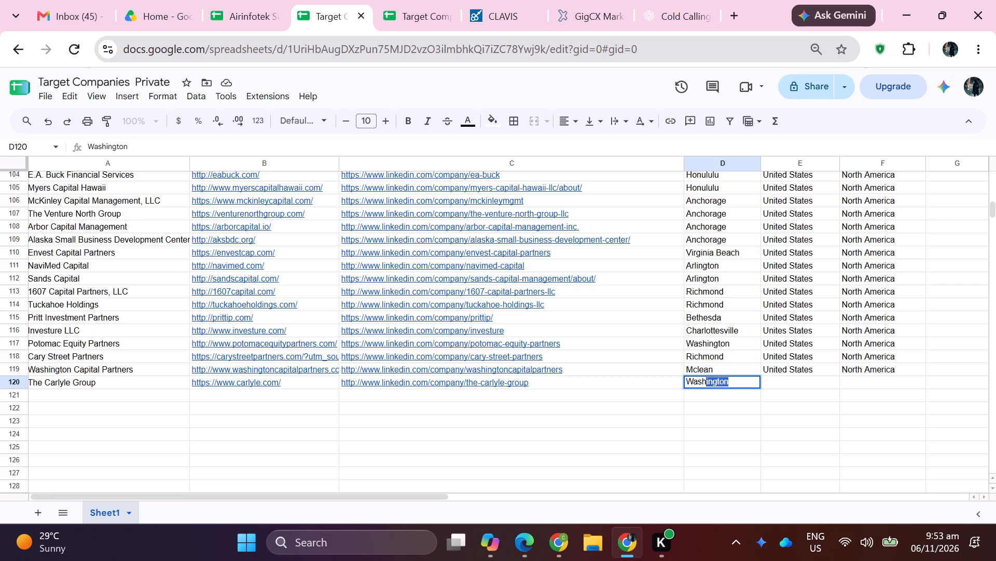
pyautogui.write('ington')
pyautogui.press('Tab')
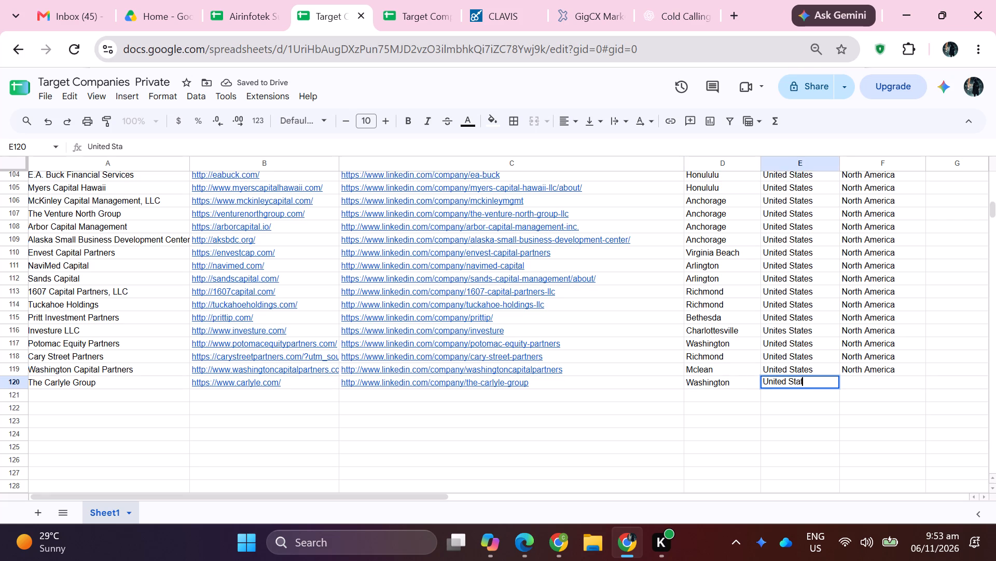
pyautogui.press('Tab')
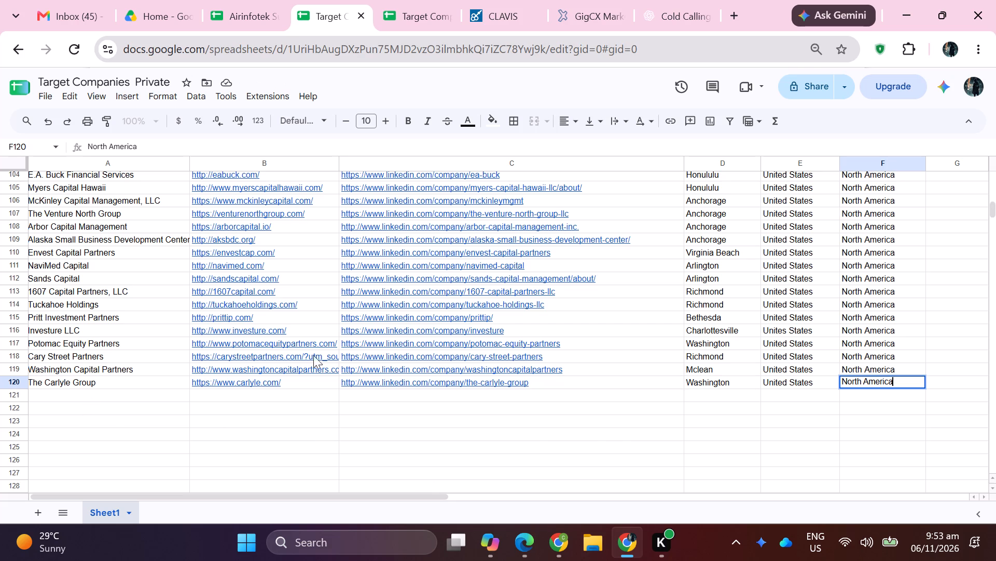
# Copy the company names from Cassaday & Company to 1435 Capital Management SLLC in the source sheet into cells A121 to A140 of the Target Companies Private sheet.
pyautogui.click(403, 0)
pyautogui.scroll(-1, 399, 328)
pyautogui.click(446, 385)
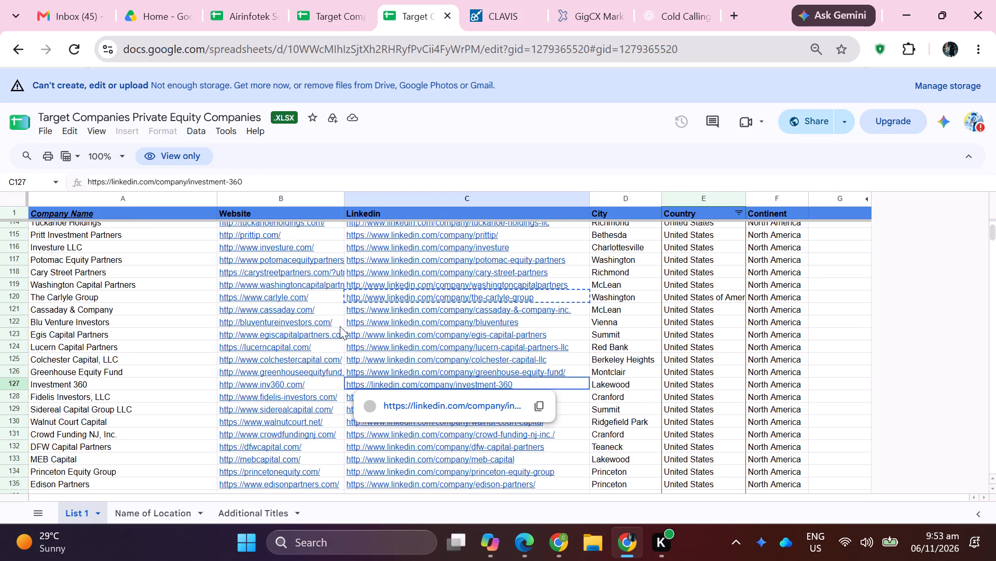
pyautogui.moveTo(125, 309); pyautogui.dragTo(139, 470)
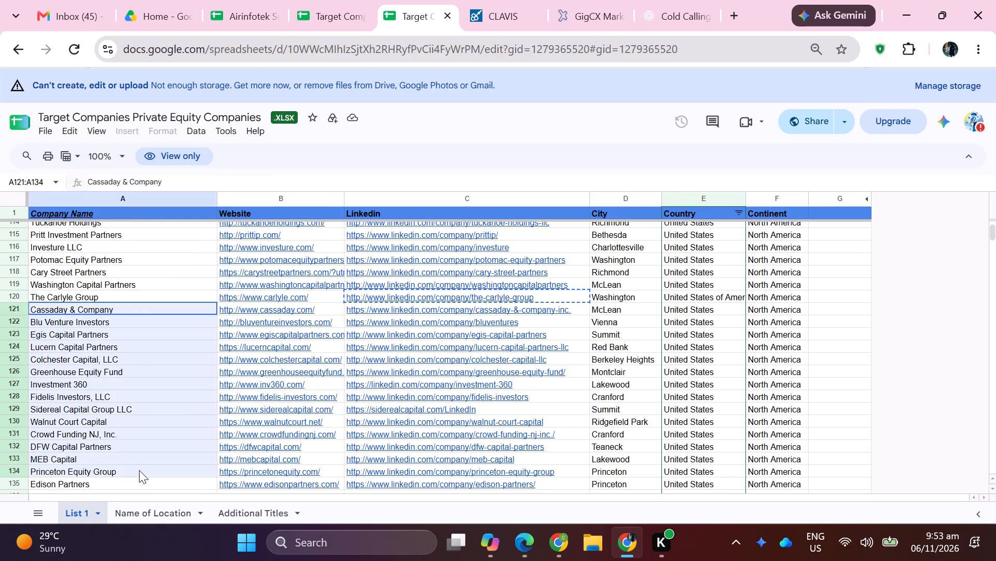
pyautogui.moveTo(139, 470); pyautogui.dragTo(145, 472)
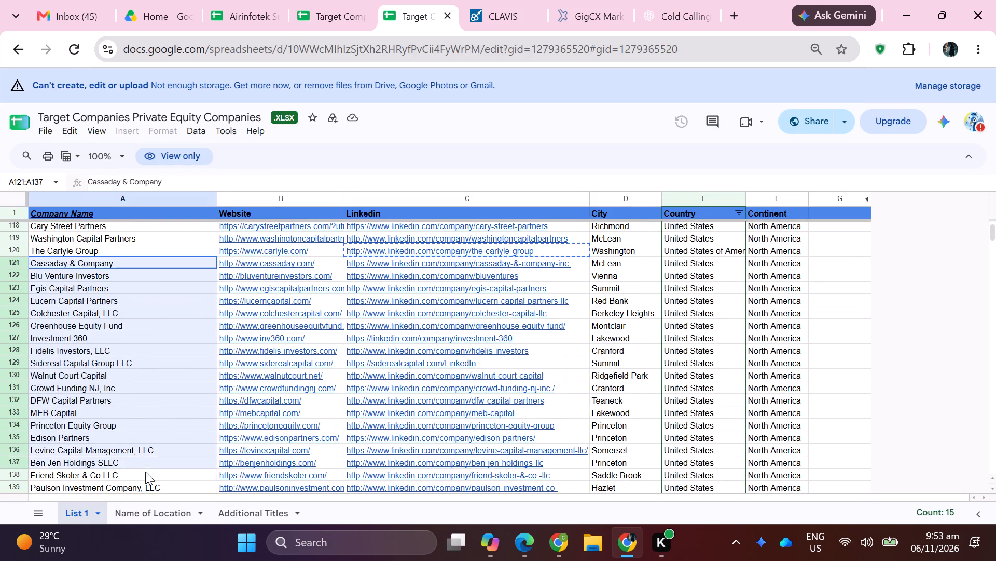
pyautogui.moveTo(145, 472); pyautogui.dragTo(147, 473)
pyautogui.hotkey('ctrl', 'c')
pyautogui.click(325, 8)
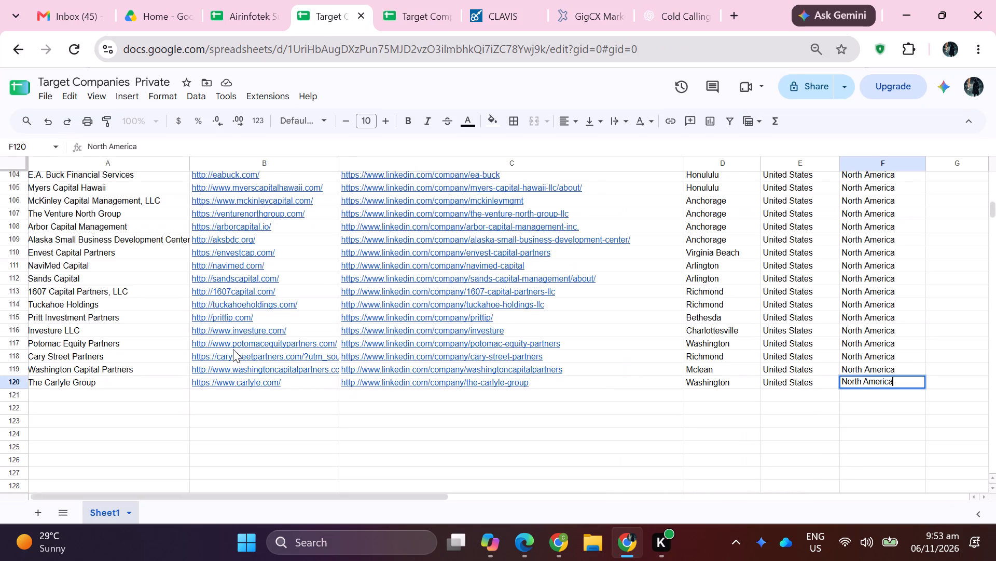
pyautogui.scroll(-1, 211, 365)
pyautogui.moveTo(67, 320); pyautogui.dragTo(131, 473)
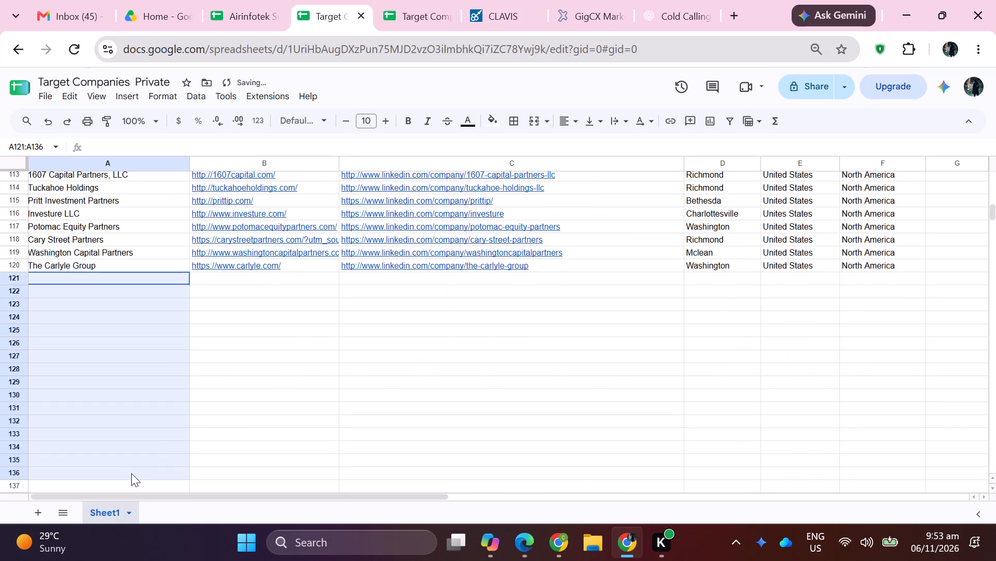
pyautogui.moveTo(131, 473); pyautogui.dragTo(132, 472)
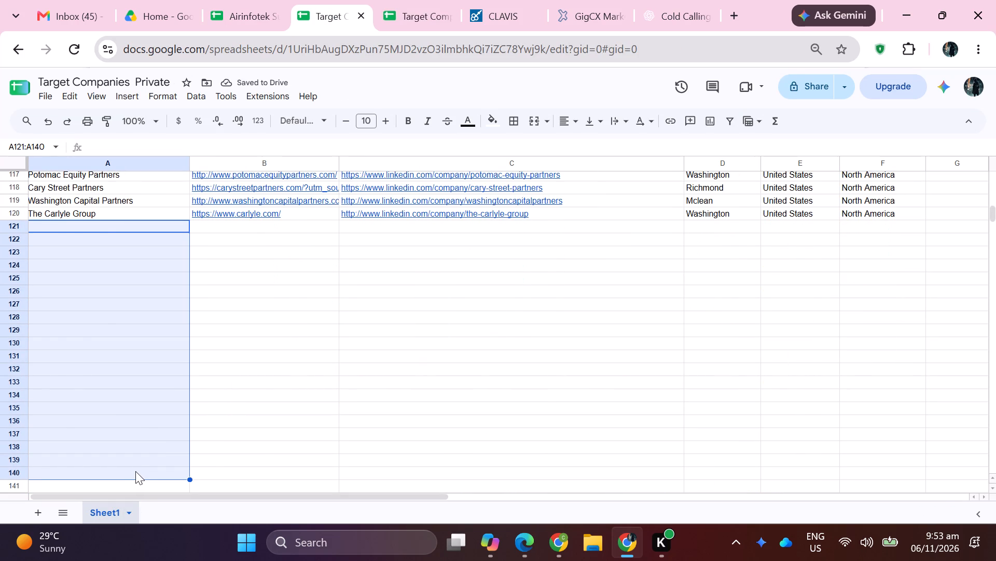
pyautogui.hotkey('ctrl', 'v')
pyautogui.click(375, 394)
# Copy the Cassaday & Company website link from the source sheet into cell B121 of the Target Companies Private sheet.
pyautogui.scroll(1, 264, 357)
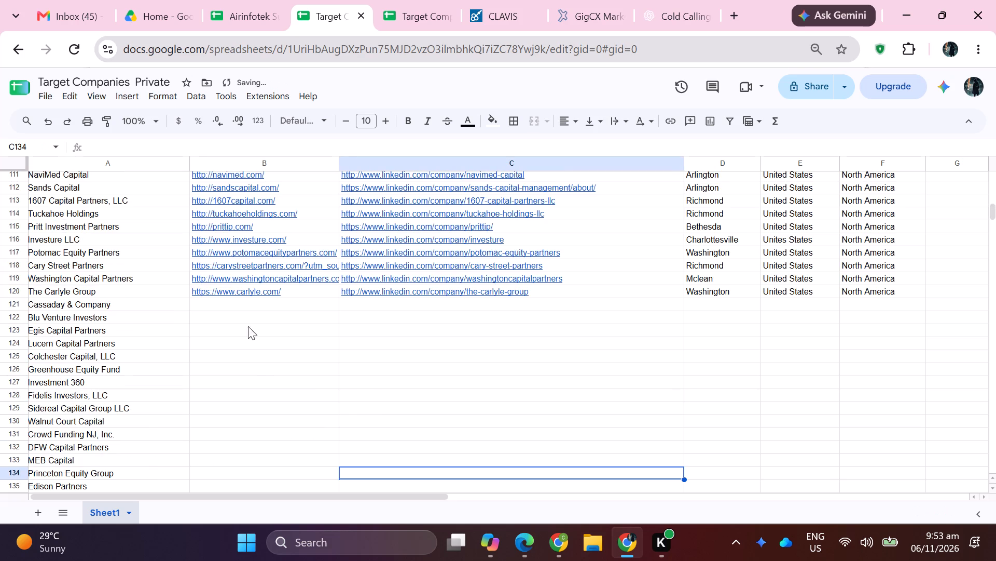
pyautogui.click(246, 311)
pyautogui.click(386, 0)
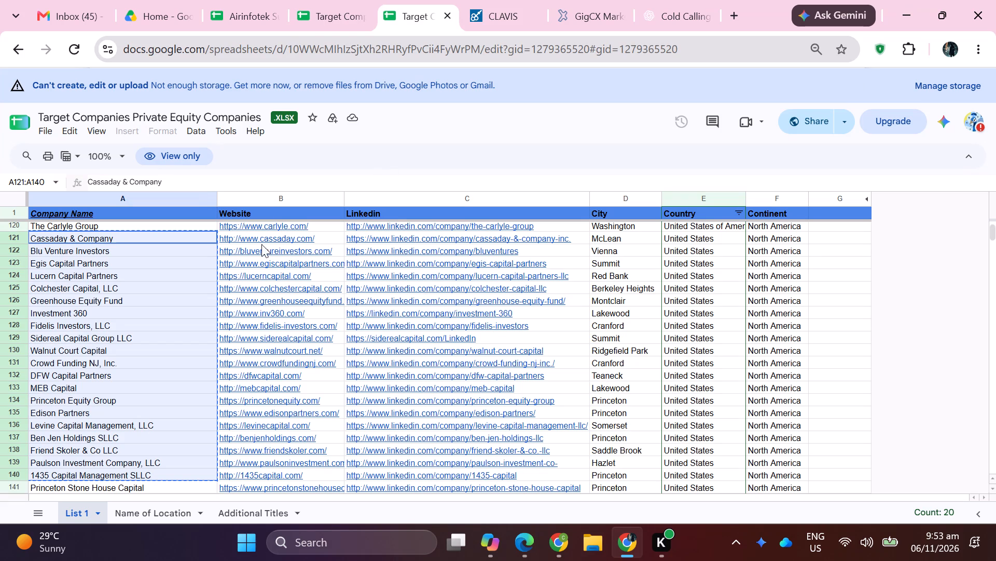
pyautogui.click(275, 242)
pyautogui.hotkey('ctrl', 'c')
pyautogui.click(340, 0)
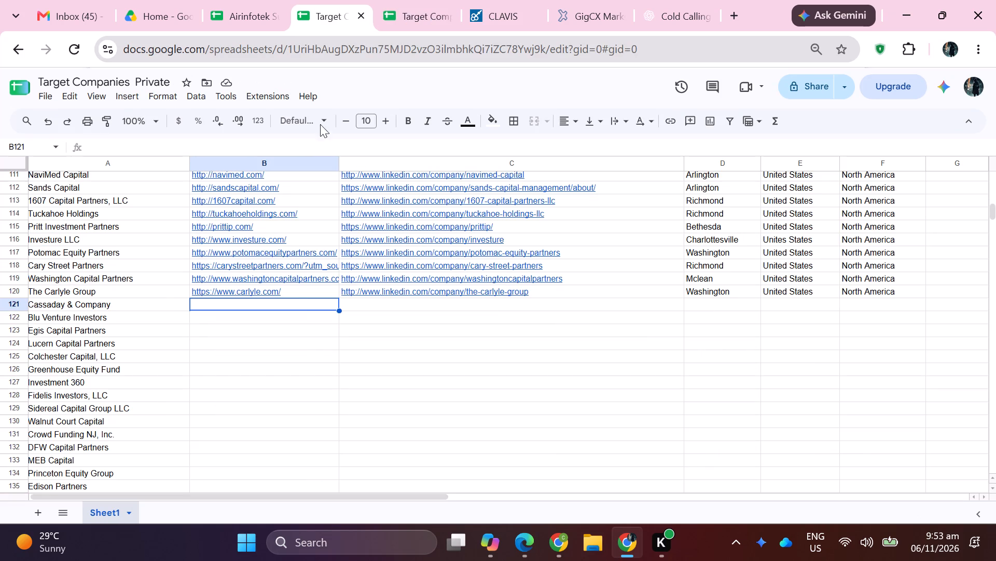
pyautogui.hotkey('ctrl', 'v')
# Copy the Cassaday & Company LinkedIn link from the source sheet into cell C121 of the Target Companies Private sheet.
pyautogui.click(407, 303)
pyautogui.click(397, 0)
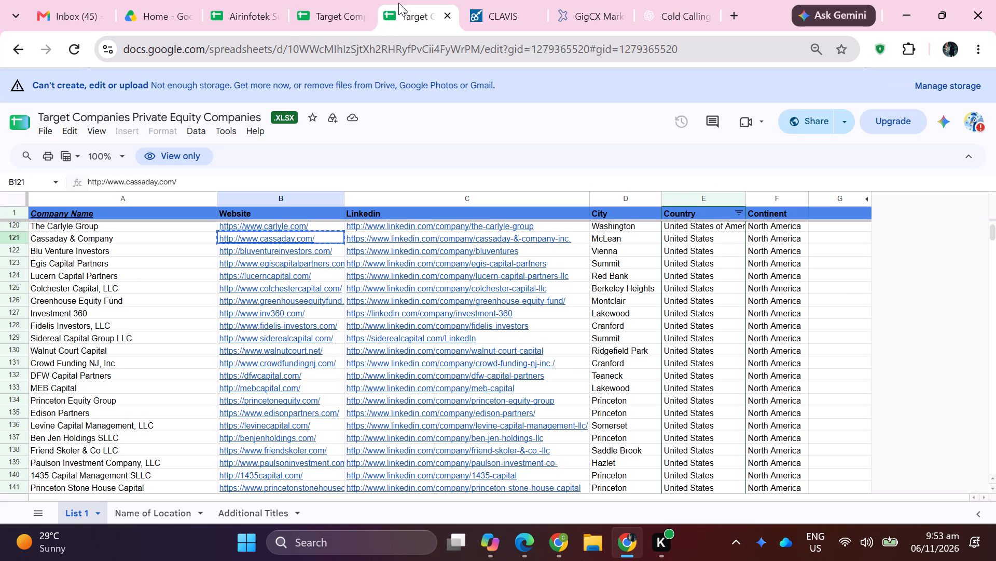
pyautogui.click(403, 235)
pyautogui.hotkey('ctrl', 'c')
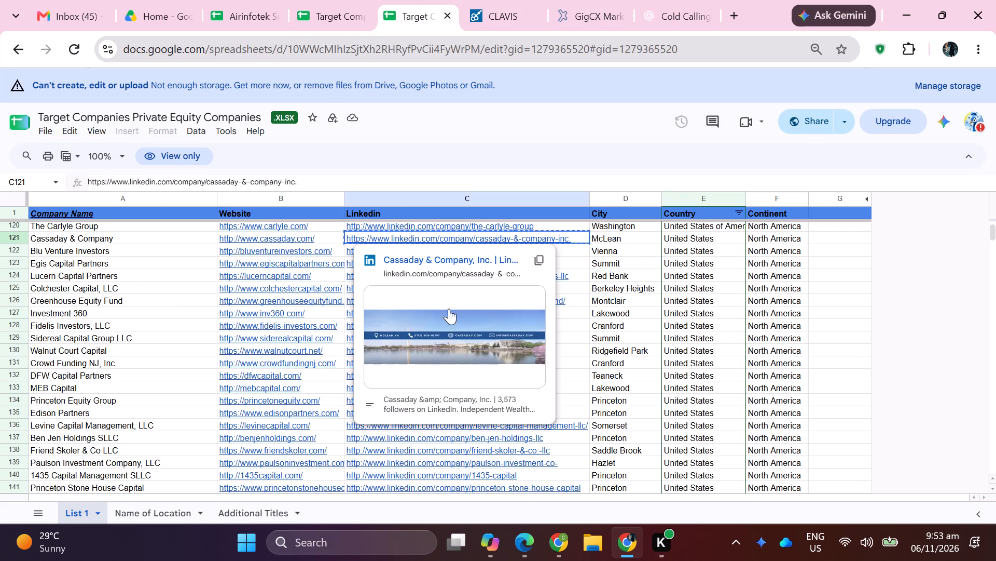
pyautogui.click(321, 2)
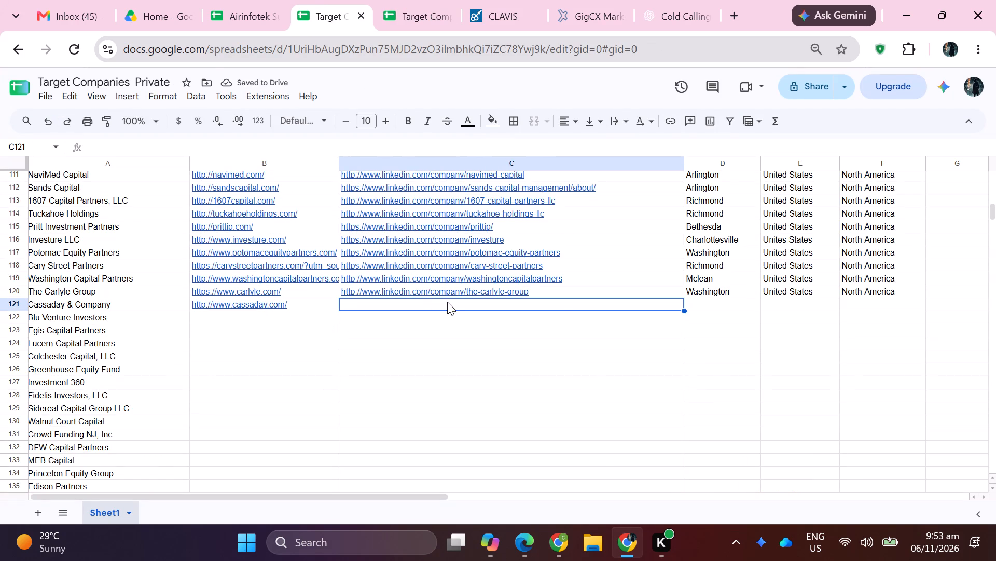
pyautogui.hotkey('ctrl', 'v')
# Enter Mclean, United States and North America for Cassaday & Company in cells D121 to F121.
pyautogui.click(727, 304)
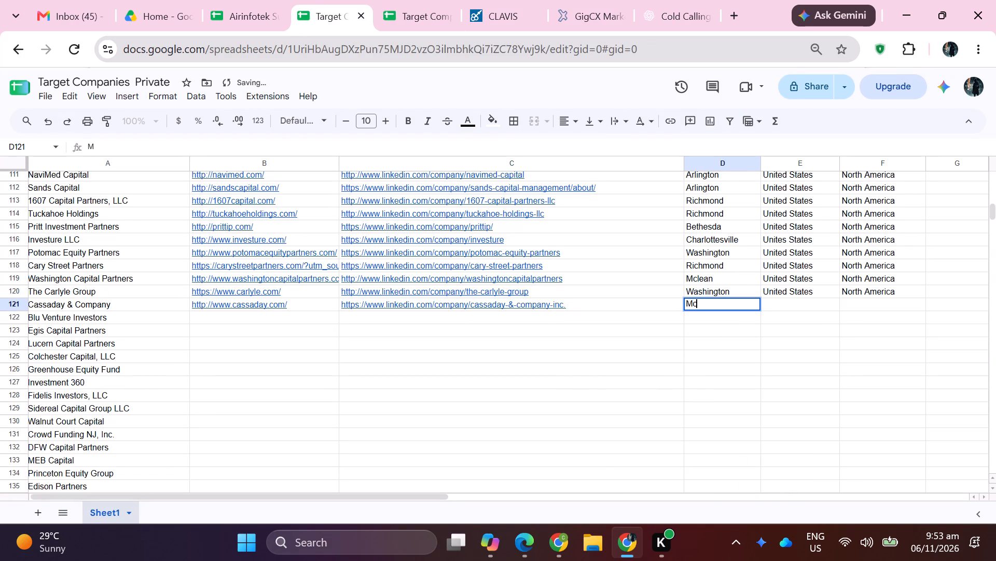
pyautogui.press('Tab')
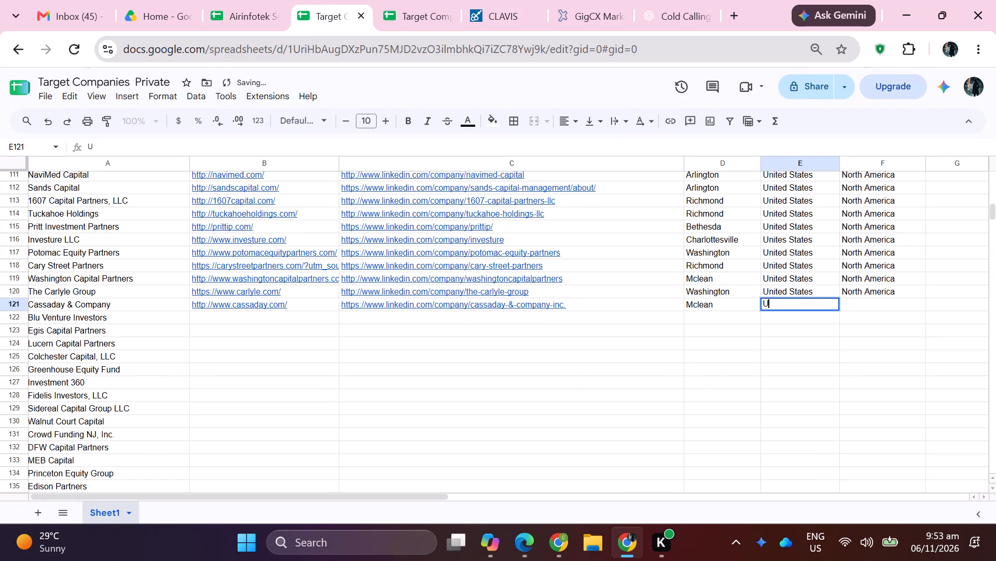
pyautogui.press('BackSpace')
pyautogui.press('BackSpace')
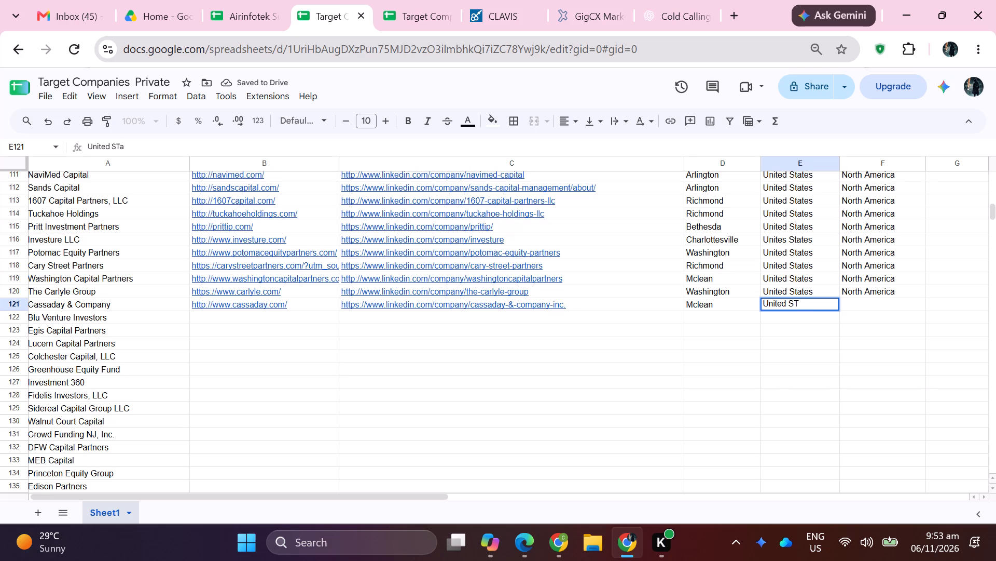
pyautogui.press('BackSpace')
pyautogui.write('tates')
pyautogui.press('Tab')
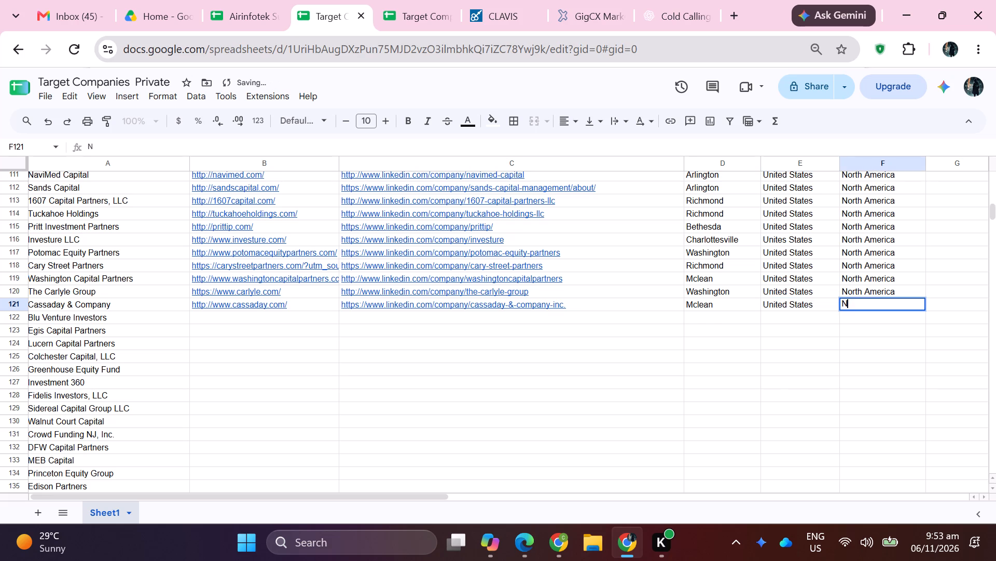
pyautogui.press('BackSpace')
pyautogui.press('BackSpace')
pyautogui.write('NERI')
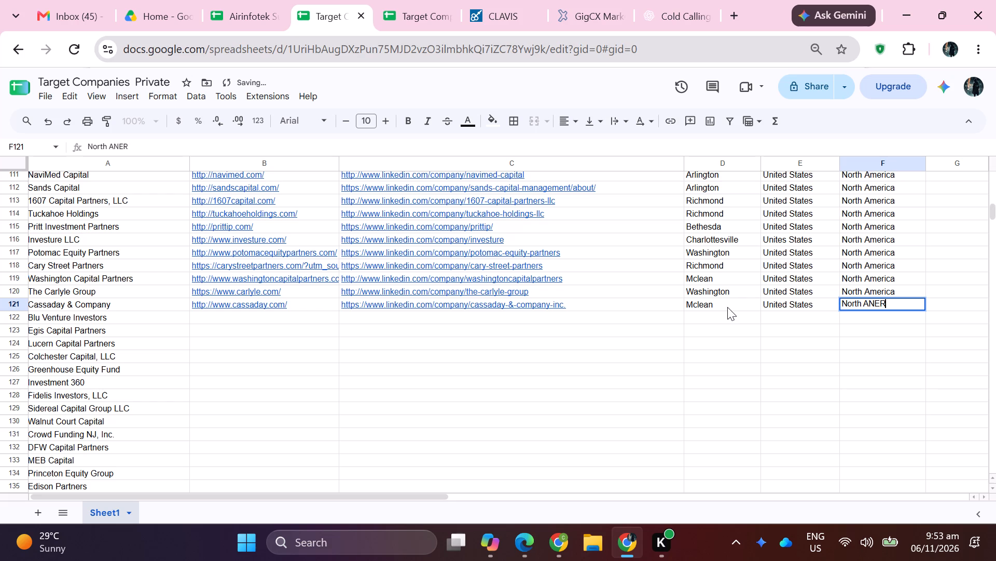
pyautogui.press('BackSpace')
pyautogui.press('BackSpace')
pyautogui.press('BackSpace')
pyautogui.press('e')
pyautogui.press('BackSpace')
pyautogui.write('meri')
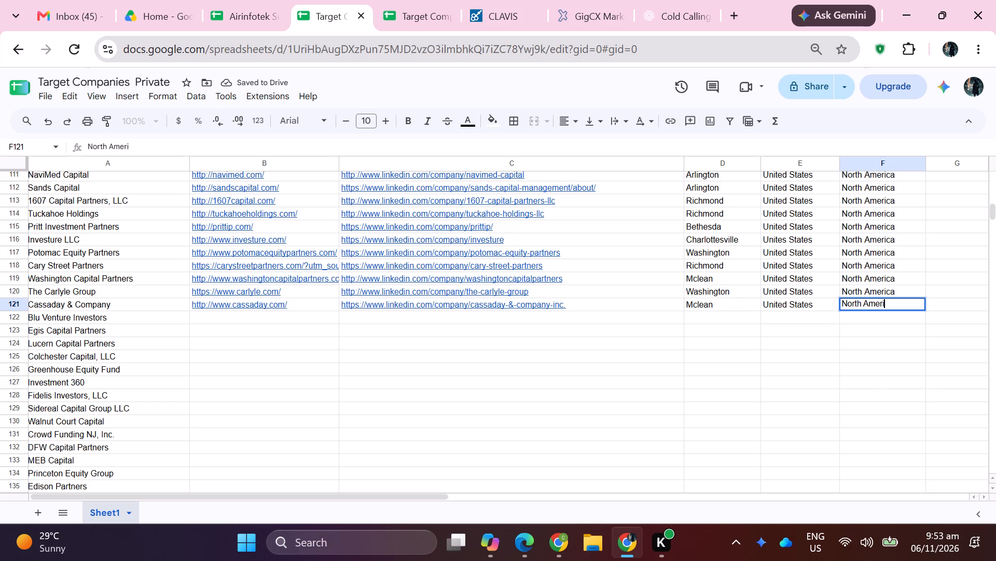
pyautogui.write('ca')
# Copy the Blu Venture Investors website link from the source sheet into cell B122 of the Target Companies Private sheet.
pyautogui.click(253, 311)
pyautogui.click(452, 396)
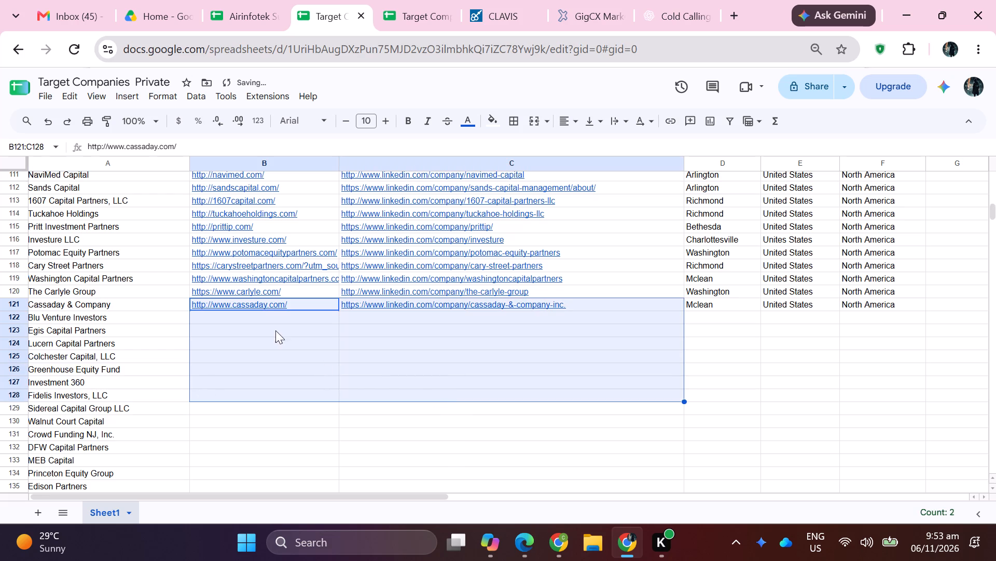
pyautogui.click(279, 320)
pyautogui.click(425, 3)
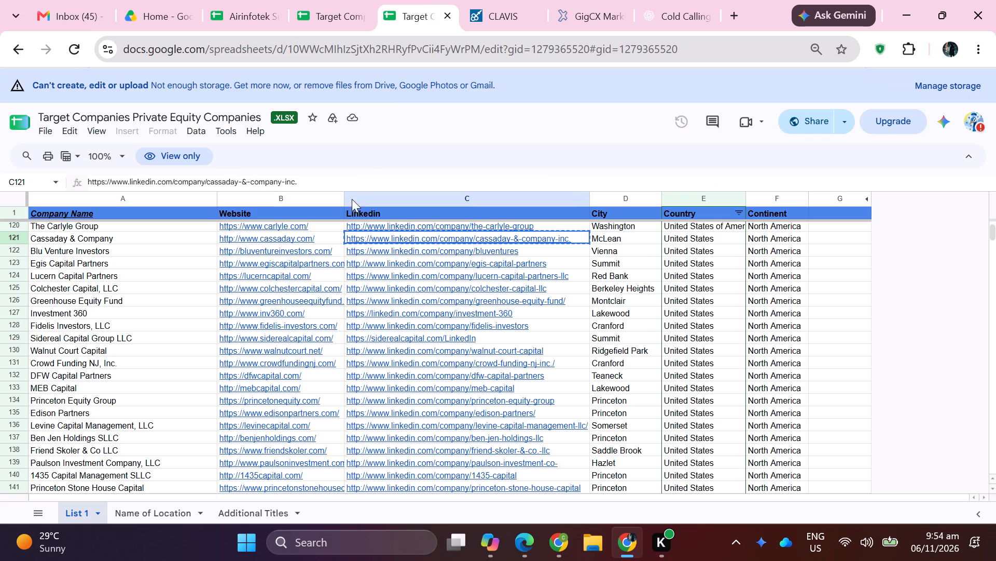
pyautogui.click(293, 251)
pyautogui.hotkey('ctrl', 'c')
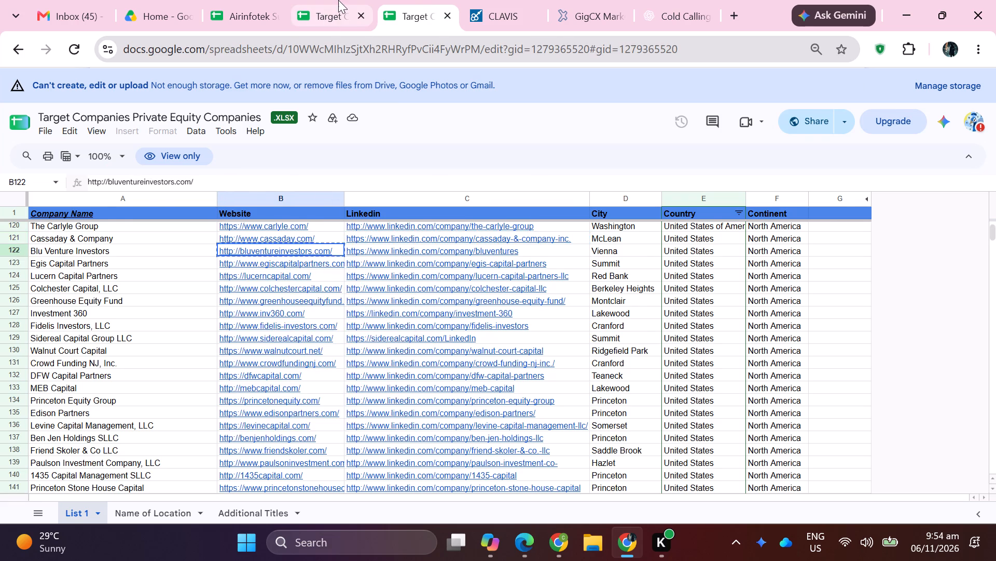
pyautogui.click(338, 0)
pyautogui.click(416, 0)
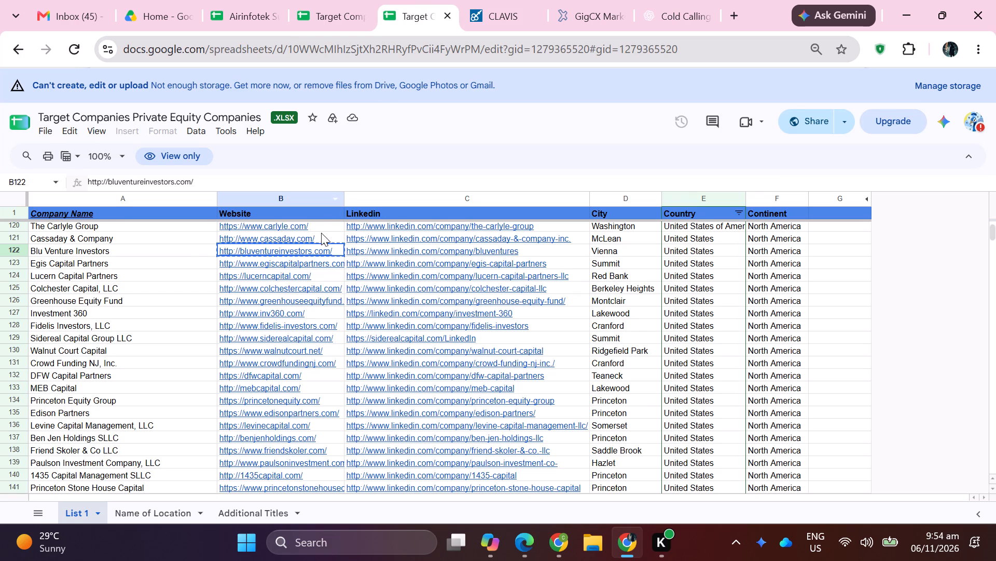
pyautogui.click(323, 0)
pyautogui.hotkey('ctrl', 'v')
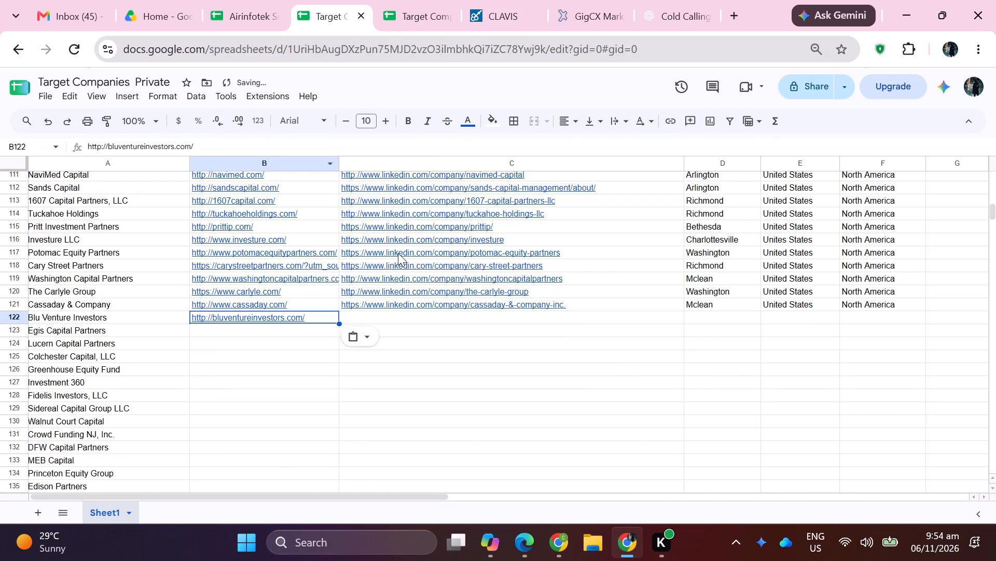
# Copy the Blu Venture Investors LinkedIn link from the source sheet into cell C122 of the Target Companies Private sheet.
pyautogui.click(433, 0)
pyautogui.click(398, 251)
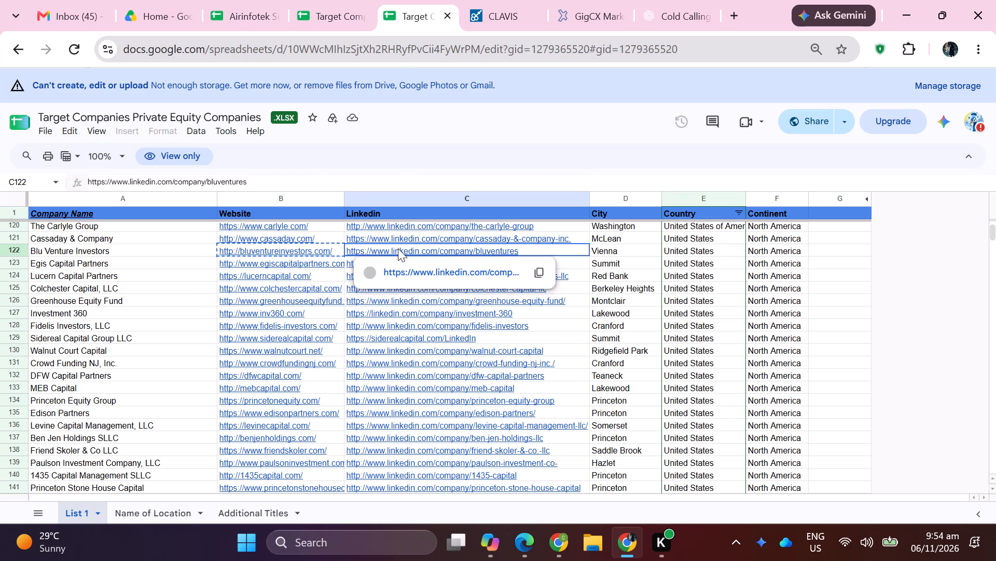
pyautogui.hotkey('ctrl', 'c')
pyautogui.click(337, 0)
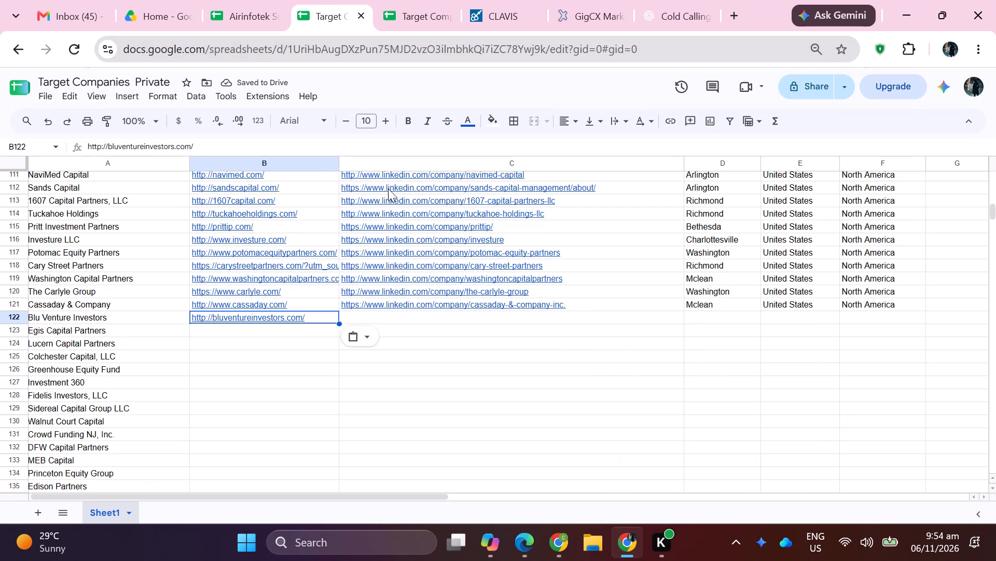
pyautogui.click(416, 322)
pyautogui.hotkey('ctrl', 'v')
# Enter Vienna, United States and North America for Blu Venture Investors in cells D122 to F122.
pyautogui.click(729, 321)
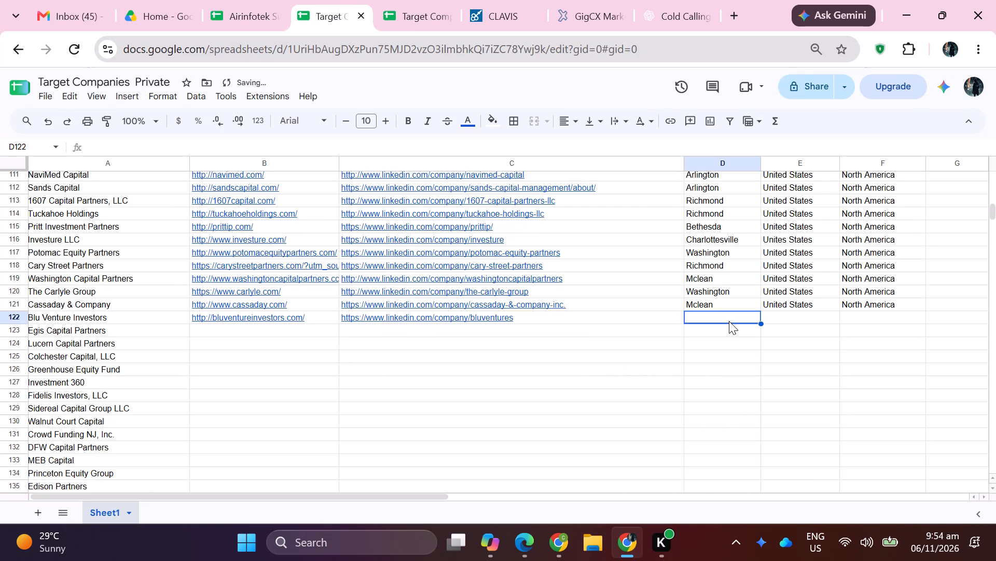
pyautogui.press('Tab')
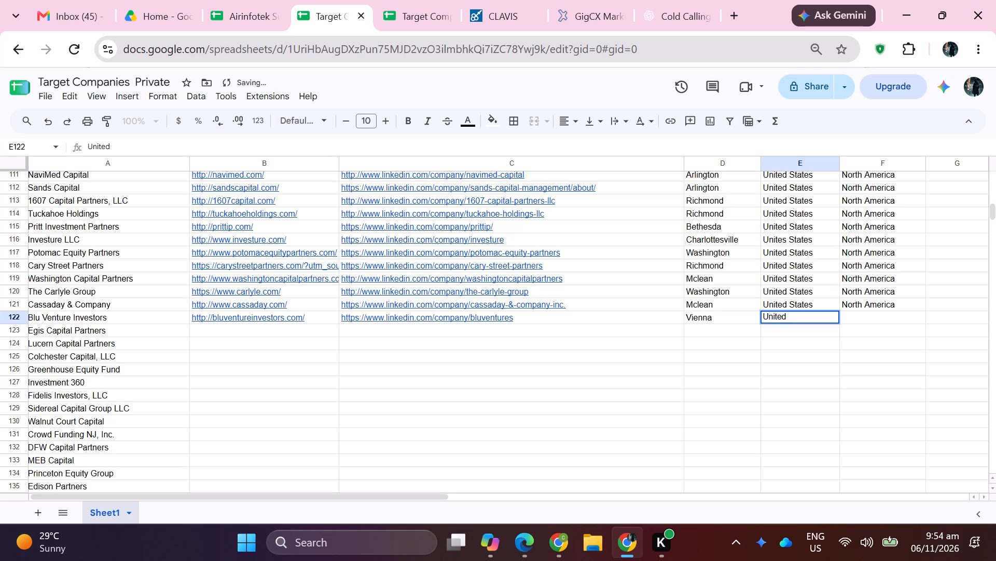
pyautogui.press('Tab')
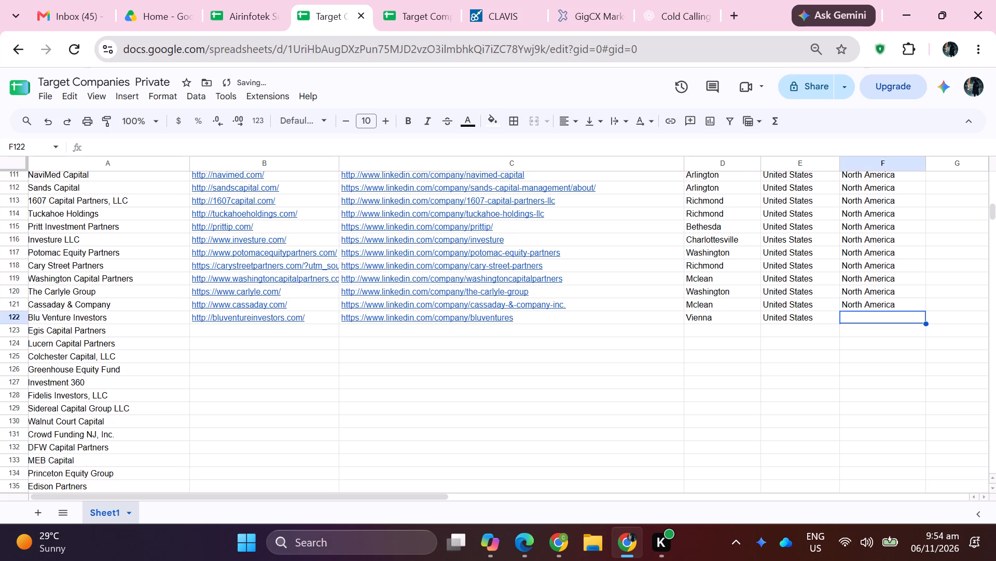
pyautogui.press('BackSpace')
pyautogui.press('BackSpace')
pyautogui.press('BackSpace')
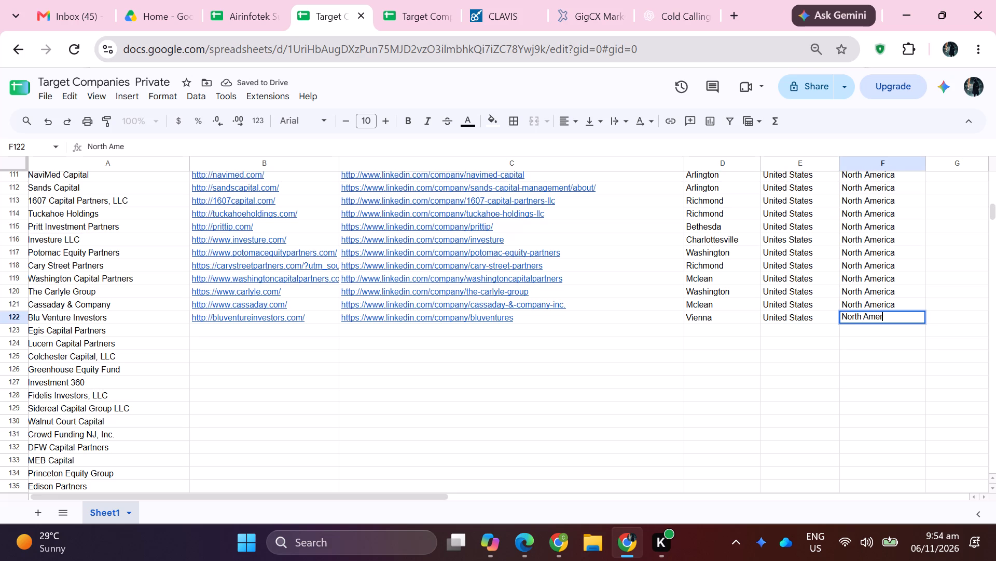
# Copy the Egis Capital Partners website link from the source sheet into cell B123 of the Target Companies Private sheet.
pyautogui.click(268, 329)
pyautogui.click(436, 0)
pyautogui.click(317, 260)
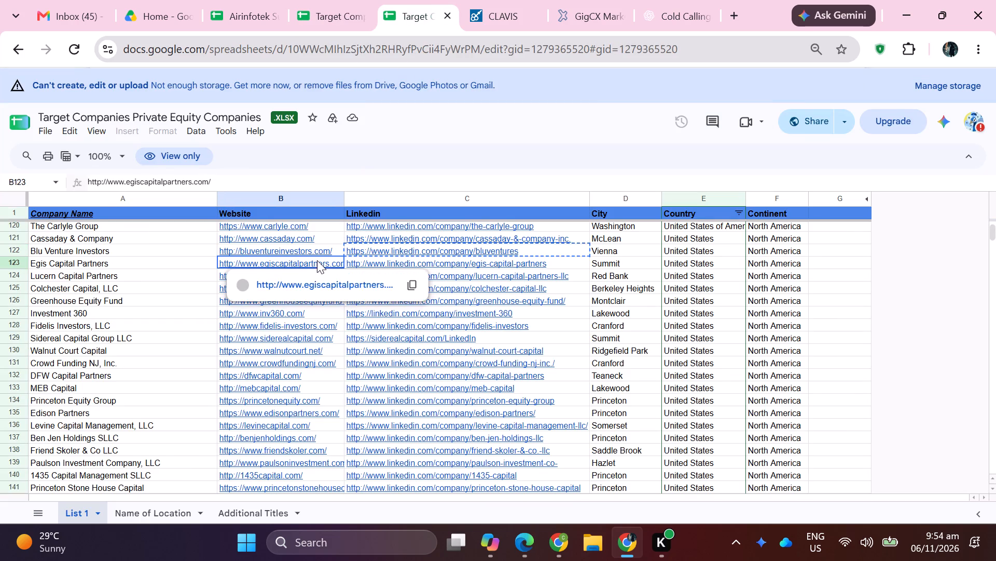
pyautogui.hotkey('ctrl', 'c')
pyautogui.click(331, 0)
pyautogui.hotkey('ctrl', 'v')
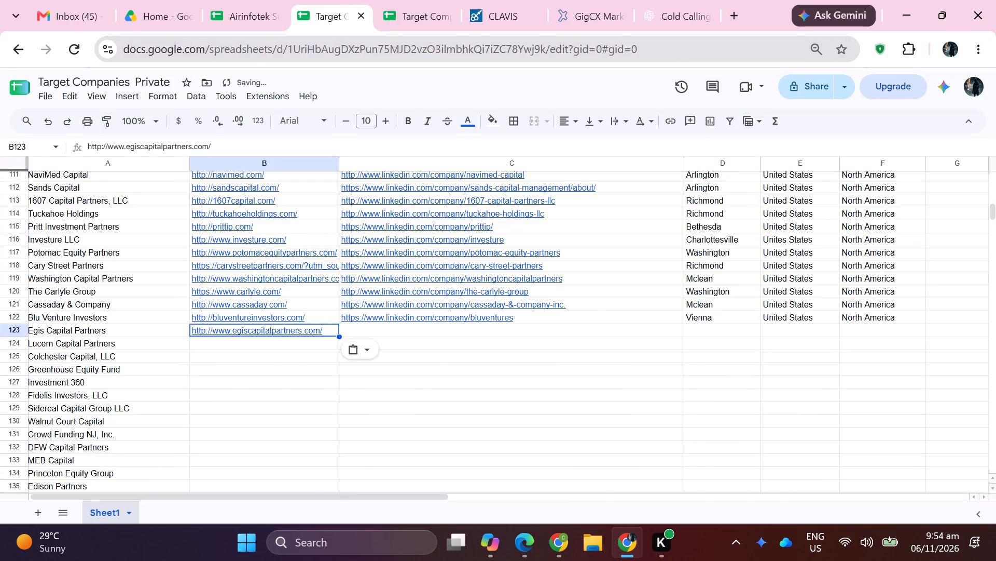
# Copy the Egis Capital Partners LinkedIn link from the source sheet into cell C123 of the Target Companies Private sheet.
pyautogui.click(409, 0)
pyautogui.click(434, 265)
pyautogui.hotkey('ctrl', 'c')
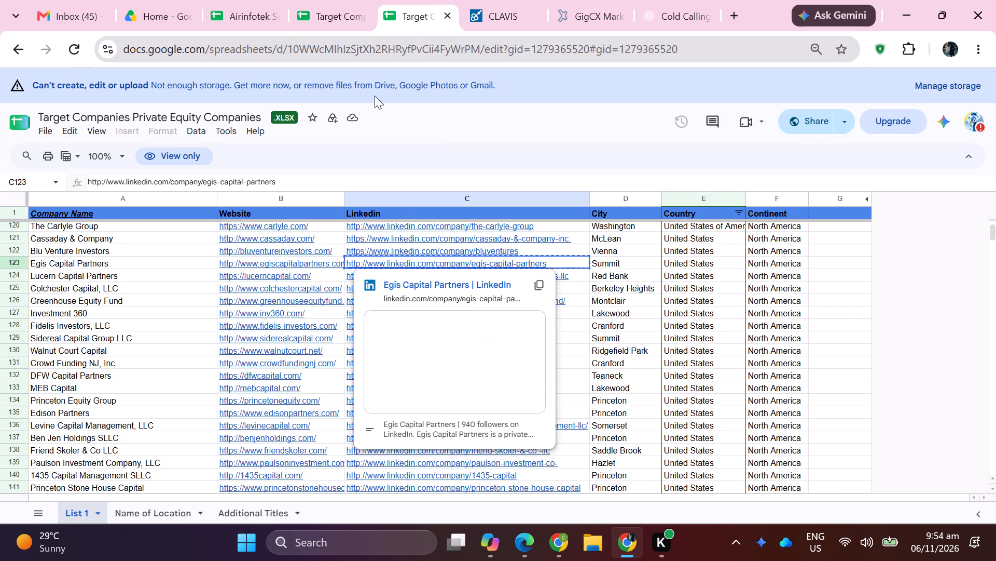
pyautogui.click(319, 0)
pyautogui.click(435, 326)
pyautogui.hotkey('ctrl', 'v')
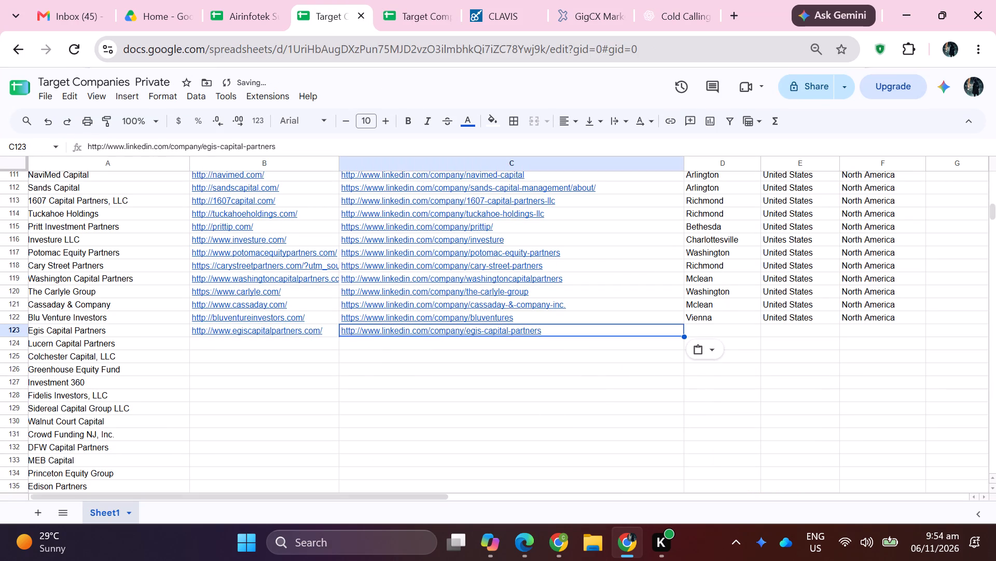
# Enter Summit, United States and North America for Egis Capital Partners in cells D123 to F123, checking the city in the source sheet.
pyautogui.click(404, 0)
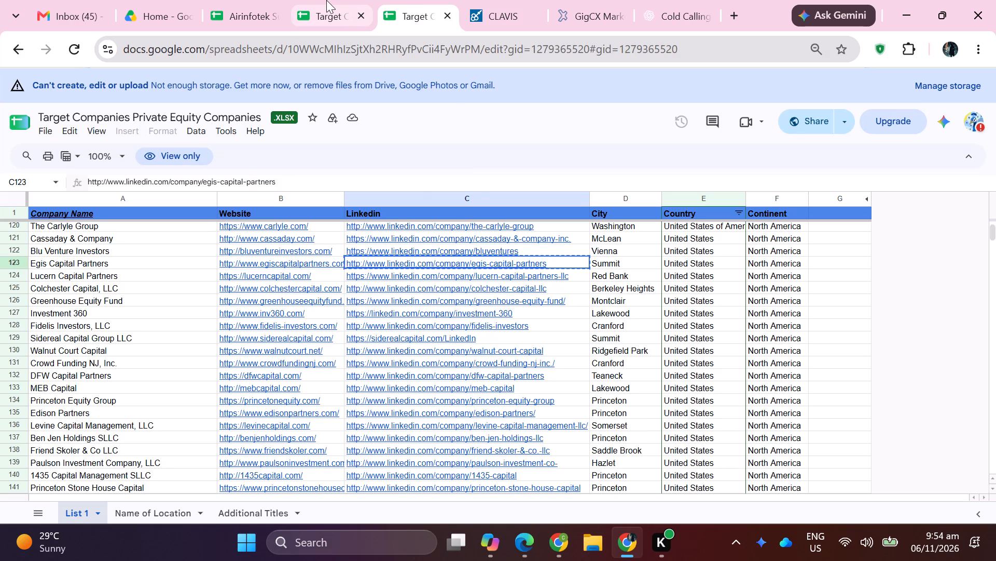
pyautogui.click(326, 0)
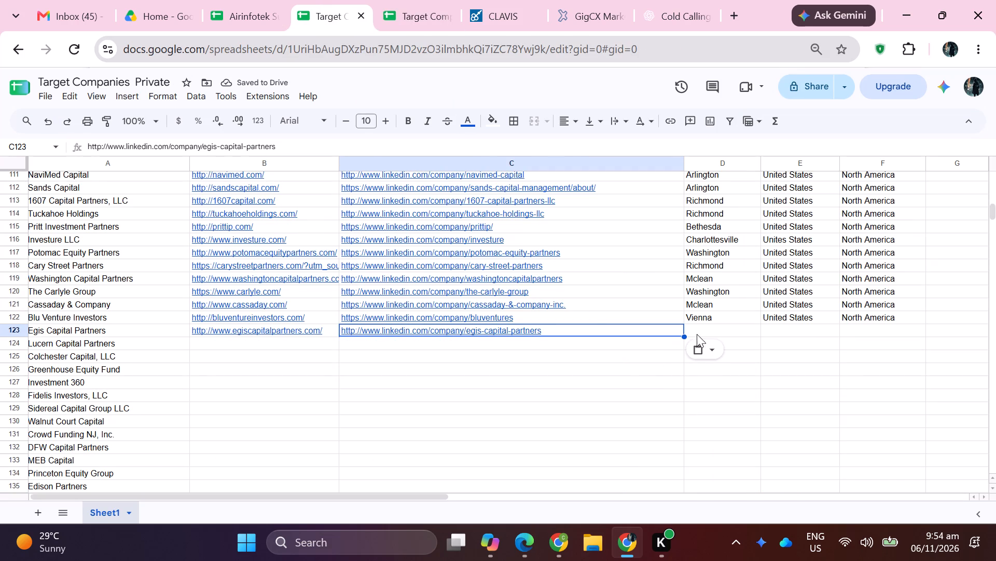
pyautogui.click(707, 333)
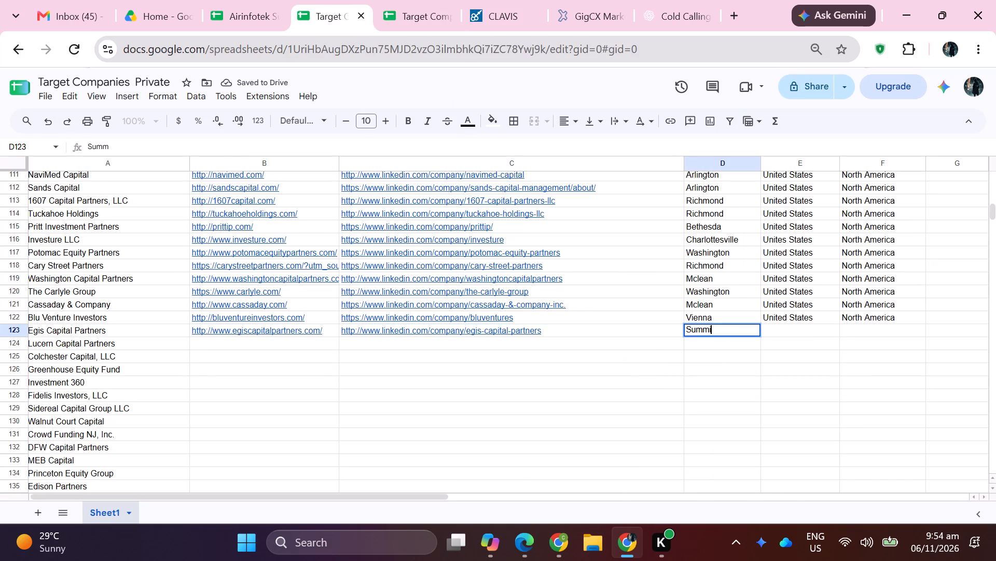
pyautogui.press('BackSpace')
pyautogui.press('r')
pyautogui.press('BackSpace')
pyautogui.press('t')
pyautogui.press('Tab')
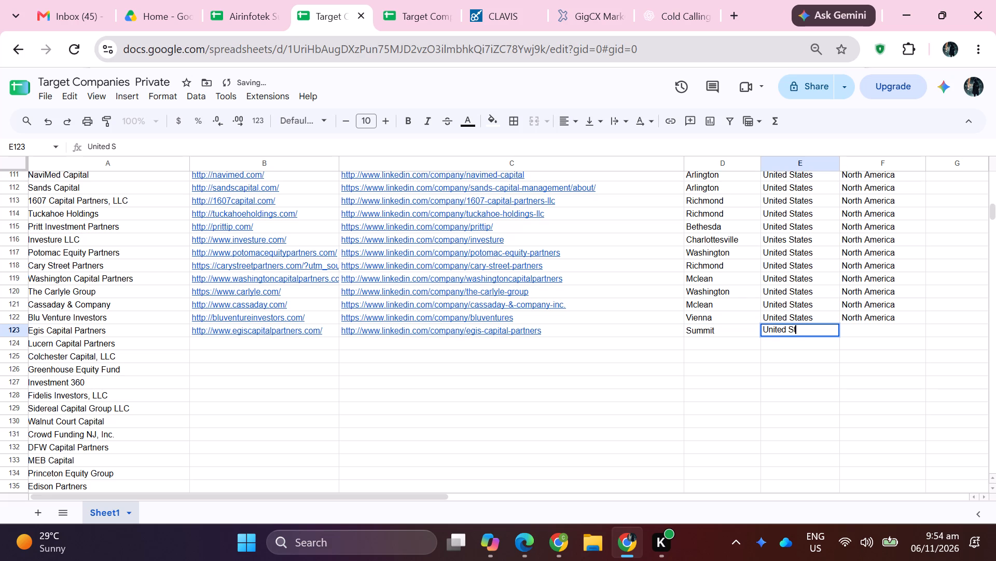
pyautogui.press('Tab')
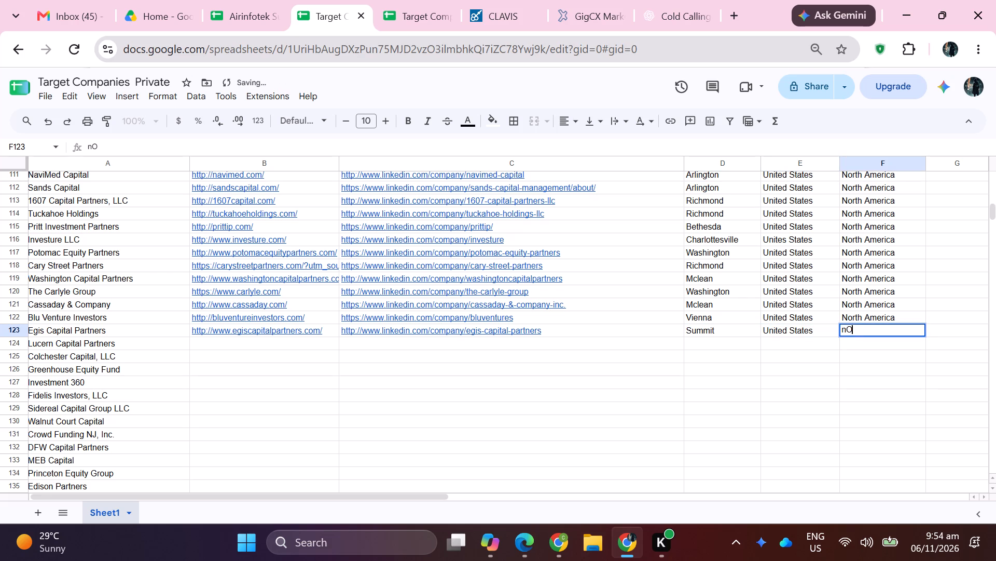
pyautogui.press('BackSpace')
pyautogui.press('BackSpace')
pyautogui.press('BackSpace')
pyautogui.press('BackSpace')
pyautogui.press('BackSpace')
pyautogui.press('BackSpace')
pyautogui.press('BackSpace')
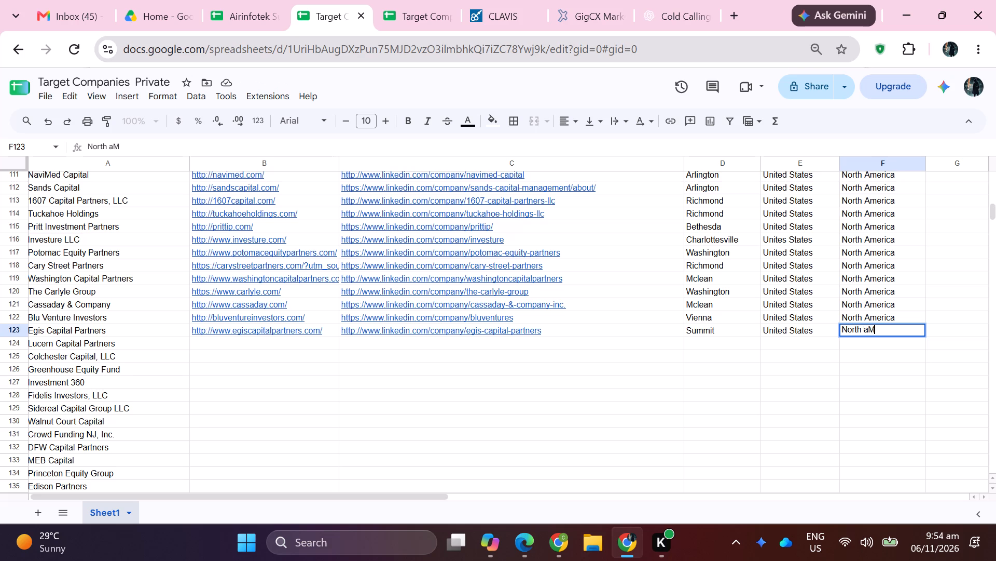
pyautogui.press('BackSpace')
pyautogui.write('merica')
pyautogui.scroll(-1, 256, 348)
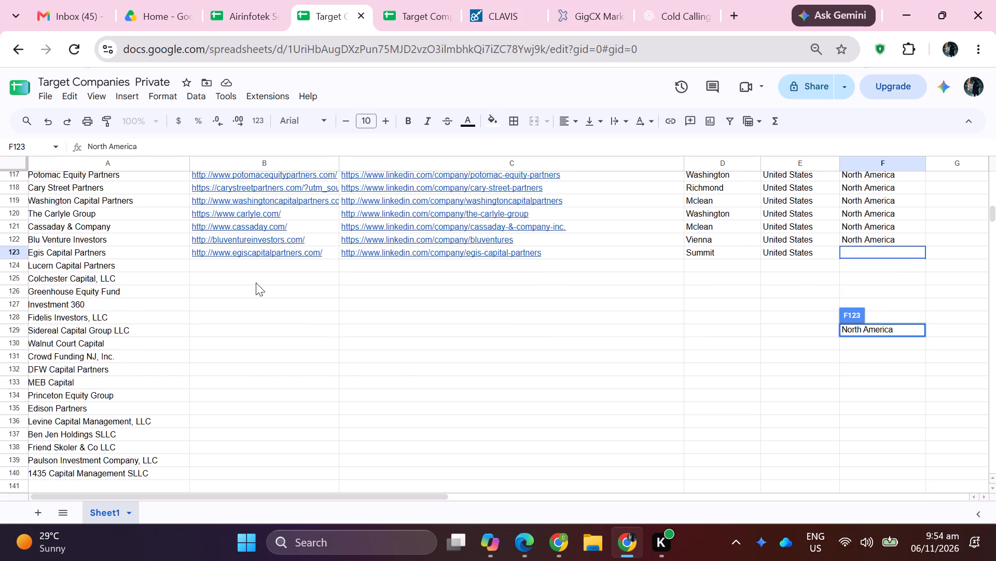
pyautogui.scroll(-1, 256, 283)
pyautogui.click(256, 292)
pyautogui.scroll(1, 246, 276)
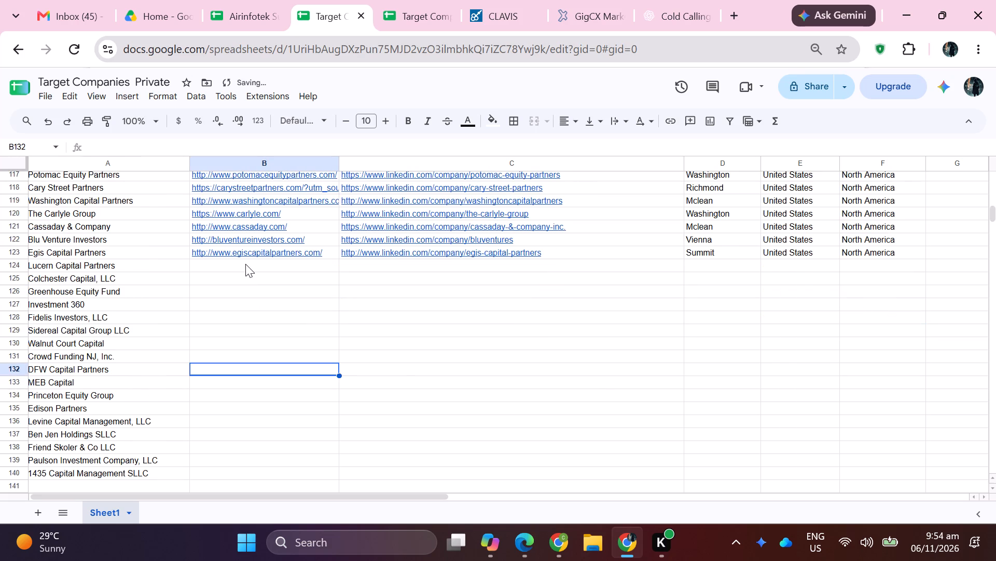
# Copy the Lucern Capital Partners website link from the source sheet into cell B124 of the Target Companies Private sheet.
pyautogui.click(245, 264)
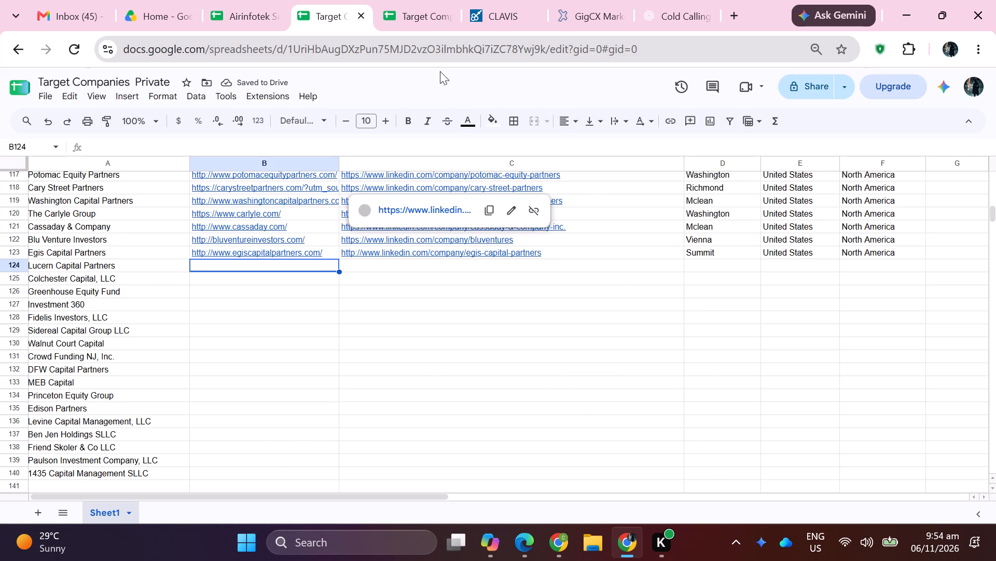
pyautogui.click(413, 0)
pyautogui.click(296, 271)
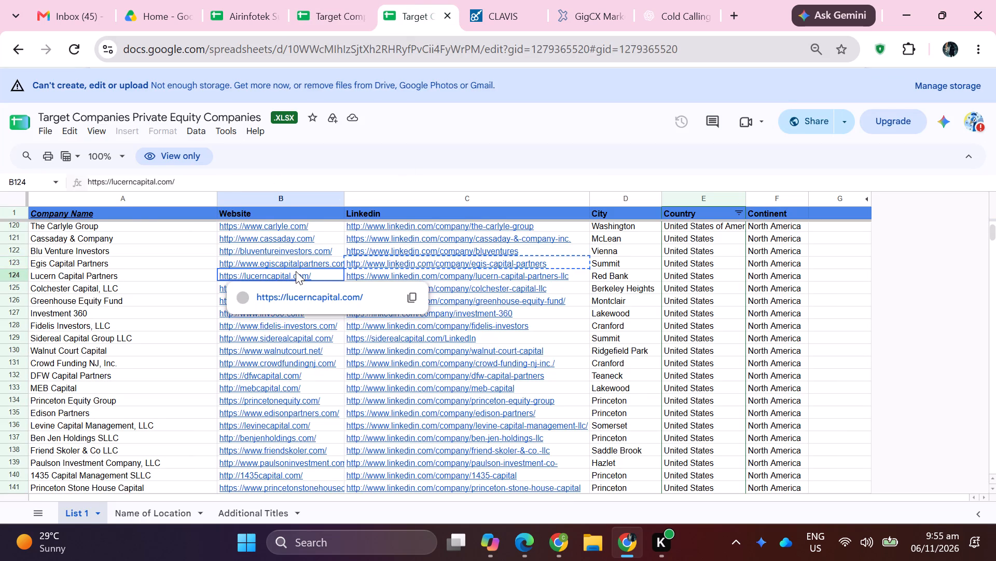
pyautogui.hotkey('ctrl', 'c')
pyautogui.click(347, 0)
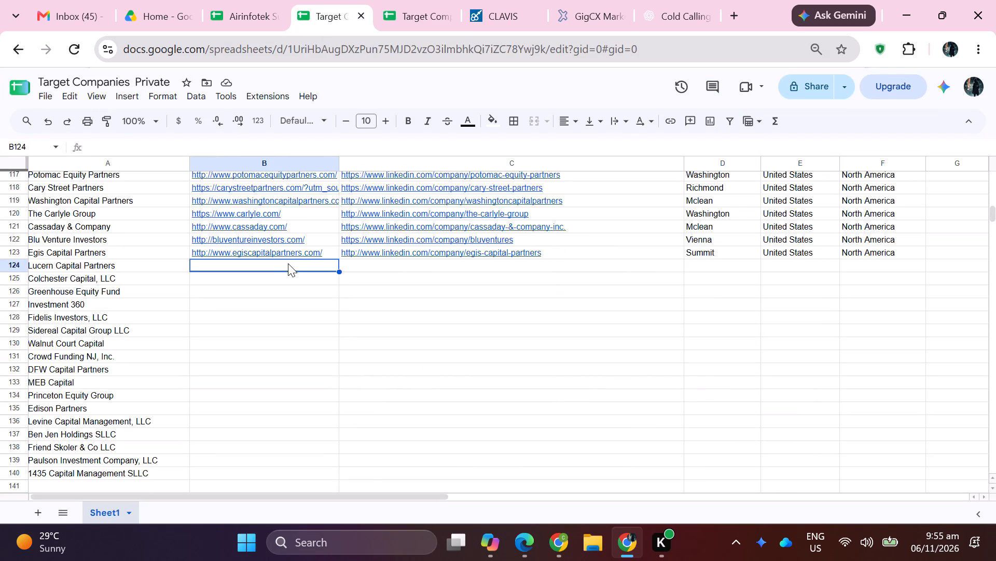
pyautogui.hotkey('ctrl', 'v')
# Copy the Lucern Capital Partners LinkedIn link from the source sheet into cell C124 of the Target Companies Private sheet.
pyautogui.click(422, 0)
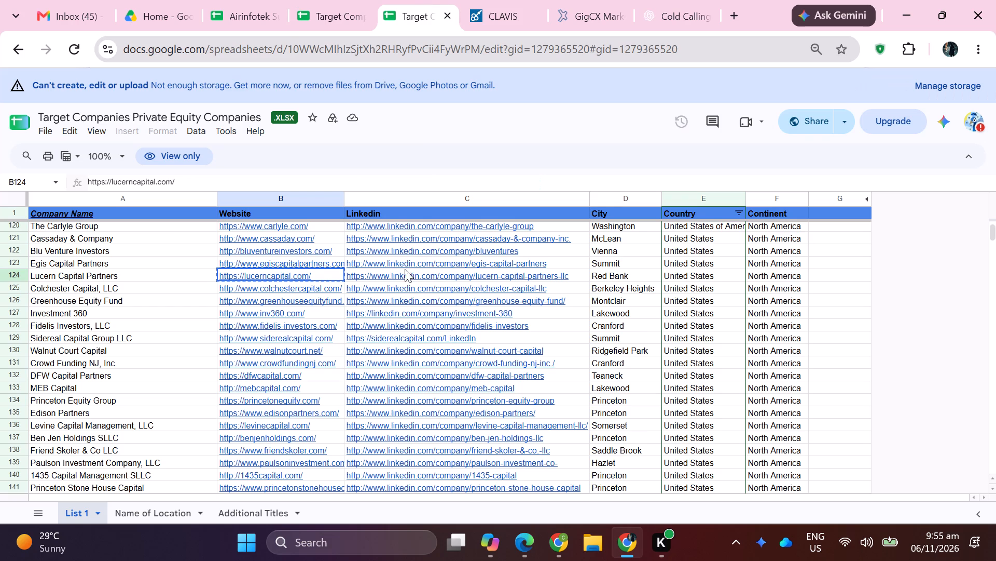
pyautogui.click(406, 279)
pyautogui.hotkey('ctrl', 'c')
pyautogui.click(353, 1)
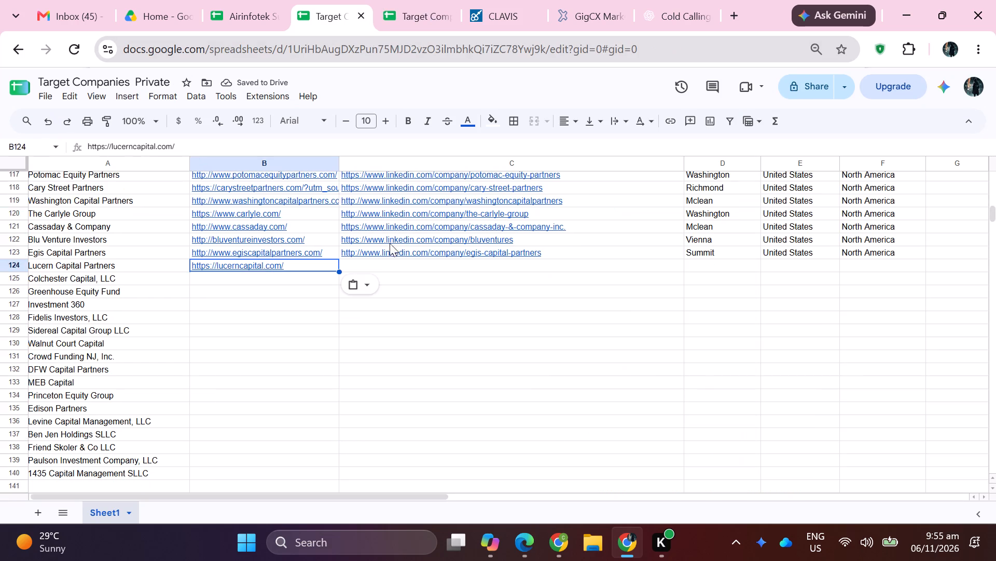
pyautogui.click(411, 268)
pyautogui.hotkey('ctrl', 'v')
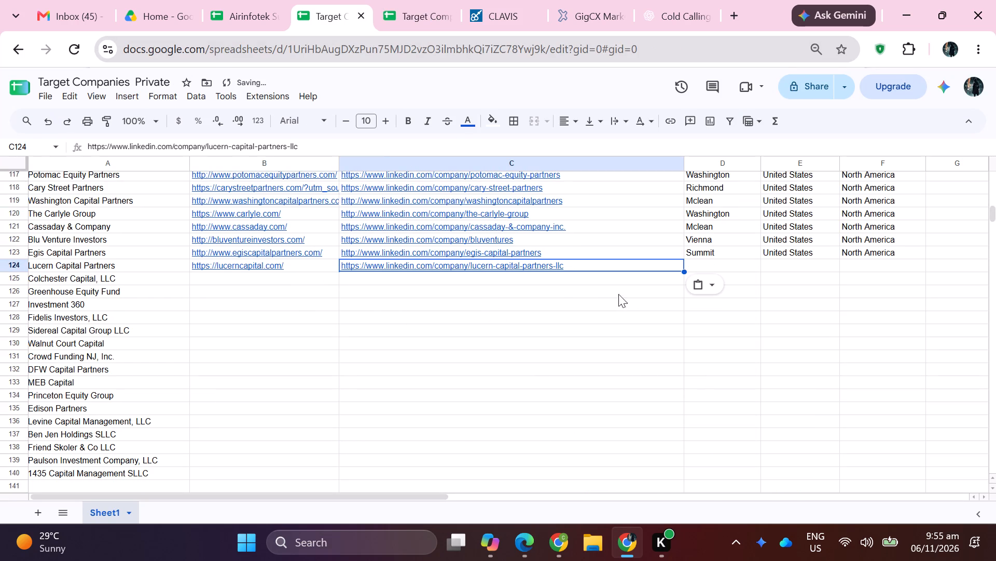
# Enter Redbank, United States and North America for Lucern Capital Partners in cells D124 to F124, checking the city in the source sheet.
pyautogui.click(427, 0)
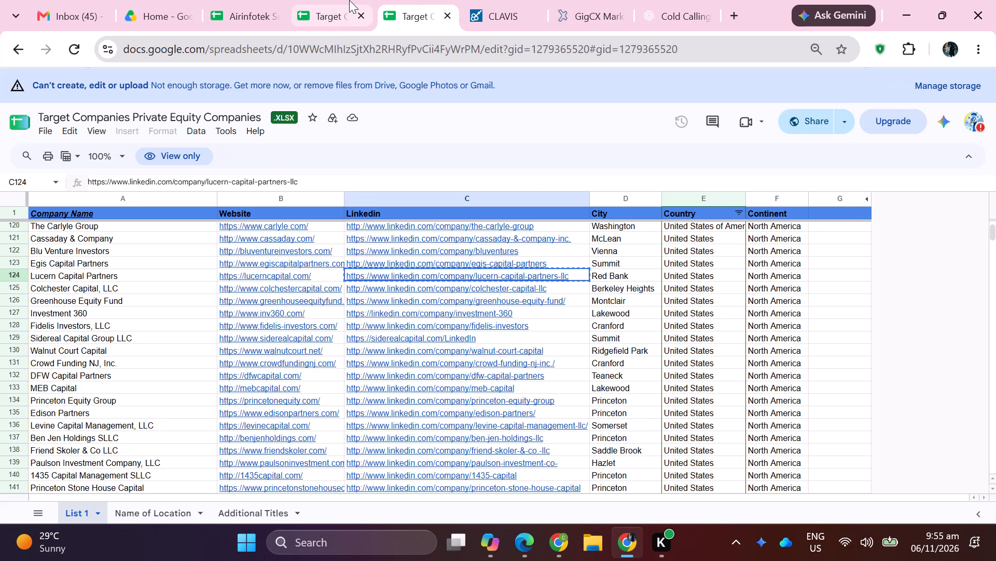
pyautogui.click(339, 0)
pyautogui.click(389, 0)
pyautogui.click(308, 0)
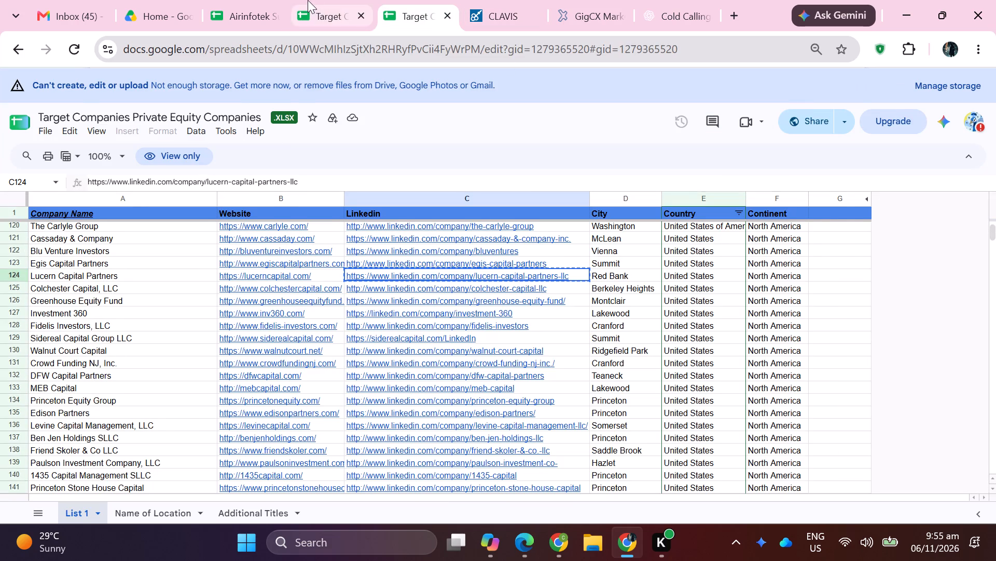
pyautogui.click(710, 268)
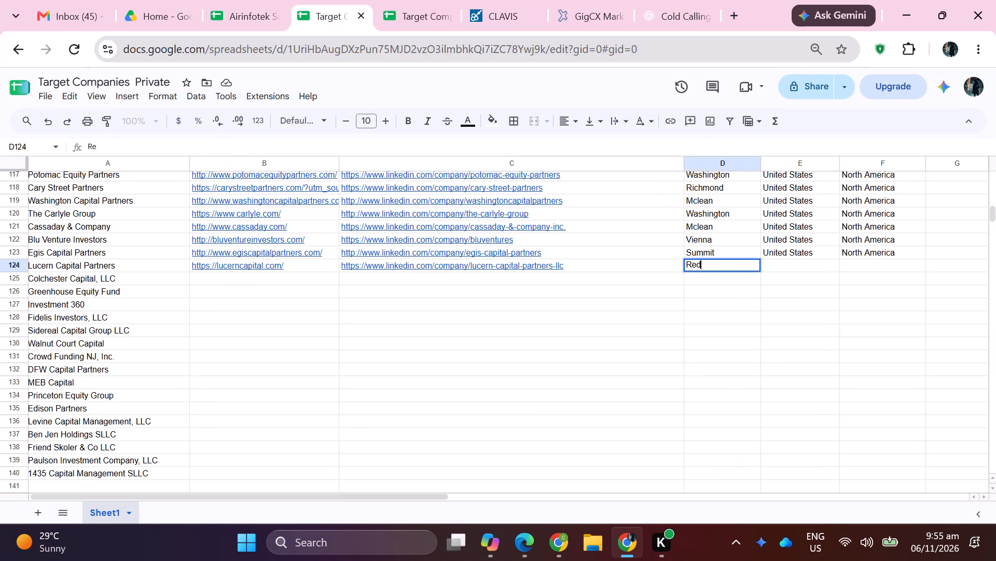
pyautogui.write('ban')
pyautogui.press('k')
pyautogui.press('Tab')
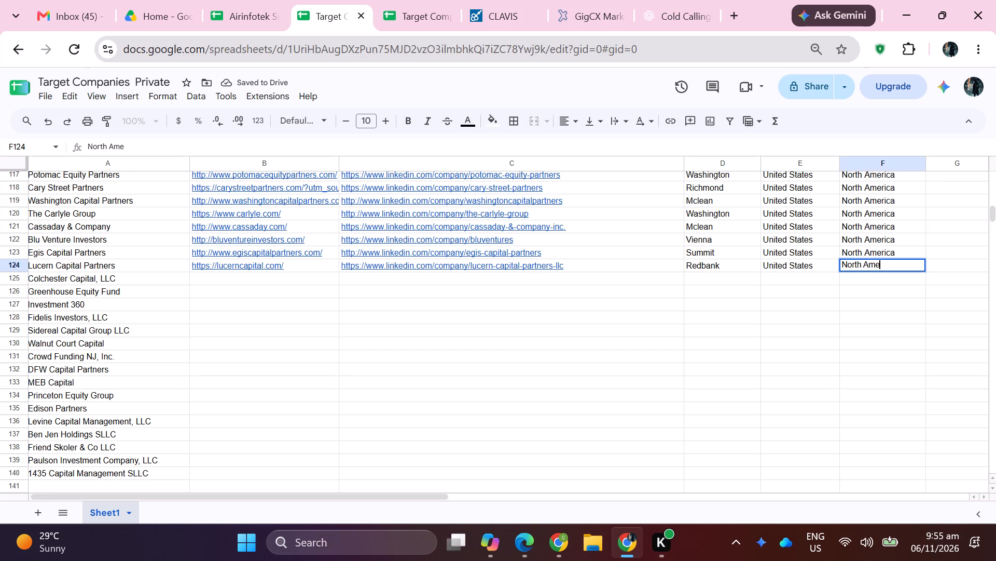
pyautogui.press('BackSpace')
pyautogui.write('rica')
# Copy the Colchester Capital, LLC website link from the source sheet into cell B125 of the Target Companies Private sheet.
pyautogui.scroll(-1, 285, 280)
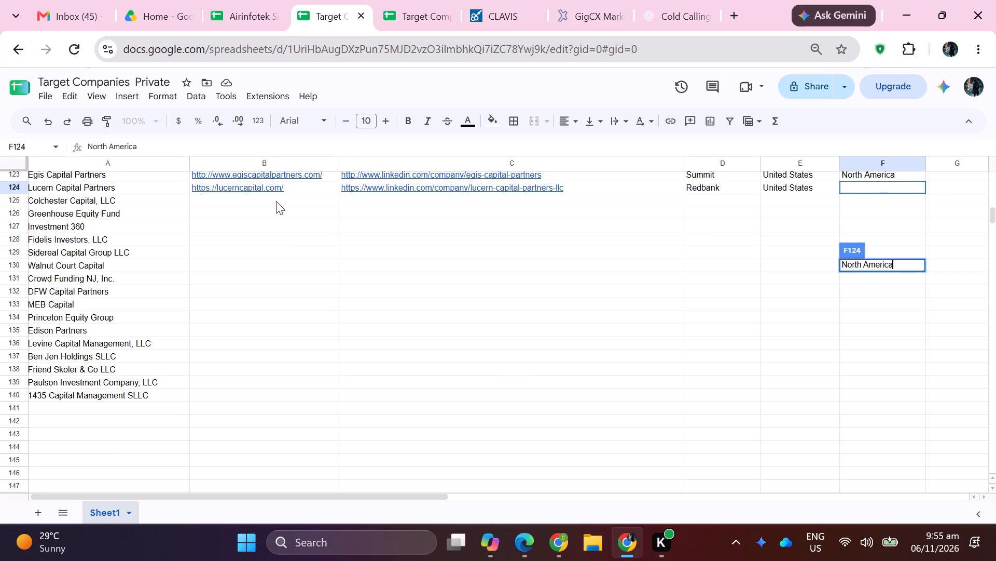
pyautogui.click(276, 201)
pyautogui.click(437, 0)
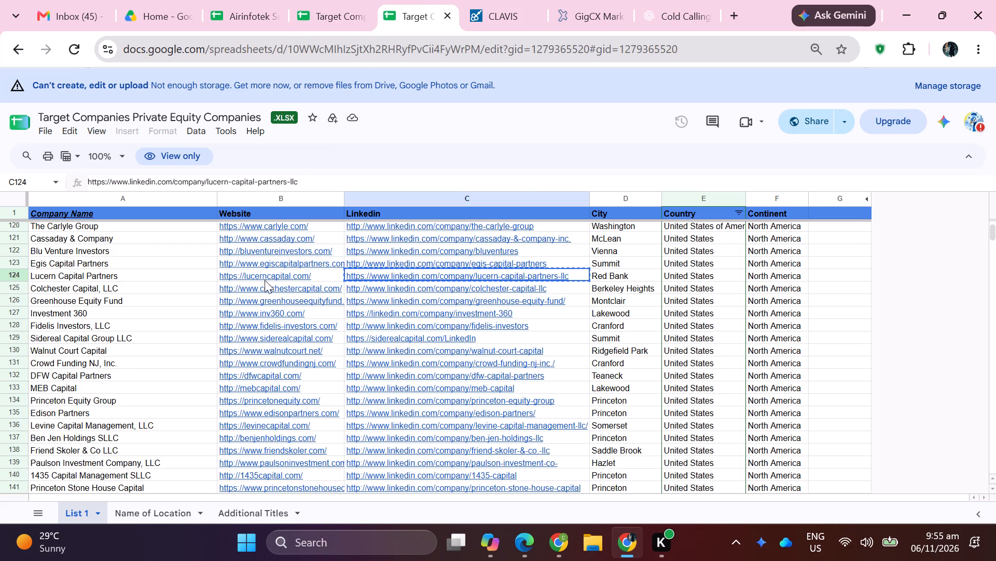
pyautogui.click(266, 287)
pyautogui.hotkey('ctrl', 'c')
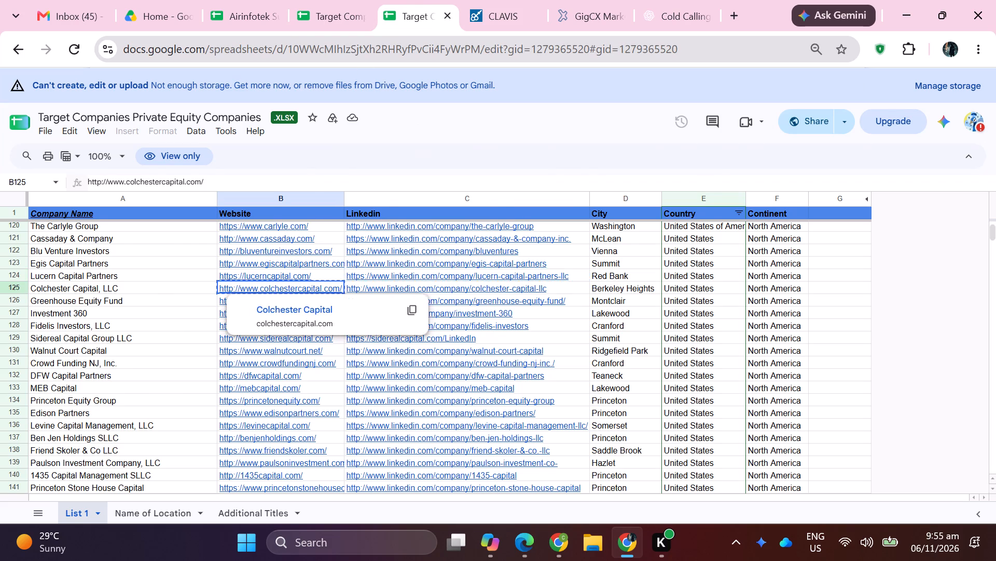
pyautogui.click(330, 0)
pyautogui.hotkey('ctrl', 'v')
# Copy the Colchester Capital, LLC LinkedIn link from the source sheet into cell C125 of the Target Companies Private sheet.
pyautogui.click(409, 0)
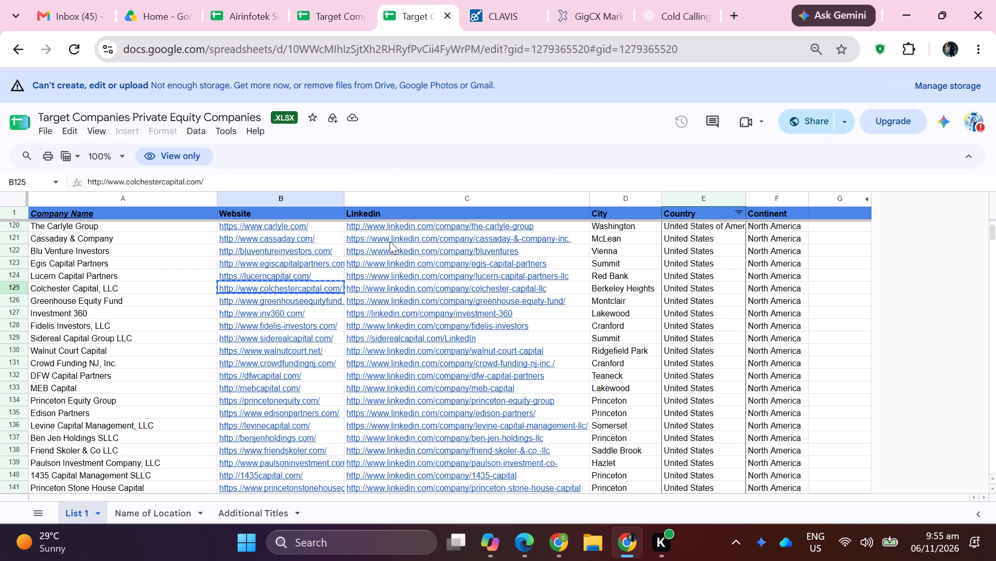
pyautogui.click(397, 285)
pyautogui.hotkey('ctrl', 'c')
pyautogui.click(315, 0)
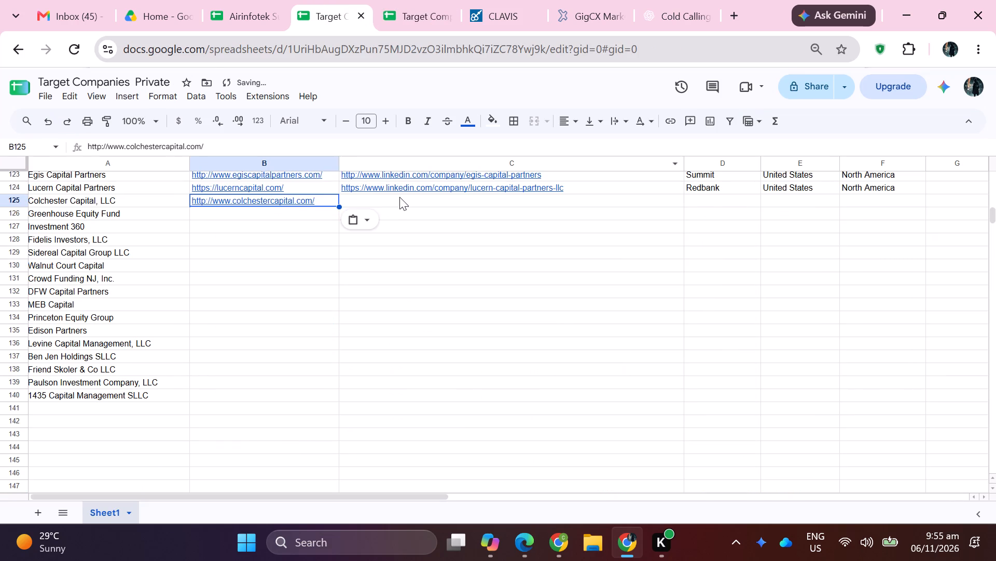
pyautogui.click(399, 197)
pyautogui.hotkey('ctrl', 'v')
# Enter Berkeley Heights, United States and North America for Colchester Capital, LLC in cells D125 to F125, checking the city in the source sheet.
pyautogui.click(388, 0)
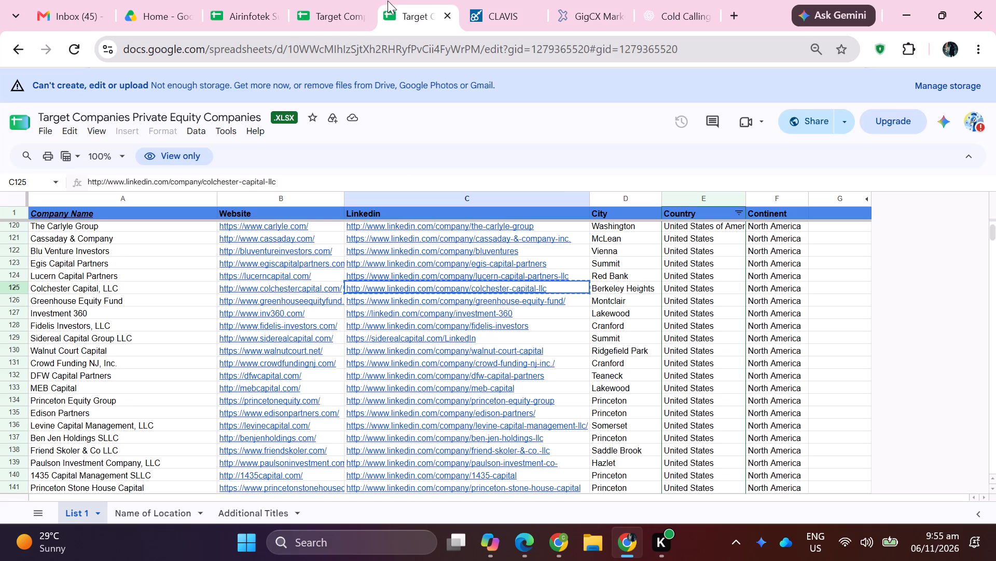
pyautogui.click(313, 0)
pyautogui.click(727, 199)
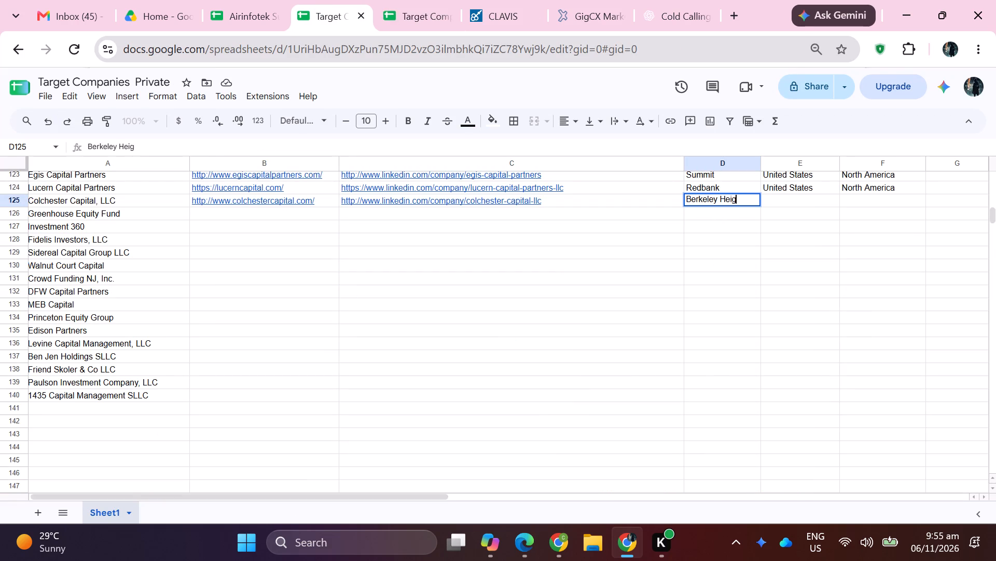
pyautogui.write('ht')
pyautogui.press('s')
pyautogui.press('Tab')
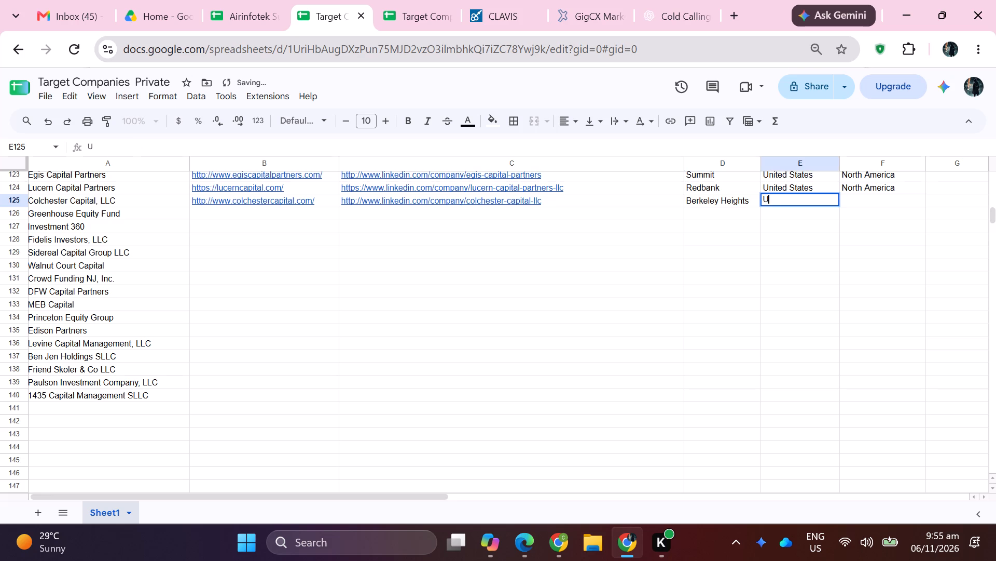
pyautogui.press('BackSpace')
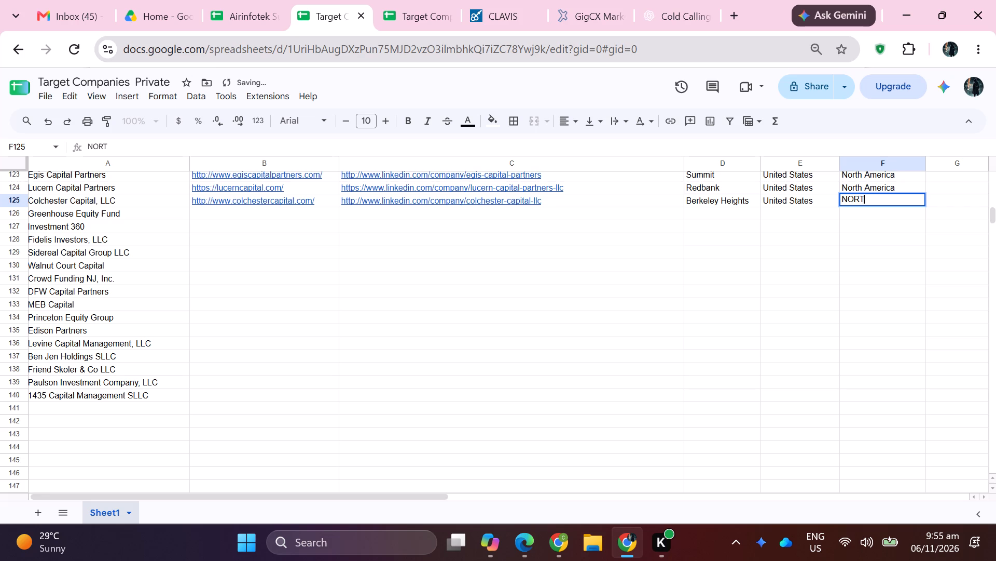
pyautogui.press('BackSpace')
pyautogui.press('BackSpace')
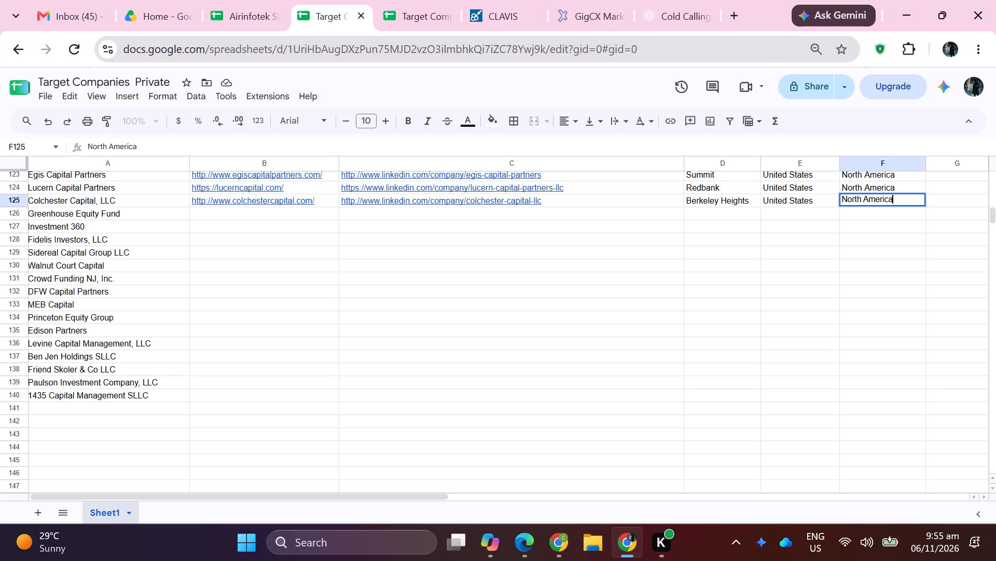
# Copy the Greenhouse Equity Fund website link from the source sheet into cell B126 of the Target Companies Private sheet.
pyautogui.click(405, 6)
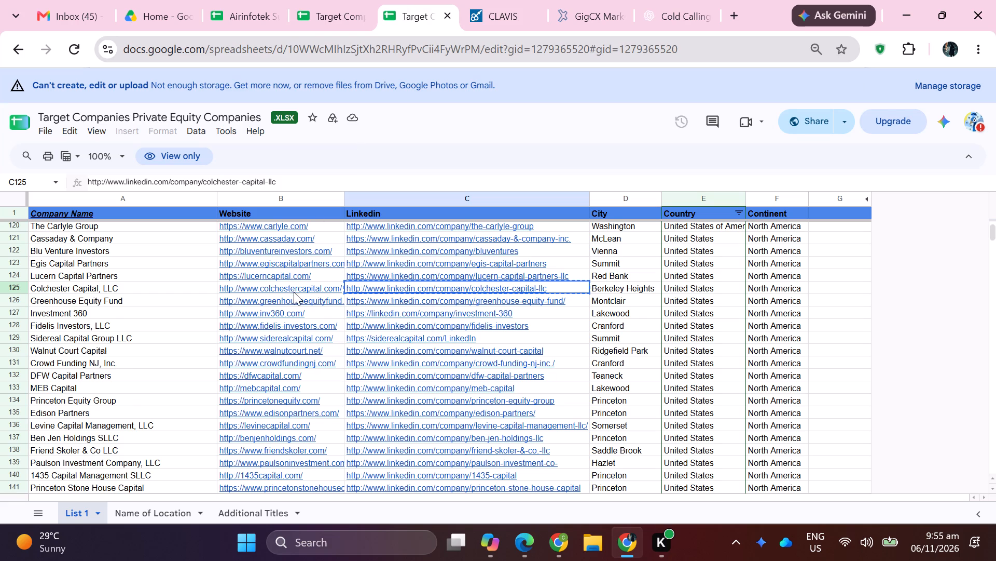
pyautogui.click(492, 304)
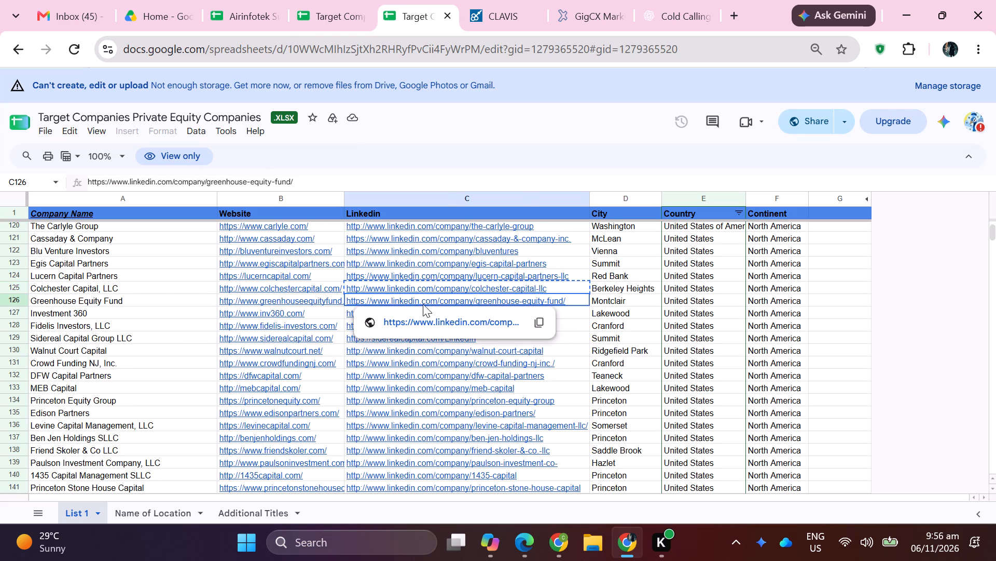
pyautogui.click(321, 299)
pyautogui.hotkey('ctrl', 'c')
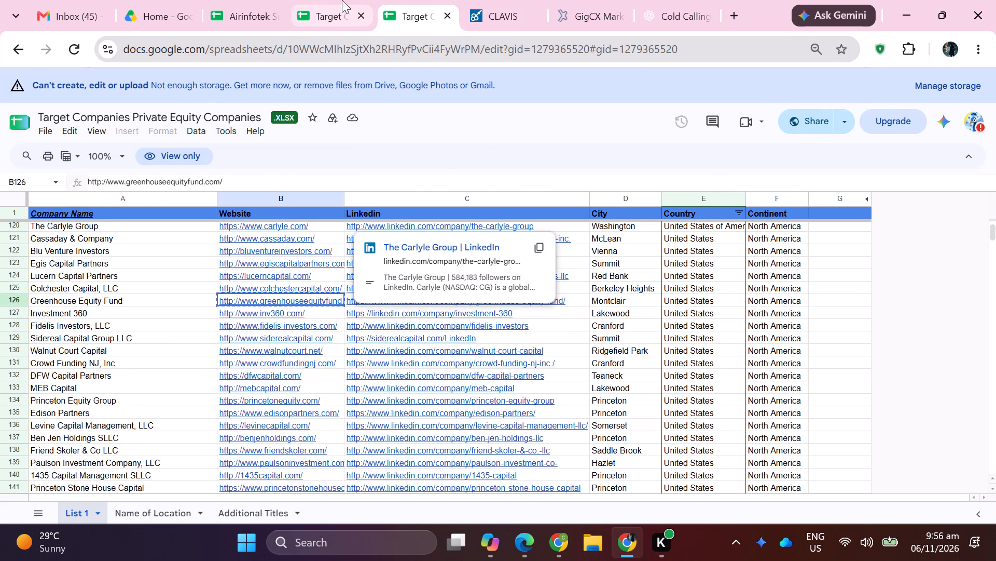
pyautogui.click(340, 0)
pyautogui.click(275, 215)
pyautogui.hotkey('ctrl', 'v')
# Copy the Greenhouse Equity Fund LinkedIn link from the source sheet into cell C126 of the Target Companies Private sheet.
pyautogui.click(411, 0)
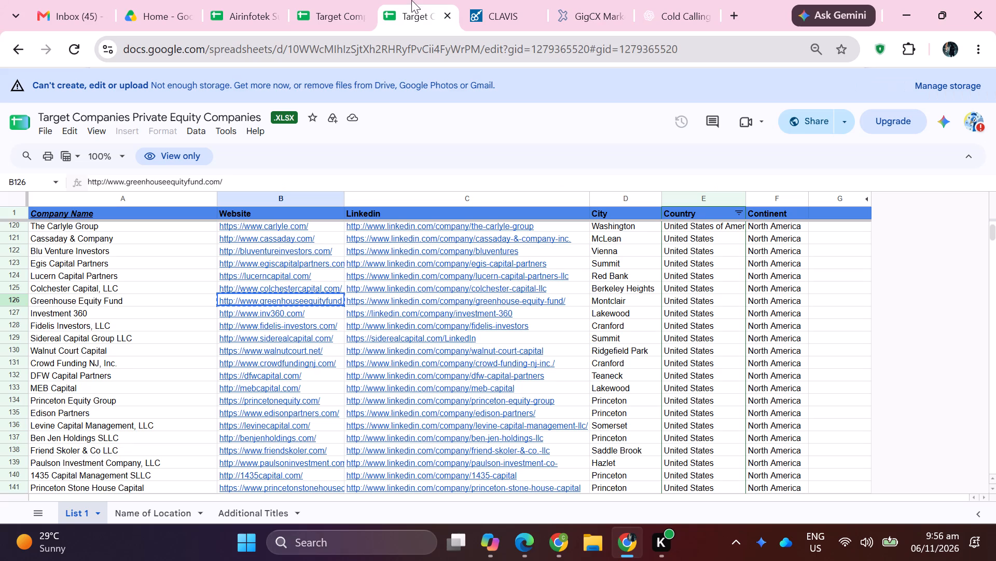
pyautogui.moveTo(395, 300); pyautogui.dragTo(385, 293)
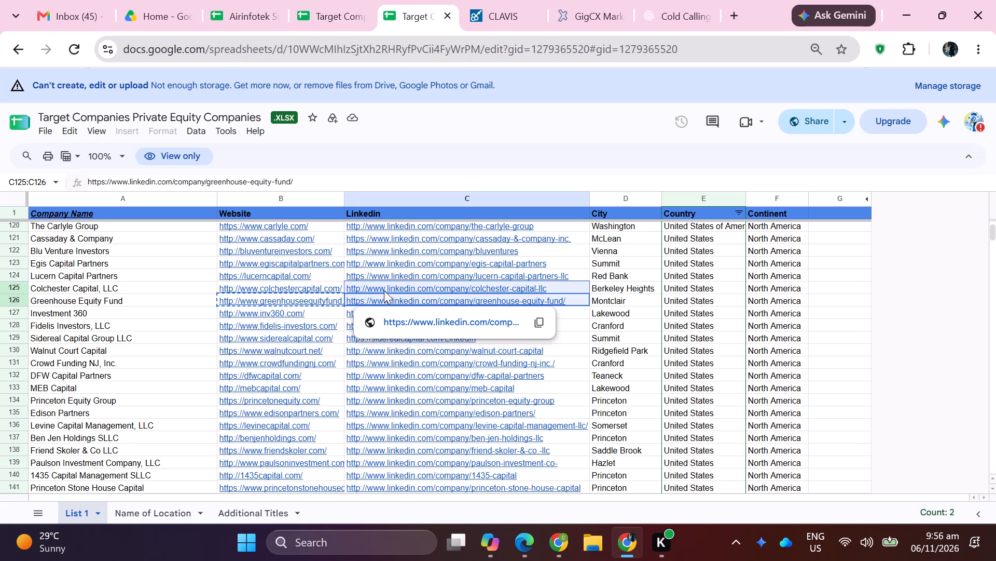
pyautogui.hotkey('ctrl', 'c')
pyautogui.click(681, 318)
pyautogui.click(453, 305)
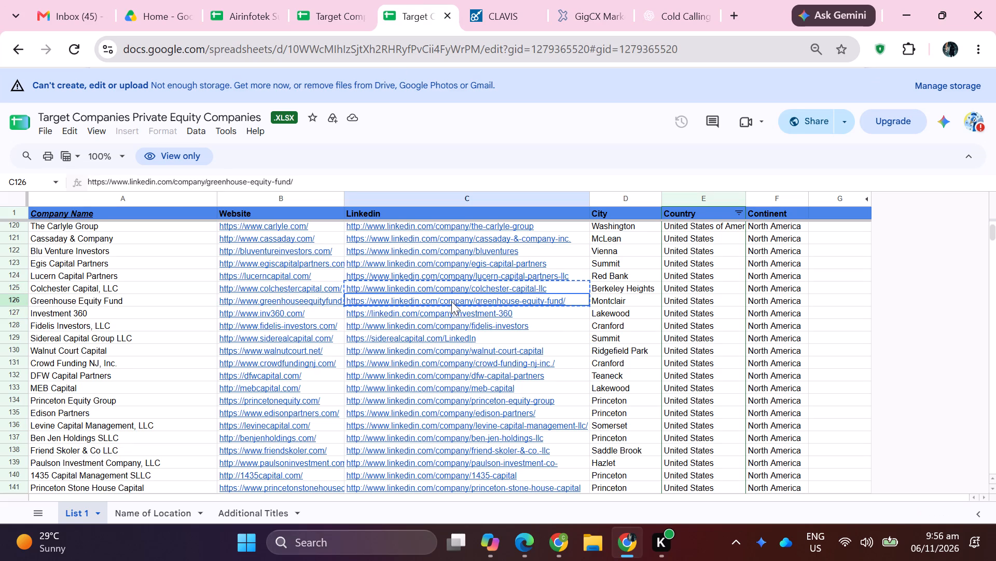
pyautogui.hotkey('ctrl', 'c')
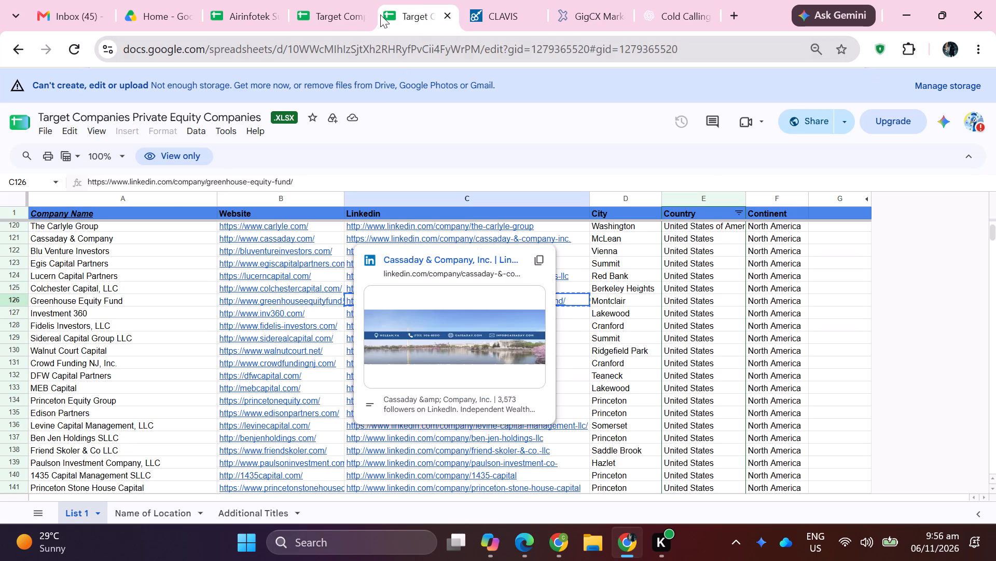
pyautogui.click(333, 11)
pyautogui.click(408, 219)
pyautogui.hotkey('ctrl', 'v')
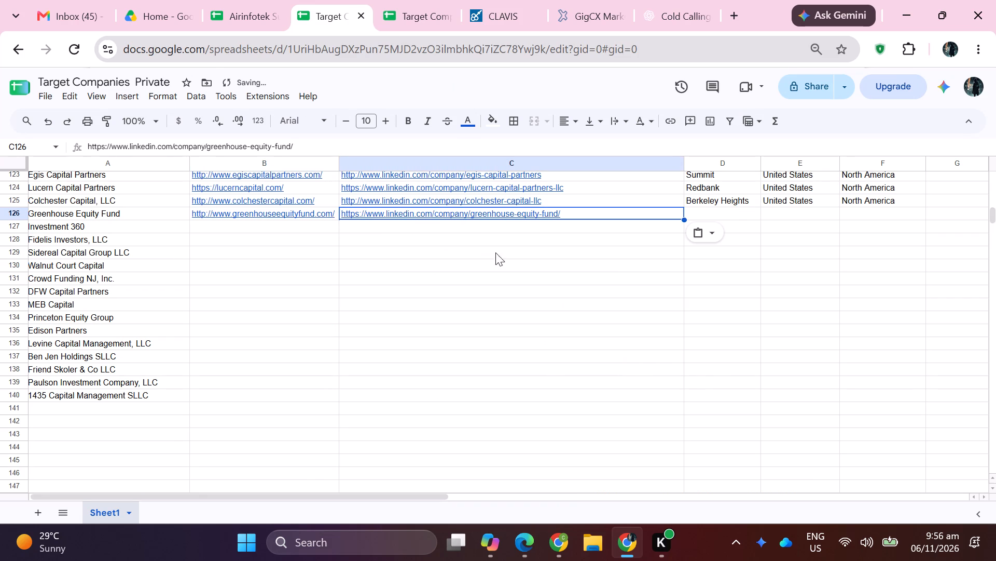
# Enter Montclair, United Heights and North America for Greenhouse Equity Fund in cells D126 to F126, checking the city in the source sheet.
pyautogui.click(432, 0)
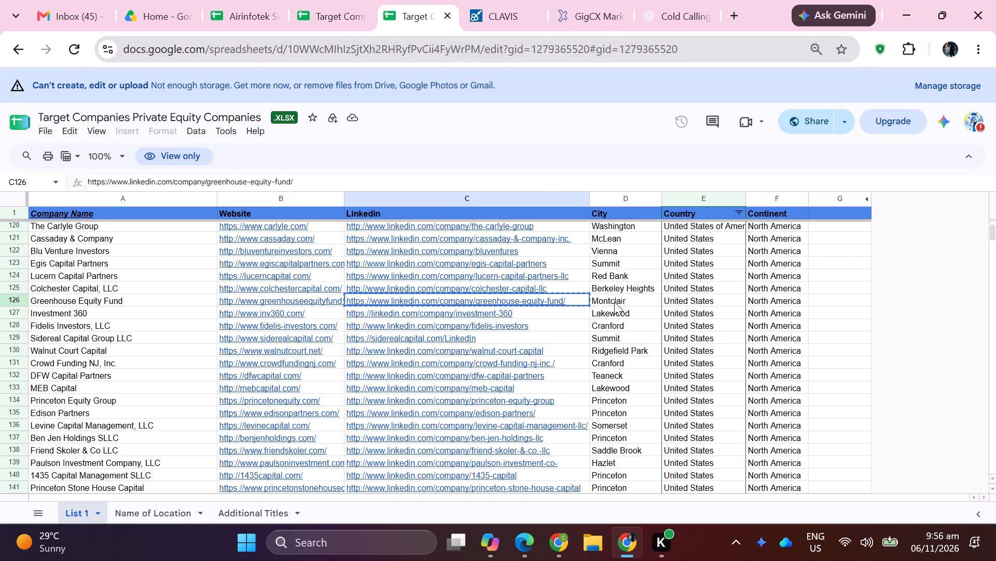
pyautogui.click(325, 0)
pyautogui.click(723, 211)
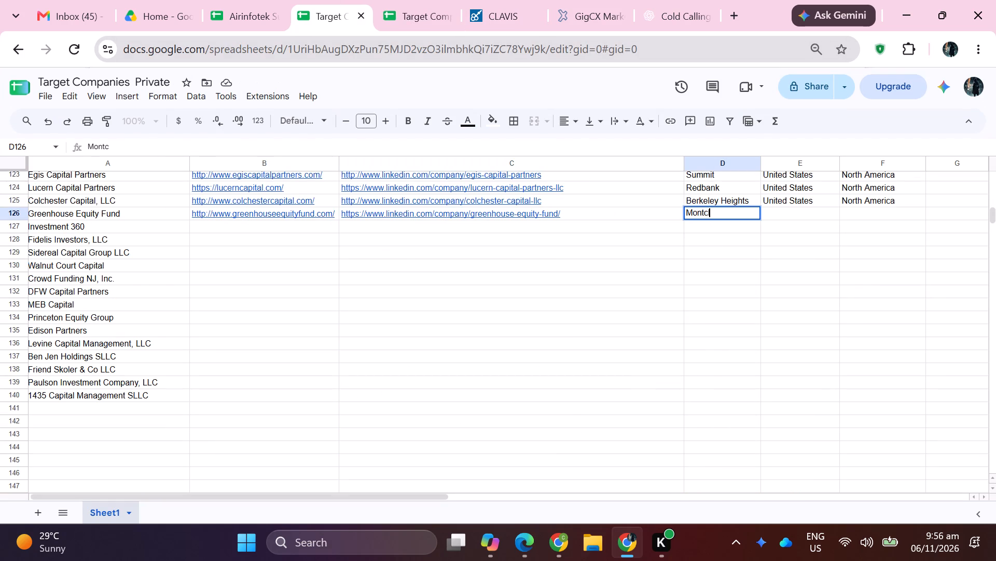
pyautogui.press('Tab')
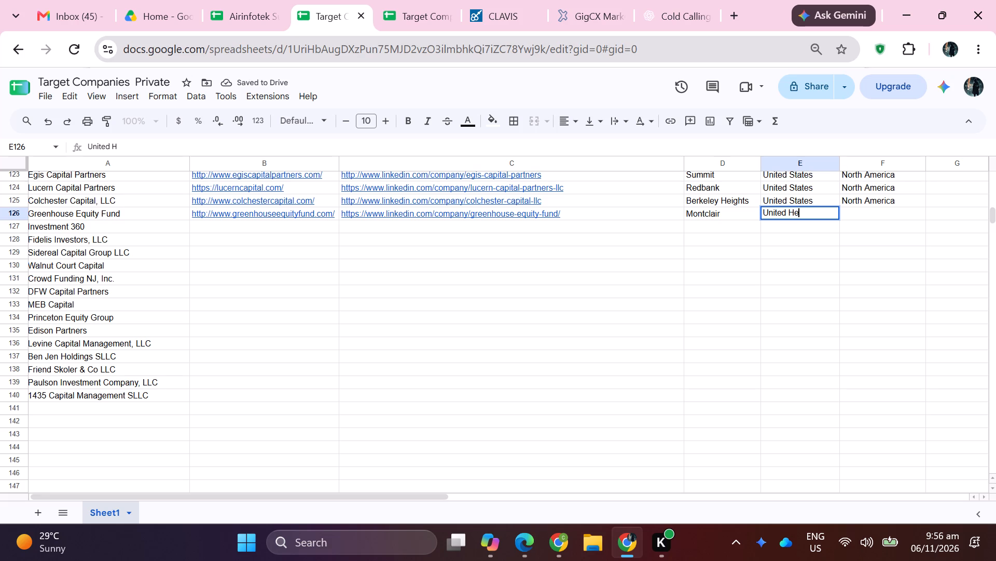
pyautogui.write('ights')
pyautogui.press('Tab')
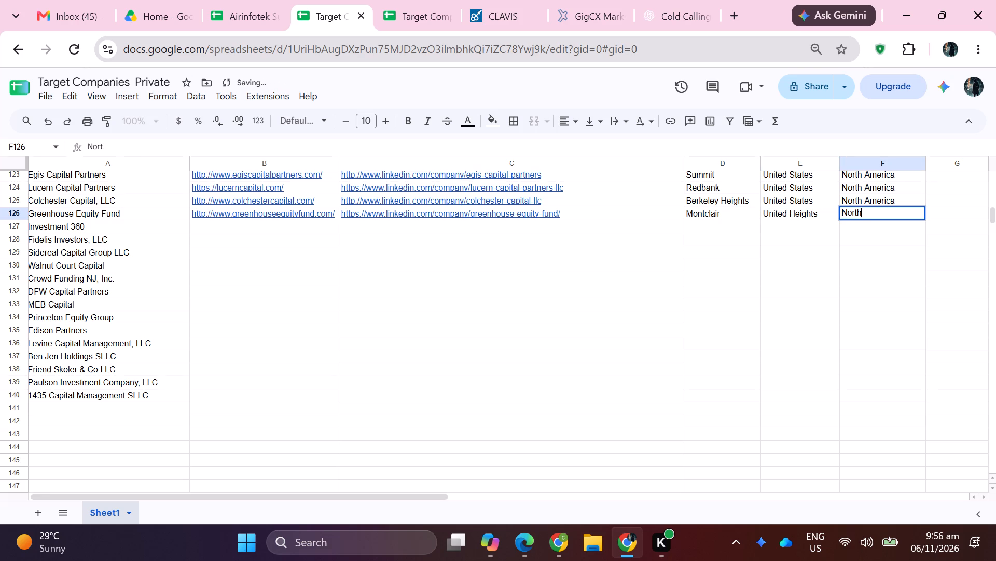
pyautogui.press('e')
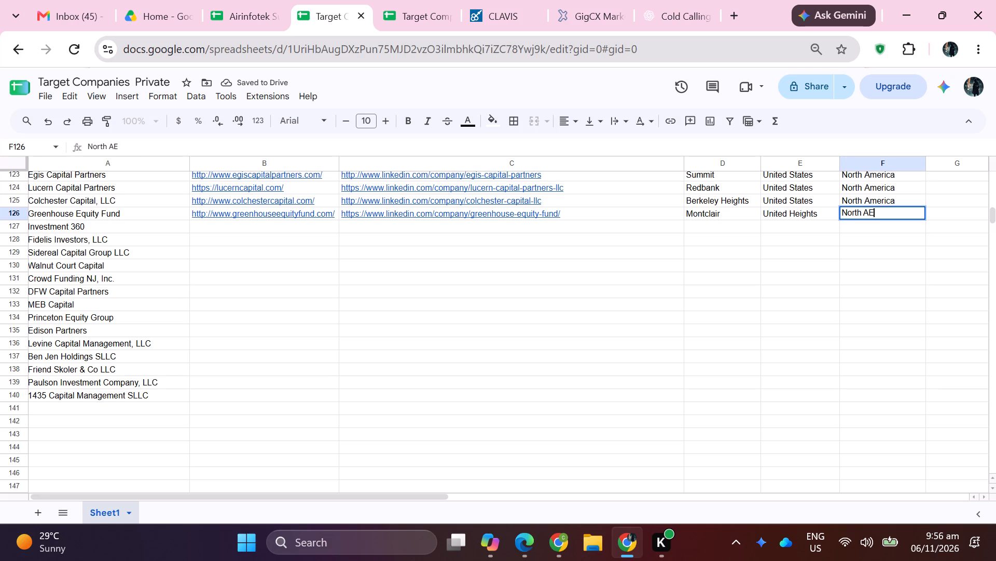
pyautogui.write('merica')
# Copy the Investment 360 website link from the source sheet into cell B127 of the Target Companies Private sheet.
pyautogui.click(283, 228)
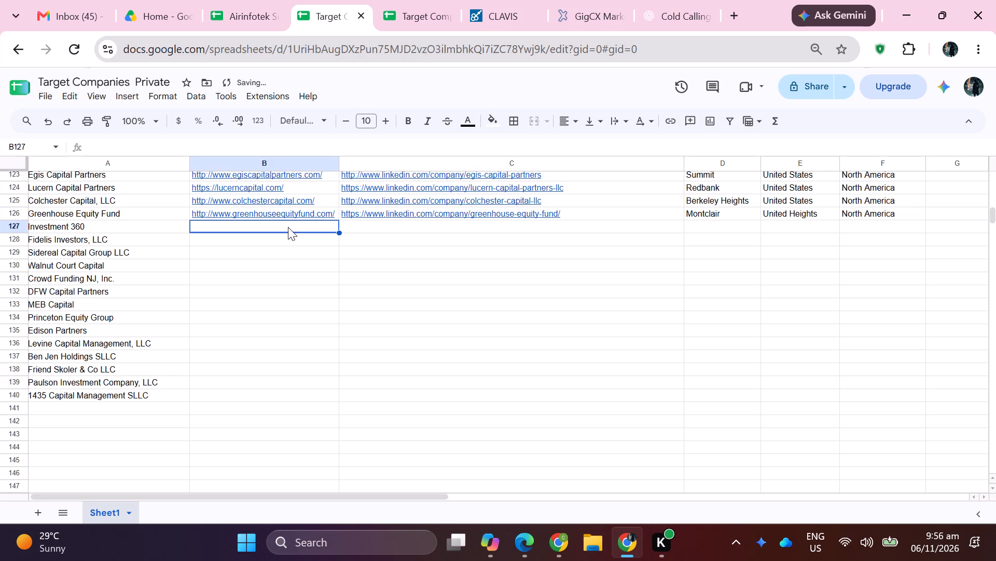
pyautogui.click(417, 0)
pyautogui.click(297, 317)
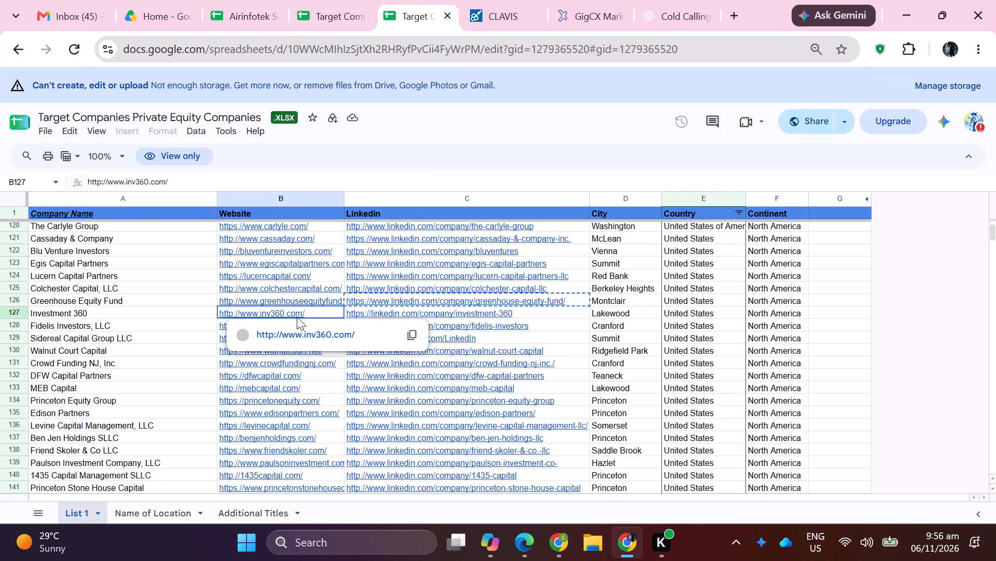
pyautogui.hotkey('ctrl', 'c')
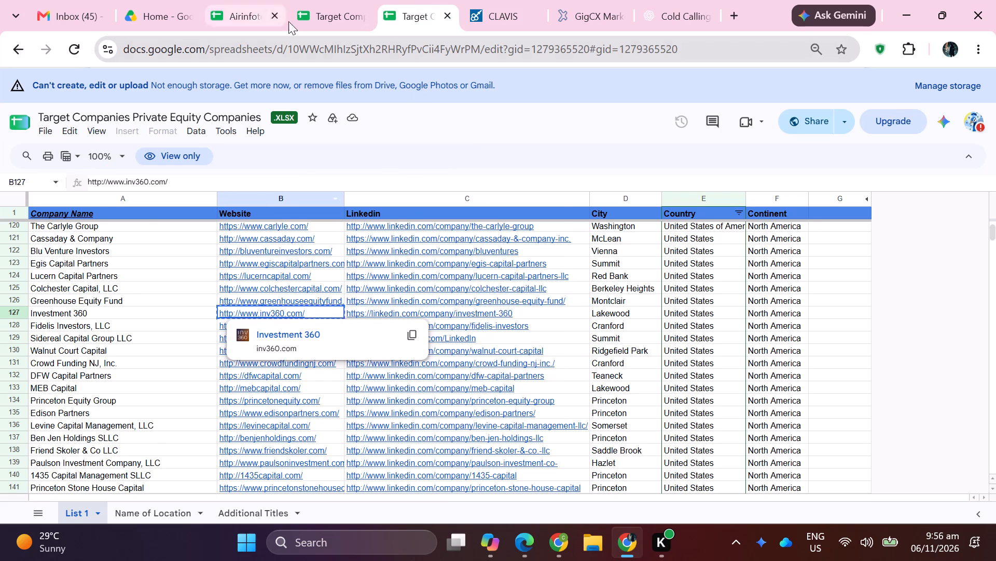
pyautogui.click(315, 7)
pyautogui.hotkey('ctrl', 'v')
# Copy the Investment 360 LinkedIn link from the source sheet into cell C127 of the Target Companies Private sheet.
pyautogui.click(417, 0)
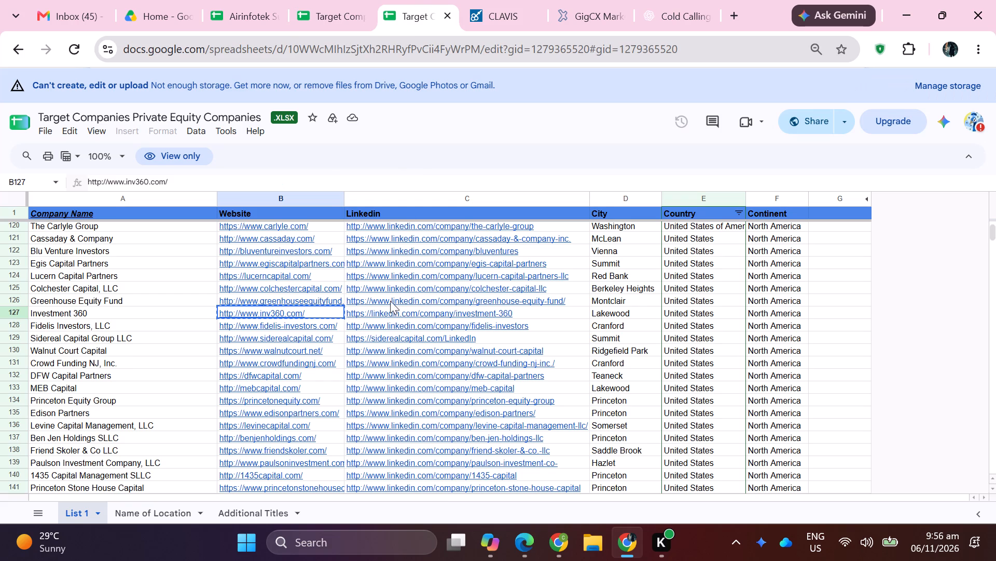
pyautogui.click(392, 318)
pyautogui.hotkey('ctrl', 'c')
pyautogui.click(319, 1)
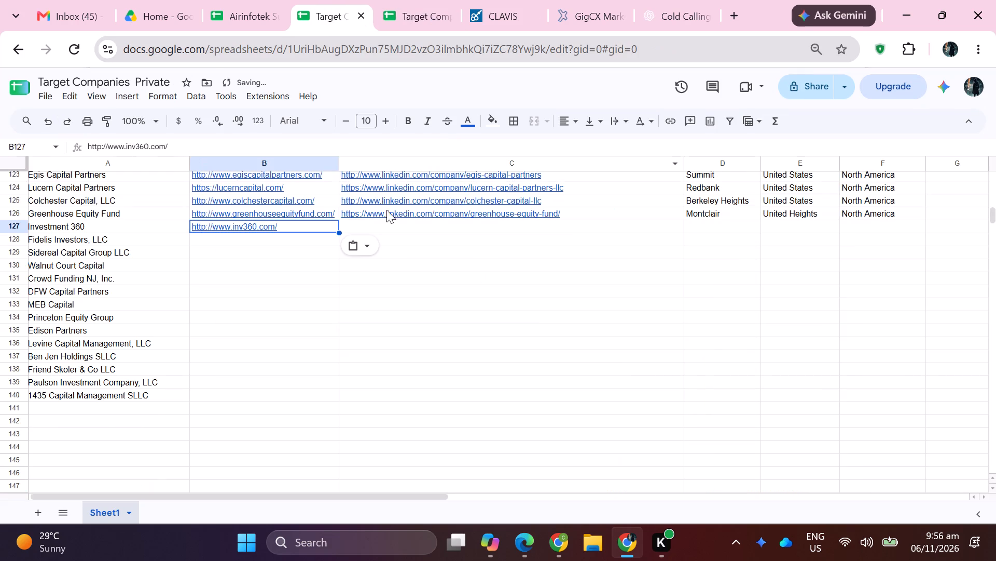
pyautogui.click(395, 219)
pyautogui.click(298, 291)
pyautogui.click(367, 224)
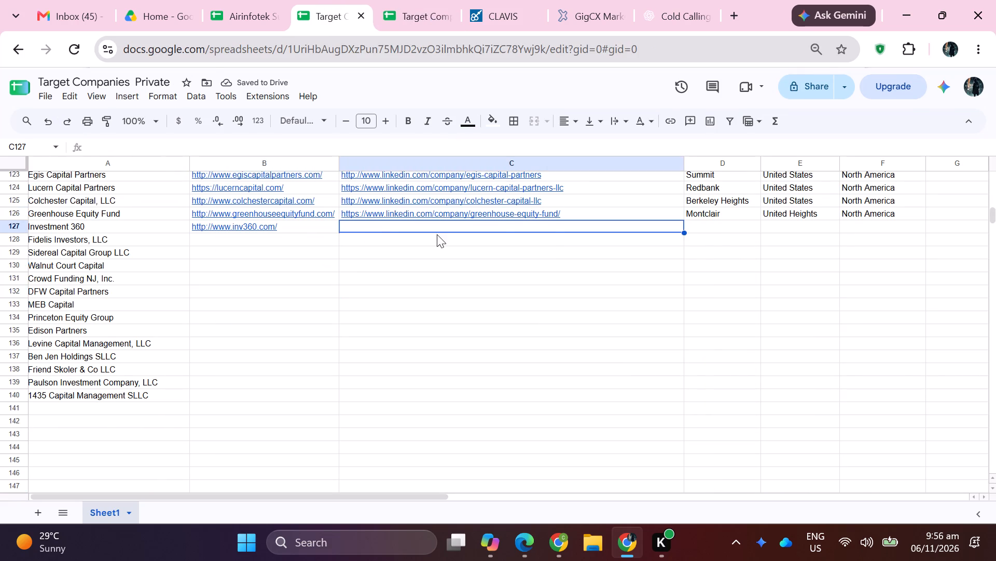
pyautogui.hotkey('ctrl', 'v')
# Enter Lakewood in cell D127 and Uunit in cell E127 for Investment 360, checking the city in the source sheet.
pyautogui.click(422, 0)
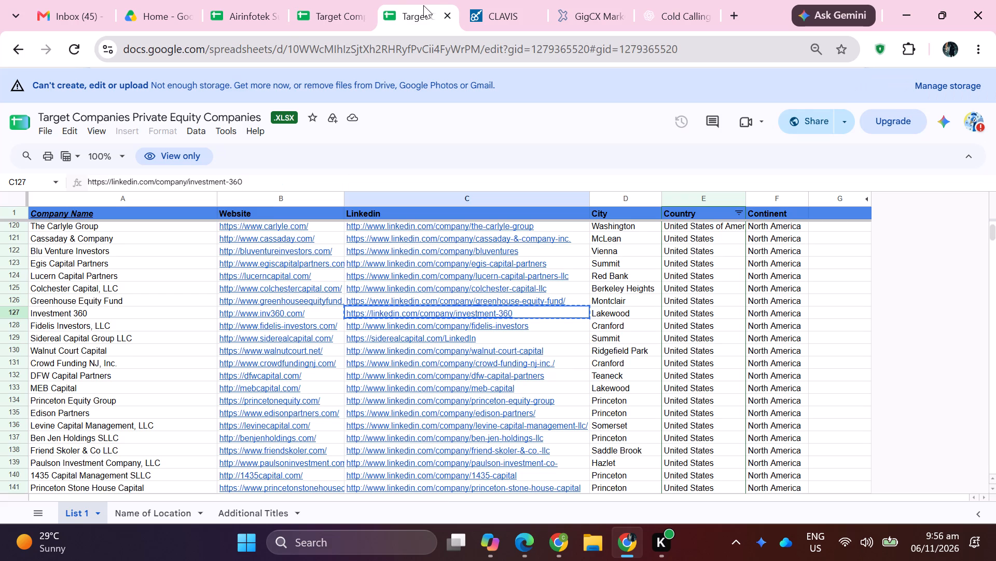
pyautogui.click(320, 0)
pyautogui.click(736, 224)
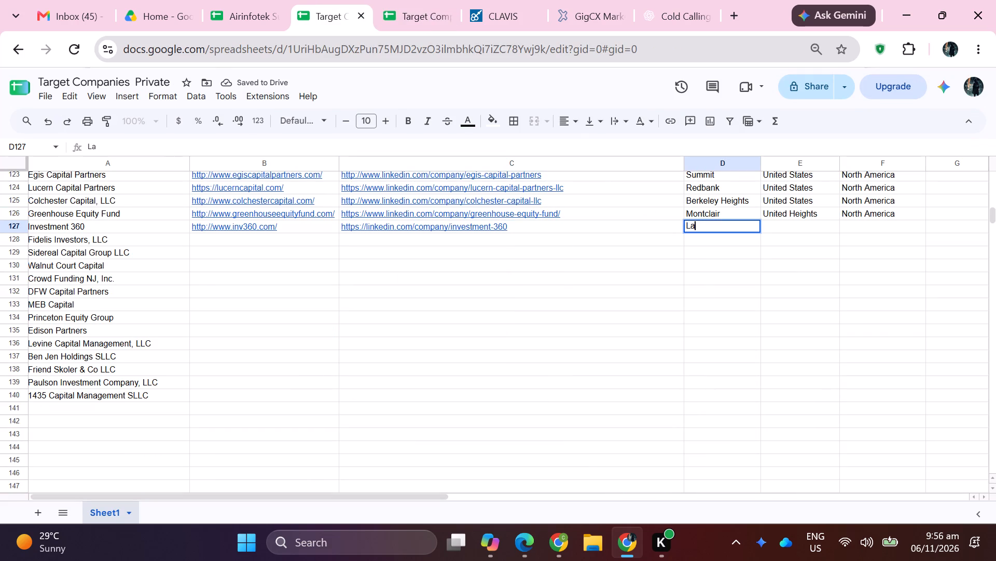
pyautogui.press('Tab')
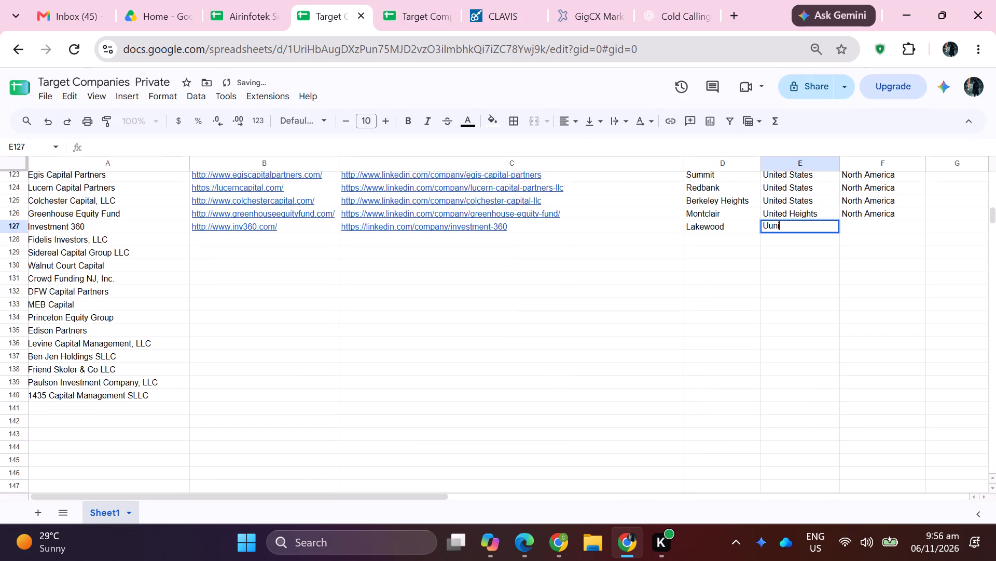
# Compare the Greenhouse Equity Fund country entry in cell E126 with the Country column of the source sheet.
pyautogui.click(796, 217)
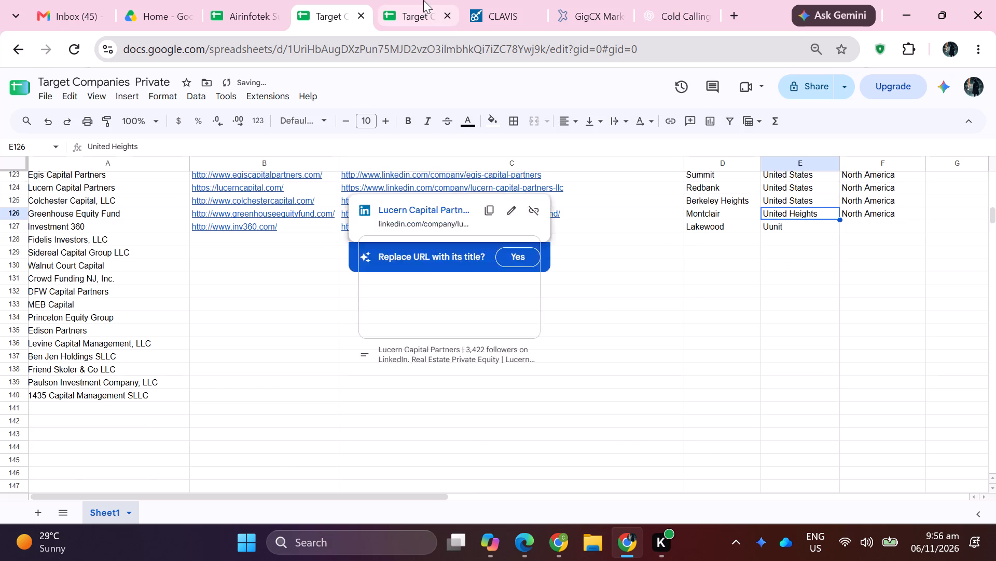
pyautogui.click(408, 0)
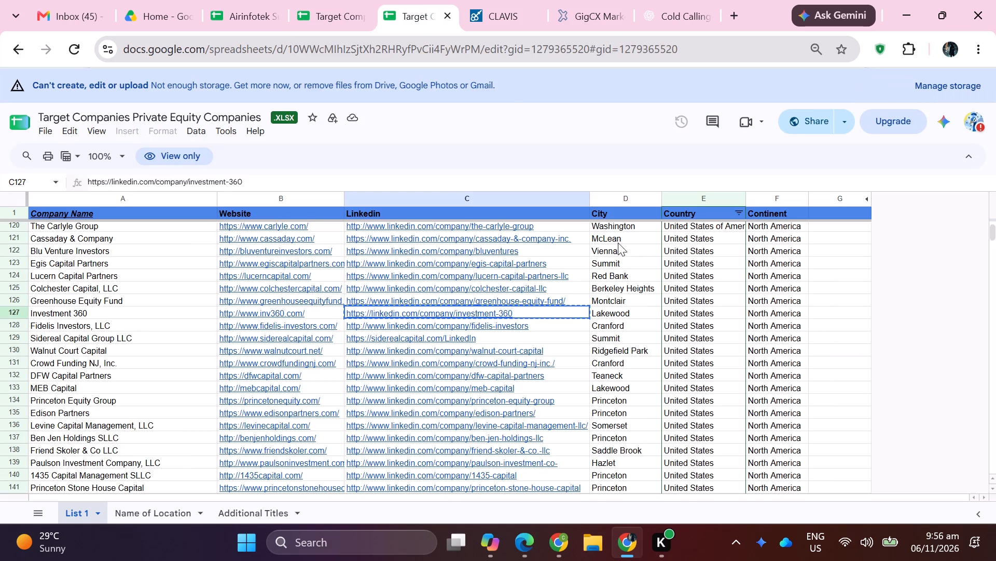
pyautogui.scroll(1, 662, 328)
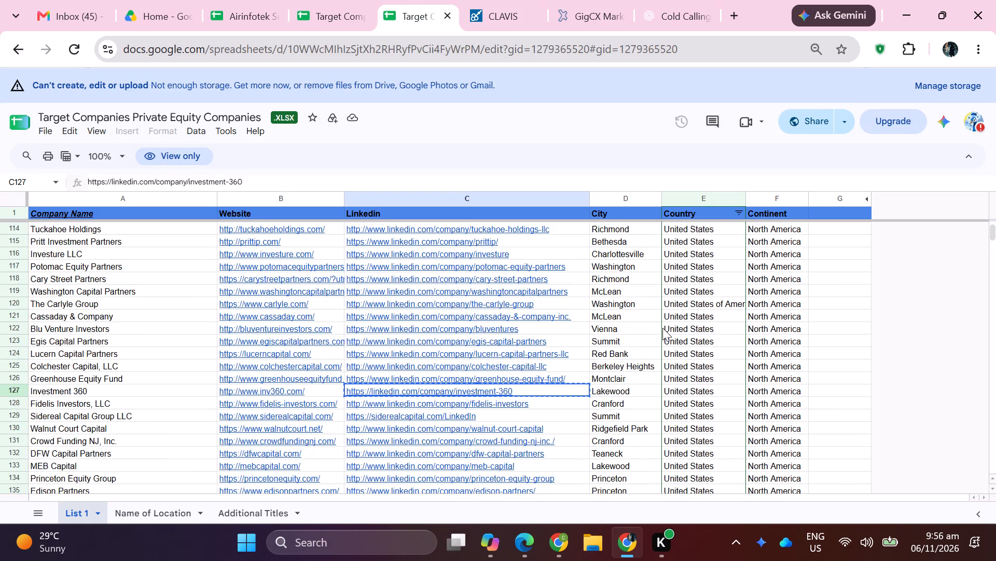
pyautogui.scroll(-1, 662, 328)
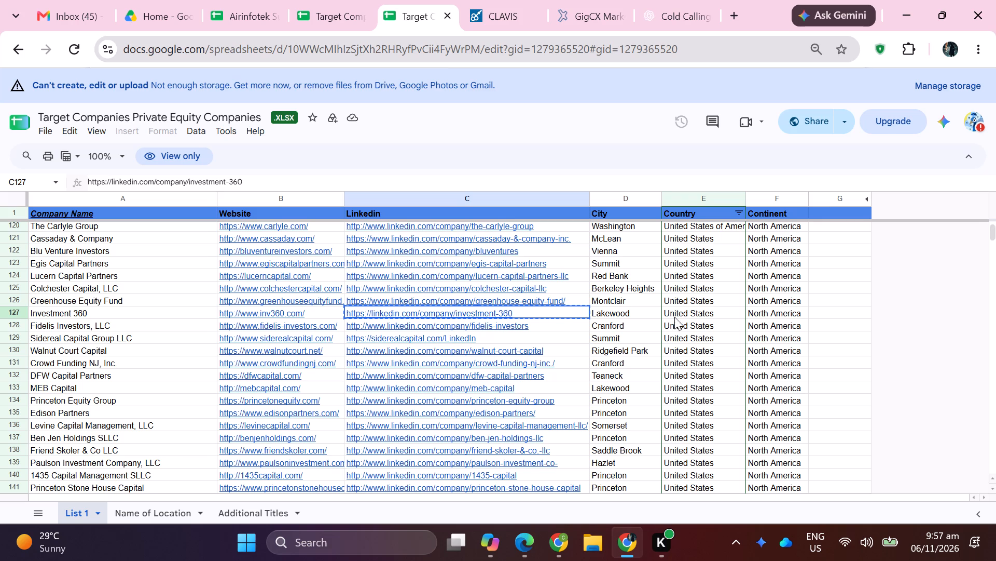
pyautogui.click(325, 0)
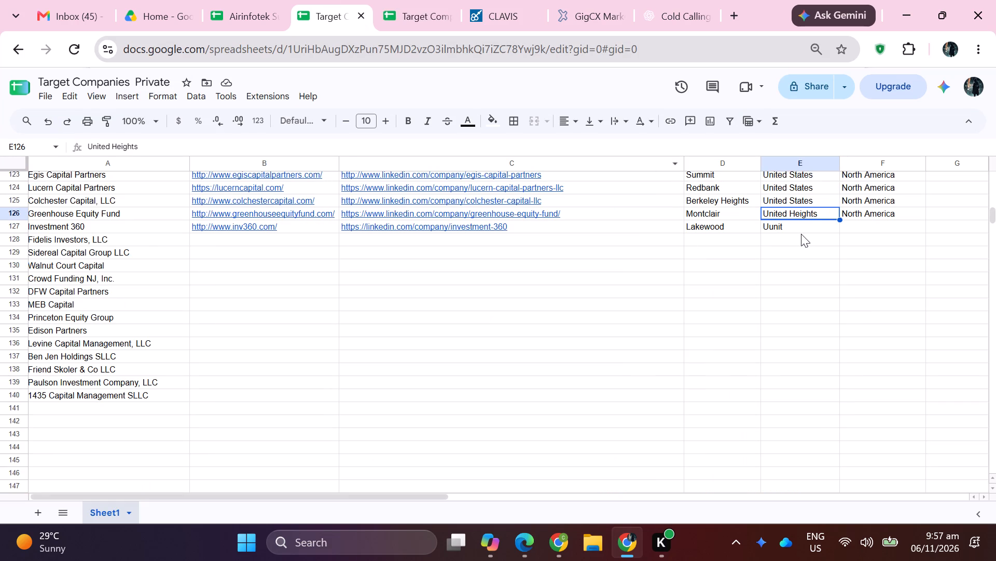
pyautogui.click(801, 232)
pyautogui.click(802, 211)
pyautogui.doubleClick(815, 214)
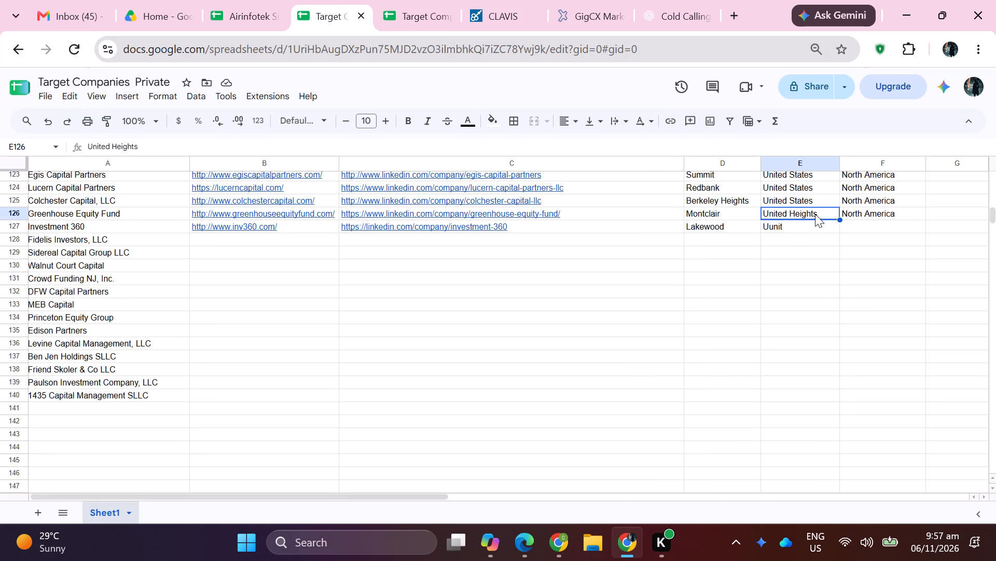
pyautogui.click(815, 214)
pyautogui.click(850, 318)
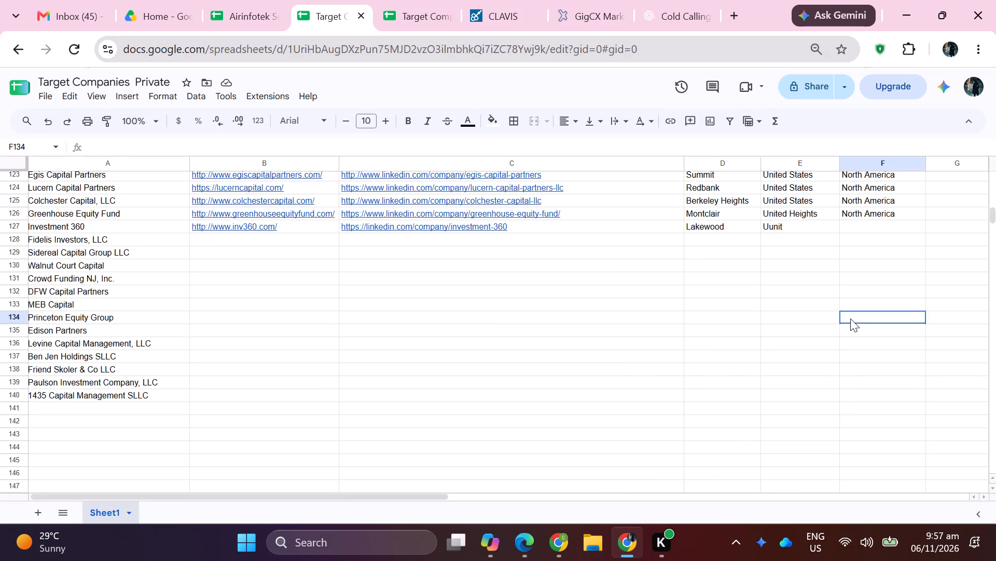
# Replace the country entry for Greenhouse Equity Fund in cell E126 with United States.
pyautogui.click(809, 213)
pyautogui.press('BackSpace')
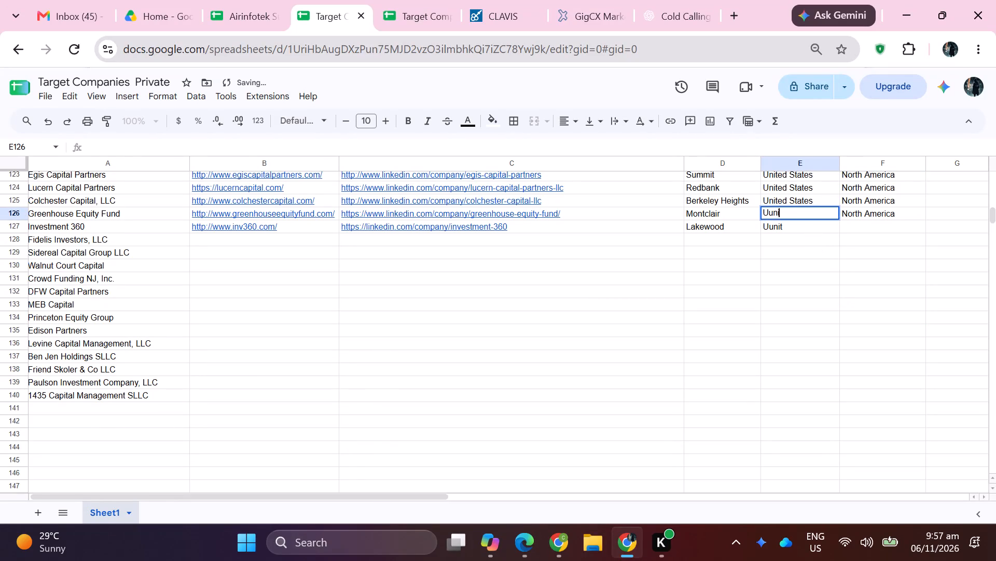
pyautogui.press('BackSpace')
pyautogui.press('BackSpace')
pyautogui.press('BackSpace')
pyautogui.press('BackSpace')
pyautogui.press('BackSpace')
pyautogui.press('BackSpace')
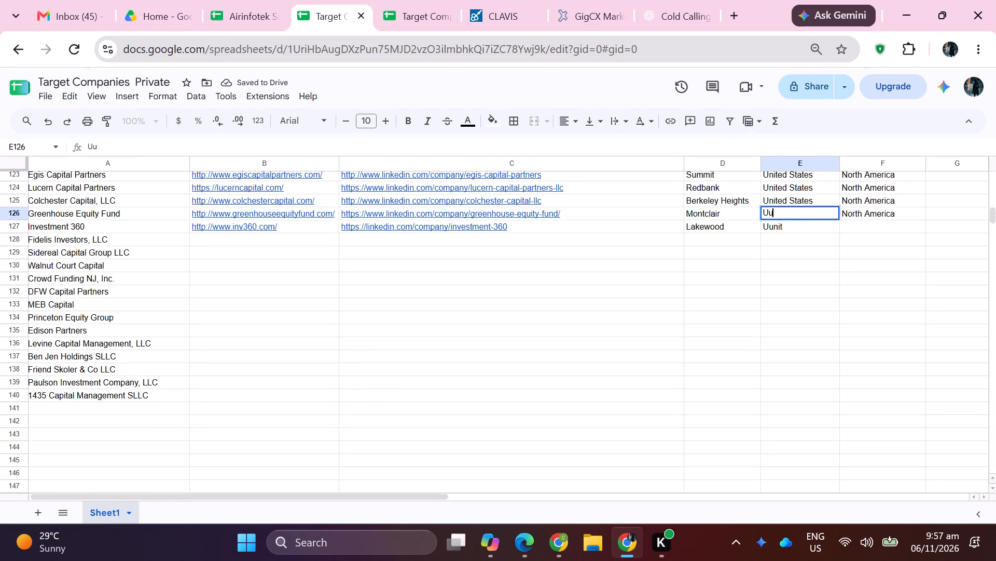
pyautogui.press('BackSpace')
pyautogui.write('nited')
pyautogui.press('BackSpace')
pyautogui.press('BackSpace')
pyautogui.press('BackSpace')
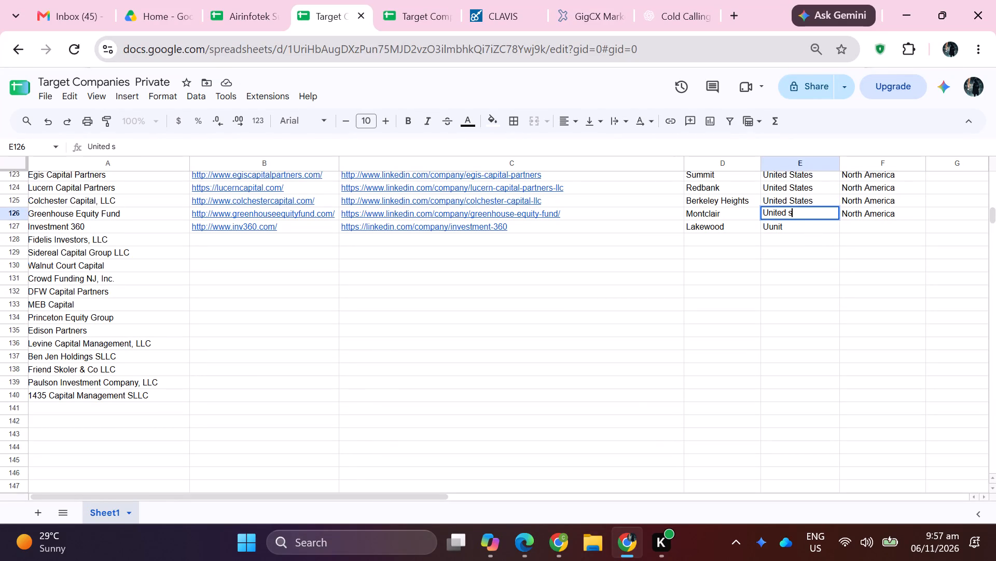
pyautogui.press('BackSpace')
pyautogui.write('tates')
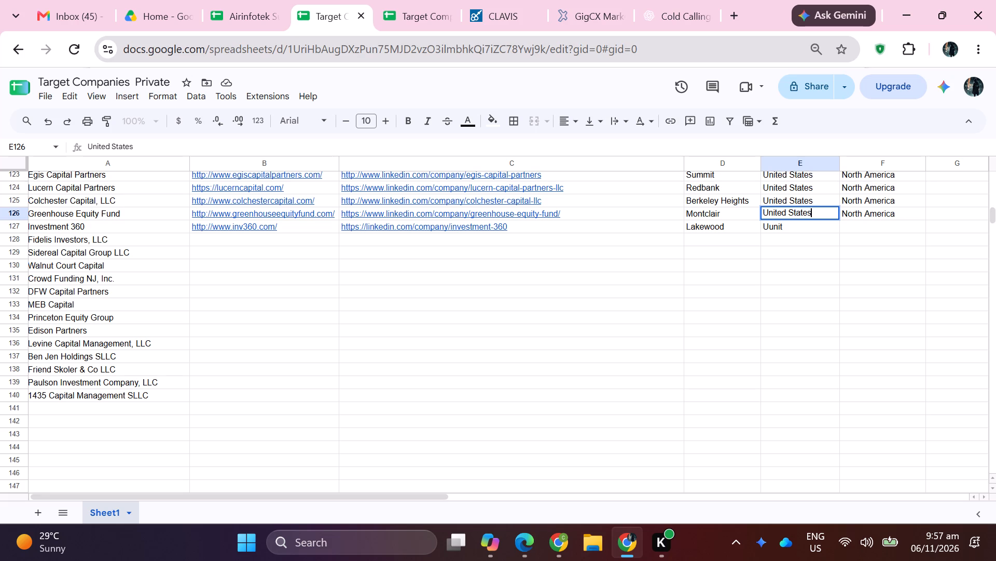
# Set the Investment 360 country in cell E127 to United States and enter North America as its continent in F127.
pyautogui.click(800, 226)
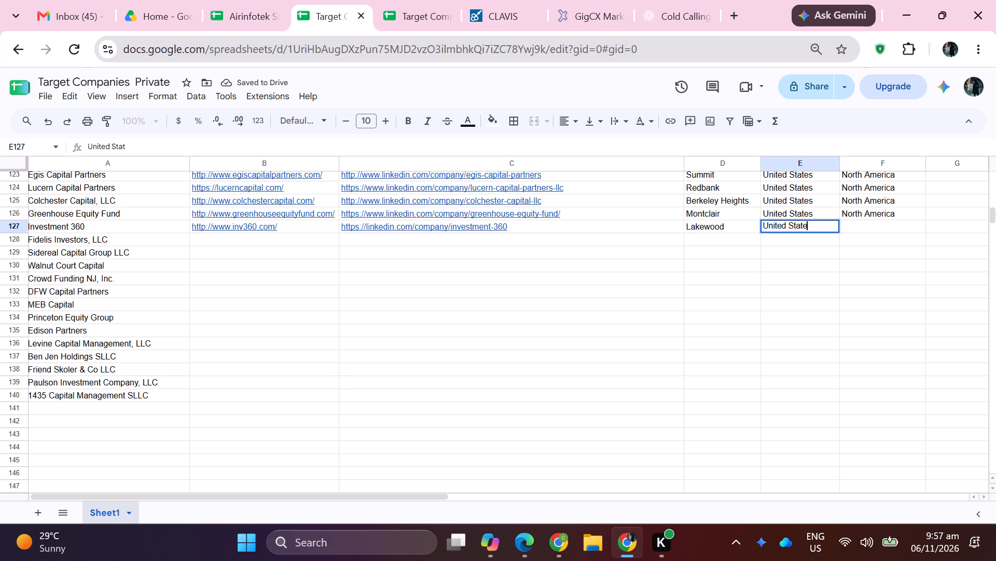
pyautogui.press('Tab')
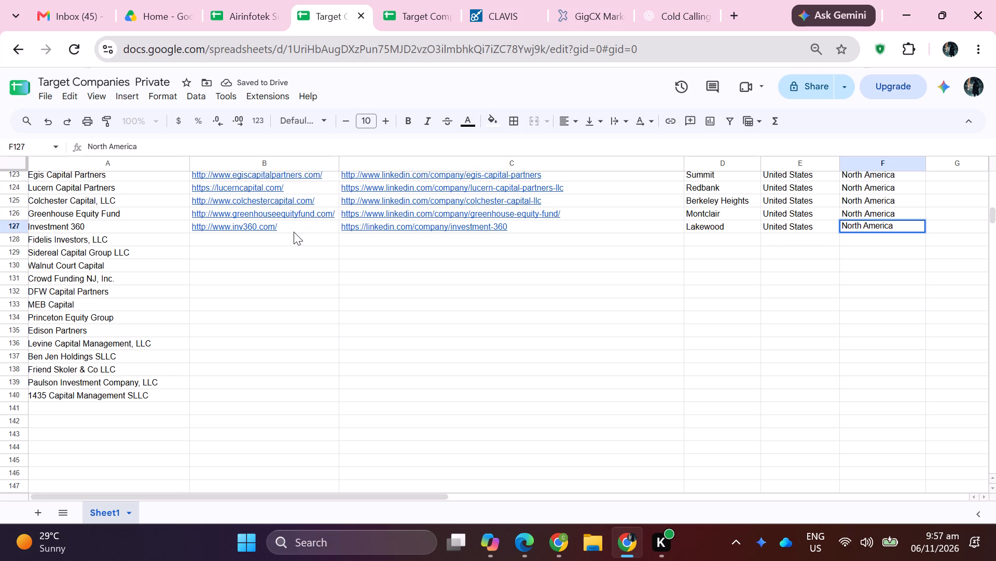
# Copy the Fidelis Investors, LLC website link from the source sheet into cell B128 of the Target Companies Private sheet.
pyautogui.click(282, 239)
pyautogui.click(414, 0)
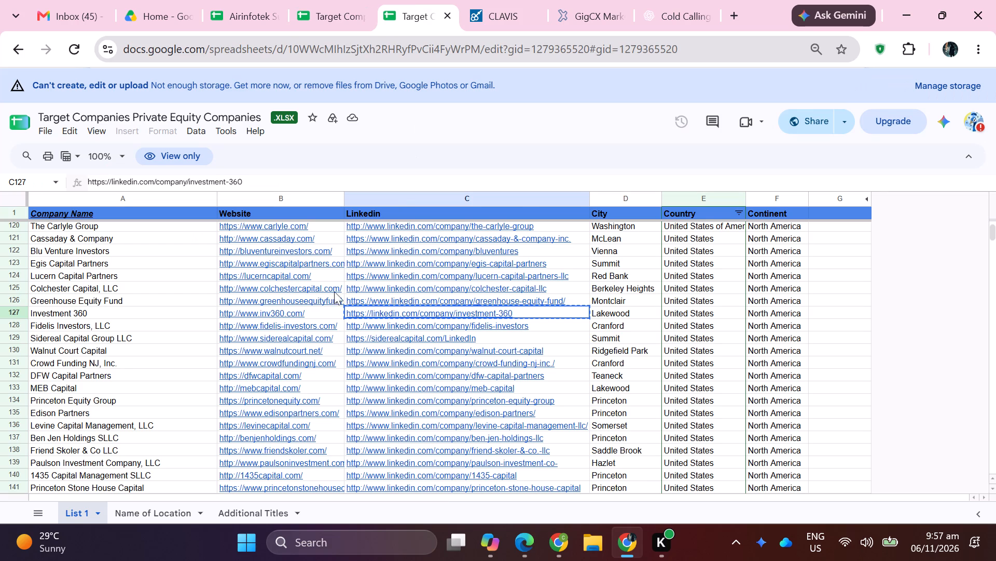
pyautogui.click(311, 324)
pyautogui.hotkey('ctrl', 'c')
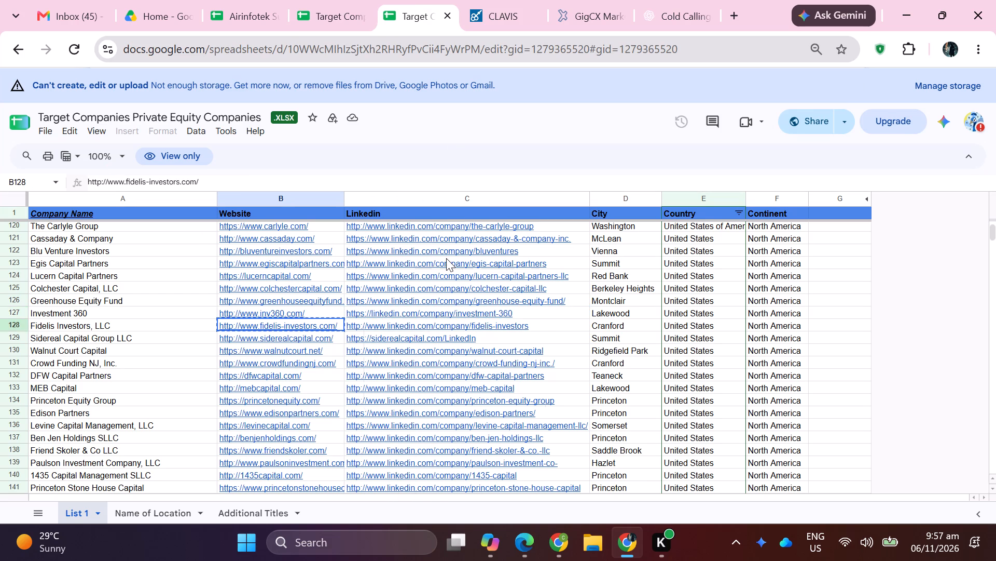
pyautogui.click(331, 0)
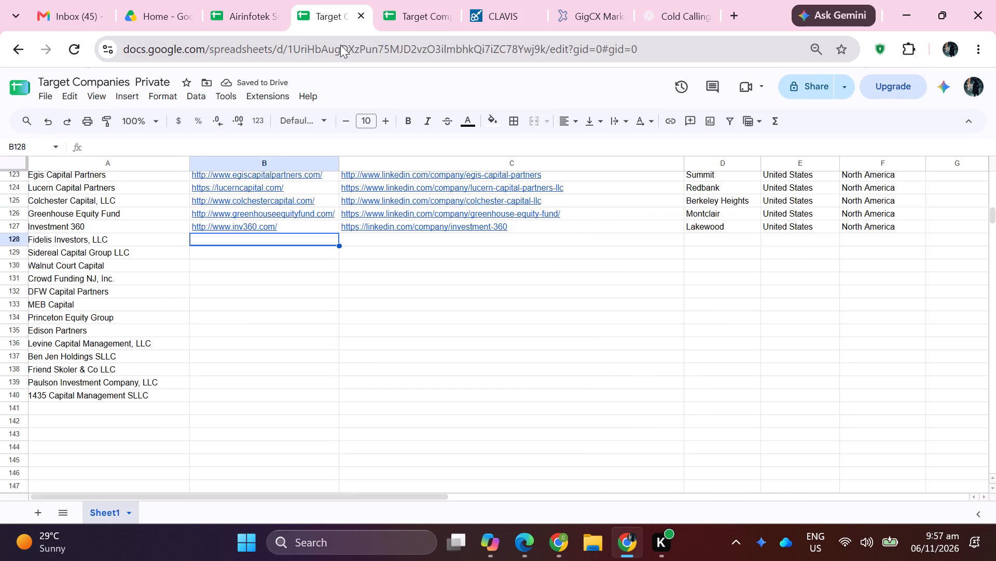
pyautogui.hotkey('ctrl', 'v')
# Copy the Fidelis Investors, LLC LinkedIn link from the source sheet into cell C128 of the Target Companies Private sheet.
pyautogui.click(417, 0)
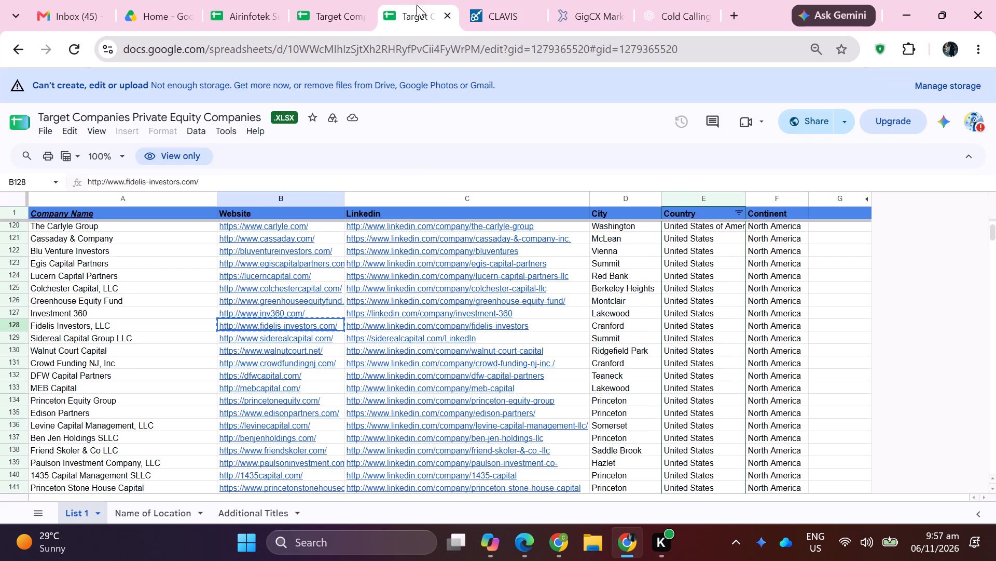
pyautogui.click(402, 326)
pyautogui.hotkey('ctrl', 'c')
pyautogui.click(333, 0)
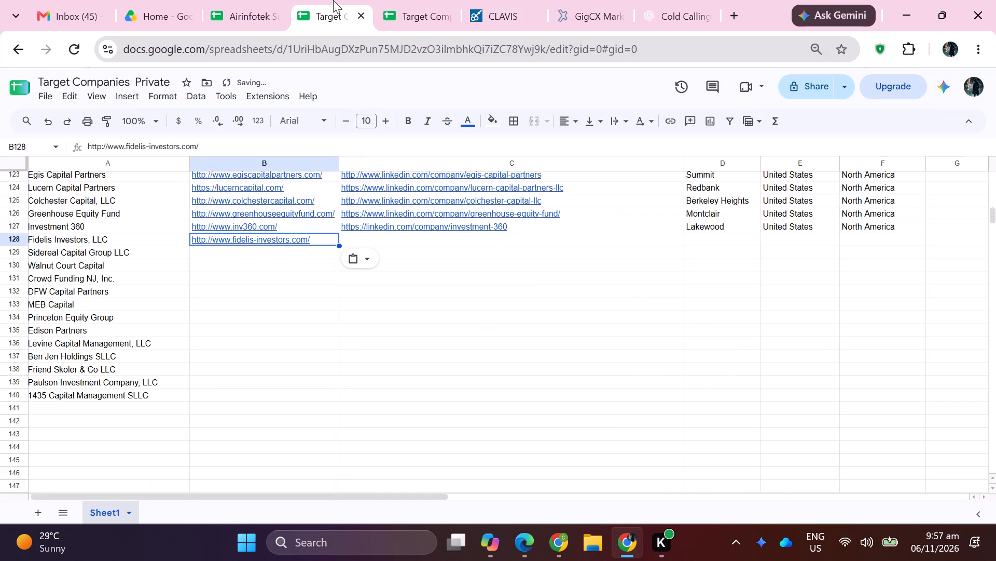
pyautogui.click(413, 241)
pyautogui.hotkey('ctrl', 'v')
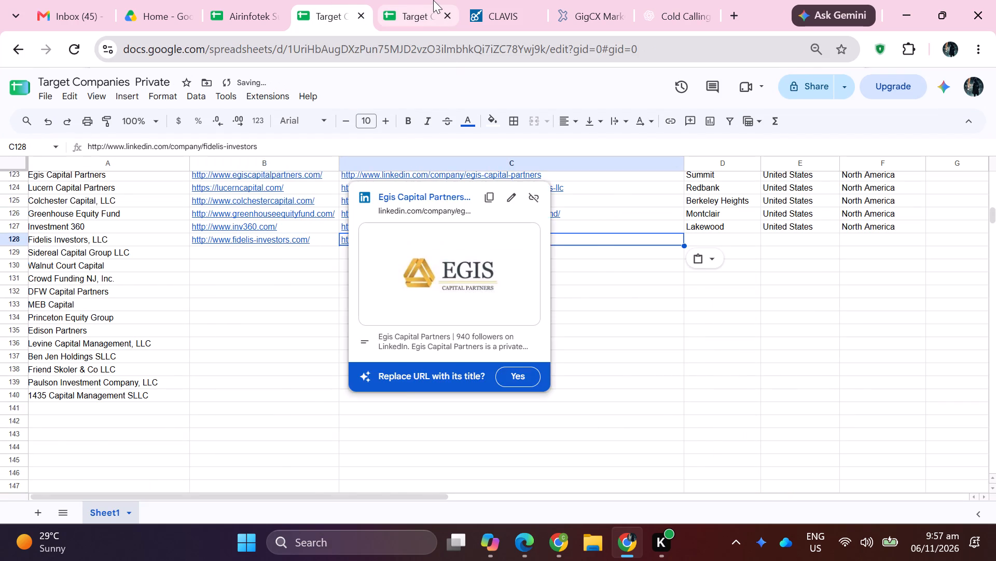
# Check the Fidelis Investors city in the source sheet and fill cells D128 to F128 with Cranford, United States and North America.
pyautogui.click(433, 0)
pyautogui.click(312, 0)
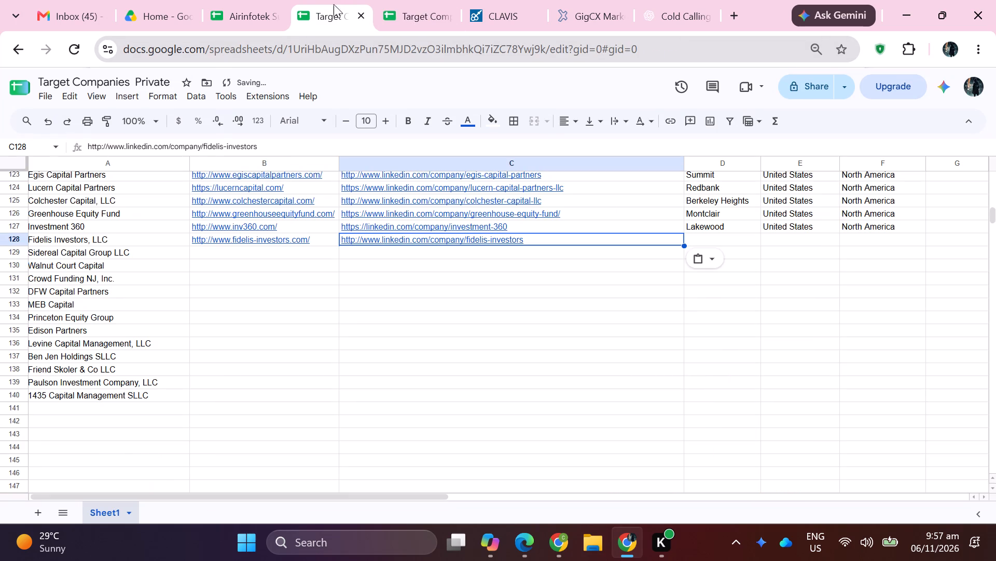
pyautogui.click(728, 241)
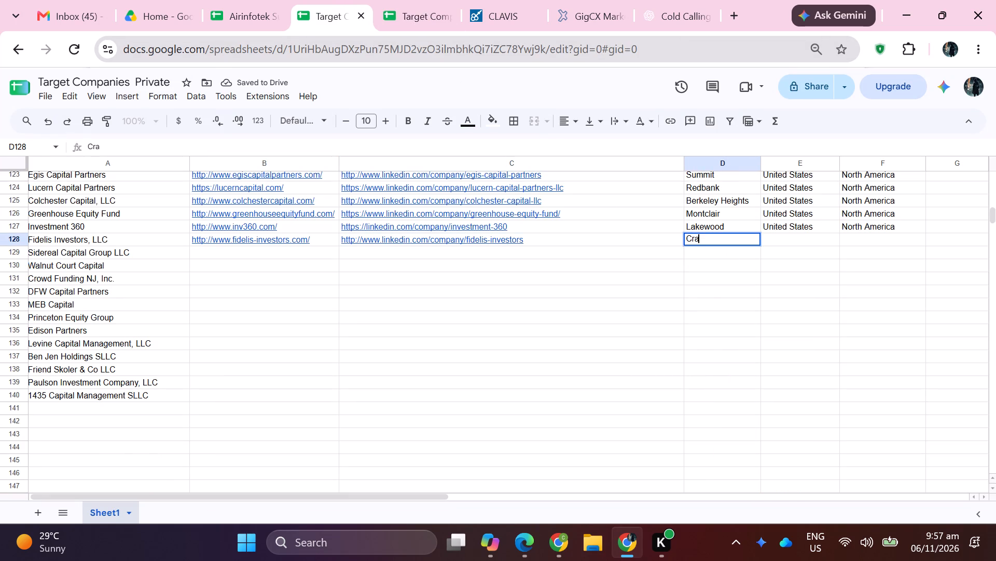
pyautogui.press('BackSpace')
pyautogui.press('d')
pyautogui.press('BackSpace')
pyautogui.press('s')
pyautogui.press('BackSpace')
pyautogui.press('d')
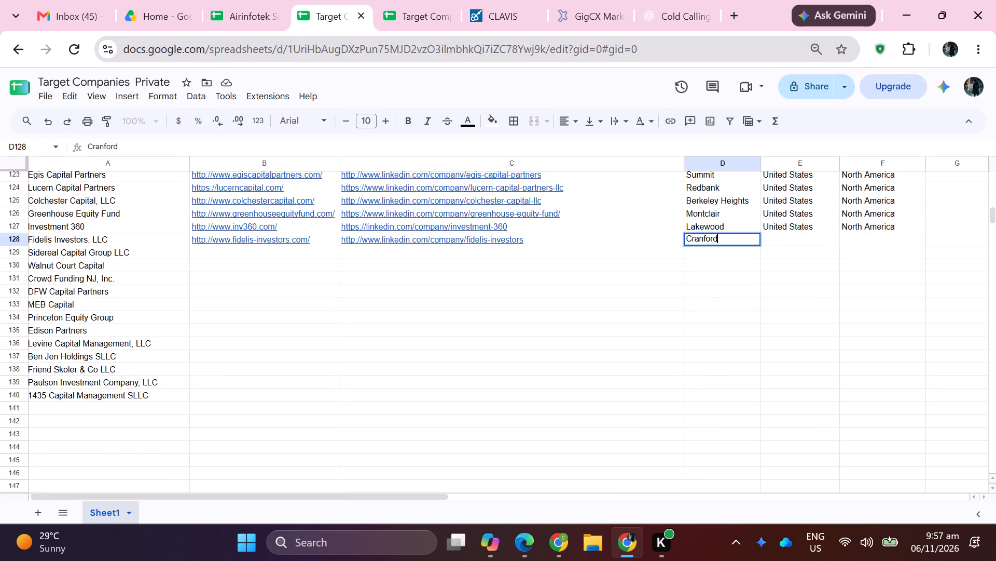
pyautogui.press('Tab')
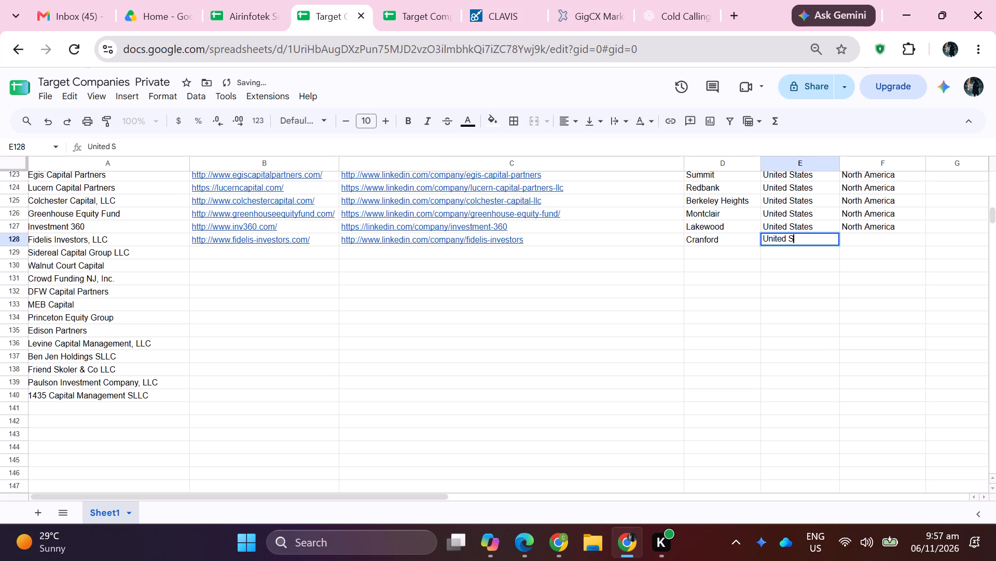
pyautogui.press('Tab')
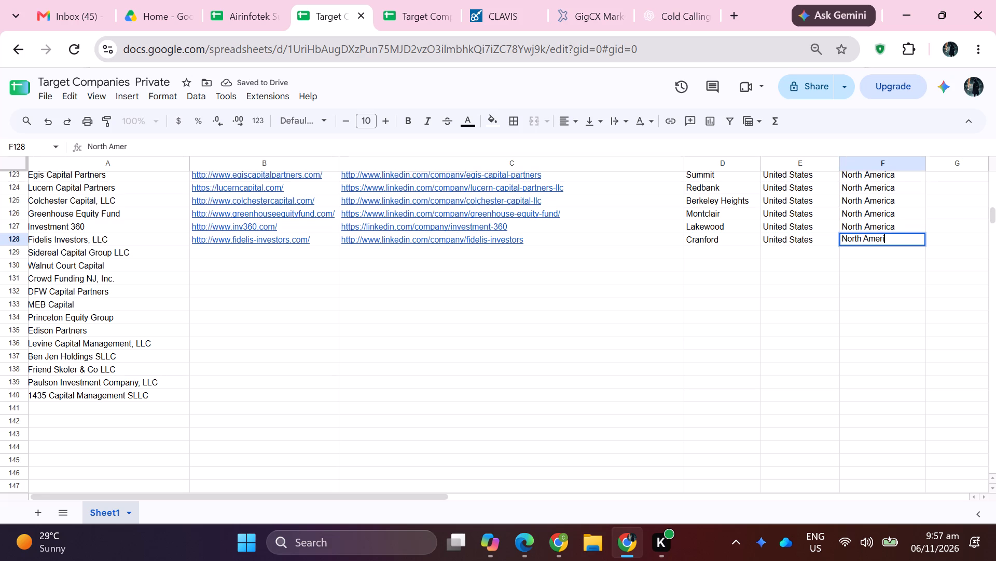
# Copy the Sidereal Capital Group LLC website link from the source sheet into cell B129 of the Target Companies Private sheet.
pyautogui.click(406, 0)
pyautogui.click(293, 337)
pyautogui.hotkey('ctrl', 'c')
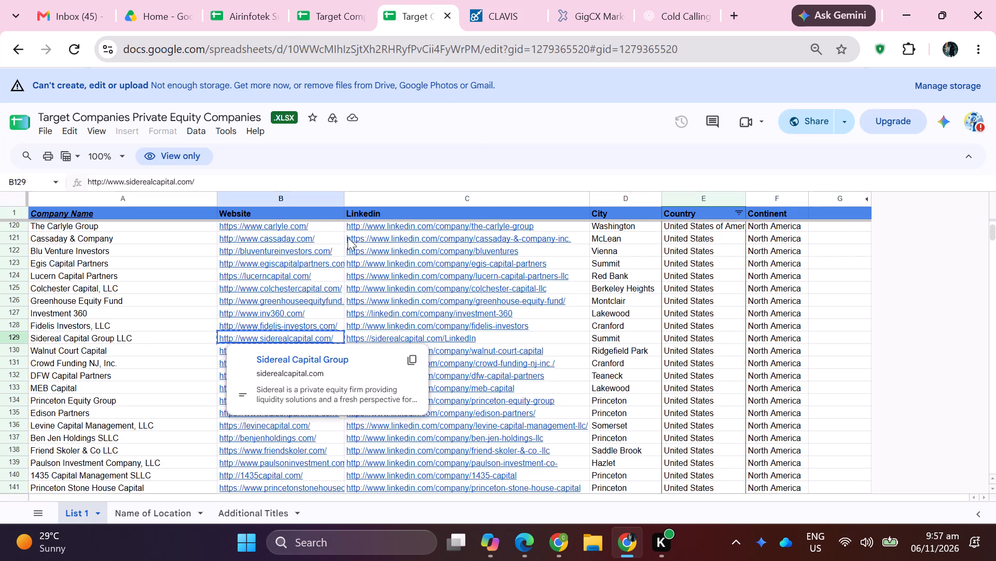
pyautogui.click(331, 16)
pyautogui.click(278, 258)
pyautogui.hotkey('ctrl', 'v')
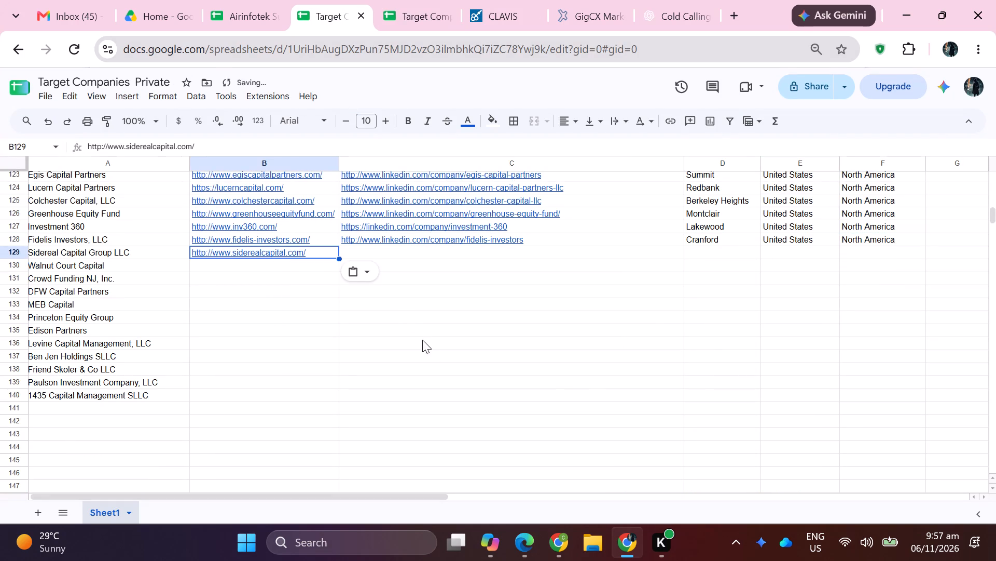
# Copy the Sidereal Capital Group LLC LinkedIn link from the source sheet into cell C129 of the Target Companies Private sheet.
pyautogui.click(407, 0)
pyautogui.click(397, 346)
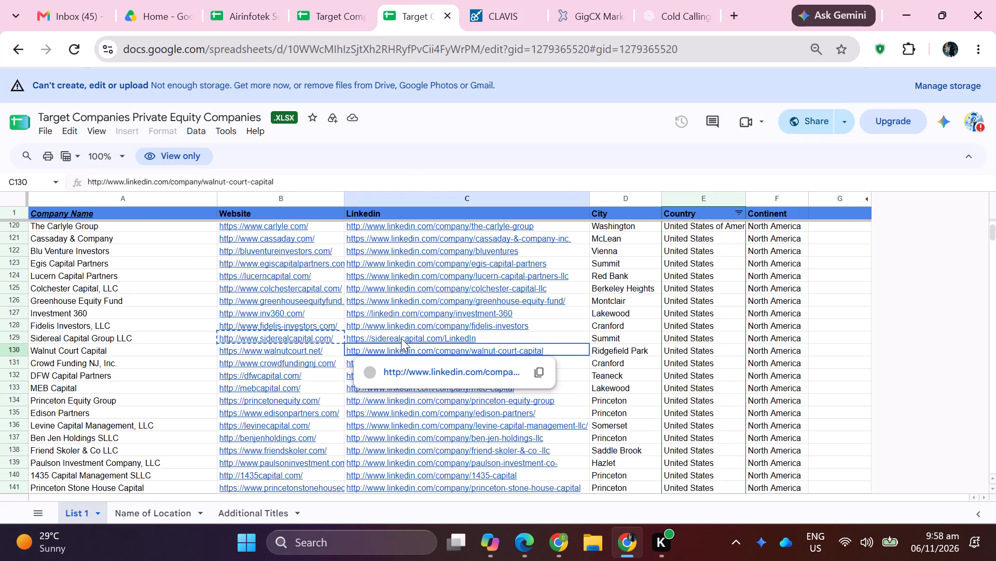
pyautogui.click(401, 338)
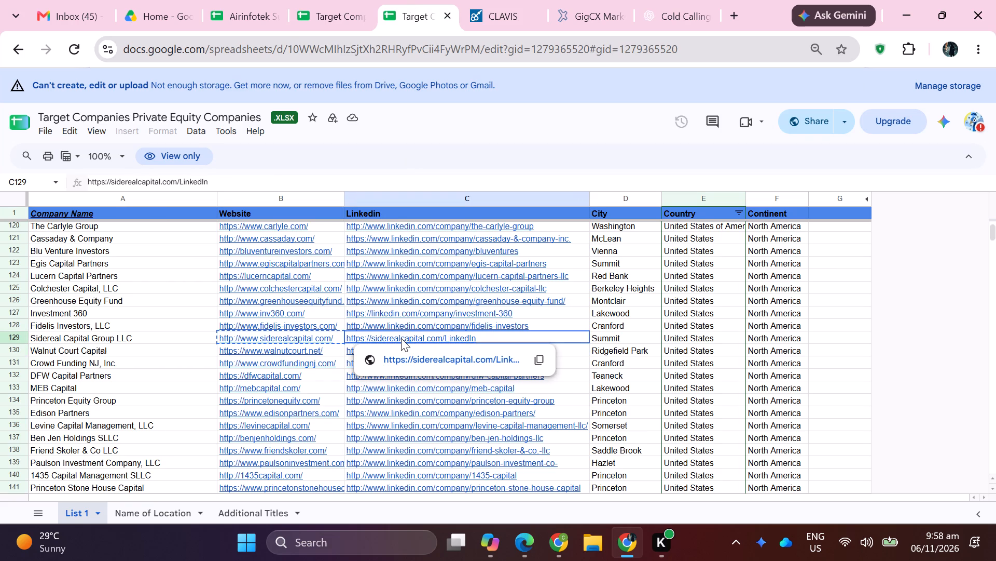
pyautogui.hotkey('ctrl', 'c')
pyautogui.click(323, 0)
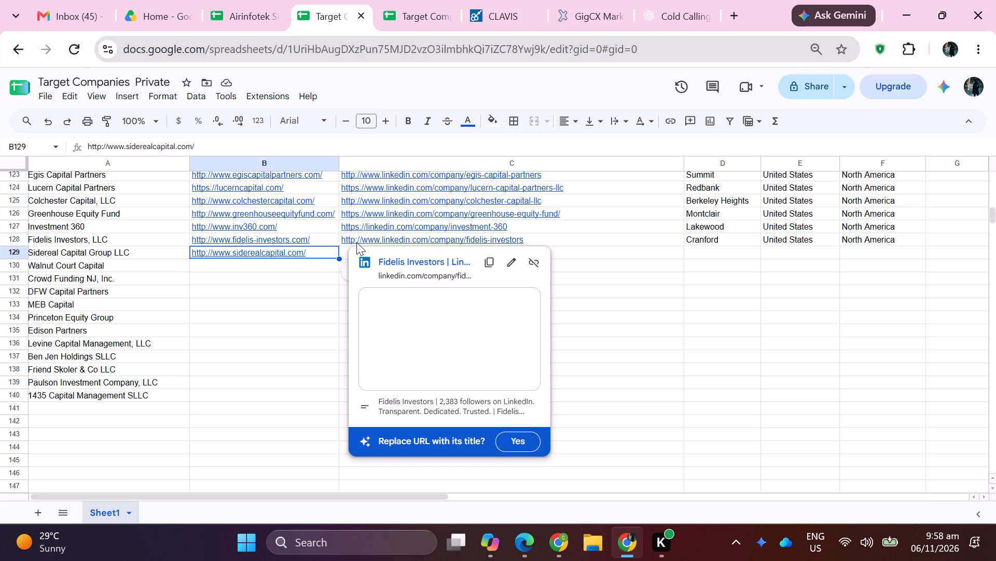
pyautogui.click(181, 285)
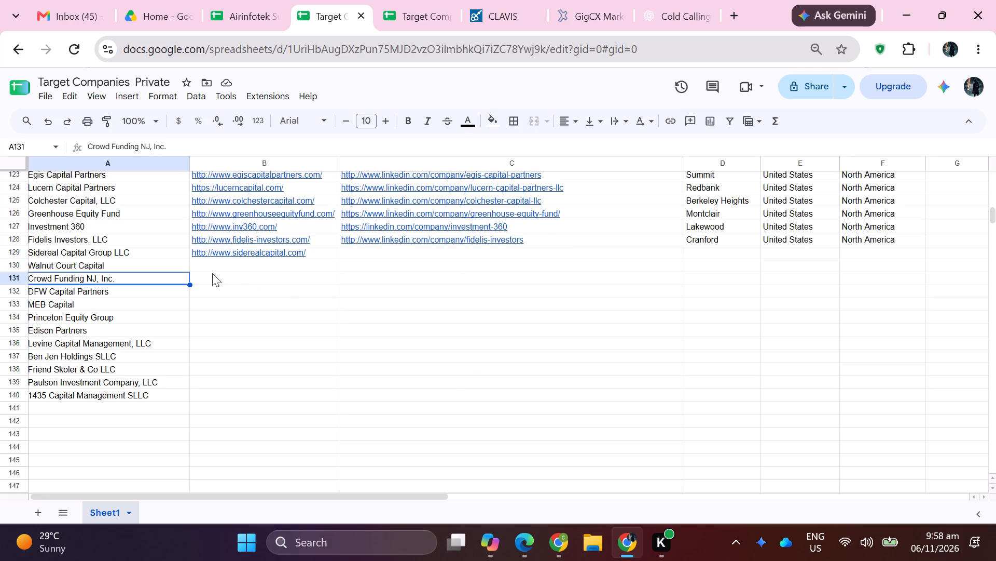
pyautogui.click(260, 255)
pyautogui.click(417, 0)
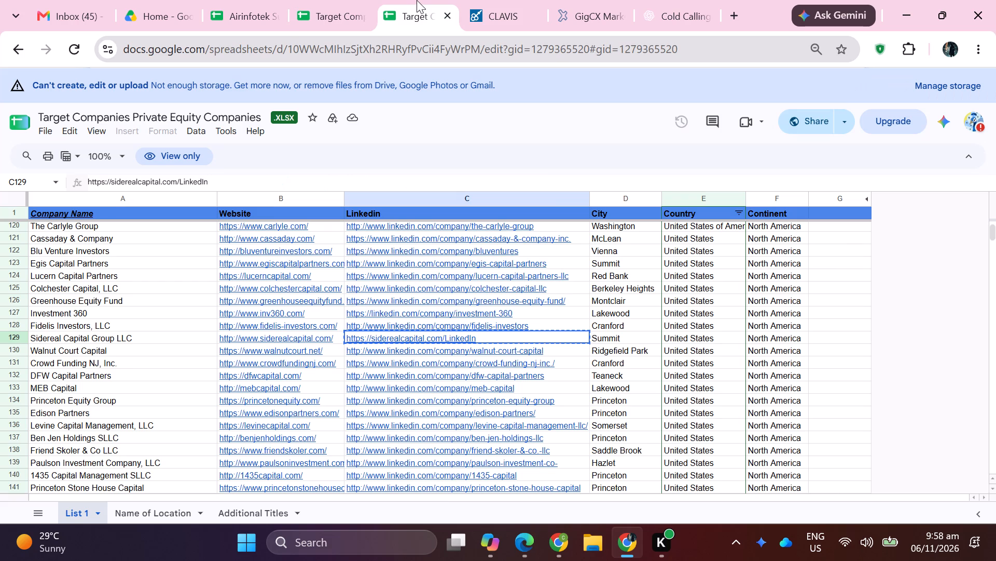
pyautogui.click(344, 0)
pyautogui.click(433, 250)
pyautogui.hotkey('ctrl', 'v')
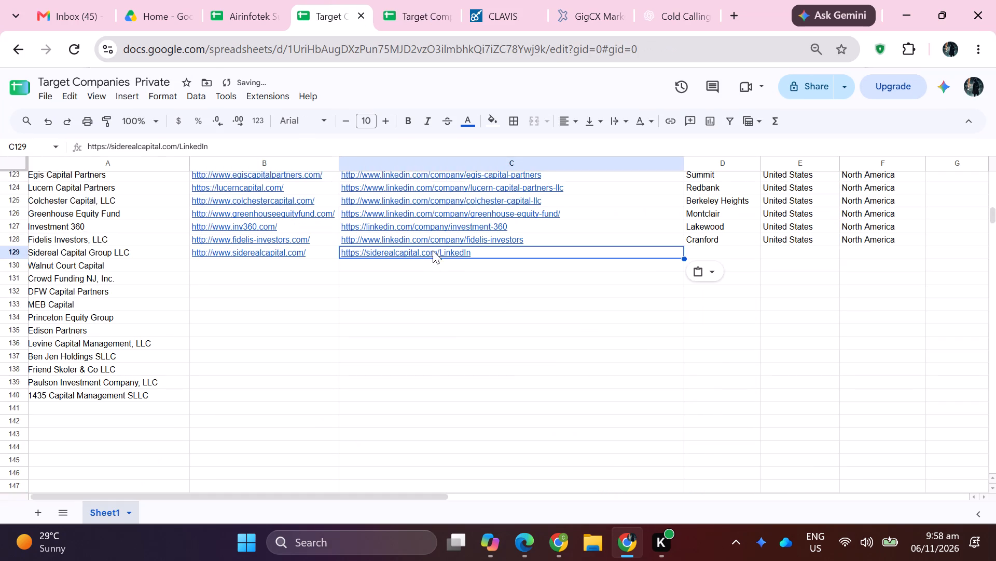
# Check the Sidereal Capital Group city in the source sheet and enter SummiT in cell D129.
pyautogui.click(405, 5)
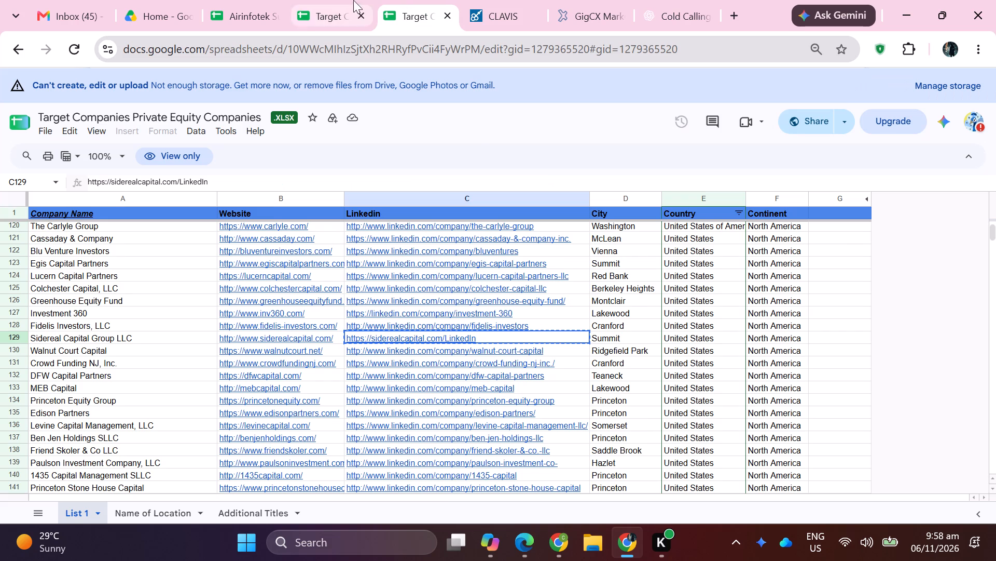
pyautogui.click(340, 0)
pyautogui.click(729, 256)
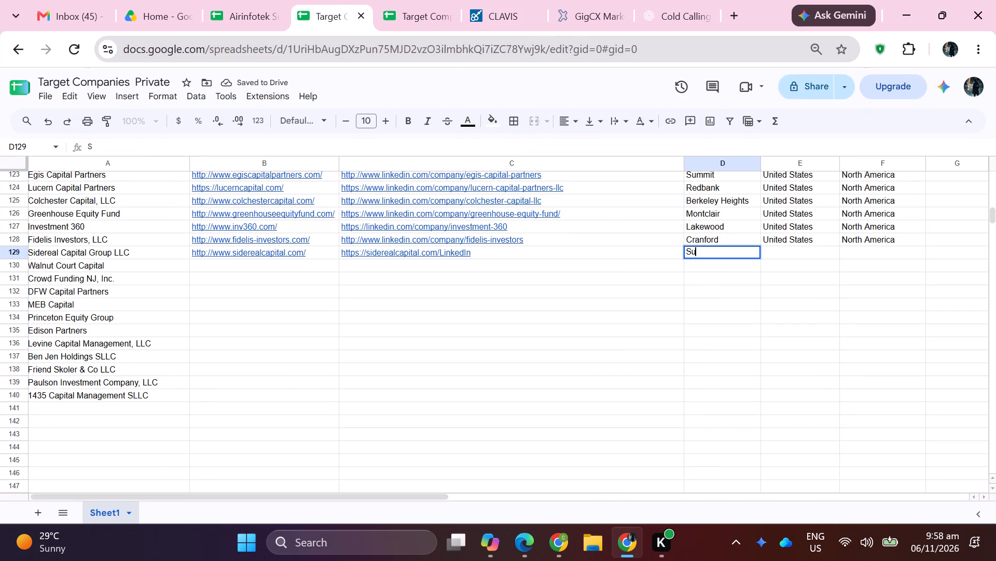
pyautogui.press('BackSpace')
pyautogui.write('t')
pyautogui.press('space')
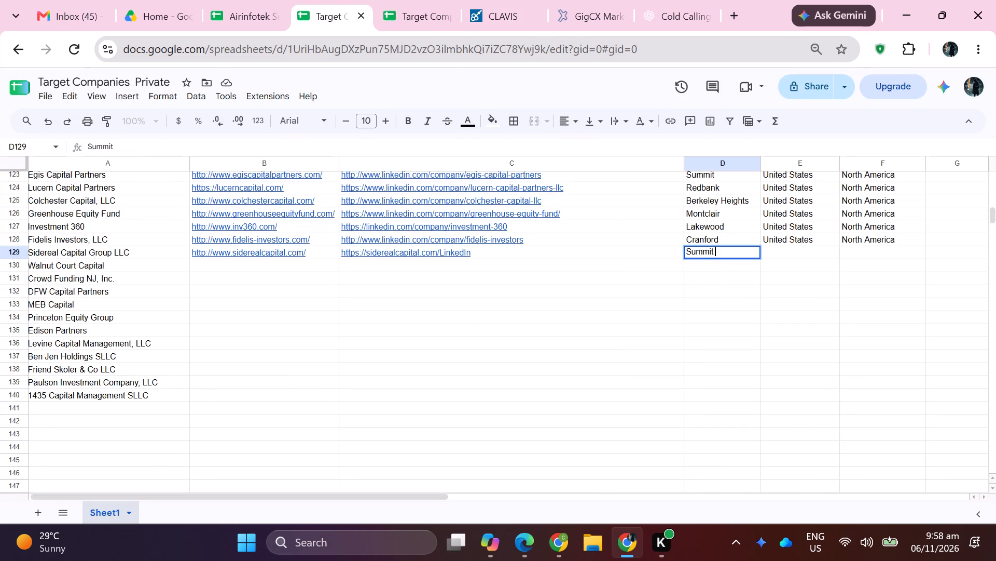
pyautogui.press('BackSpace')
pyautogui.press('BackSpace')
pyautogui.press('t')
pyautogui.press('Tab')
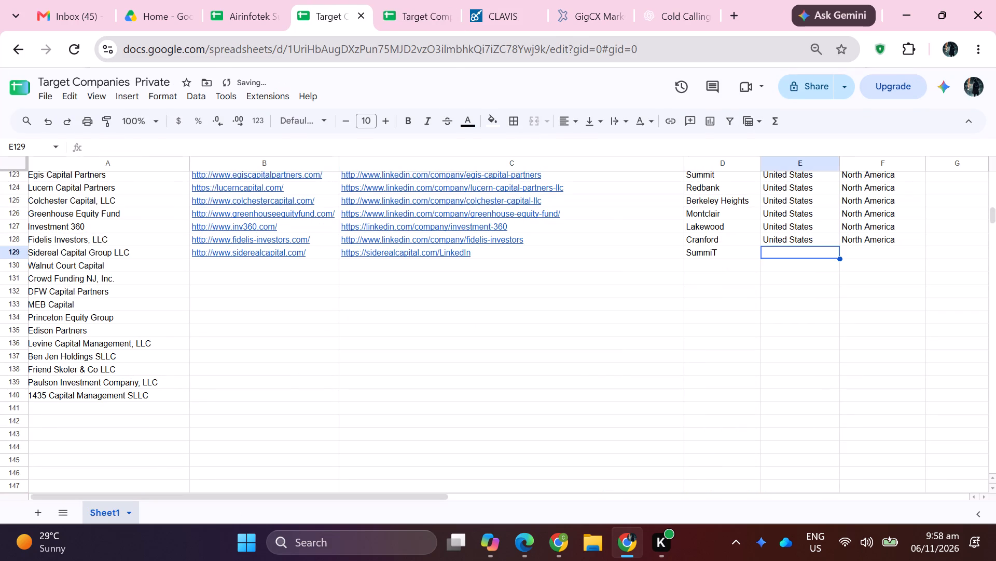
# Enter United States in cell E129 and North America in cell F129 for Sidereal Capital Group LLC.
pyautogui.write('NI')
pyautogui.press('BackSpace')
pyautogui.press('BackSpace')
pyautogui.press('BackSpace')
pyautogui.press('BackSpace')
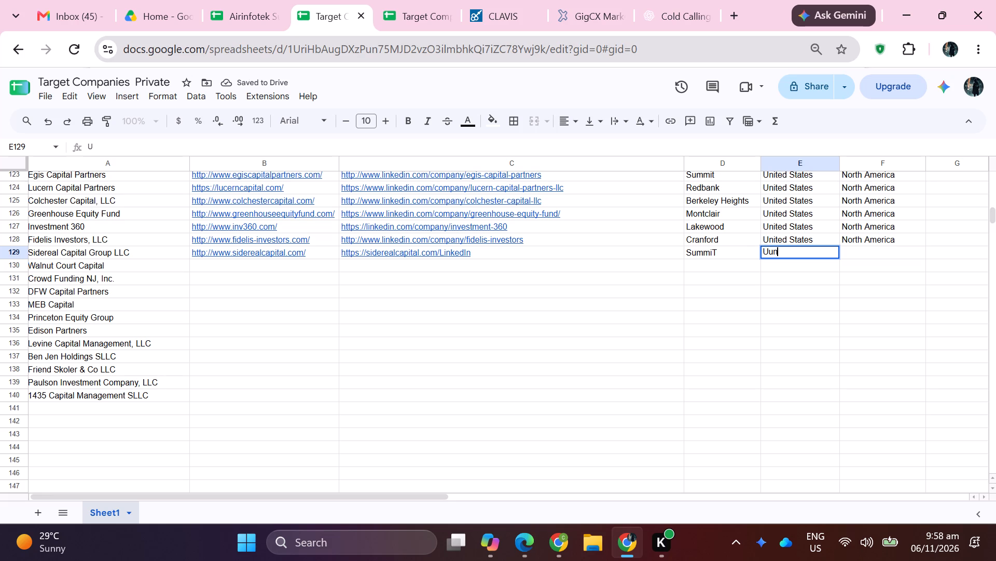
pyautogui.press('BackSpace')
pyautogui.press('BackSpace')
pyautogui.press('BackSpace')
pyautogui.press('BackSpace')
pyautogui.write('nited')
pyautogui.press('BackSpace')
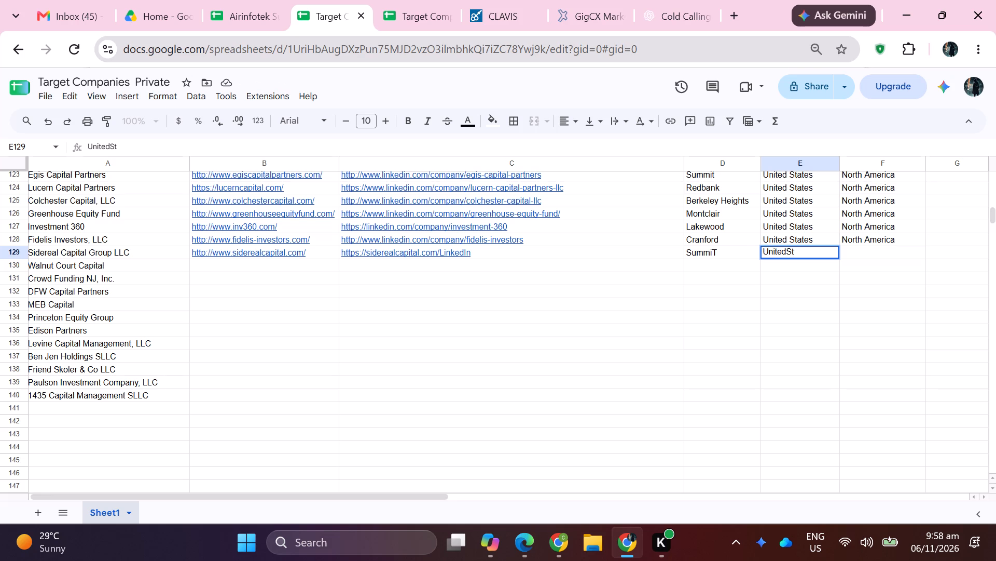
pyautogui.press('BackSpace')
pyautogui.press('BackSpace')
pyautogui.press('Tab')
pyautogui.press('space')
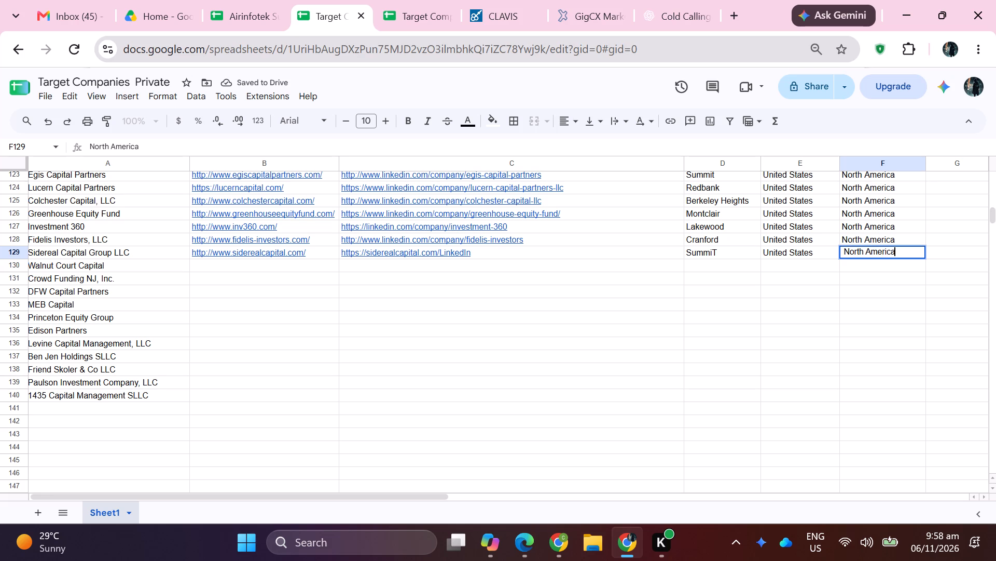
# Copy the Walnut Court Capital website link from the source sheet into cell B130 of the Target Companies Private sheet.
pyautogui.click(418, 0)
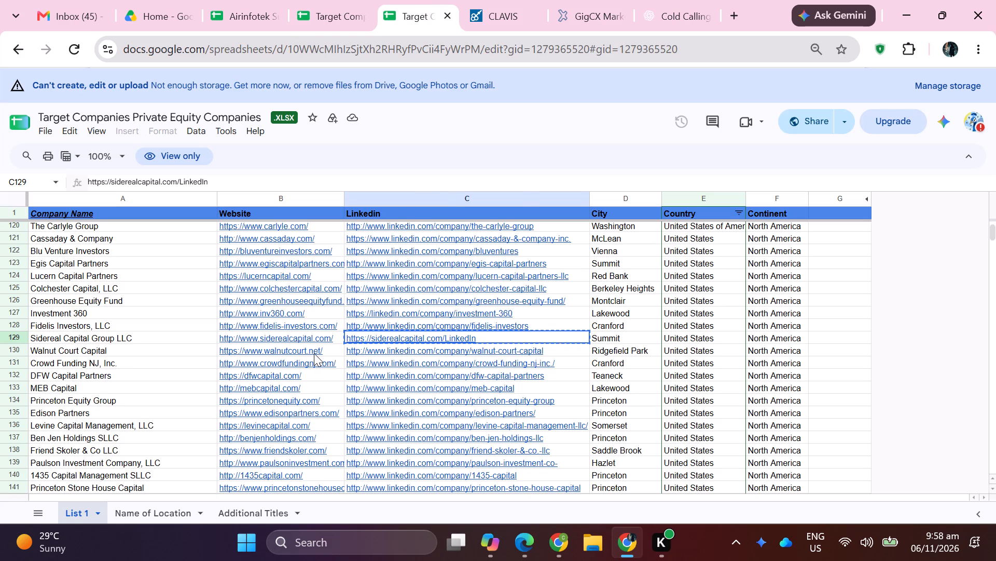
pyautogui.click(314, 353)
pyautogui.hotkey('ctrl', 'c')
pyautogui.click(334, 0)
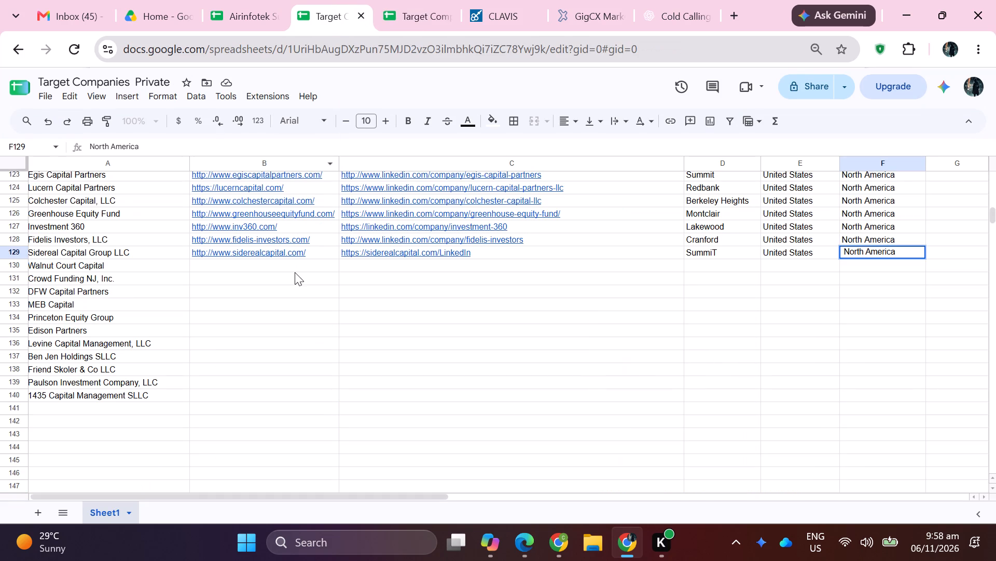
pyautogui.click(295, 271)
pyautogui.hotkey('ctrl', 'v')
# Copy the Walnut Court Capital LinkedIn link from the source sheet into cell C130 of the Target Companies Private sheet.
pyautogui.click(402, 0)
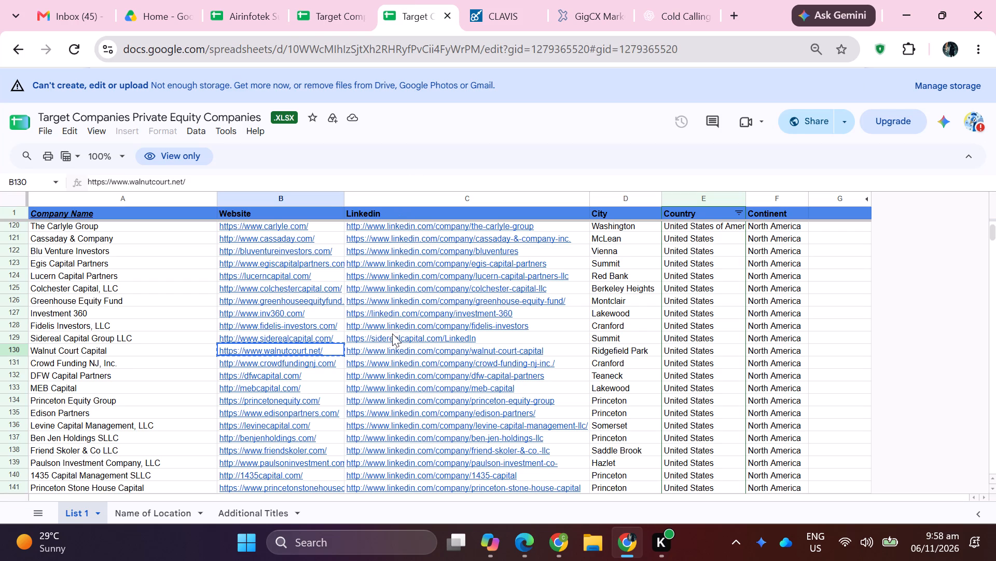
pyautogui.click(398, 347)
pyautogui.hotkey('ctrl', 'c')
pyautogui.click(330, 0)
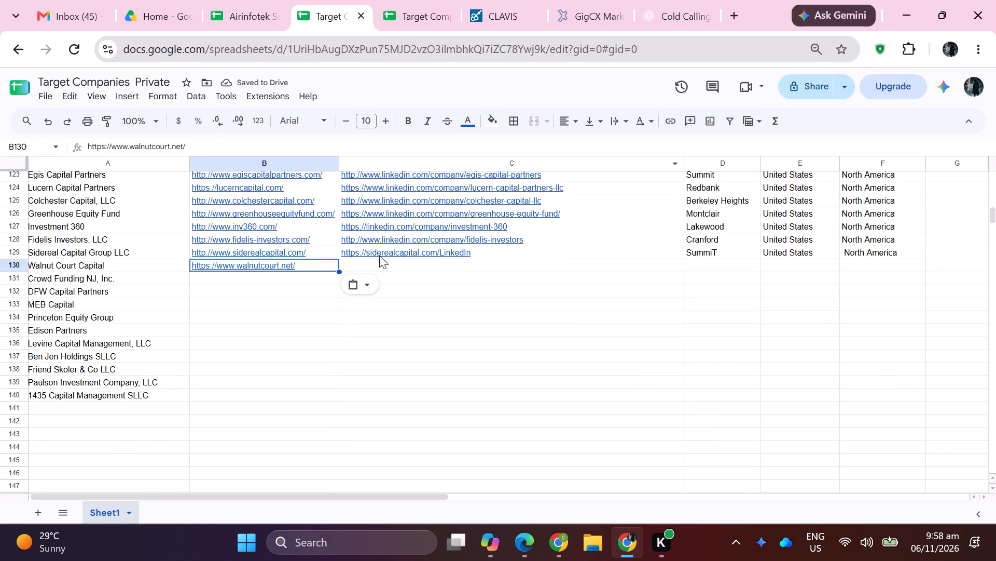
pyautogui.click(395, 261)
pyautogui.hotkey('ctrl', 'v')
# Copy the Walnut Court Capital city, Ridgefield Park, from the source sheet into cell D130.
pyautogui.click(417, 0)
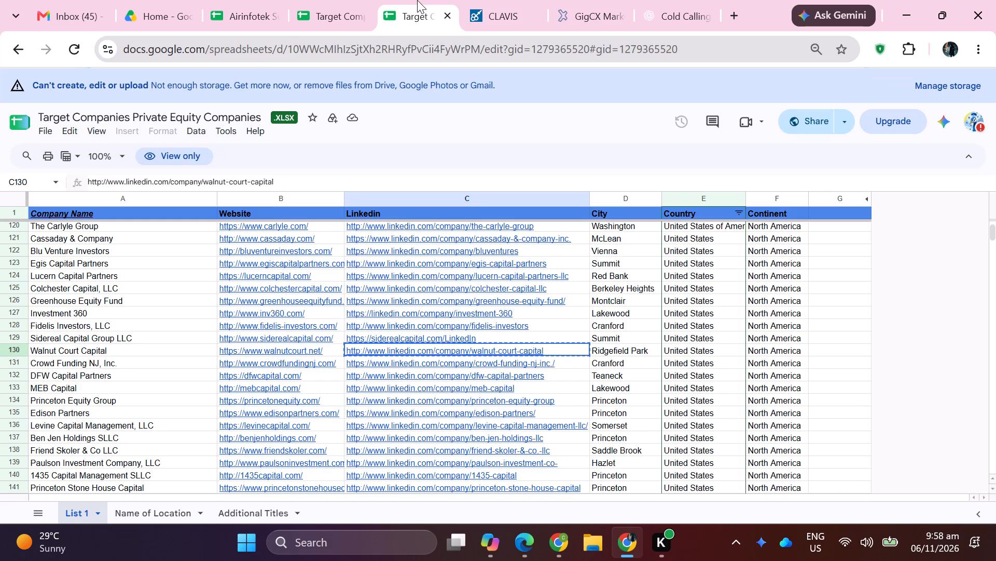
pyautogui.click(630, 351)
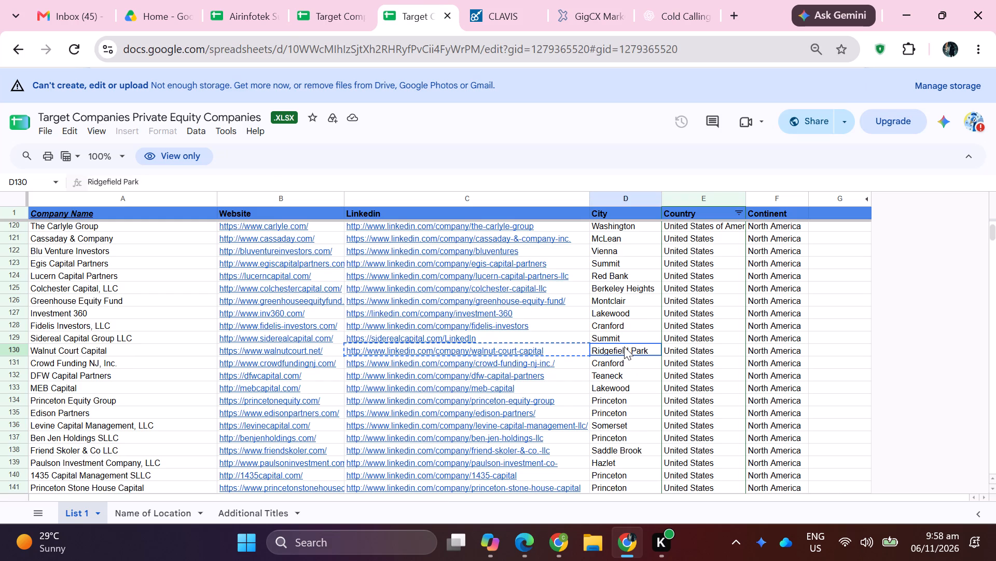
pyautogui.hotkey('ctrl', 'c')
pyautogui.click(338, 0)
pyautogui.click(740, 263)
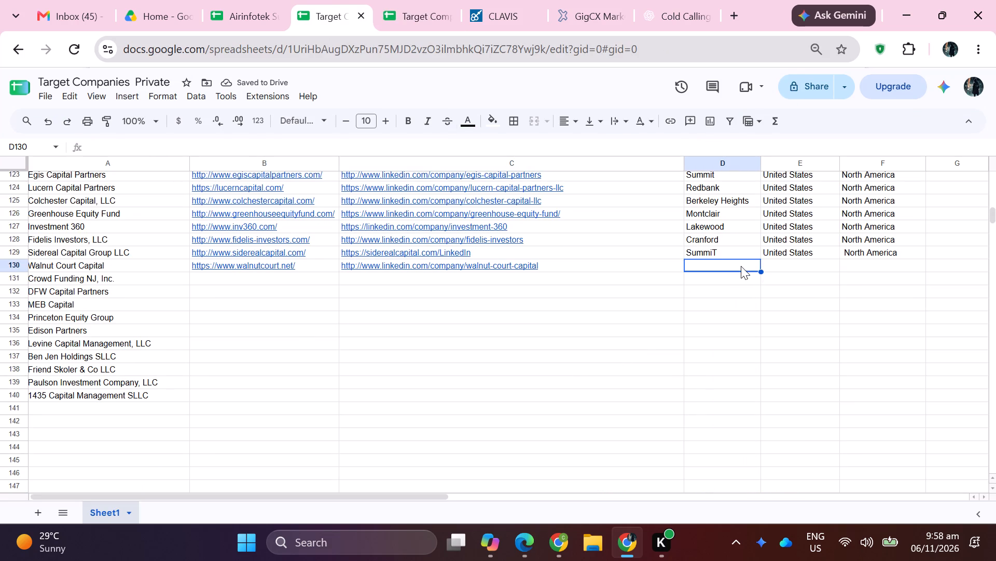
pyautogui.hotkey('ctrl', 'v')
# Correct the Sidereal Capital Group LLC city in cell D129 to Summit.
pyautogui.click(721, 253)
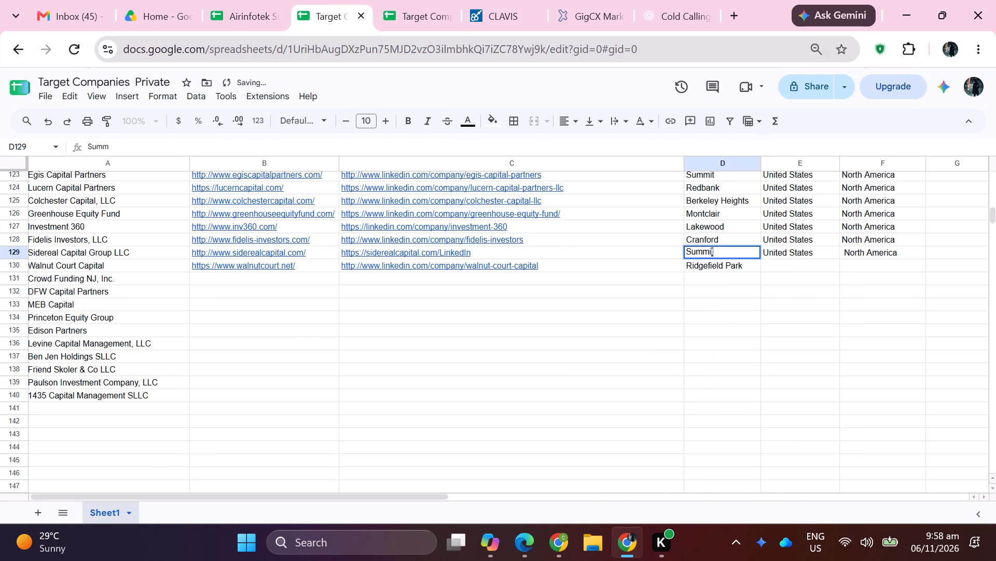
pyautogui.press('BackSpace')
pyautogui.press('t')
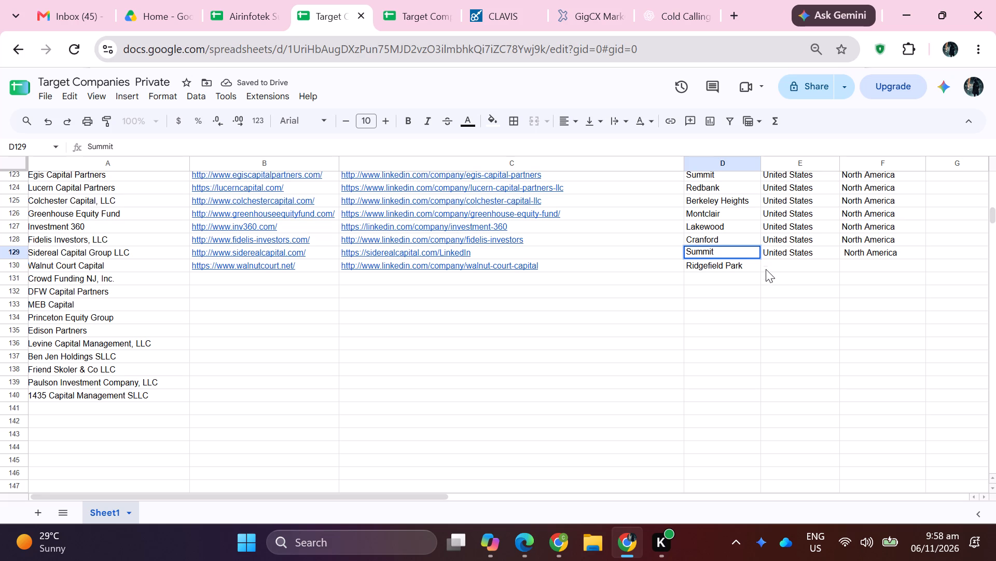
# Enter United States in cell E130 and North America in cell F130 for Walnut Court Capital.
pyautogui.click(767, 262)
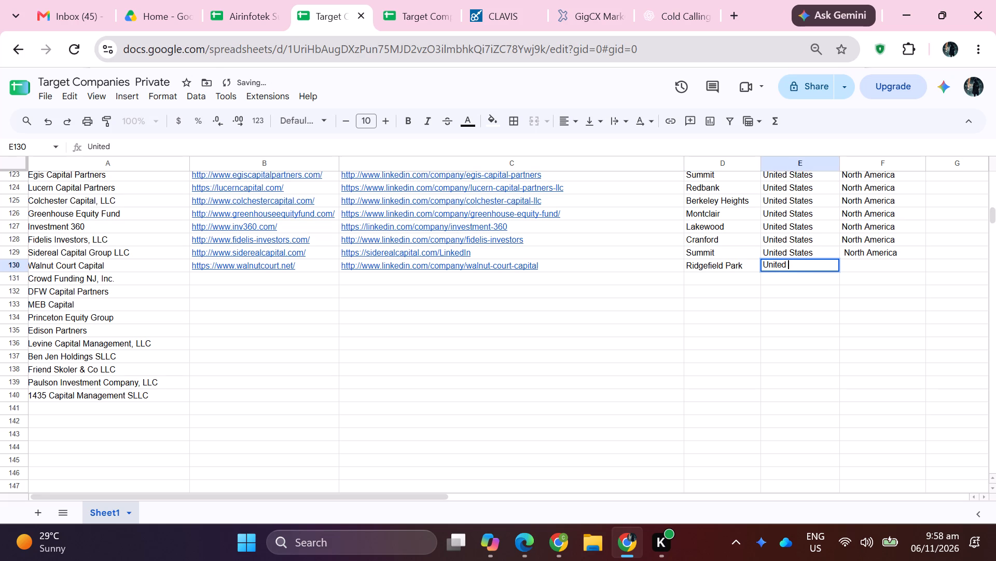
pyautogui.press('Tab')
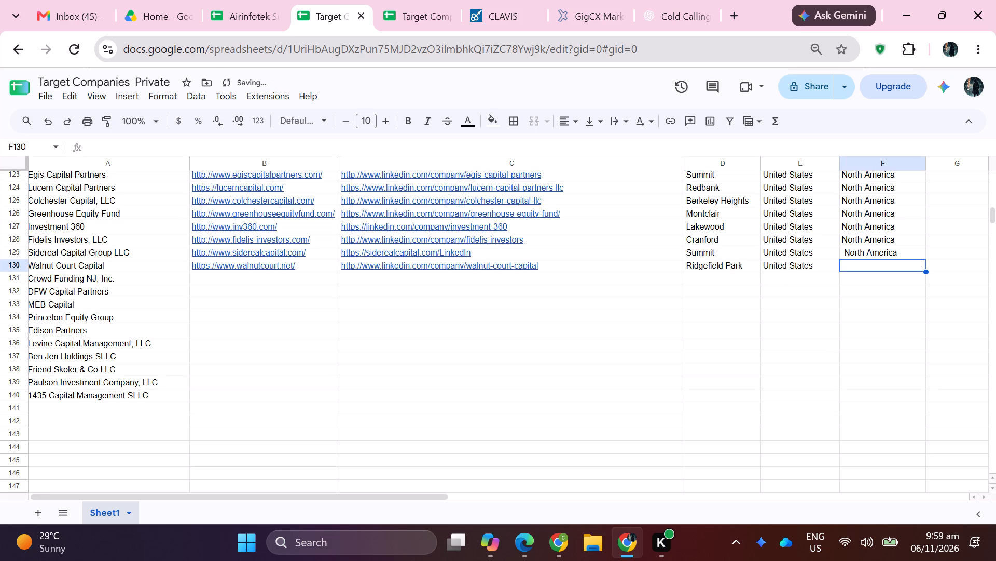
pyautogui.press('o')
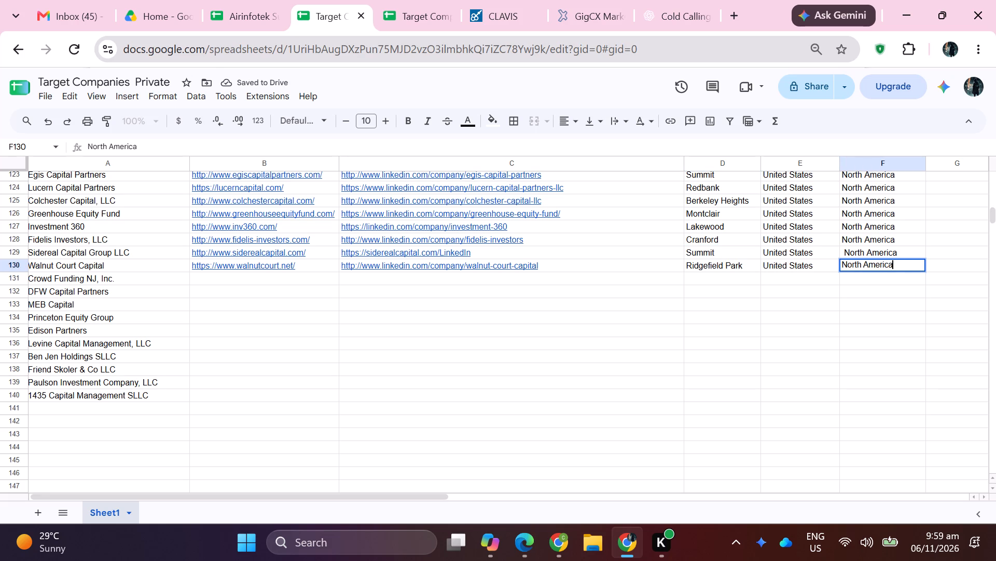
# Copy the Crowd Funding NJ, Inc. website link from the source sheet into cell B131 of the Target Companies Private sheet.
pyautogui.click(214, 272)
pyautogui.click(245, 371)
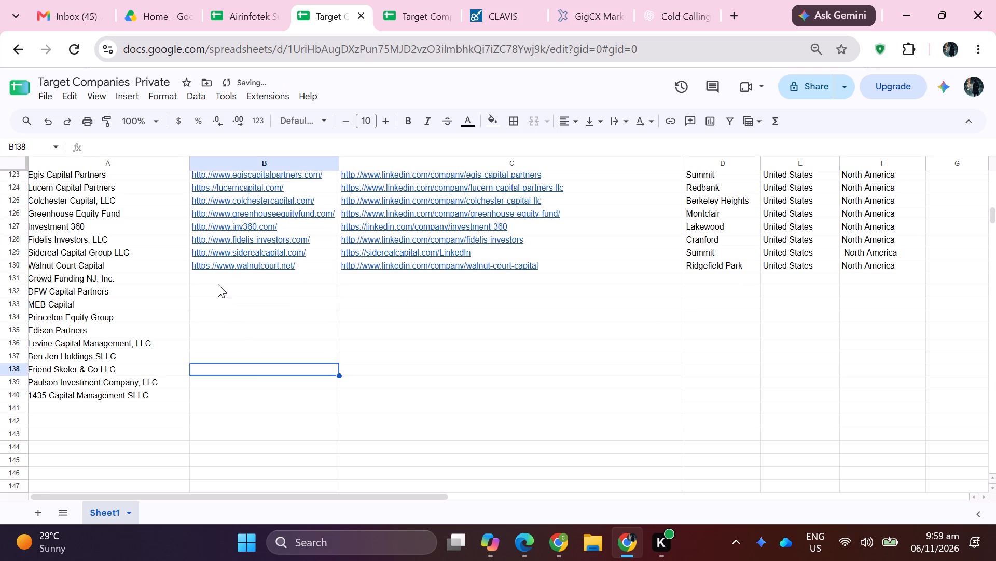
pyautogui.click(219, 279)
pyautogui.click(426, 0)
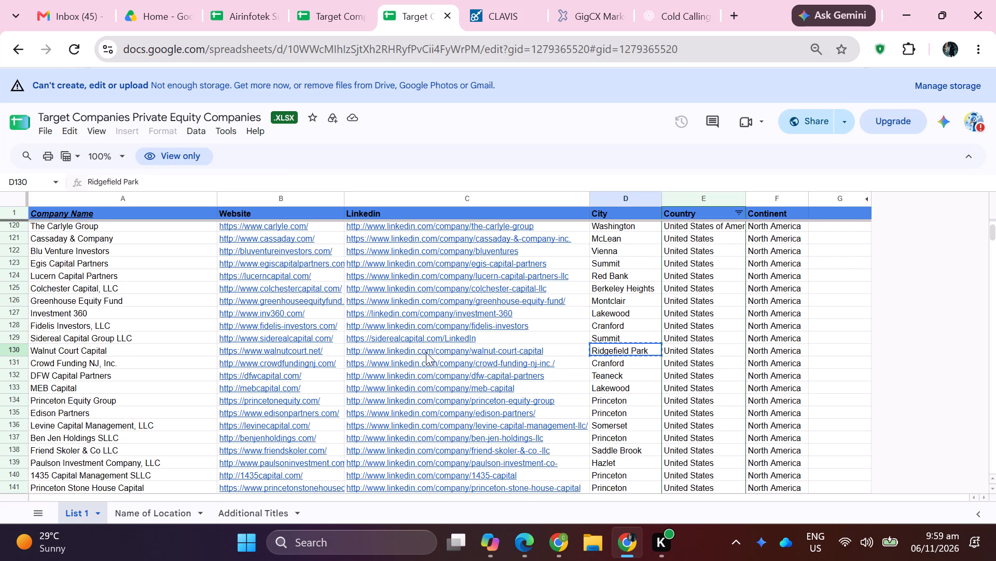
pyautogui.click(274, 361)
pyautogui.hotkey('ctrl', 'c')
pyautogui.click(333, 10)
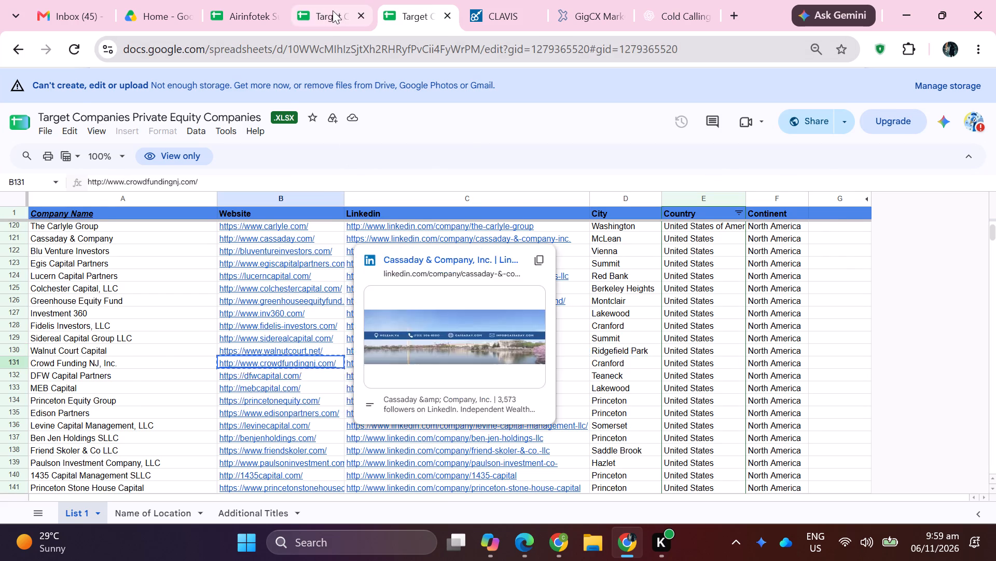
pyautogui.hotkey('ctrl', 'v')
# Copy the Crowd Funding NJ, Inc. LinkedIn link from the source sheet into cell C131 of the Target Companies Private sheet.
pyautogui.click(400, 0)
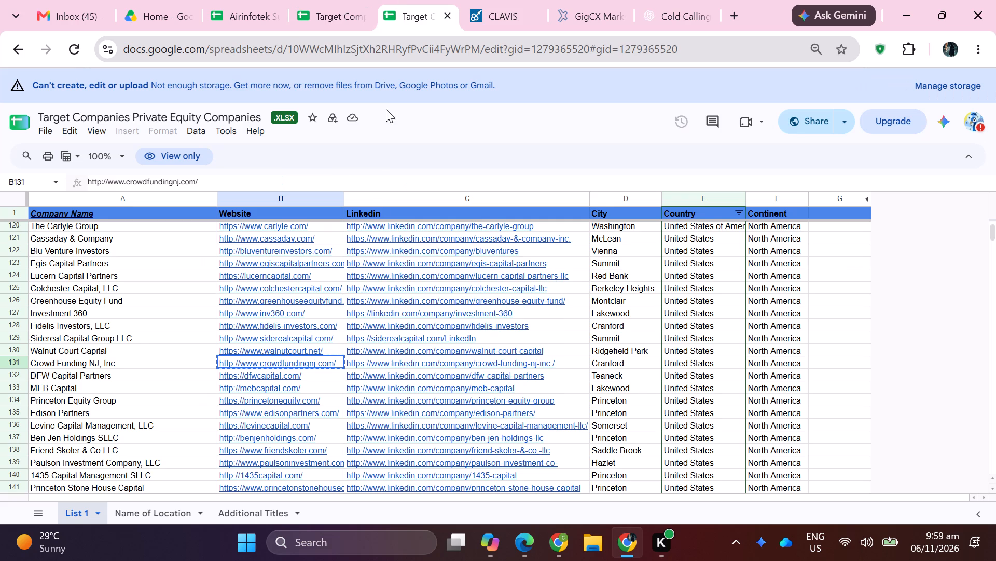
pyautogui.click(419, 365)
pyautogui.hotkey('ctrl', 'c')
pyautogui.click(320, 0)
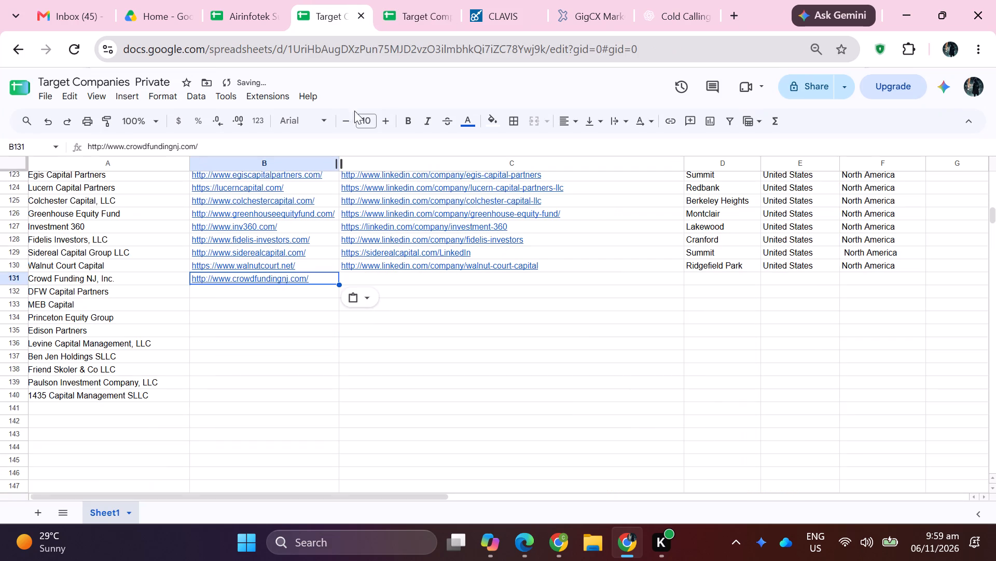
pyautogui.click(426, 271)
pyautogui.click(272, 322)
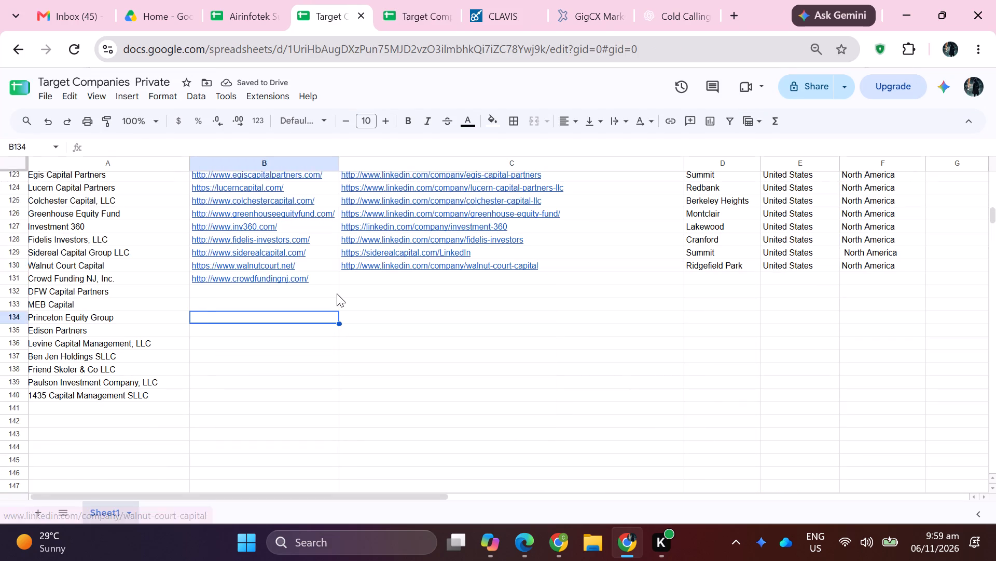
pyautogui.click(389, 278)
pyautogui.hotkey('ctrl', 'v')
# Check the Crowd Funding NJ, Inc. city in the source sheet and enter Cranford in cell D131.
pyautogui.click(408, 0)
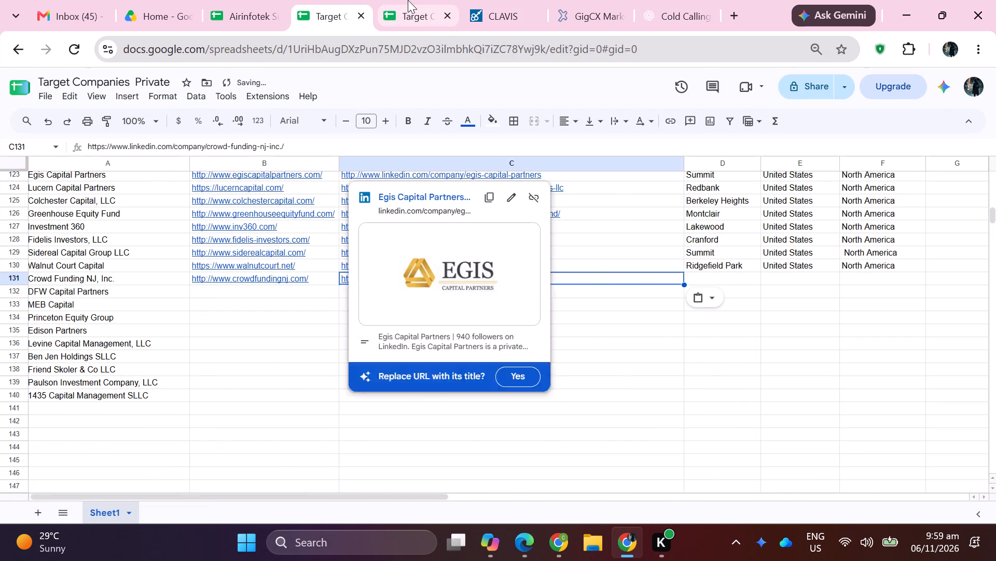
pyautogui.click(321, 0)
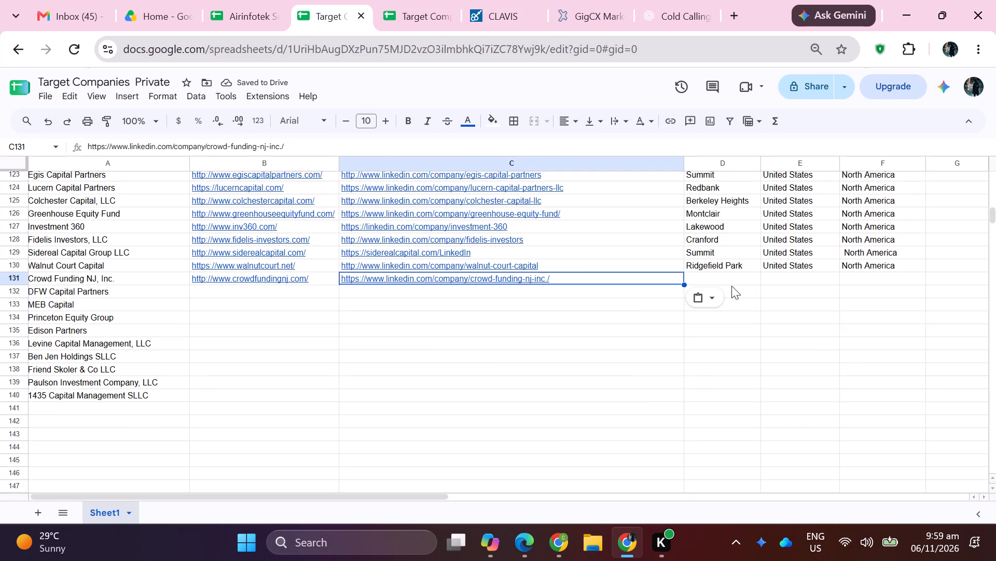
pyautogui.click(731, 283)
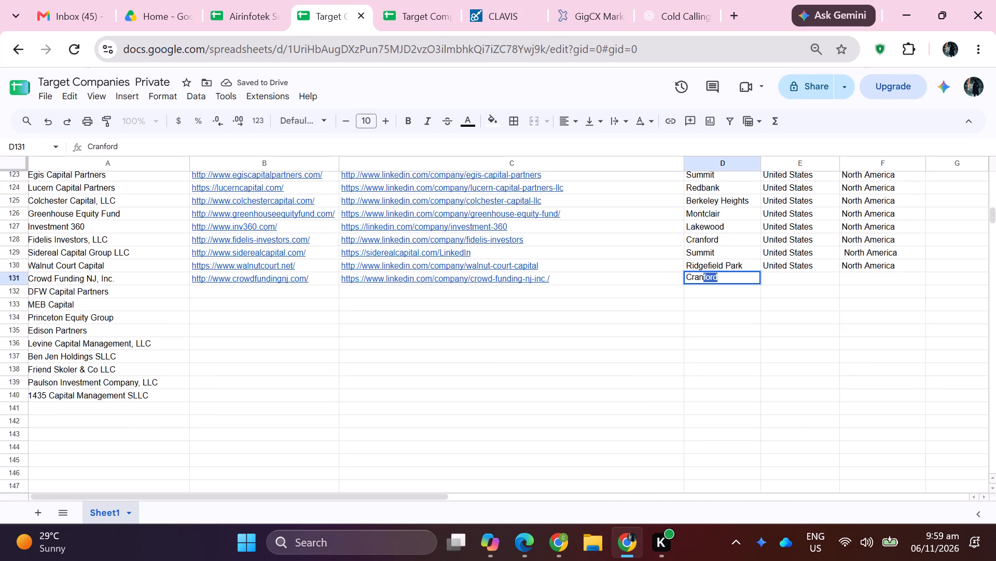
pyautogui.press('BackSpace')
pyautogui.press('d')
pyautogui.press('Tab')
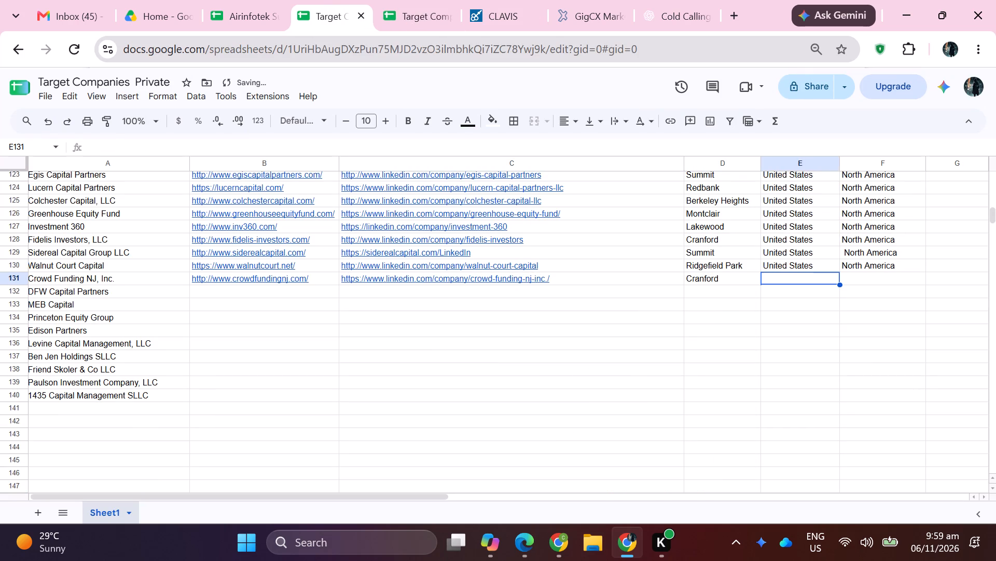
# Enter United States in cell E131 and North America in cell F131 for Crowd Funding NJ, Inc.
pyautogui.press('BackSpace')
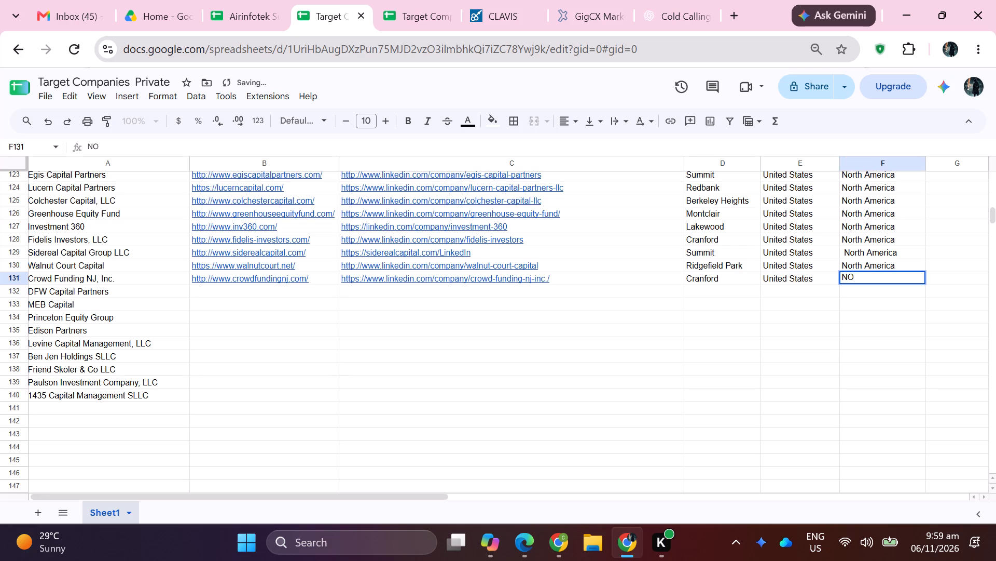
pyautogui.write('ORT')
pyautogui.press('BackSpace')
pyautogui.press('BackSpace')
pyautogui.press('BackSpace')
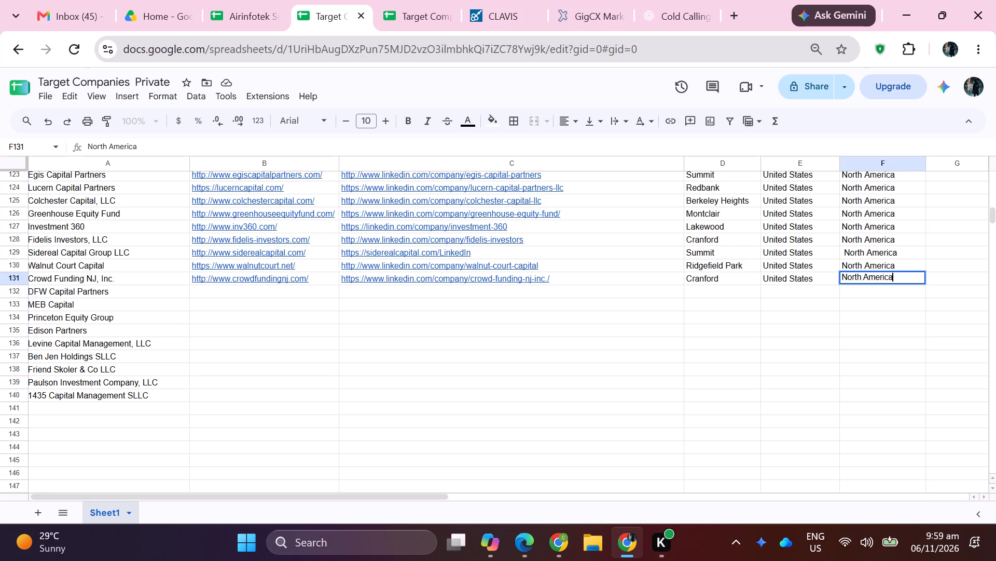
# Copy the DFW Capital Partners website link from the source sheet into cell B132 of the Target Companies Private sheet.
pyautogui.click(434, 5)
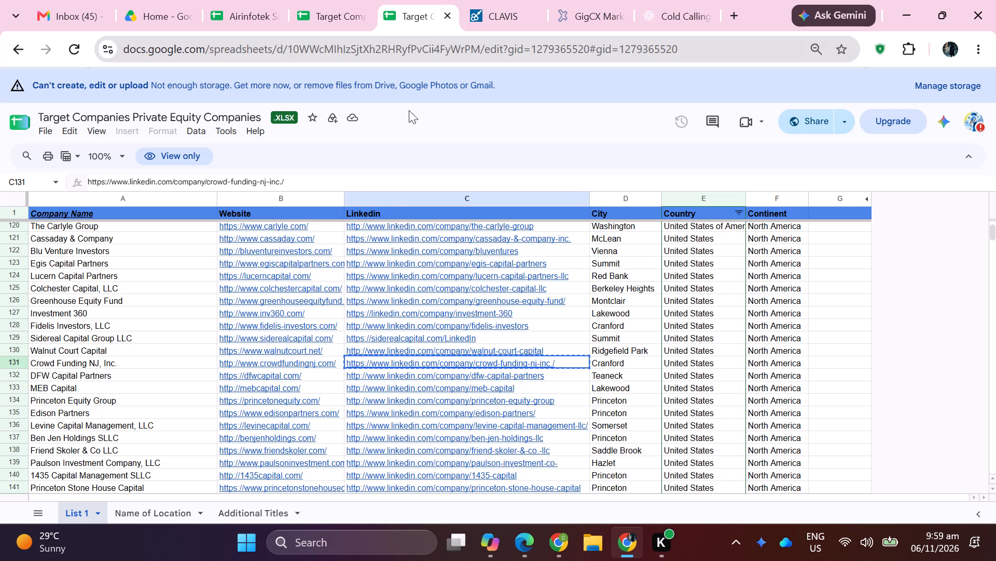
pyautogui.click(273, 377)
pyautogui.hotkey('ctrl', 'c')
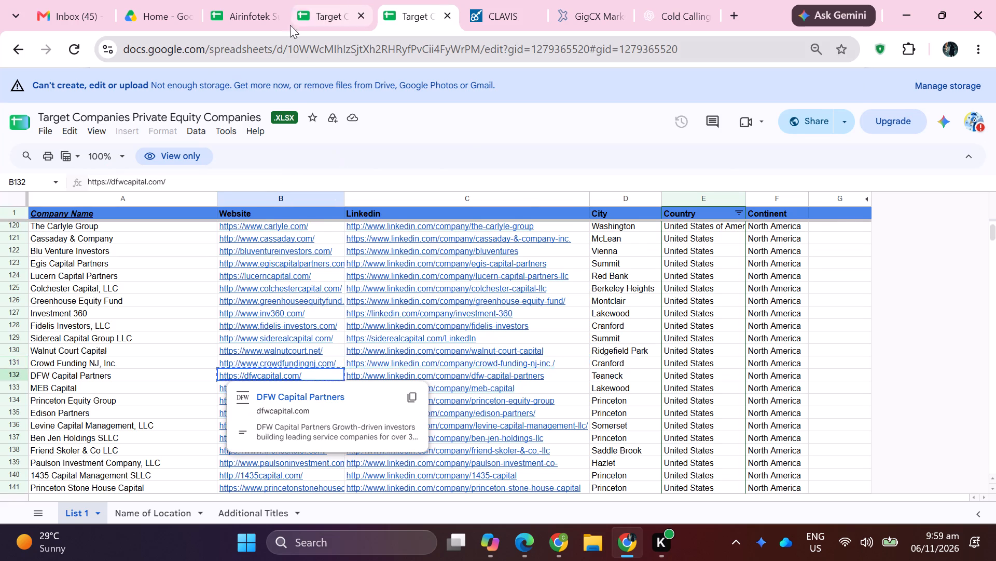
pyautogui.click(307, 0)
pyautogui.click(260, 296)
pyautogui.hotkey('ctrl', 'v')
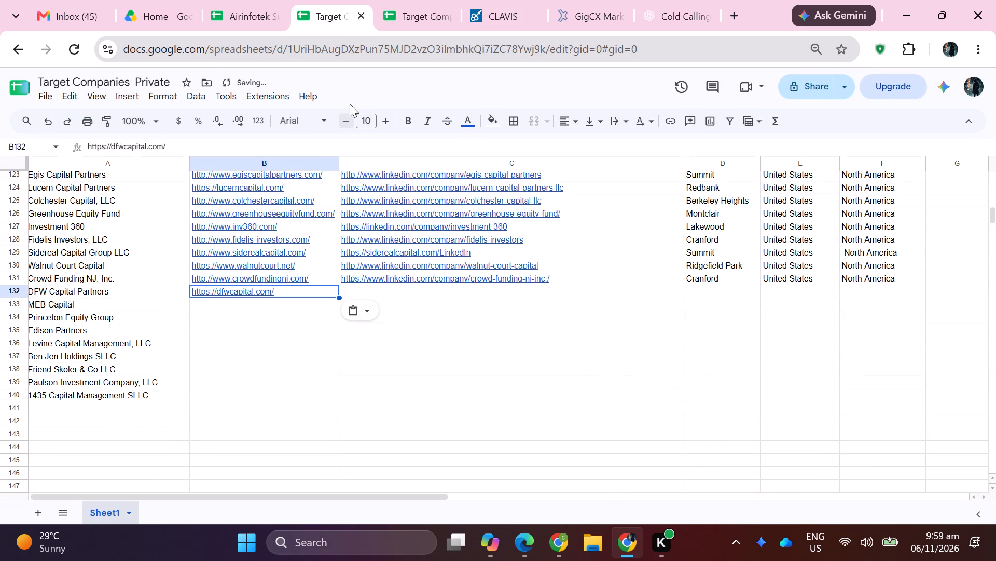
# Copy the DFW Capital Partners LinkedIn link from the source sheet into cell C132 of the Target Companies Private sheet.
pyautogui.click(409, 0)
pyautogui.click(389, 370)
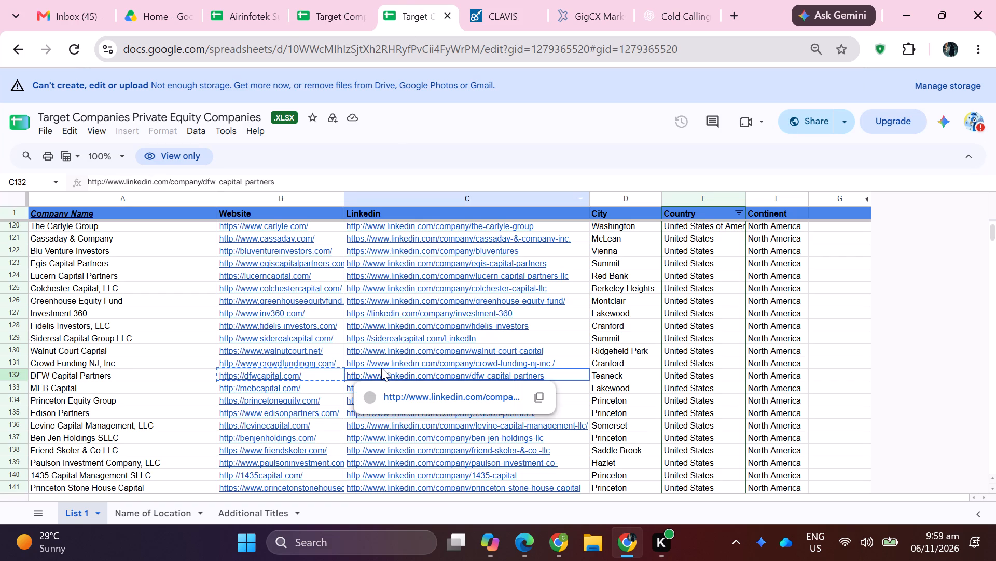
pyautogui.hotkey('ctrl', 'c')
pyautogui.click(338, 0)
pyautogui.click(414, 292)
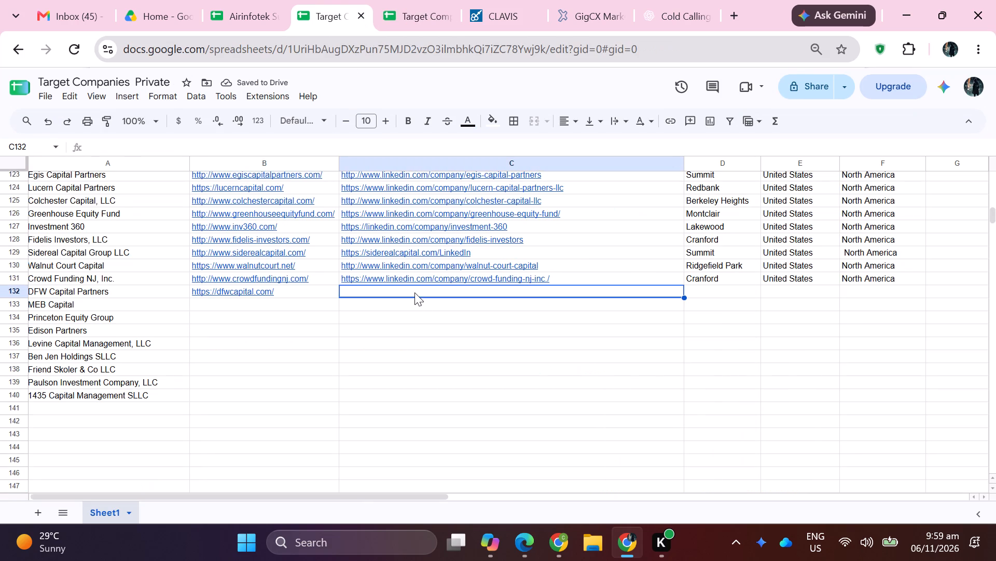
pyautogui.hotkey('ctrl', 'v')
# Check the DFW Capital Partners location in the source sheet and fill cells D132 to F132 with Teaneck, United States and North America.
pyautogui.click(403, 0)
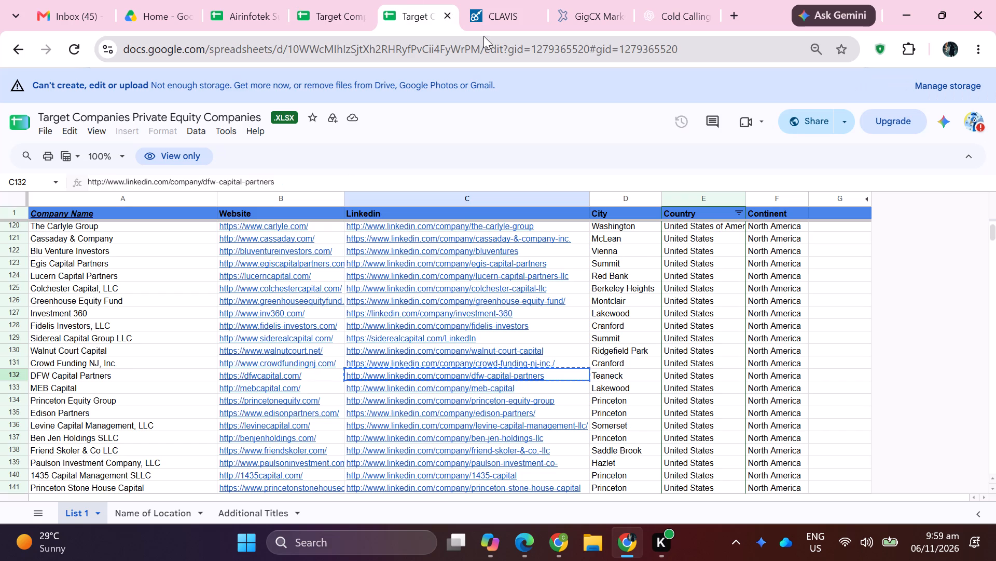
pyautogui.click(298, 0)
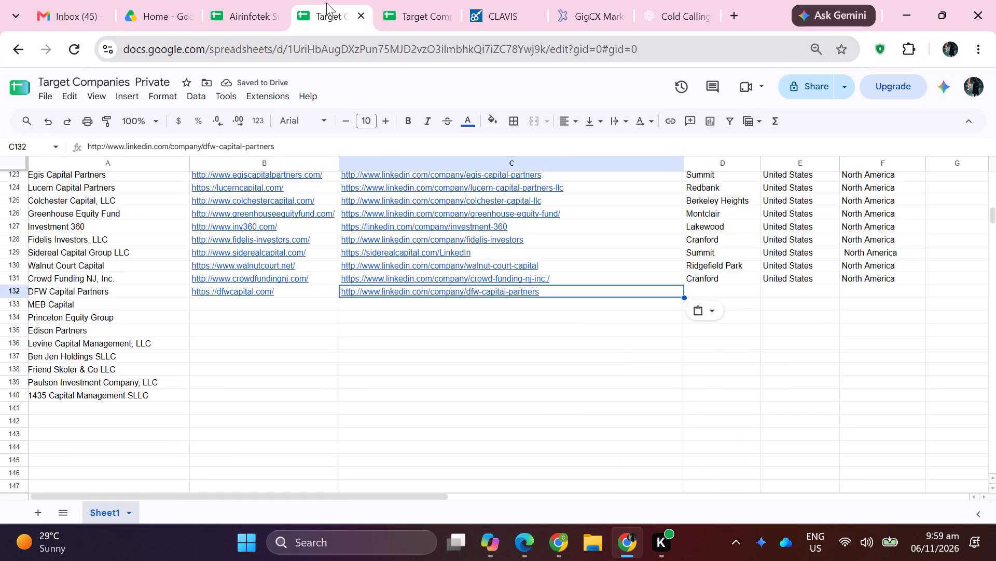
pyautogui.click(728, 291)
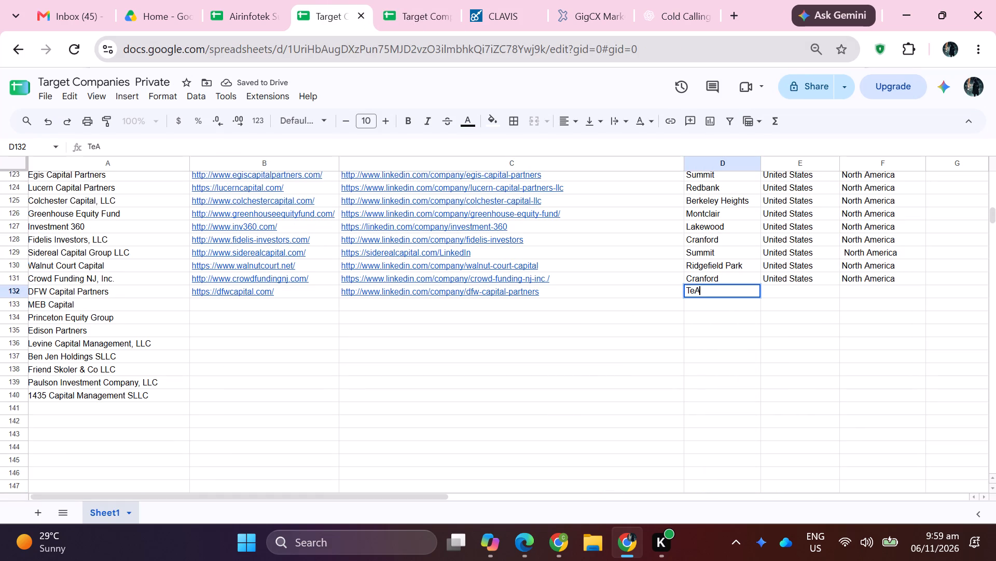
pyautogui.press('Tab')
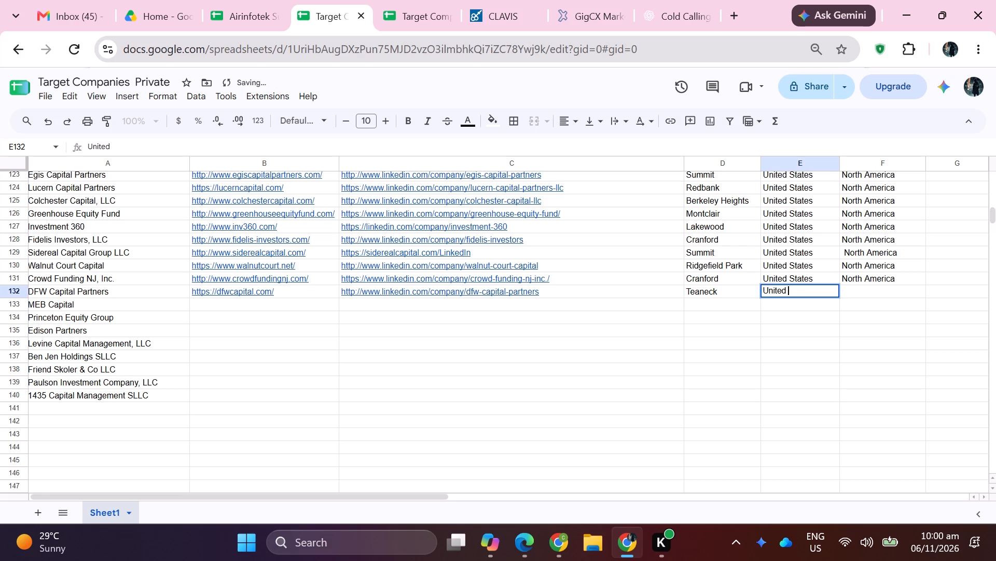
pyautogui.press('Tab')
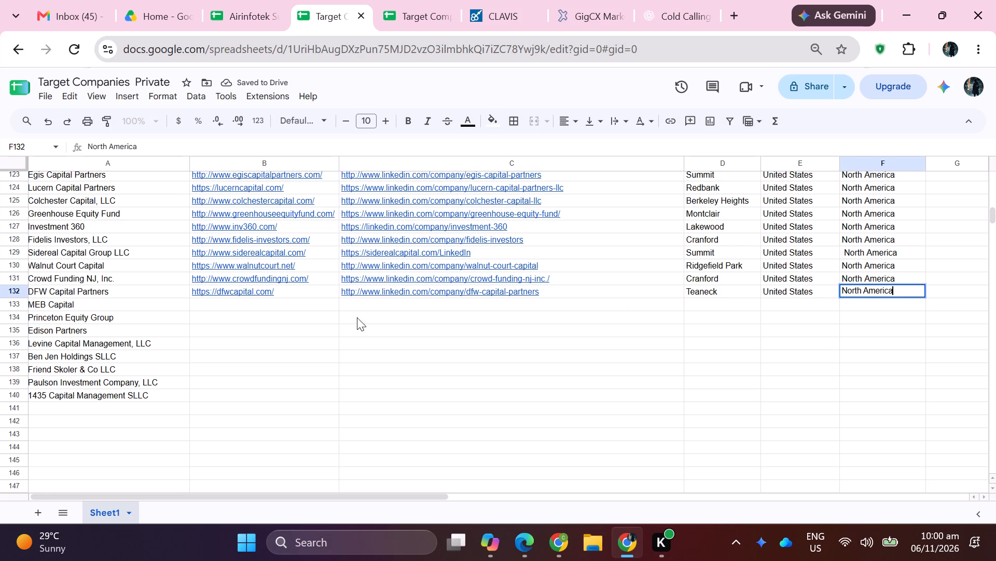
# Copy the MEB Capital website link from the source sheet into cell B133 of the Target Companies Private sheet.
pyautogui.click(283, 305)
pyautogui.click(405, 0)
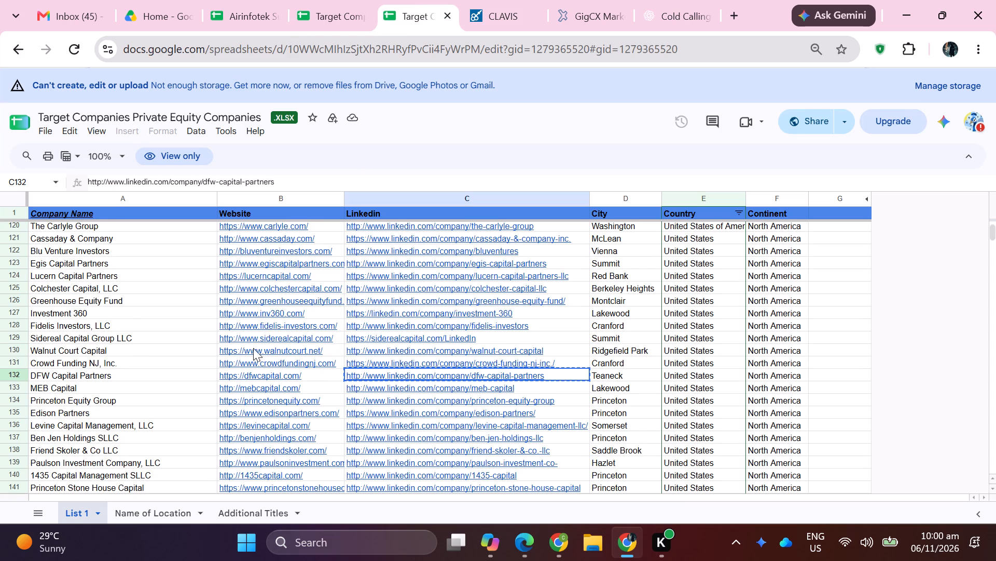
pyautogui.scroll(-2, 342, 351)
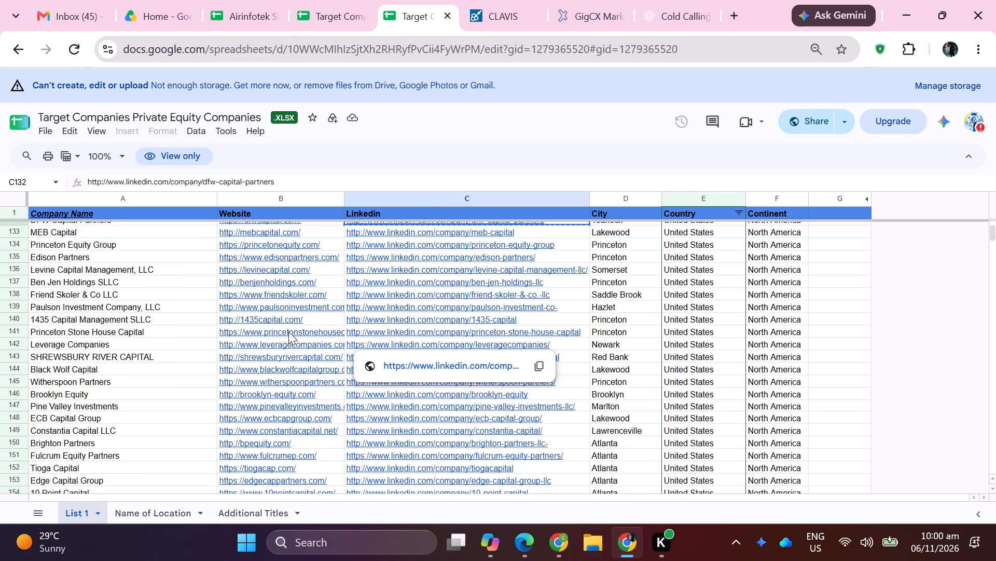
pyautogui.scroll(1, 297, 312)
pyautogui.scroll(1, 321, 263)
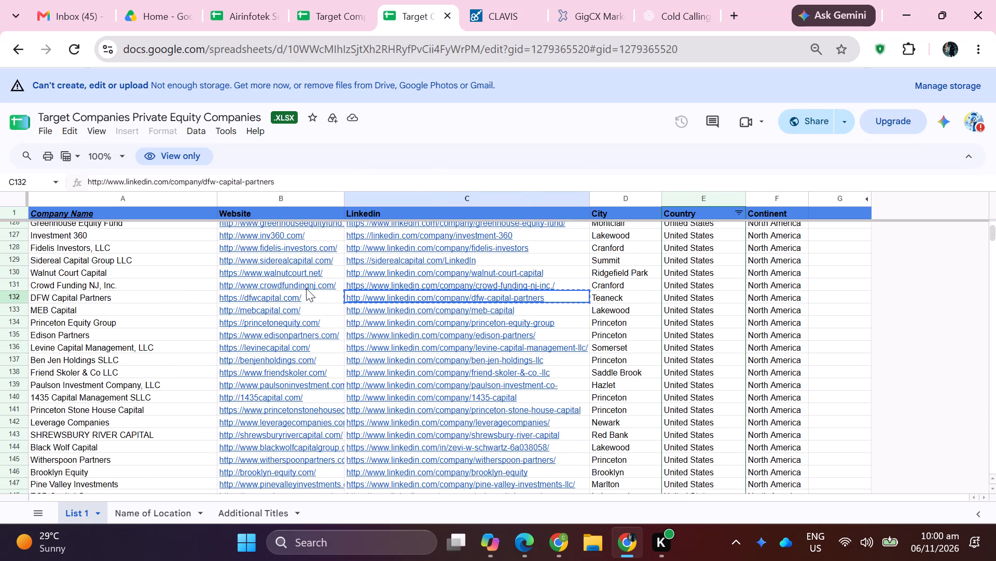
pyautogui.click(298, 309)
pyautogui.hotkey('ctrl', 'c')
pyautogui.click(321, 0)
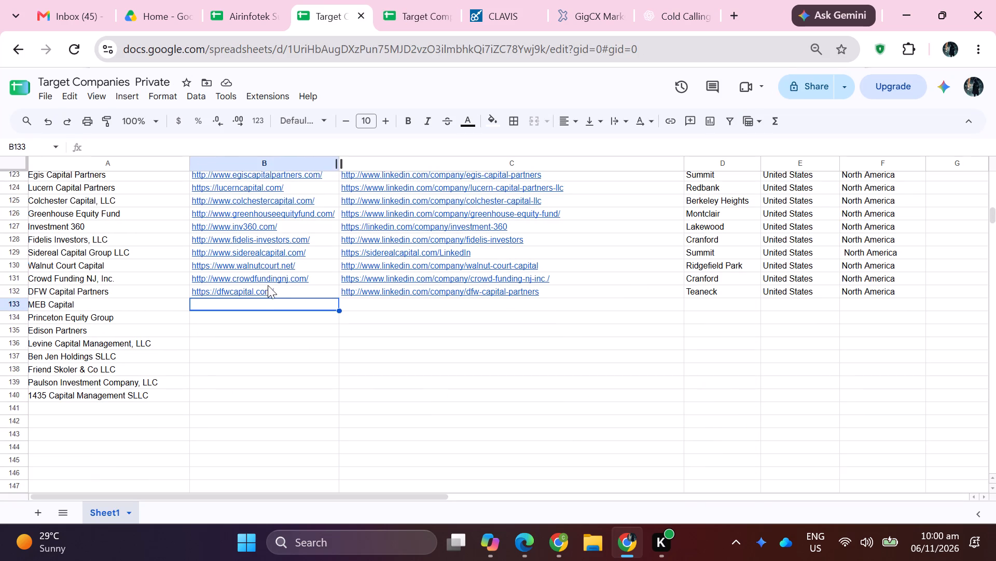
pyautogui.hotkey('ctrl', 'v')
# Copy the MEB Capital LinkedIn link from the source sheet into cell C133 of the Target Companies Private sheet.
pyautogui.click(412, 0)
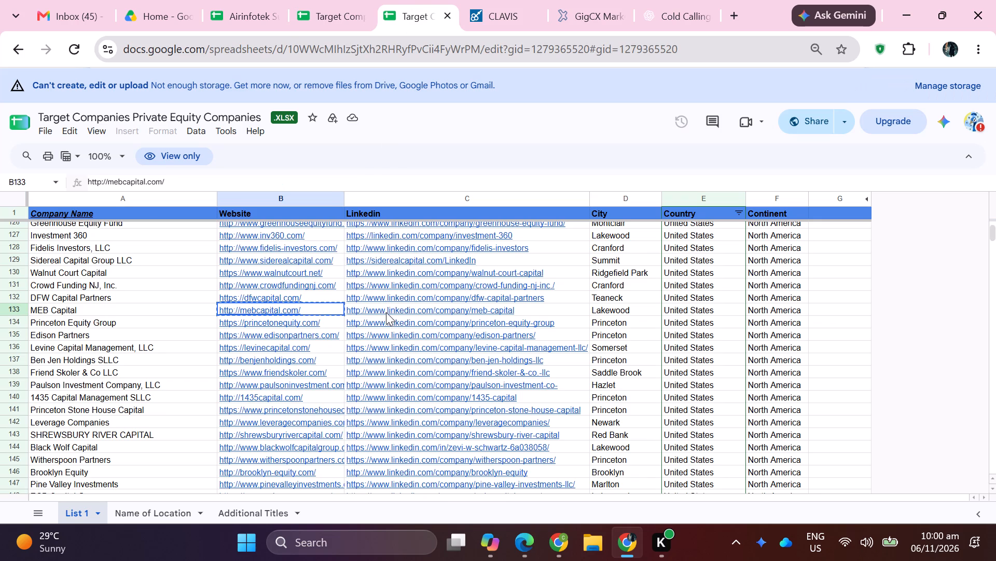
pyautogui.click(386, 312)
pyautogui.hotkey('ctrl', 'c')
pyautogui.click(312, 0)
pyautogui.click(405, 305)
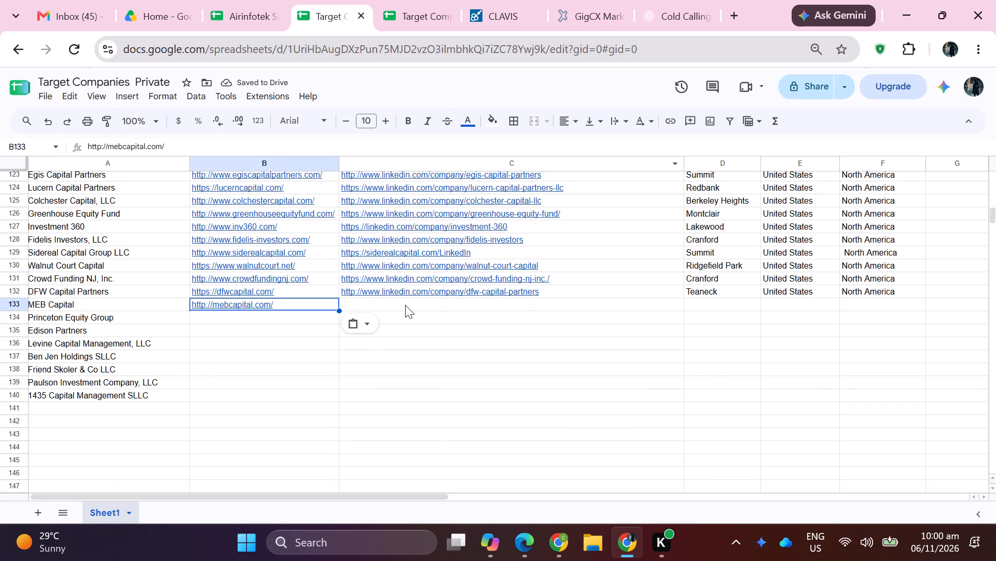
pyautogui.hotkey('ctrl', 'v')
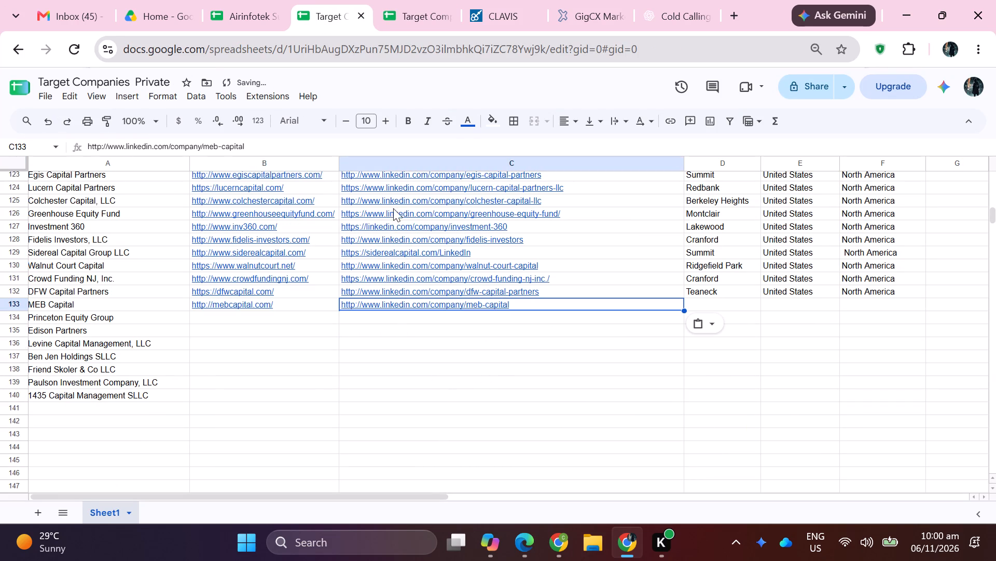
# Check the MEB Capital city in the source sheet and enter Lakewood in cell D133 of the Target Companies Private sheet.
pyautogui.click(397, 0)
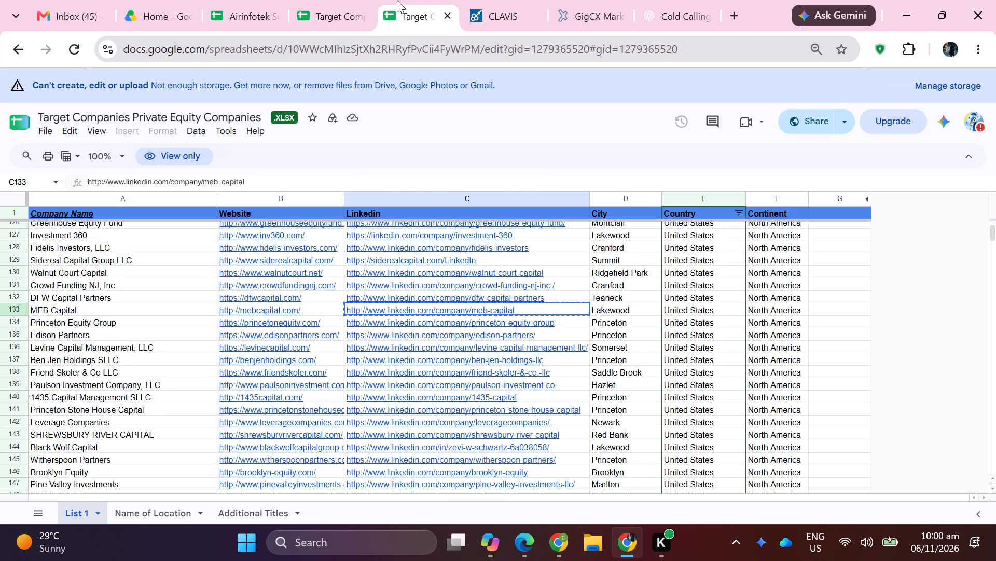
pyautogui.click(321, 0)
pyautogui.click(720, 310)
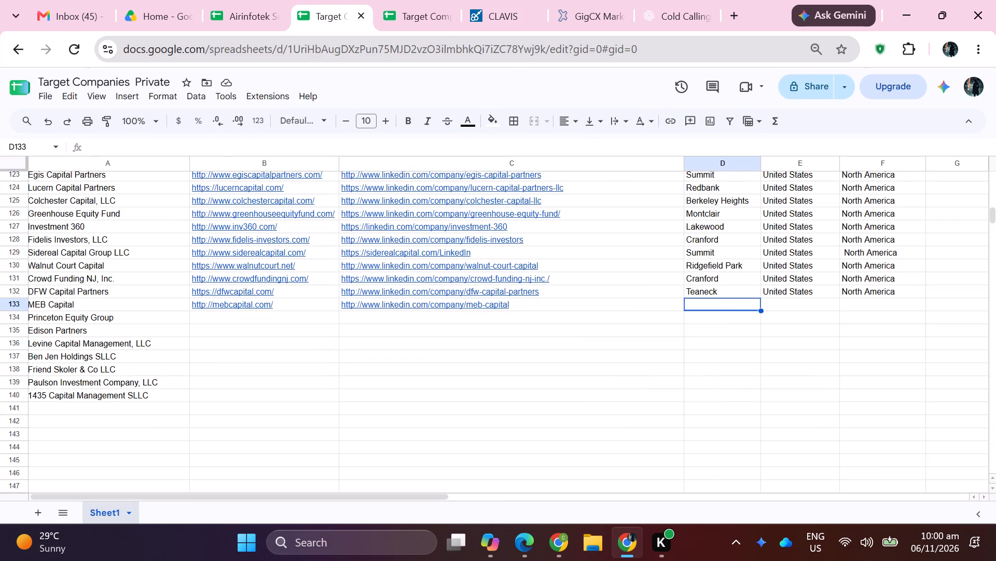
pyautogui.write('wood')
pyautogui.press('Tab')
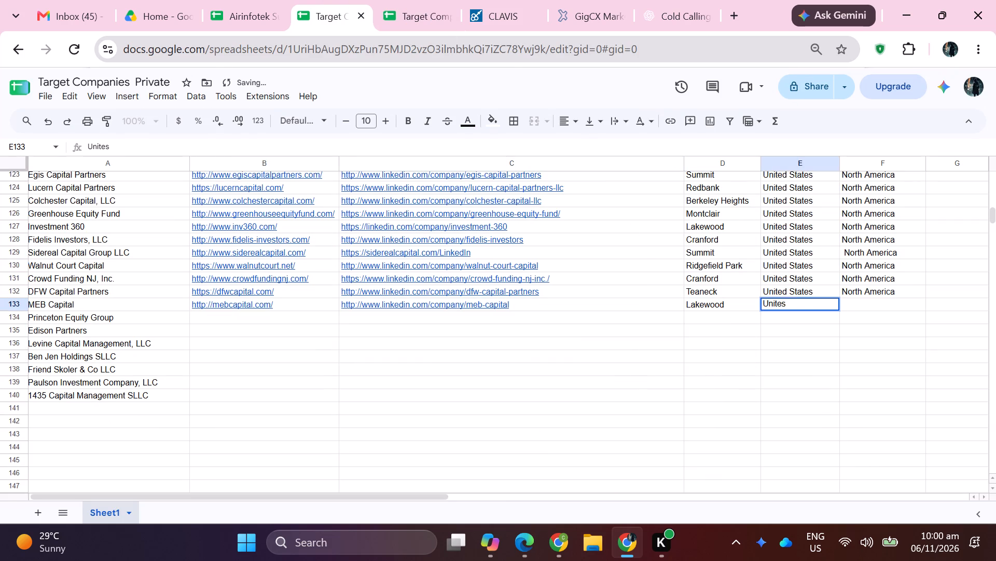
# Enter United States in cell E133 and North America in cell F133 for MEB Capital.
pyautogui.press('BackSpace')
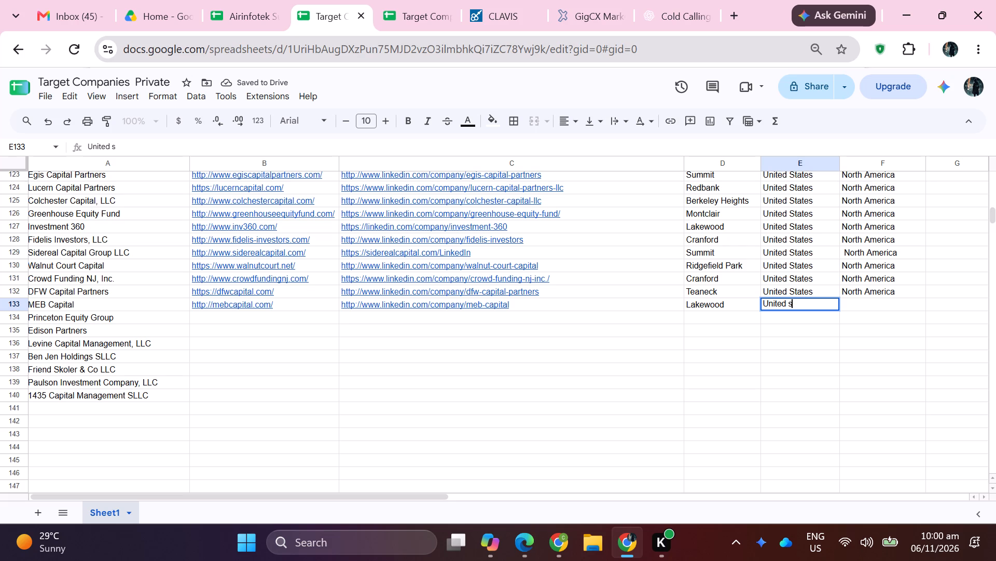
pyautogui.press('BackSpace')
pyautogui.press('BackSpace')
pyautogui.write('tate')
pyautogui.press('Tab')
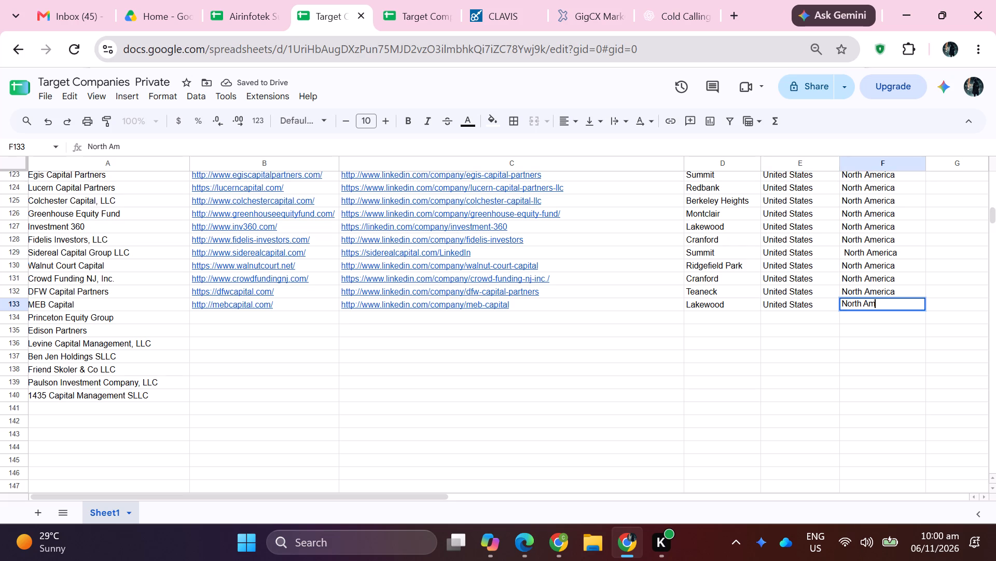
pyautogui.write('er')
pyautogui.press('c')
pyautogui.press('BackSpace')
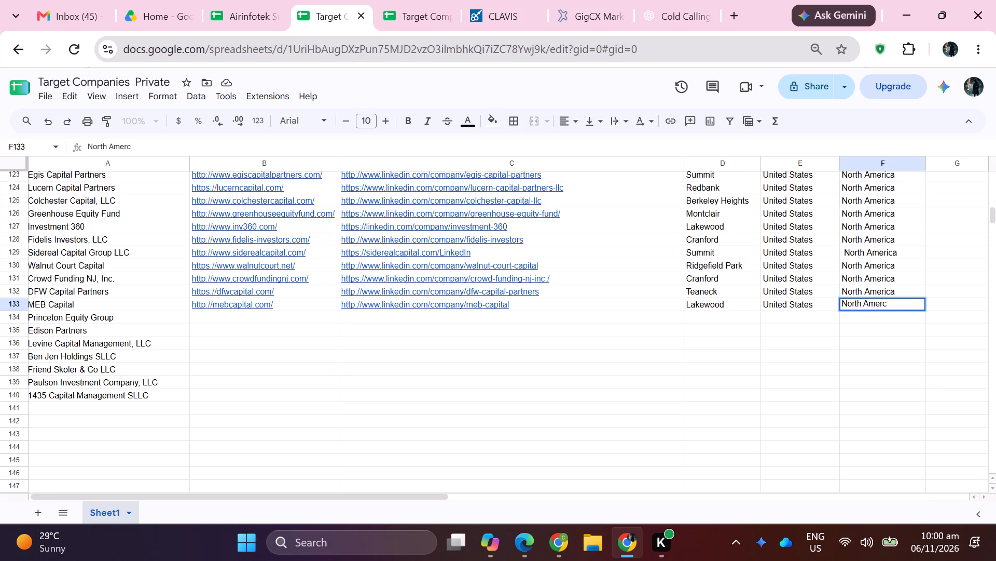
pyautogui.write('ica')
pyautogui.press('BackSpace')
pyautogui.press('BackSpace')
pyautogui.press('BackSpace')
pyautogui.press('BackSpace')
pyautogui.write('ica')
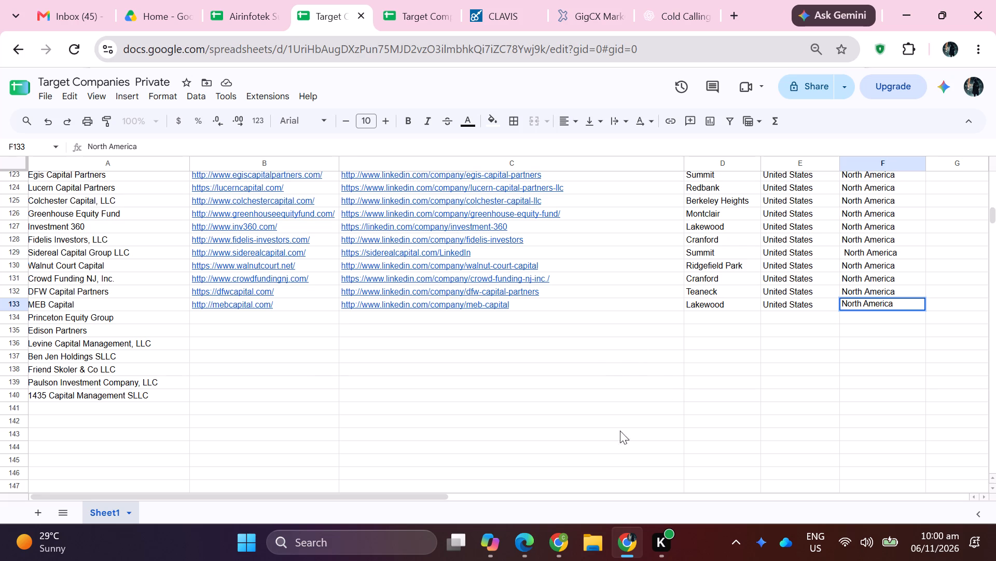
pyautogui.click(385, 422)
# Copy the Princeton Equity Group website link from the source sheet into cell B134 of the Target Companies Private sheet.
pyautogui.click(283, 318)
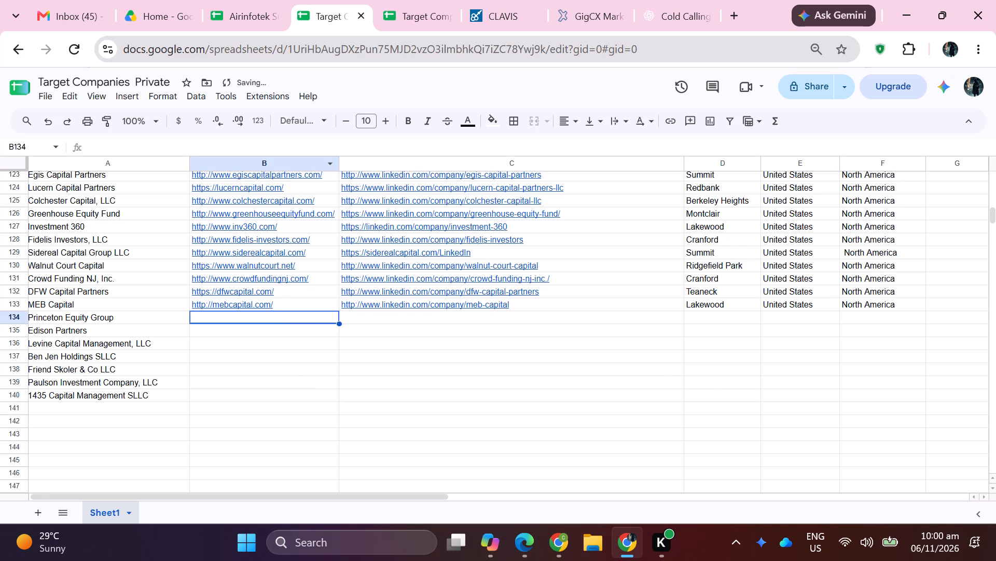
pyautogui.click(418, 0)
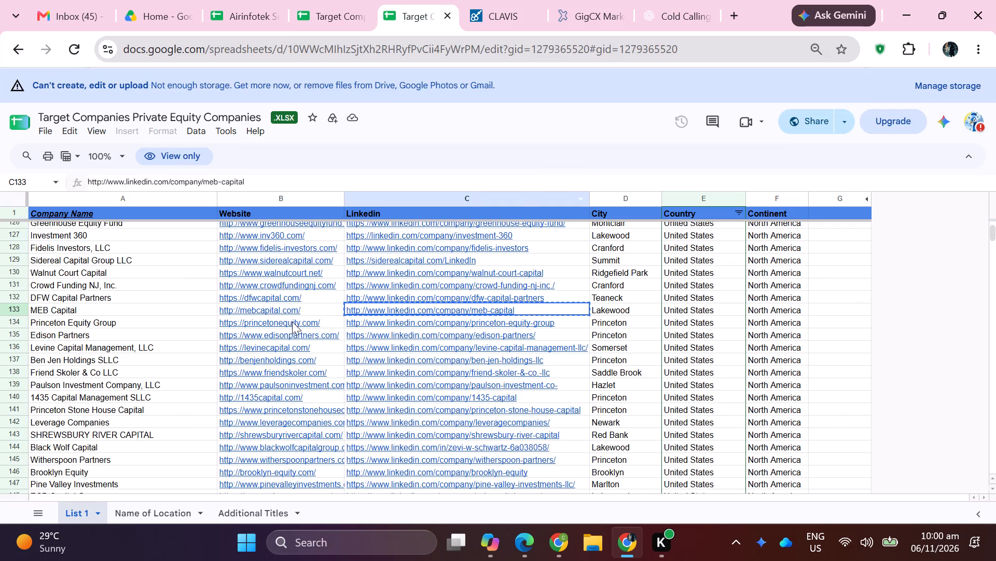
pyautogui.click(294, 323)
pyautogui.hotkey('ctrl', 'c')
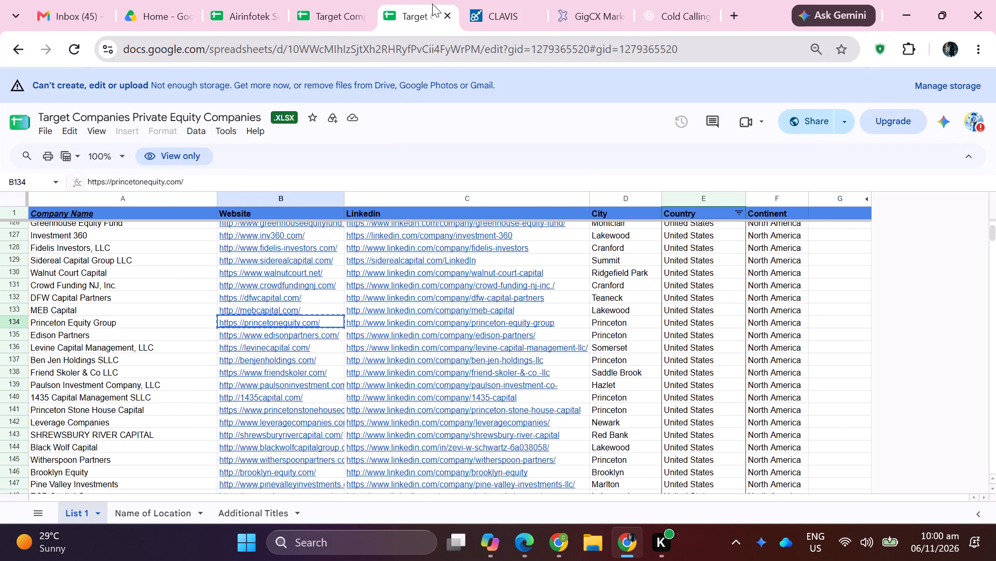
pyautogui.click(345, 0)
pyautogui.hotkey('ctrl', 'v')
# Copy the Princeton Equity Group LinkedIn link from the source sheet into cell C134 of the Target Companies Private sheet.
pyautogui.click(411, 0)
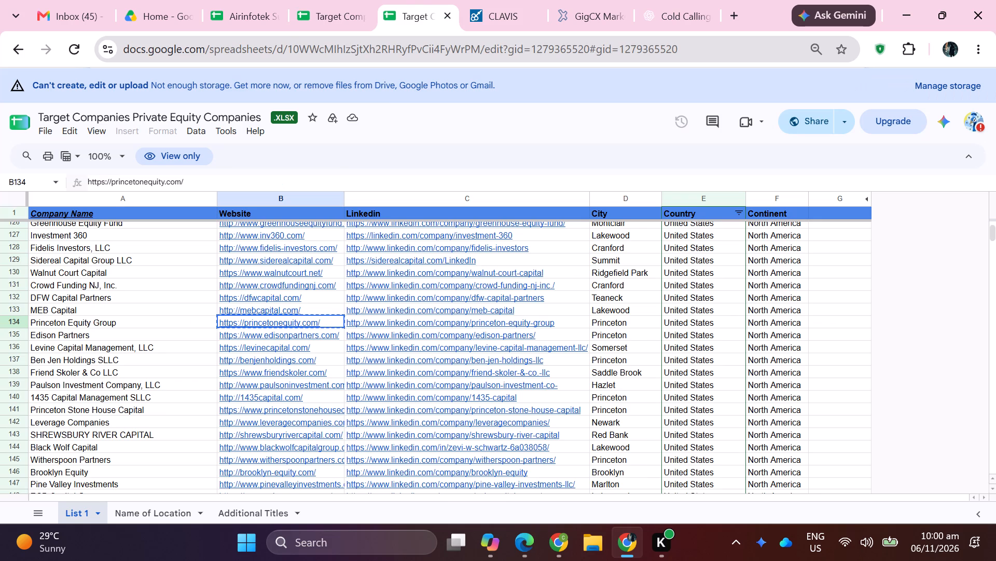
pyautogui.click(384, 322)
pyautogui.hotkey('ctrl', 'c')
pyautogui.click(324, 0)
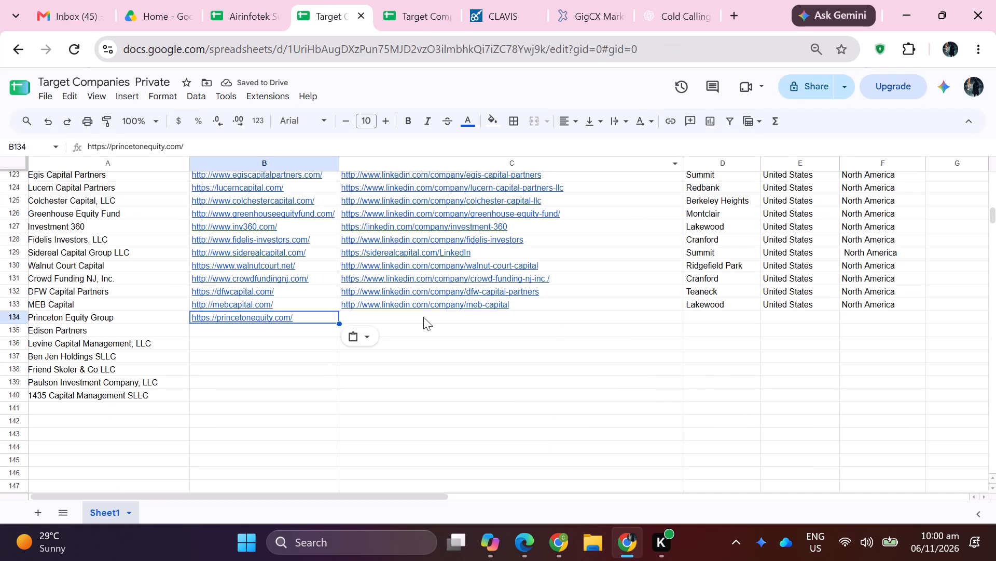
pyautogui.click(425, 323)
pyautogui.hotkey('ctrl', 'v')
# Check the Princeton Equity Group location in the source sheet and fill cells D134 to F134 with Princeton, United States and North Amerca.
pyautogui.click(429, 0)
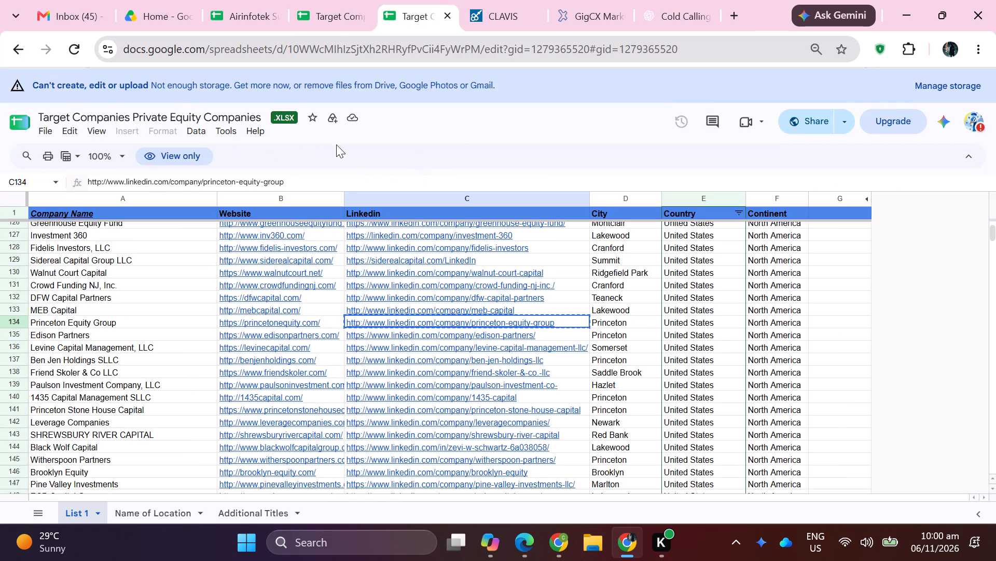
pyautogui.click(294, 0)
pyautogui.click(711, 319)
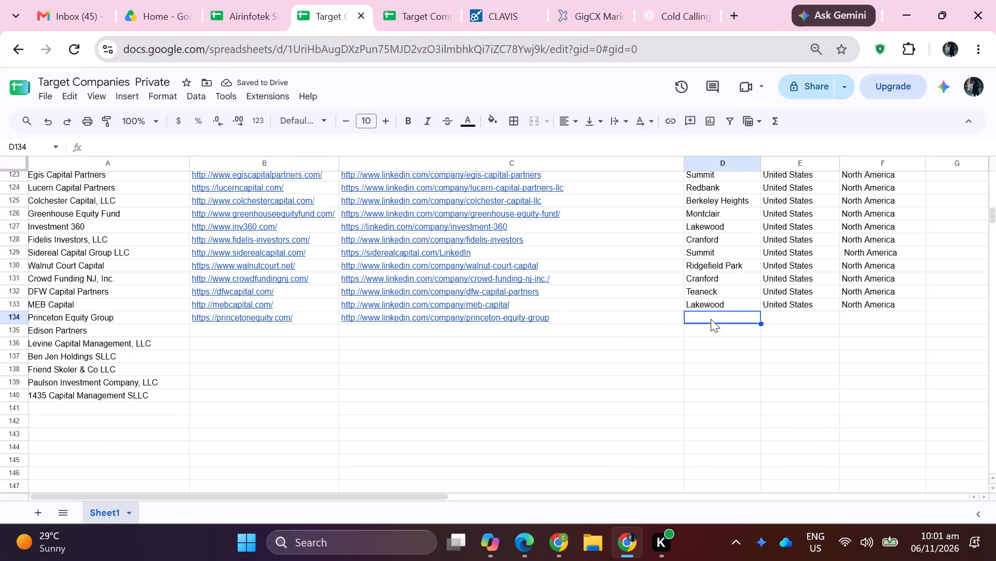
pyautogui.press('BackSpace')
pyautogui.press('BackSpace')
pyautogui.press('BackSpace')
pyautogui.write('rinceton')
pyautogui.press('Tab')
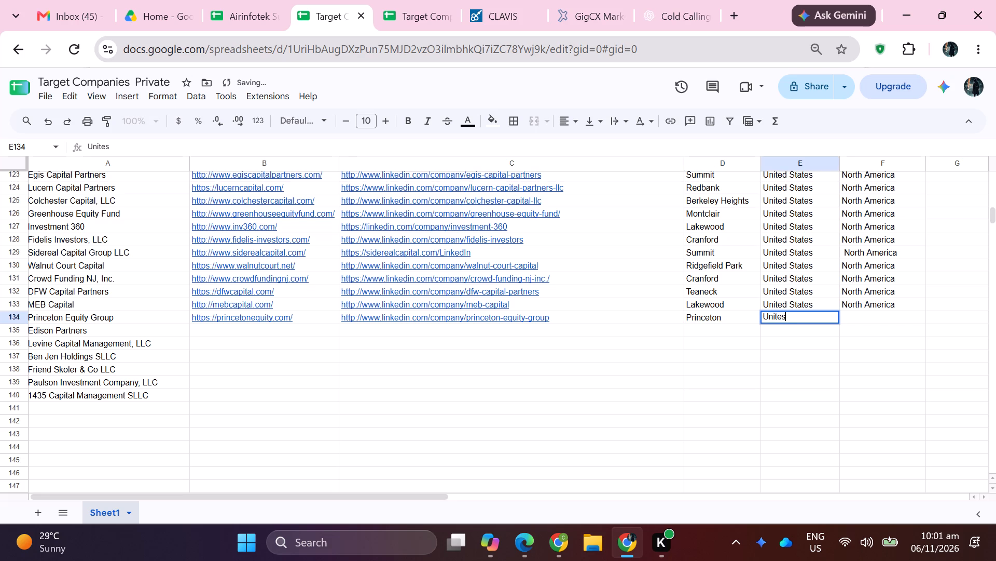
pyautogui.press('BackSpace')
pyautogui.press('BackSpace')
pyautogui.press('d')
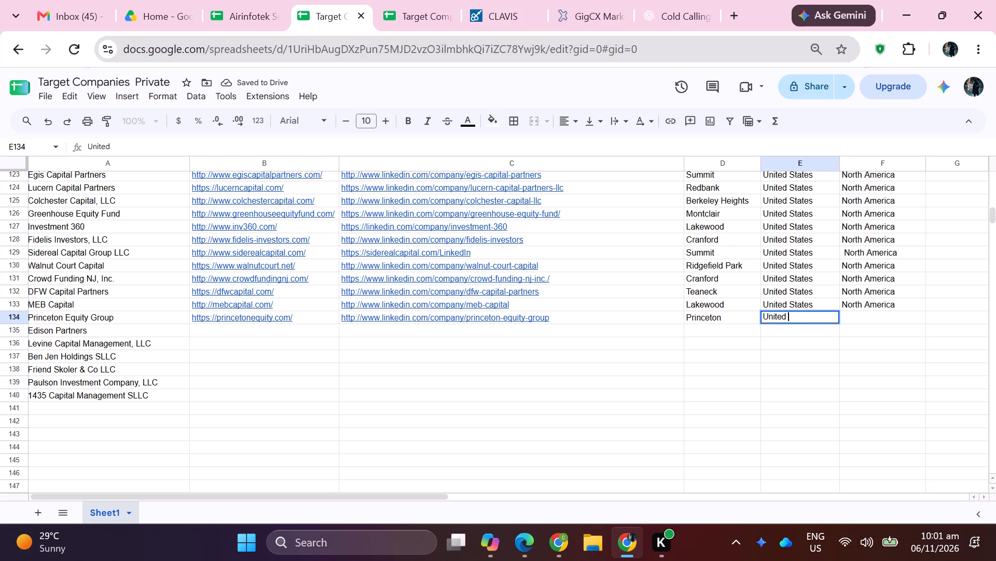
pyautogui.press('Tab')
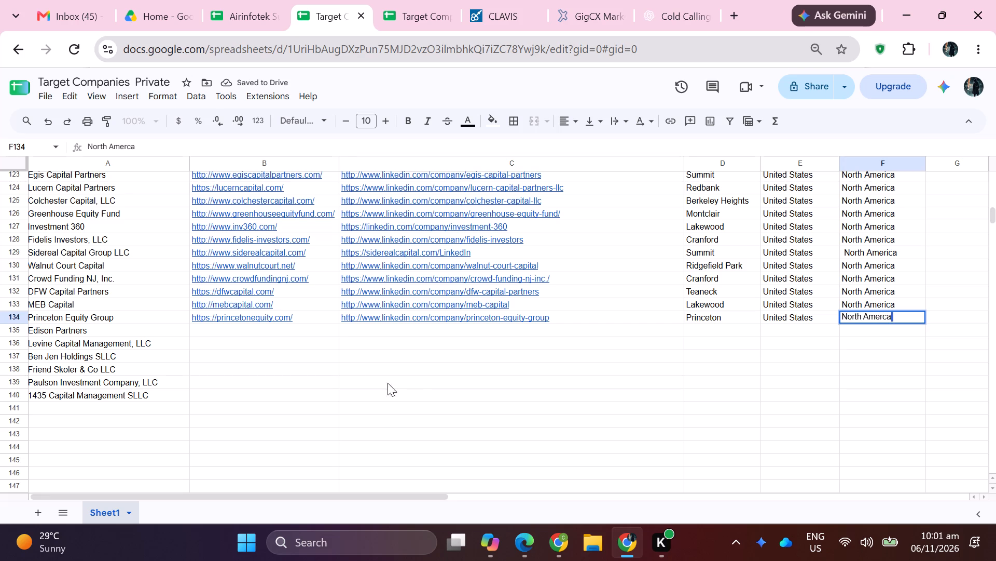
# Copy the Edison Partners website link from the source sheet into cell B135 of the Target Companies Private sheet.
pyautogui.click(310, 329)
pyautogui.click(411, 0)
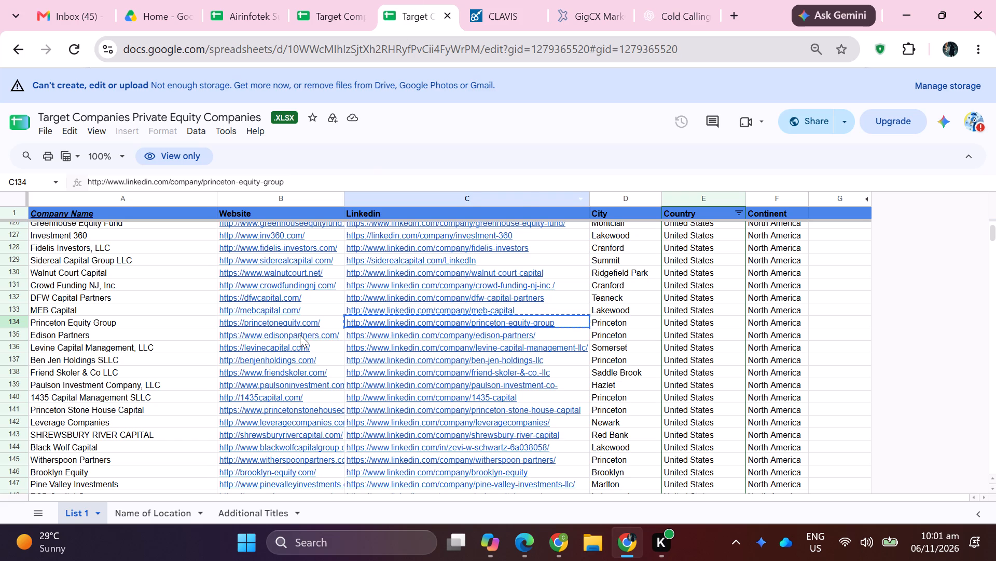
pyautogui.click(300, 335)
pyautogui.hotkey('ctrl', 'c')
pyautogui.click(389, 0)
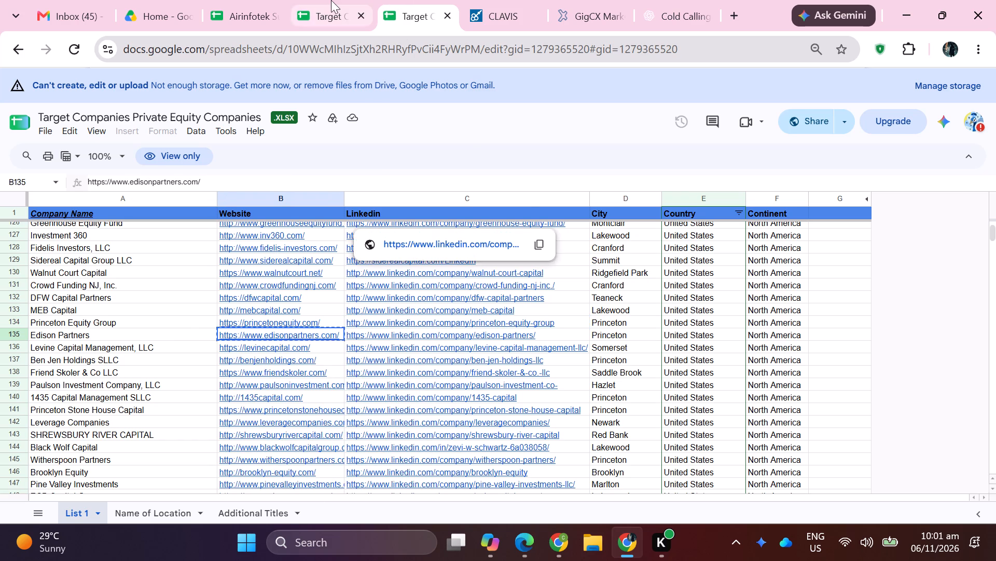
pyautogui.click(330, 0)
pyautogui.hotkey('ctrl', 'v')
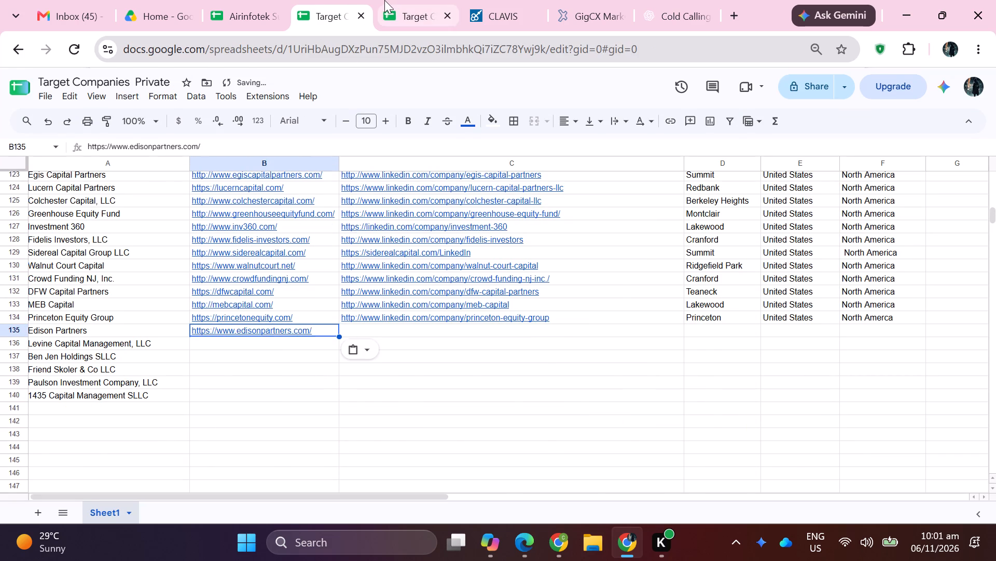
# Copy the Edison Partners LinkedIn link from the source sheet into cell C135 of the Target Companies Private sheet.
pyautogui.click(384, 0)
pyautogui.click(384, 335)
pyautogui.hotkey('ctrl', 'c')
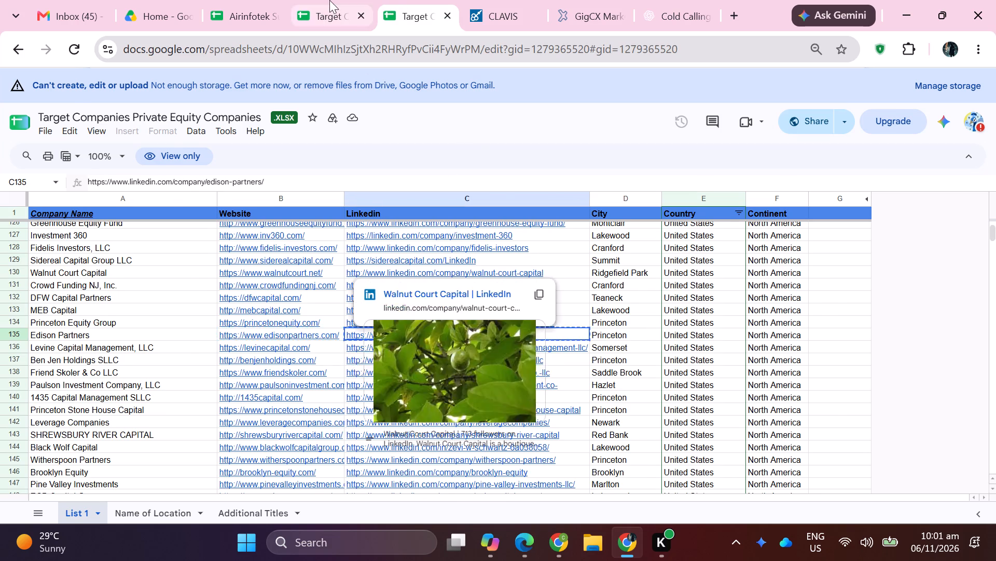
pyautogui.click(329, 0)
pyautogui.click(472, 330)
pyautogui.hotkey('ctrl', 'v')
# Check the Edison Partners location in the source sheet and fill cells D135 to F135 with Princeton, United States and North America.
pyautogui.click(425, 18)
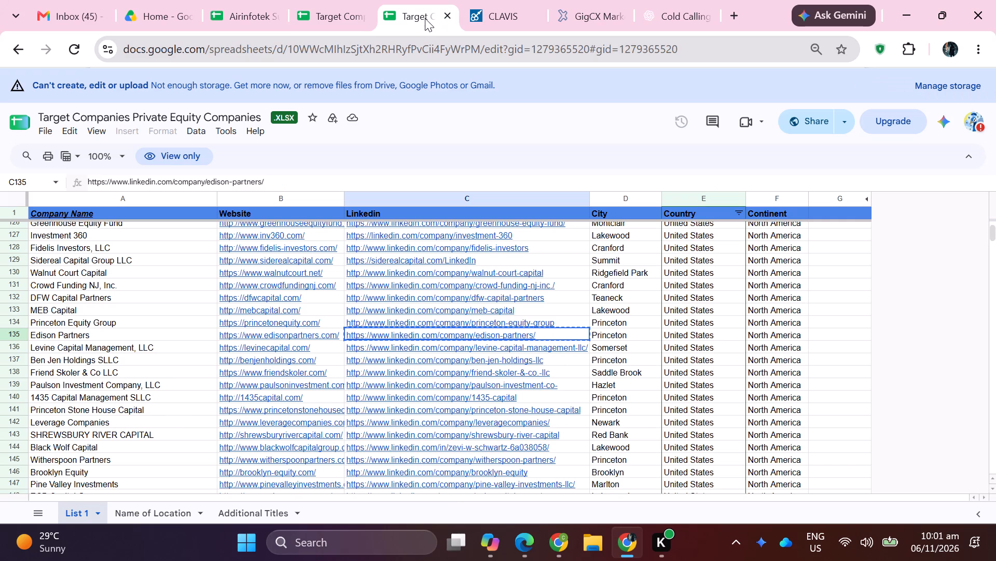
pyautogui.click(329, 0)
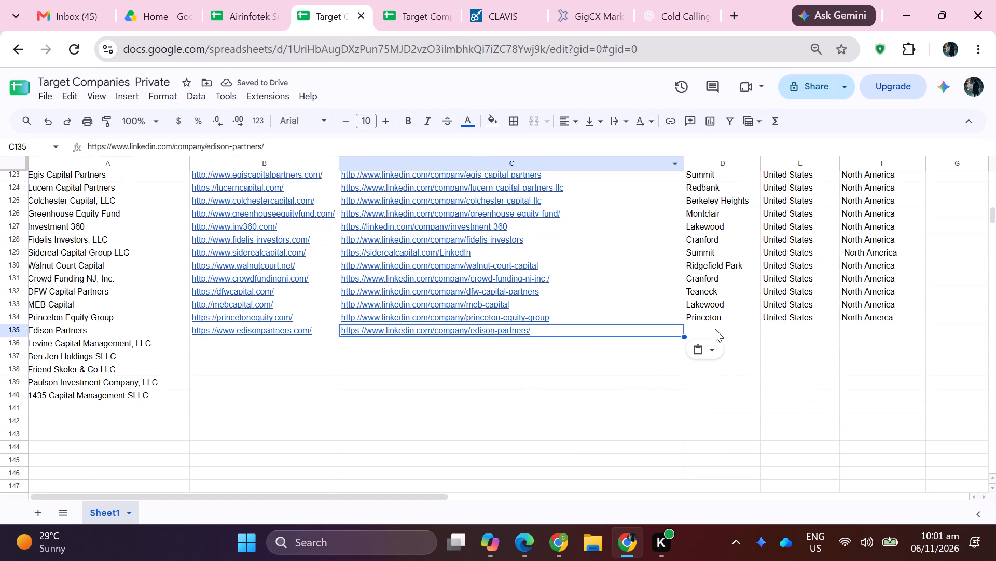
pyautogui.click(715, 329)
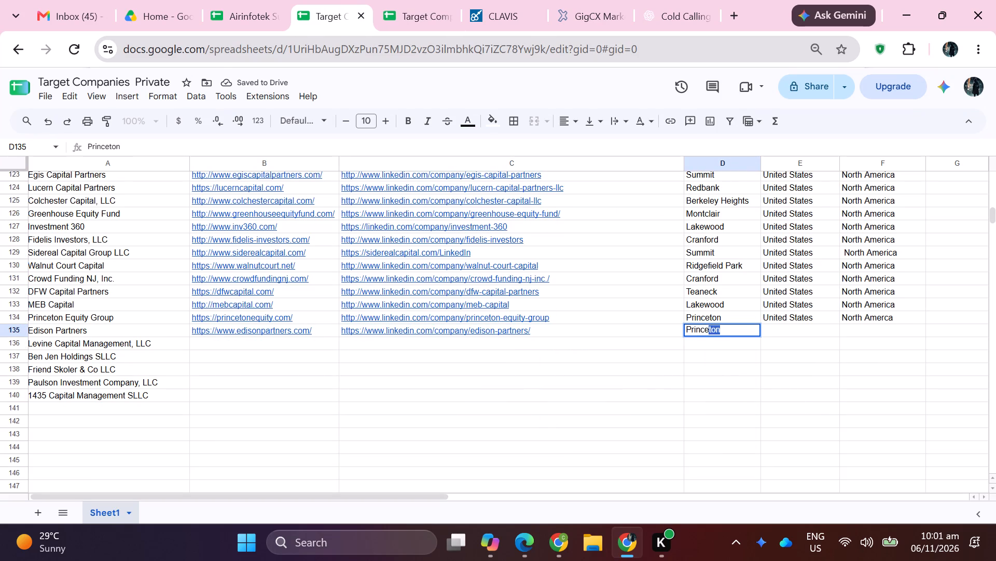
pyautogui.press('BackSpace')
pyautogui.press('BackSpace')
pyautogui.write('ton')
pyautogui.press('Tab')
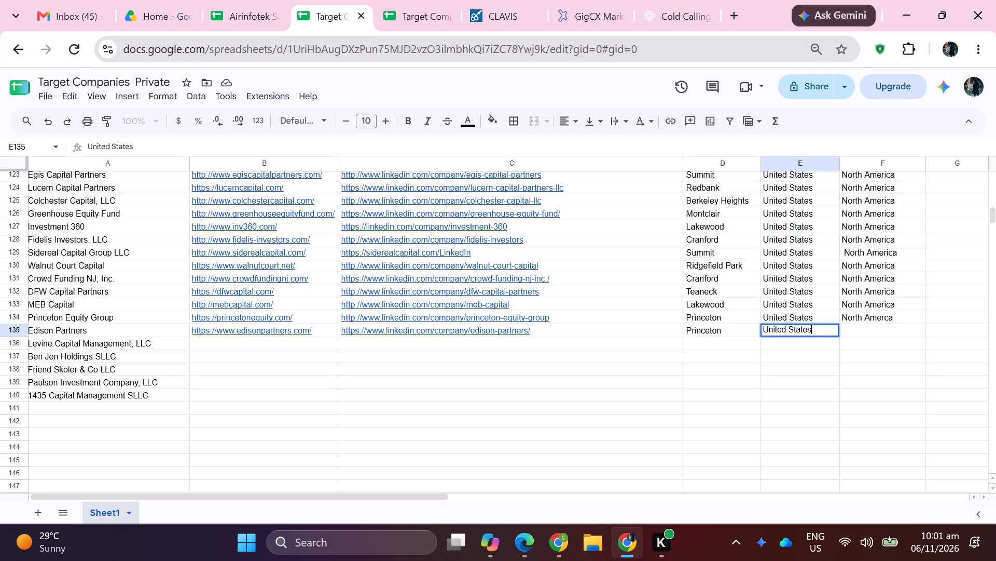
pyautogui.press('Tab')
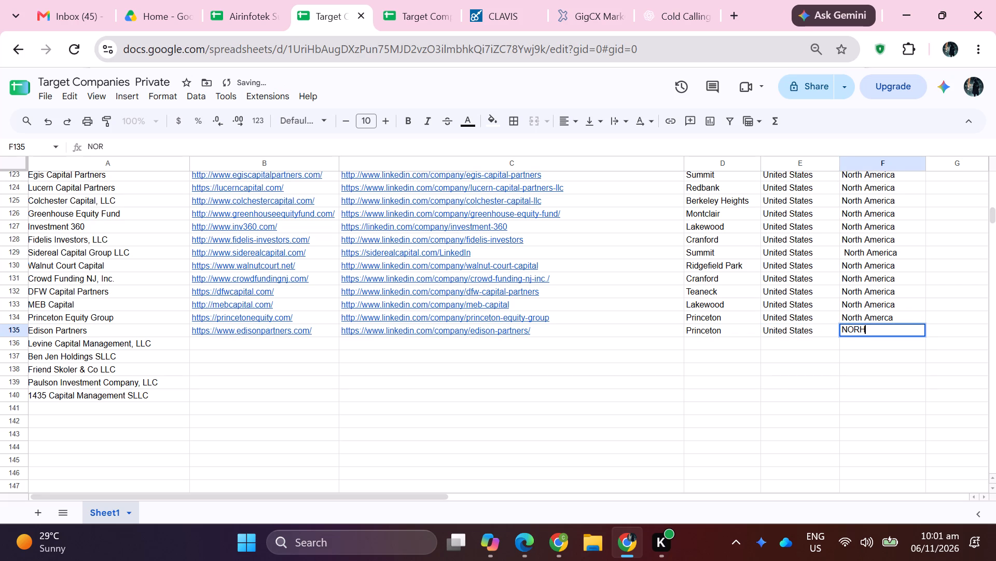
pyautogui.press('BackSpace')
pyautogui.press('BackSpace')
pyautogui.press('BackSpace')
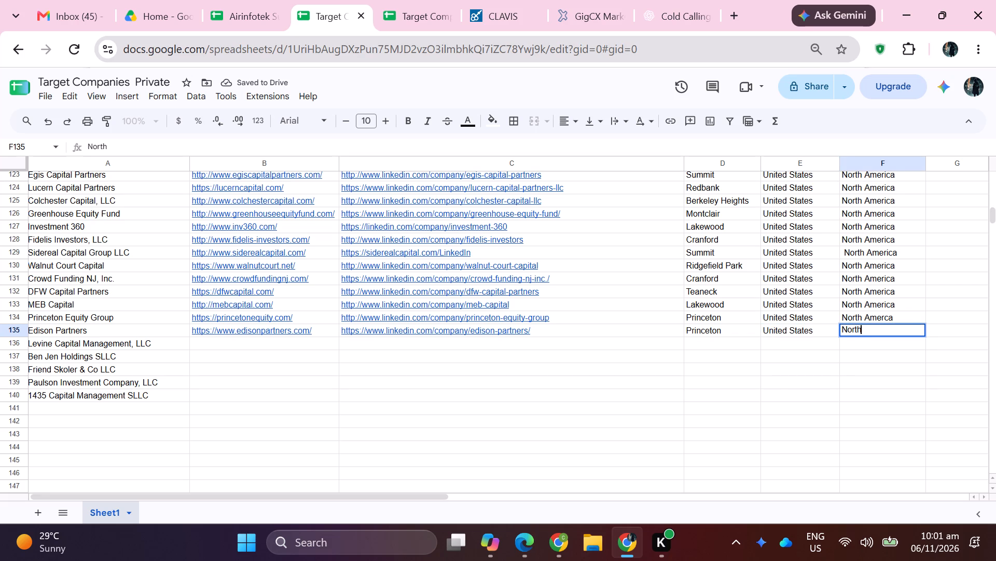
pyautogui.write('rica')
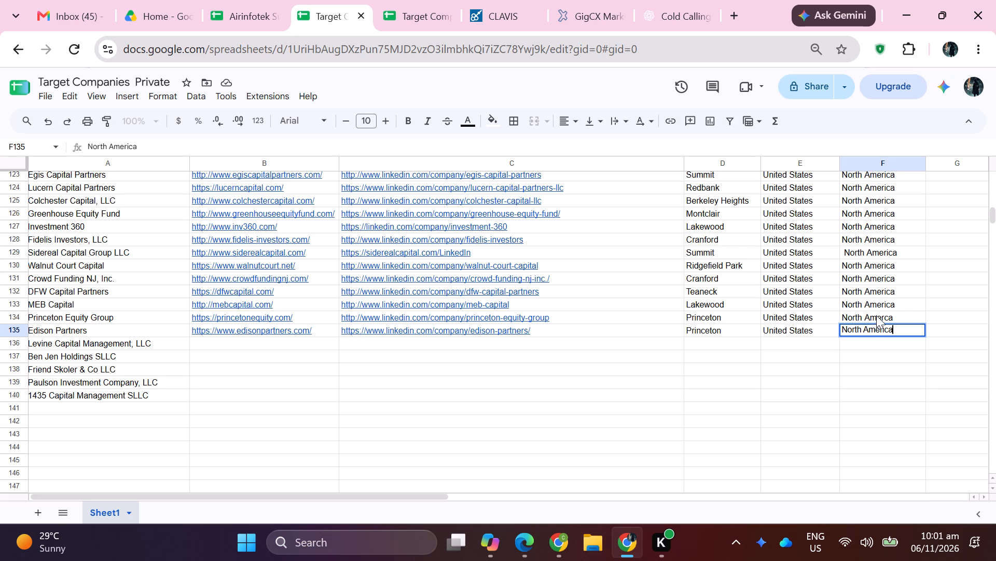
# Correct the continent spelling for Princeton Equity Group in cell F134 to North America.
pyautogui.click(876, 315)
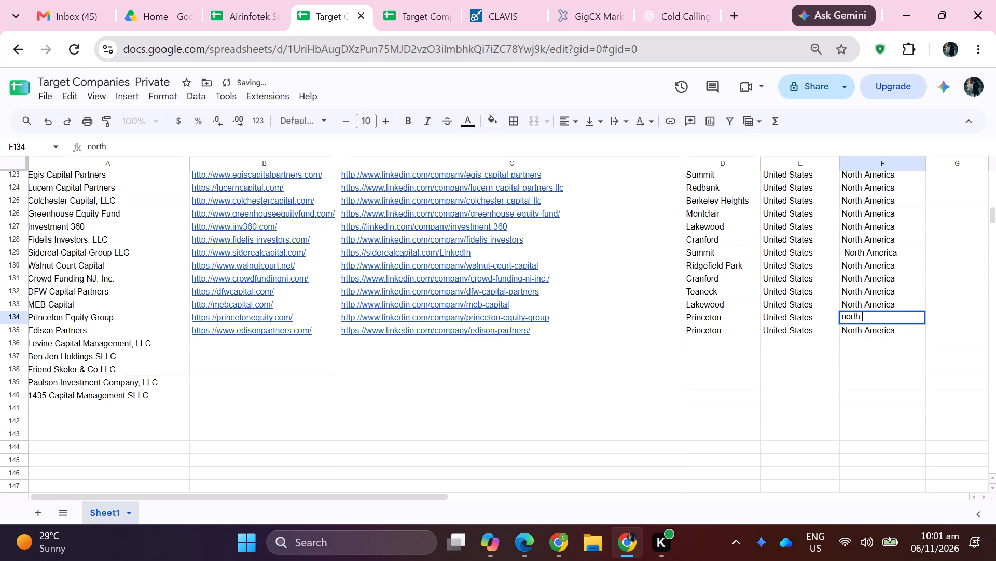
pyautogui.press('BackSpace')
pyautogui.press('BackSpace')
pyautogui.press('BackSpace')
pyautogui.press('BackSpace')
pyautogui.press('BackSpace')
pyautogui.press('BackSpace')
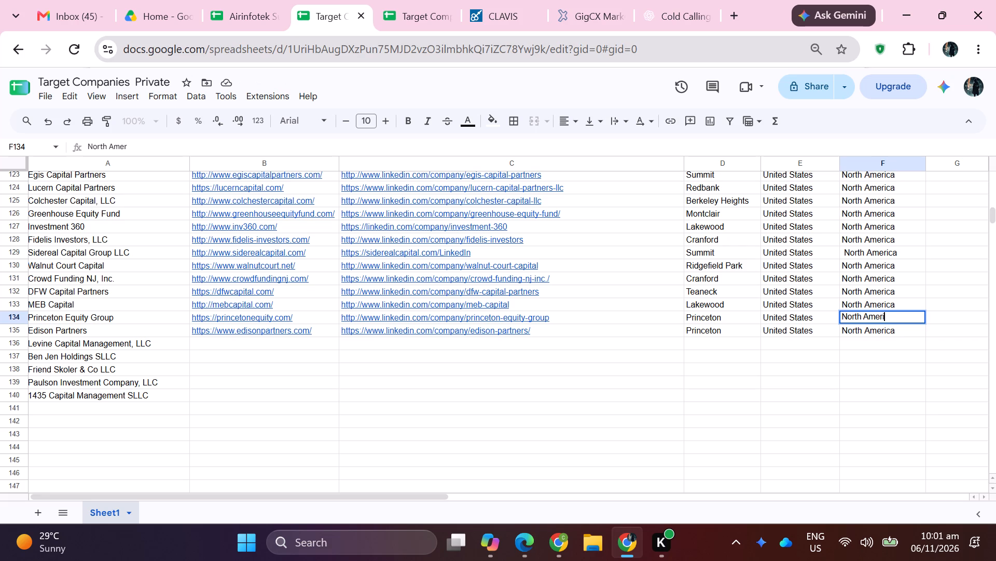
# Copy the Levine Capital Management website link from the source sheet into cell B136 of the Target Companies Private sheet.
pyautogui.click(316, 347)
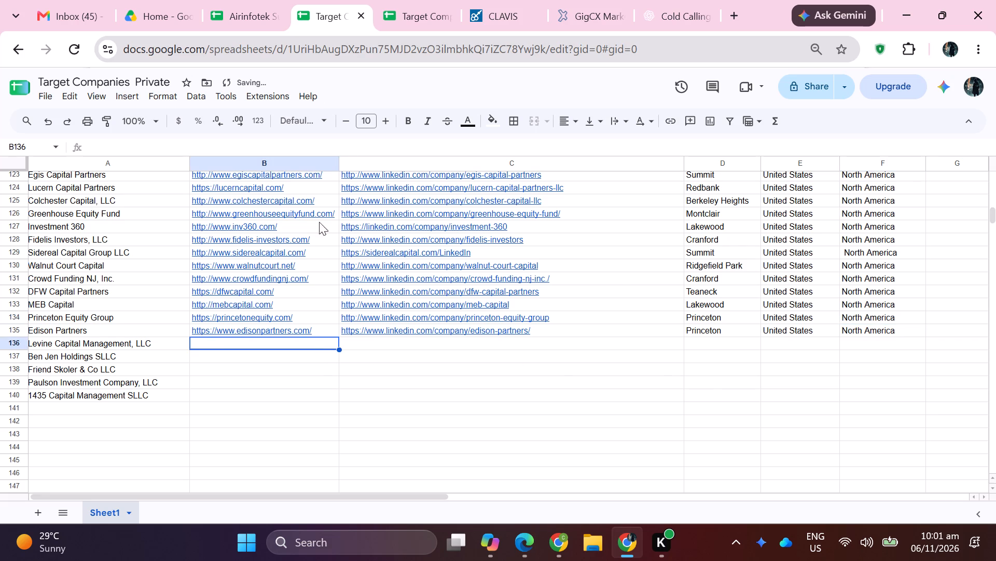
pyautogui.click(399, 0)
pyautogui.click(313, 344)
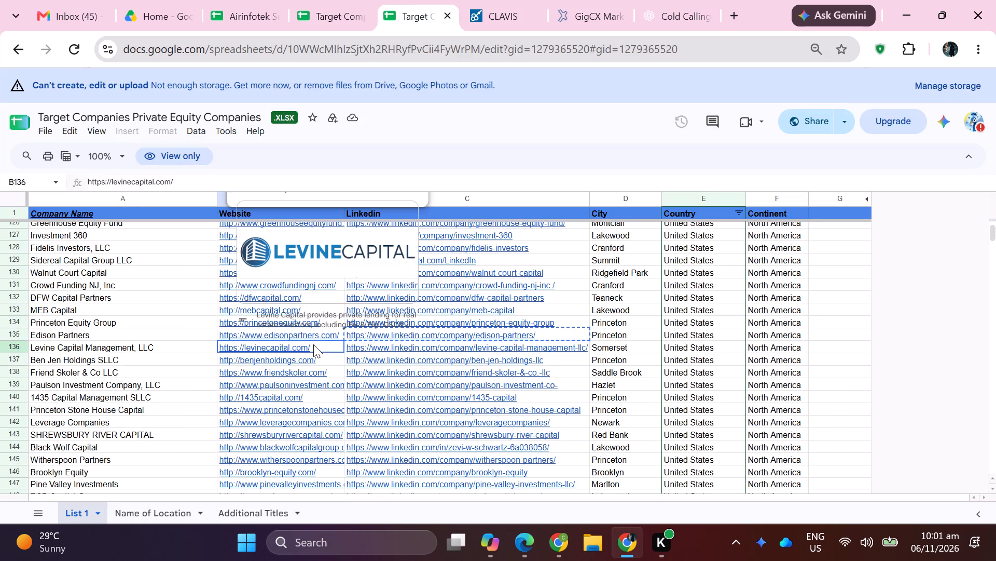
pyautogui.hotkey('ctrl', 'c')
pyautogui.click(328, 0)
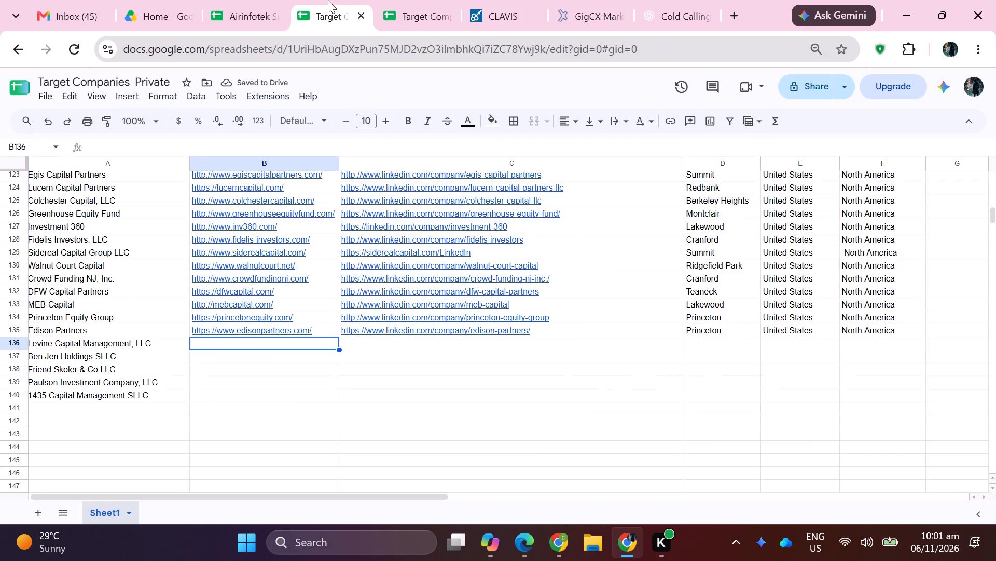
pyautogui.click(256, 346)
pyautogui.hotkey('ctrl', 'v')
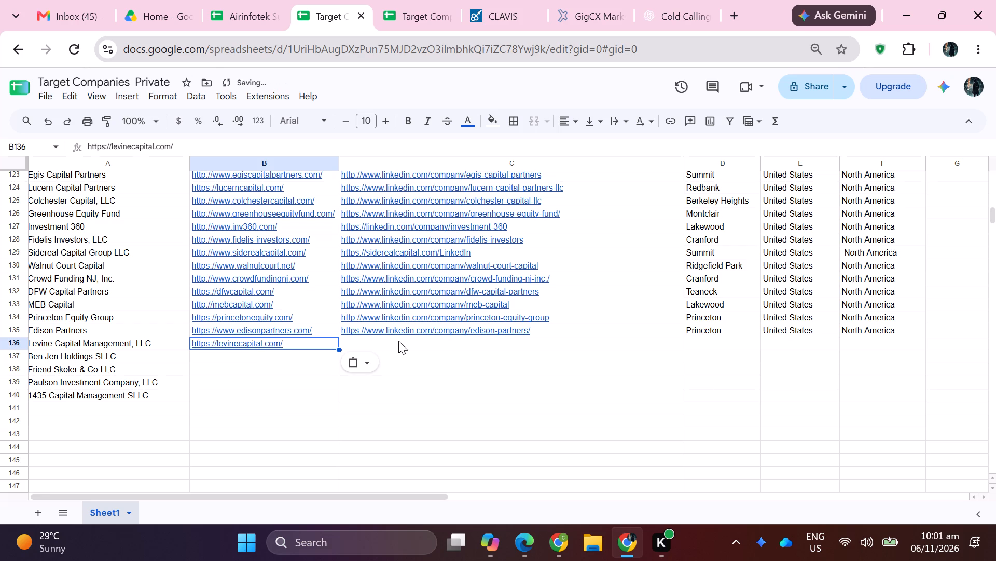
# Copy the Levine Capital Management LinkedIn link from the source sheet into cell C136 of the Target Companies Private sheet.
pyautogui.click(398, 341)
pyautogui.click(394, 0)
pyautogui.click(385, 348)
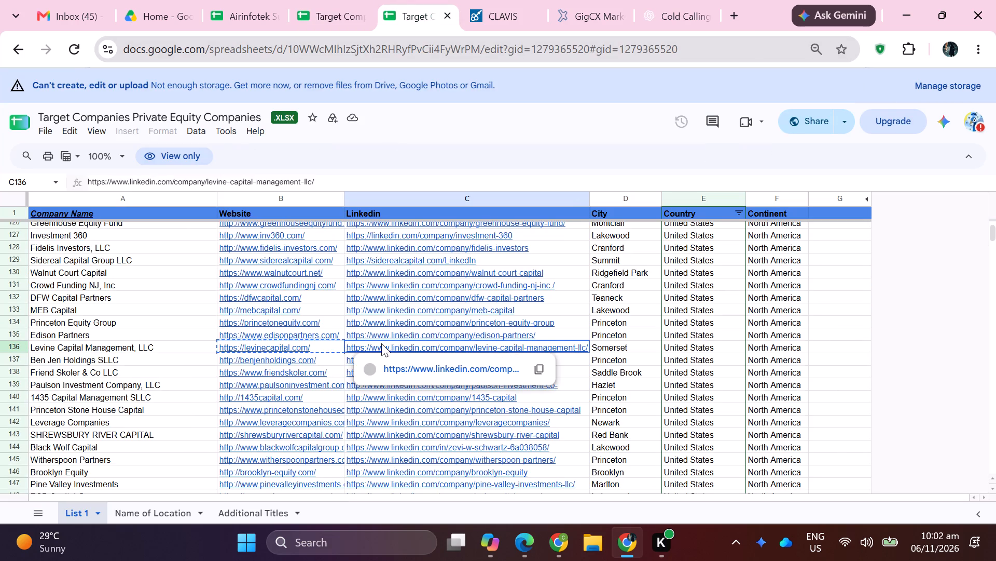
pyautogui.hotkey('ctrl', 'c')
pyautogui.click(315, 0)
pyautogui.hotkey('ctrl', 'v')
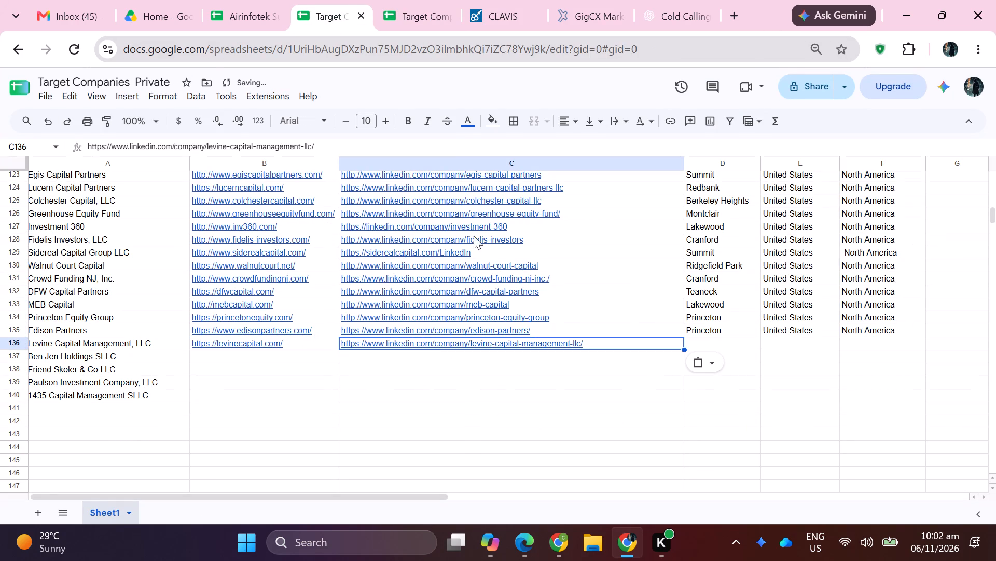
# Check the Levine Capital Management location in the source sheet and fill cells D136 to F136 with Somerset, Unites States and North America.
pyautogui.click(411, 0)
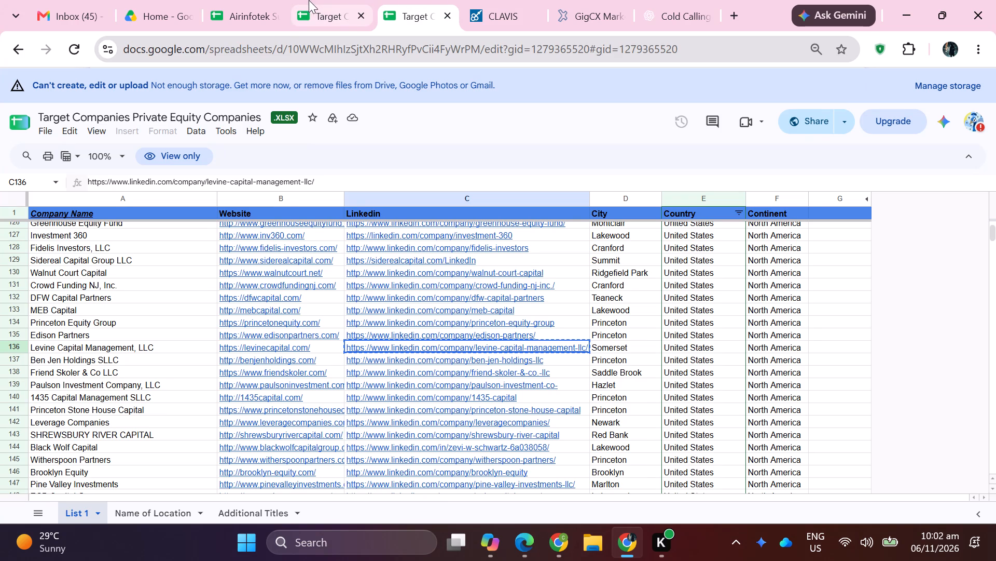
pyautogui.click(305, 0)
pyautogui.click(715, 341)
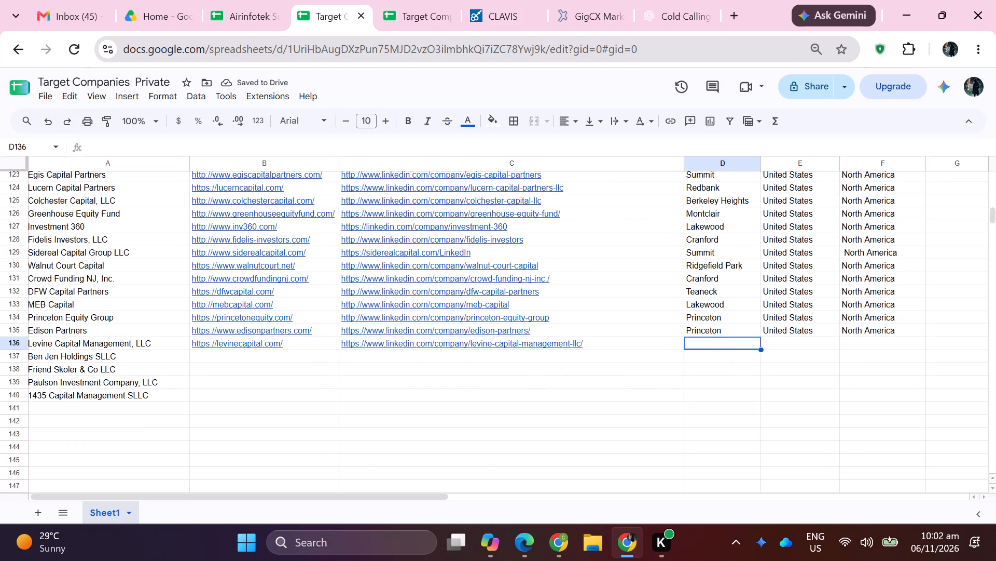
pyautogui.press('Tab')
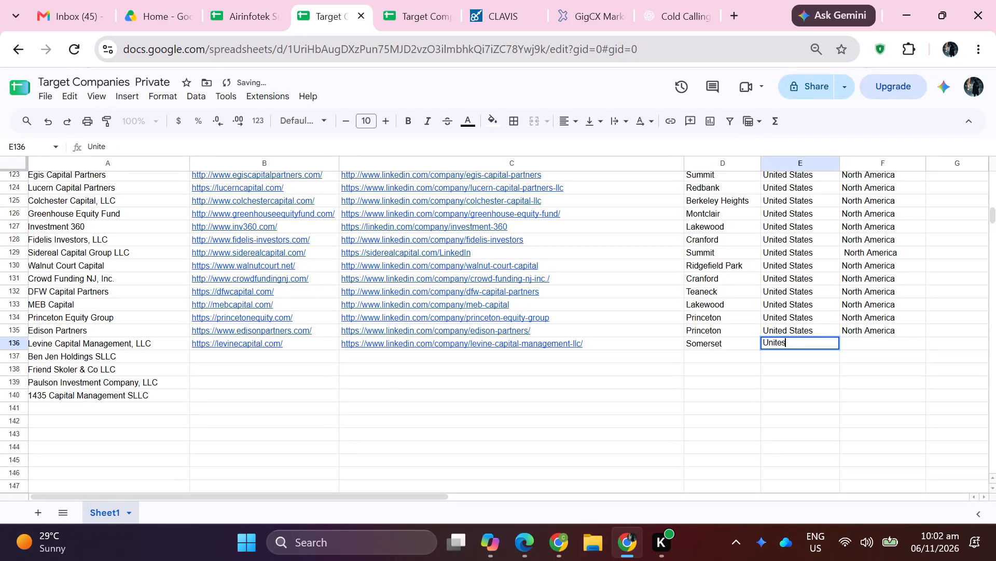
pyautogui.press('Tab')
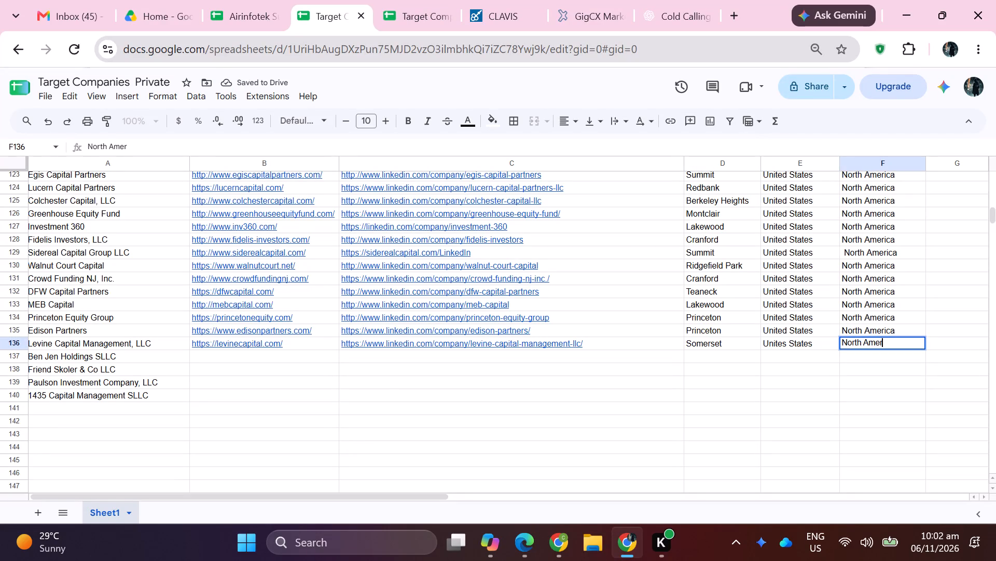
pyautogui.write('ica')
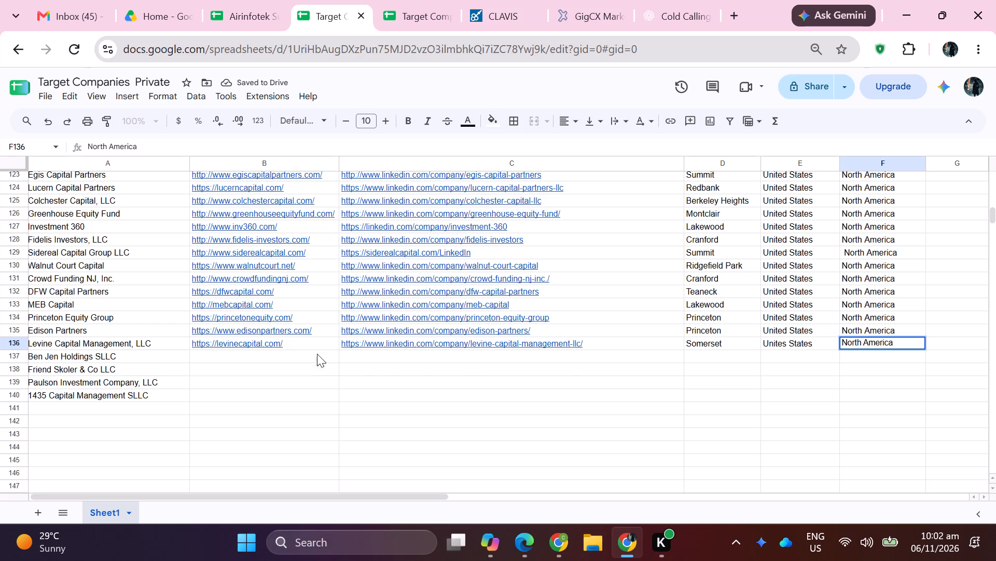
# Copy the Ben Jen Holdings website link from the source sheet into cell B137 of the Target Companies Private sheet.
pyautogui.click(298, 358)
pyautogui.click(411, 0)
pyautogui.click(281, 364)
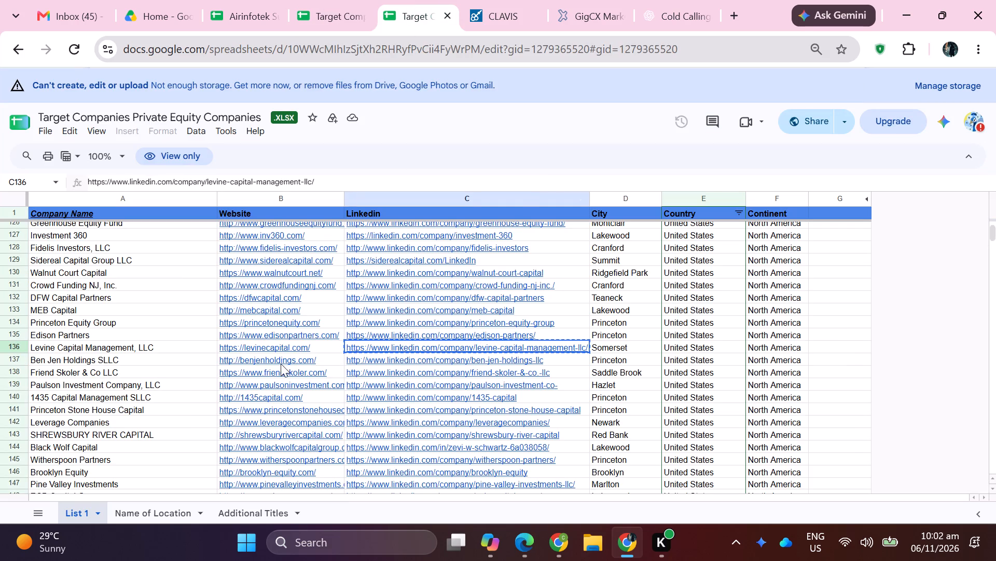
pyautogui.hotkey('ctrl', 'c')
pyautogui.click(337, 0)
pyautogui.hotkey('ctrl', 'v')
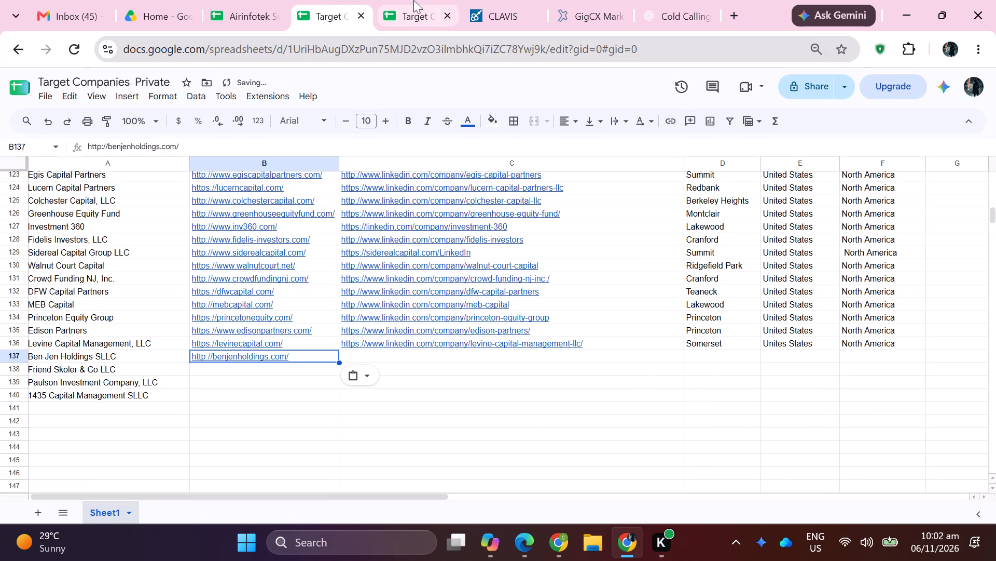
# Copy the Ben Jen Holdings LinkedIn link from the source sheet into cell C137 of the Target Companies Private sheet.
pyautogui.click(425, 355)
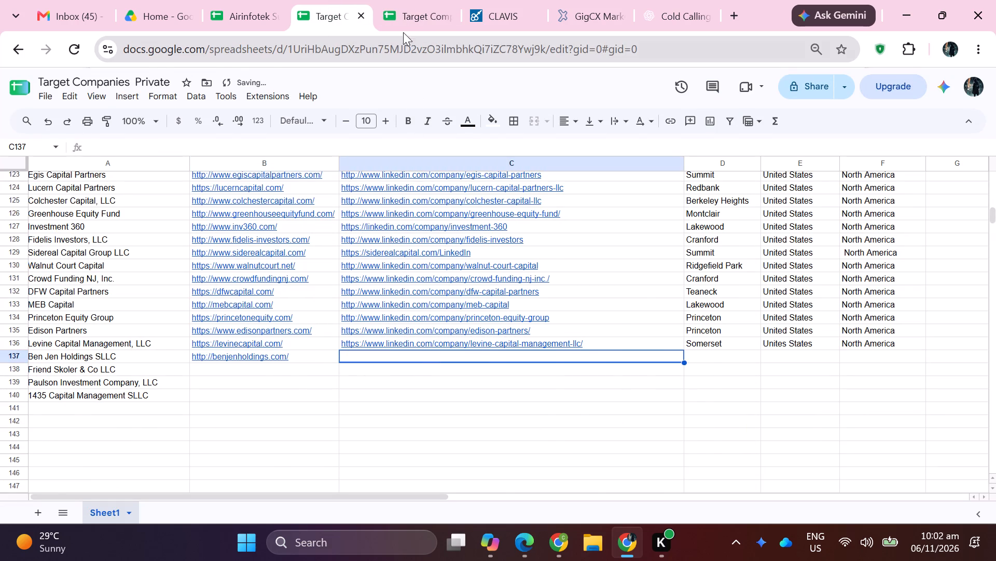
pyautogui.click(403, 16)
pyautogui.click(425, 363)
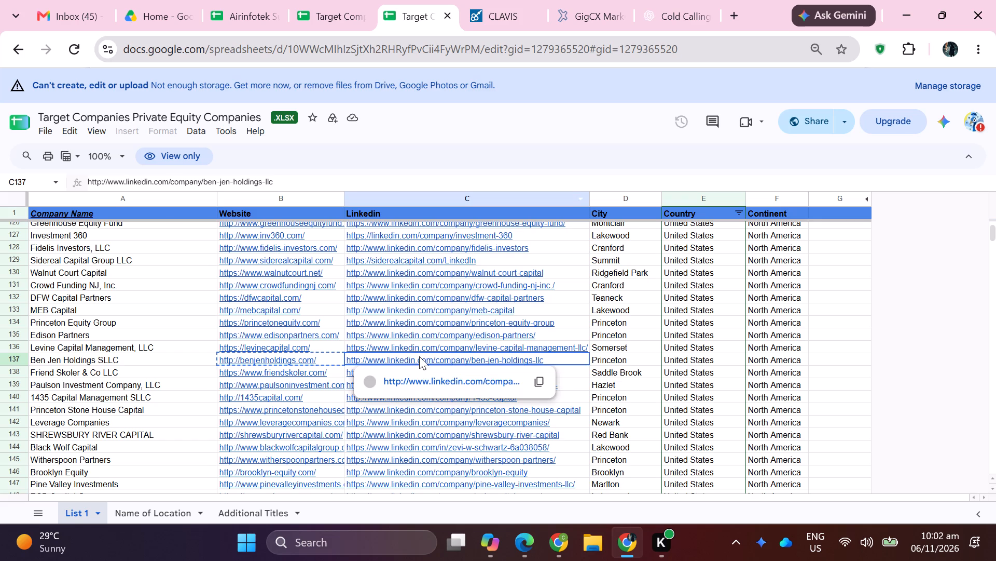
pyautogui.hotkey('ctrl', 'c')
pyautogui.click(293, 0)
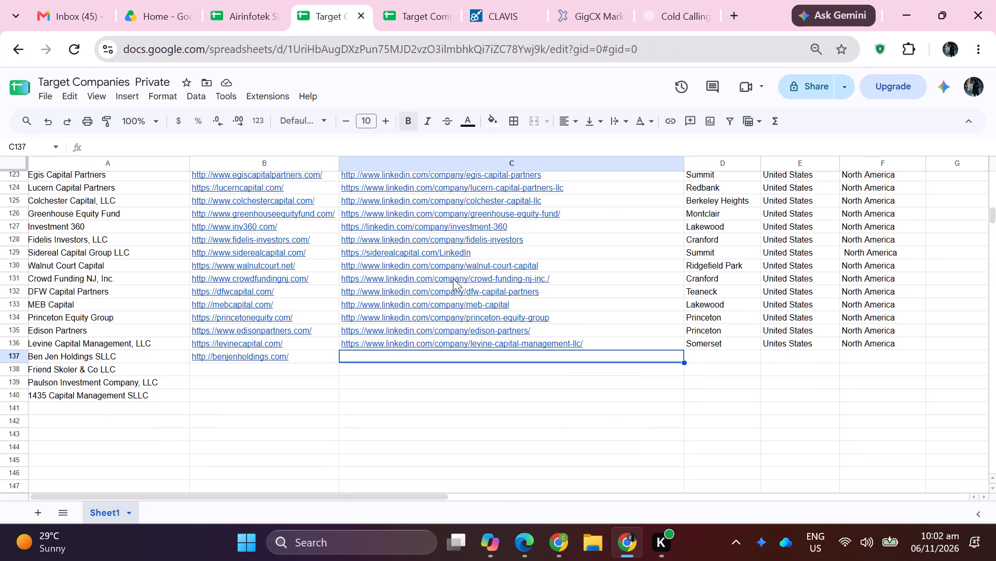
pyautogui.hotkey('ctrl', 'v')
# Fill the Ben Jen Holdings city and country in cells D137 and E137 with Princeton and United States.
pyautogui.press('Tab')
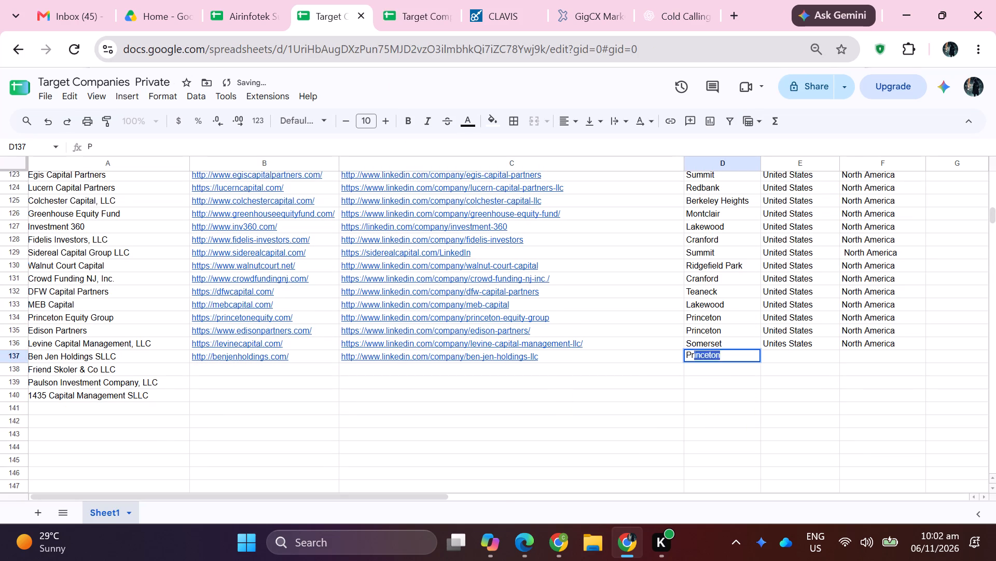
pyautogui.press('BackSpace')
pyautogui.press('BackSpace')
pyautogui.write('nceton')
pyautogui.press('Tab')
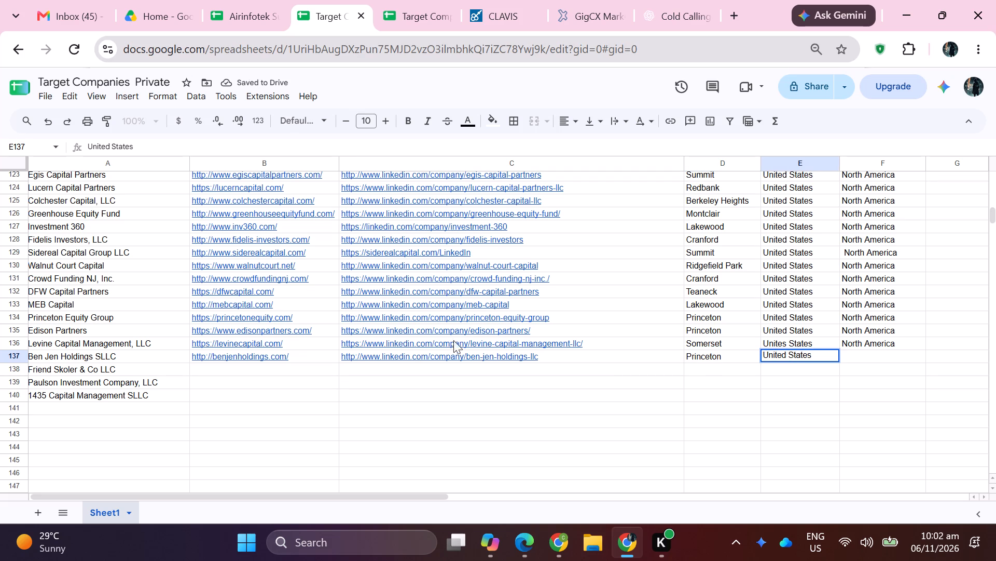
# Correct the country spelling for Levine Capital Management in cell E136 to United States.
pyautogui.click(787, 342)
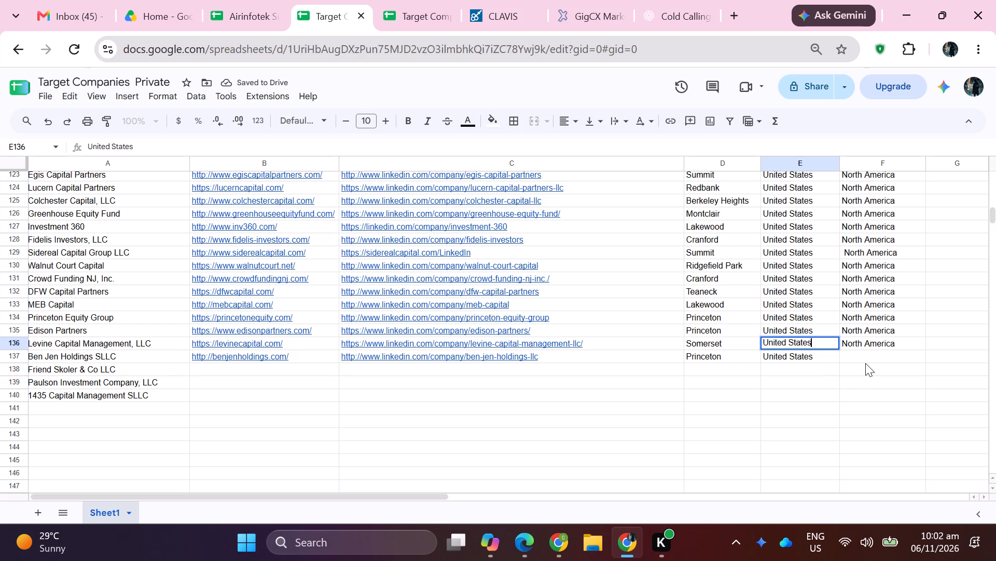
# Enter North America as the Ben Jen Holdings continent in cell F137.
pyautogui.click(865, 363)
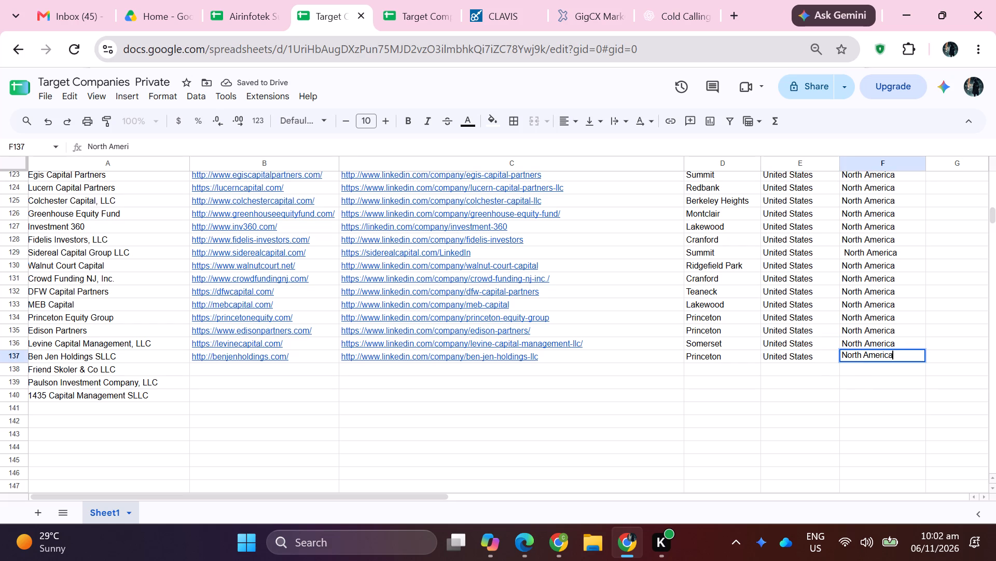
pyautogui.click(465, 435)
# Copy the Friend Skoler & Co website link from the source sheet into cell B138 of the Target Companies Private sheet.
pyautogui.click(298, 371)
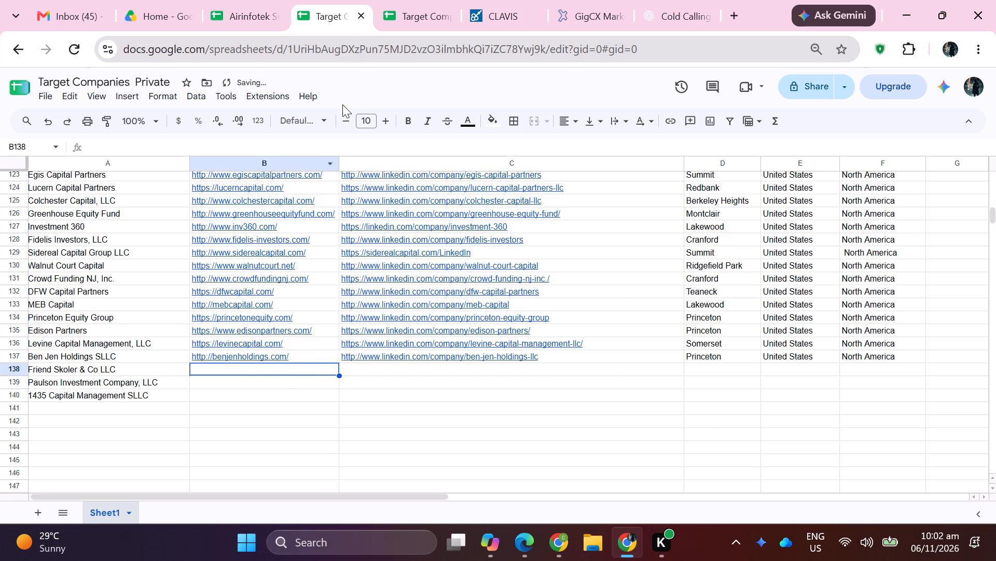
pyautogui.click(411, 0)
pyautogui.click(310, 376)
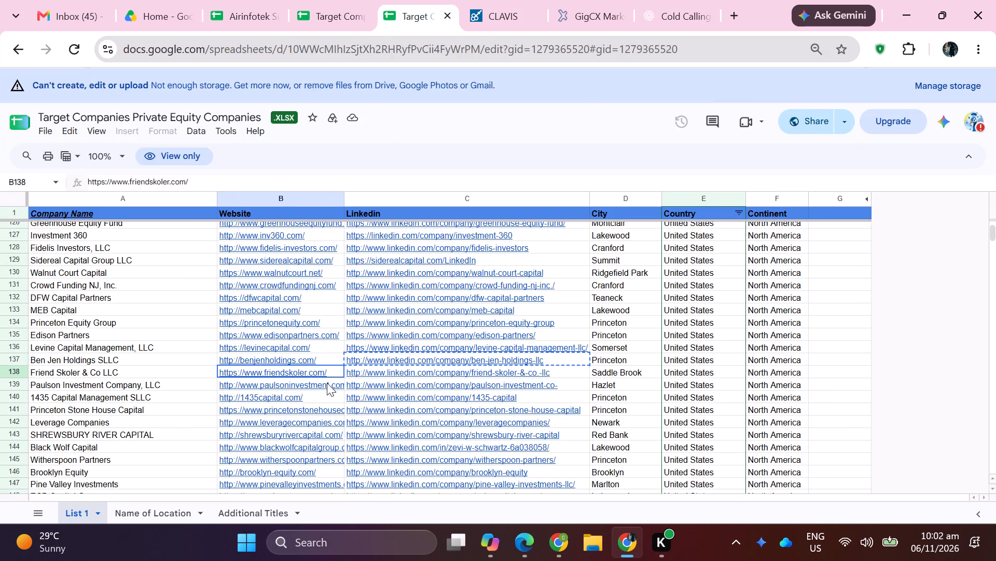
pyautogui.hotkey('ctrl', 'c')
pyautogui.click(348, 1)
pyautogui.hotkey('ctrl', 'v')
# Copy the Friend Skoler & Co LinkedIn link from the source sheet into cell C138 of the Target Companies Private sheet.
pyautogui.click(403, 0)
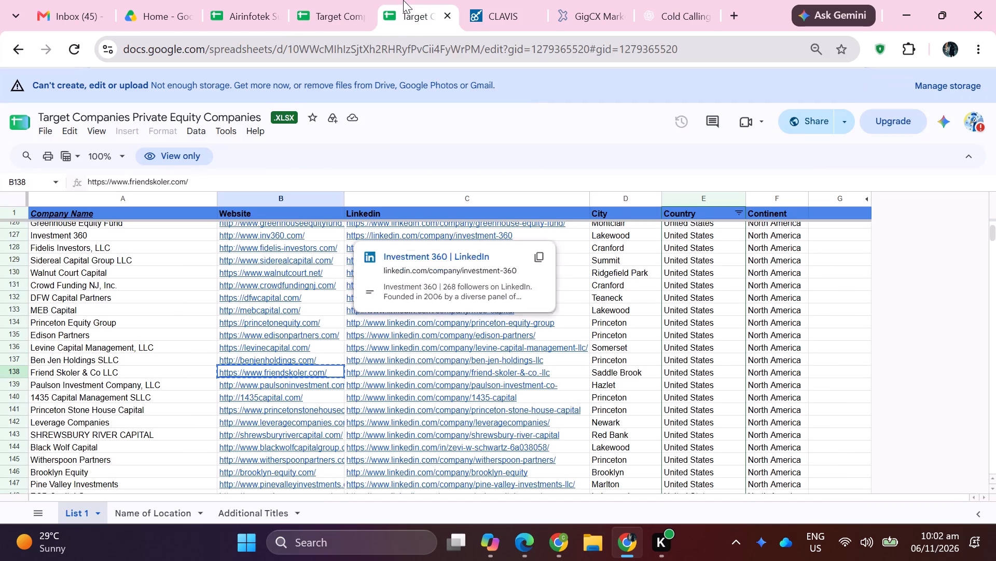
pyautogui.click(399, 374)
pyautogui.hotkey('ctrl', 'c')
pyautogui.click(330, 3)
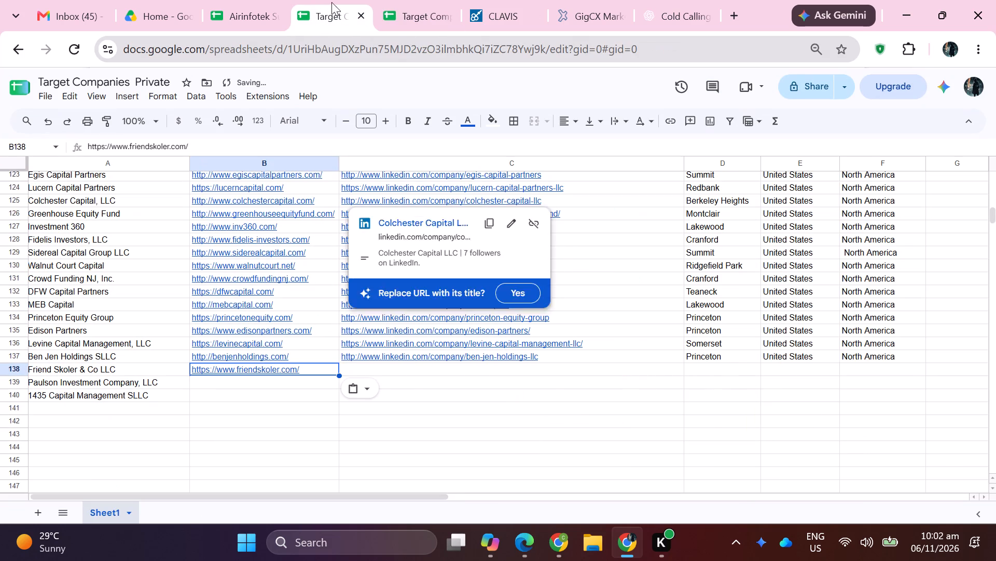
pyautogui.click(427, 372)
pyautogui.hotkey('ctrl', 'v')
# Enter Saddle brook as the Friend Skoler & Co city in cell D138, taken from the source sheet.
pyautogui.click(400, 18)
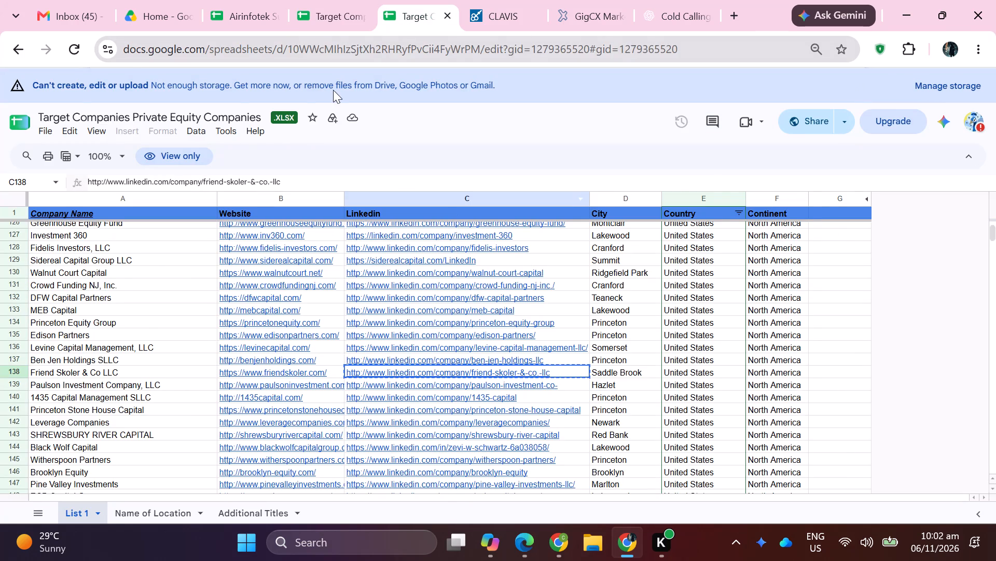
pyautogui.click(324, 9)
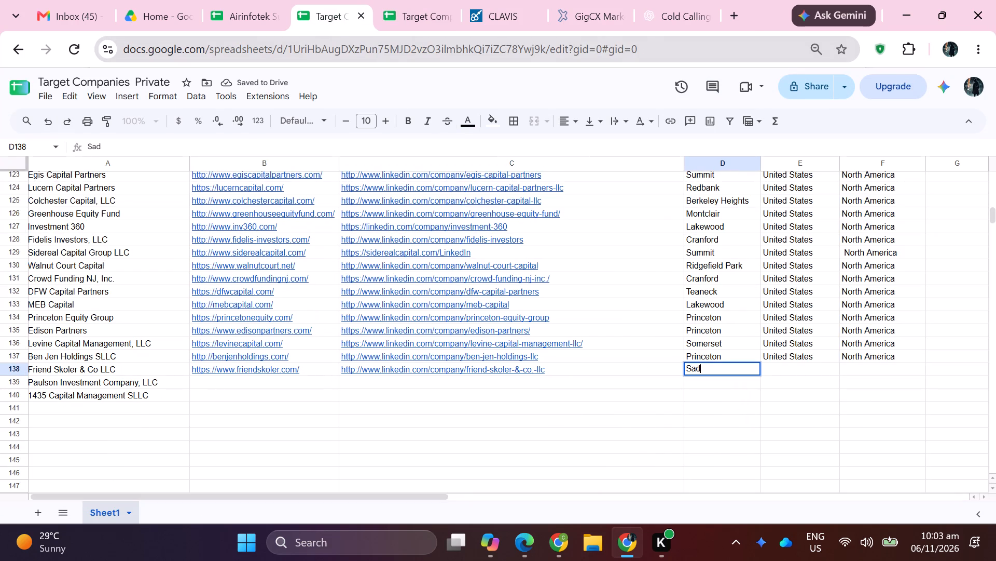
pyautogui.press('BackSpace')
pyautogui.press('BackSpace')
pyautogui.write('le brook')
pyautogui.press('Tab')
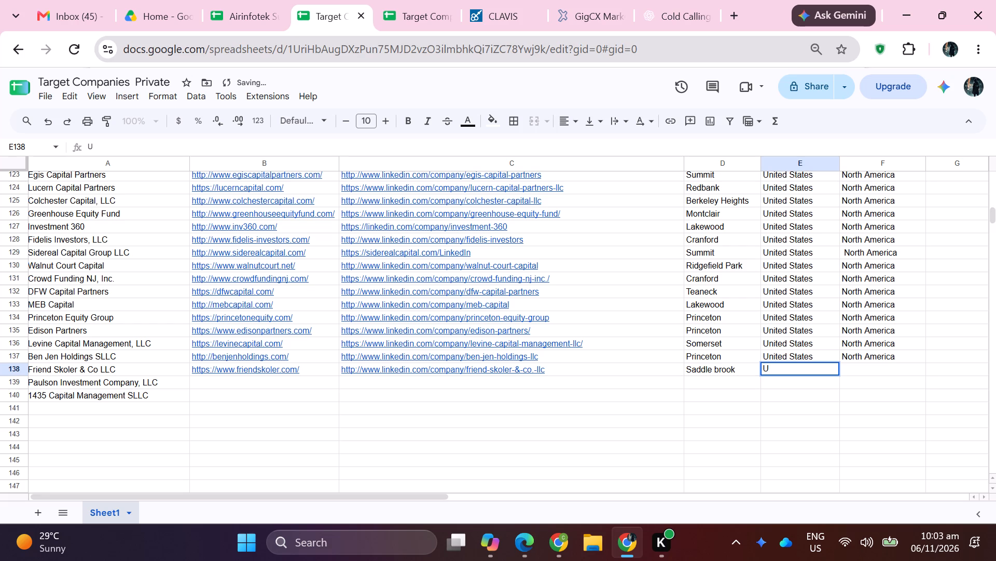
# Enter United States as the Friend Skoler & Co country in cell E138 and North America as its continent in F138.
pyautogui.click(418, 0)
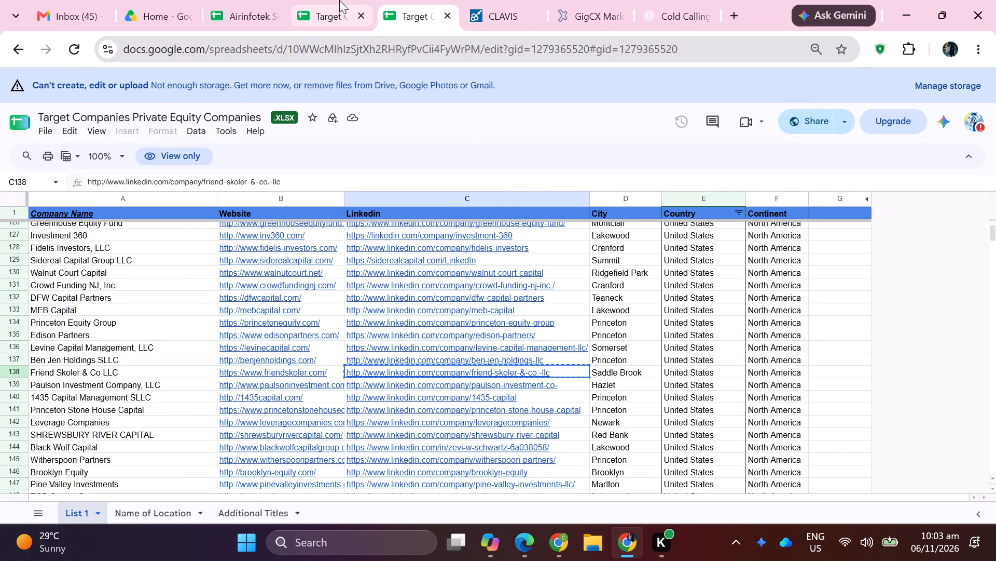
pyautogui.click(337, 0)
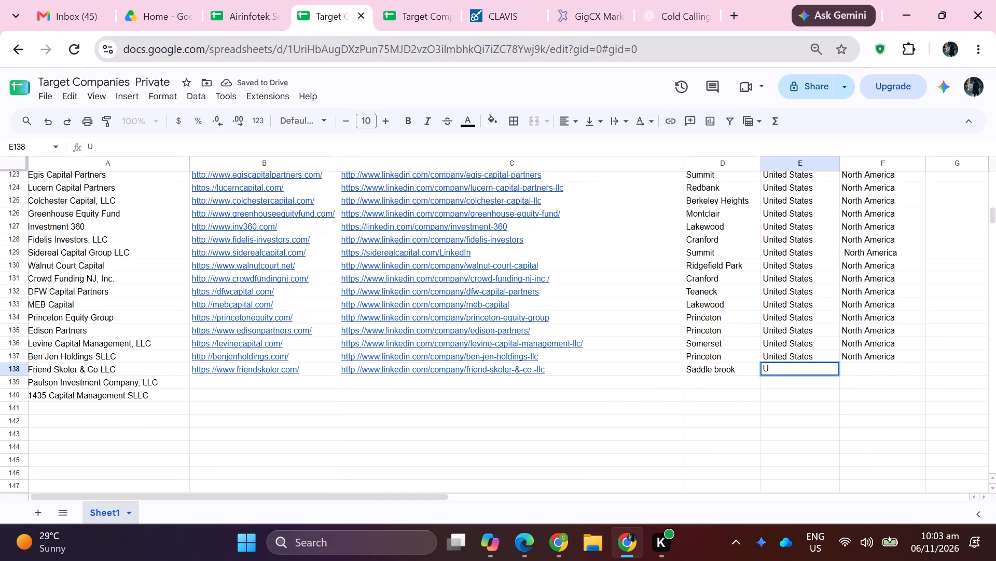
pyautogui.write('NITED')
pyautogui.press('BackSpace')
pyautogui.press('BackSpace')
pyautogui.press('BackSpace')
pyautogui.press('BackSpace')
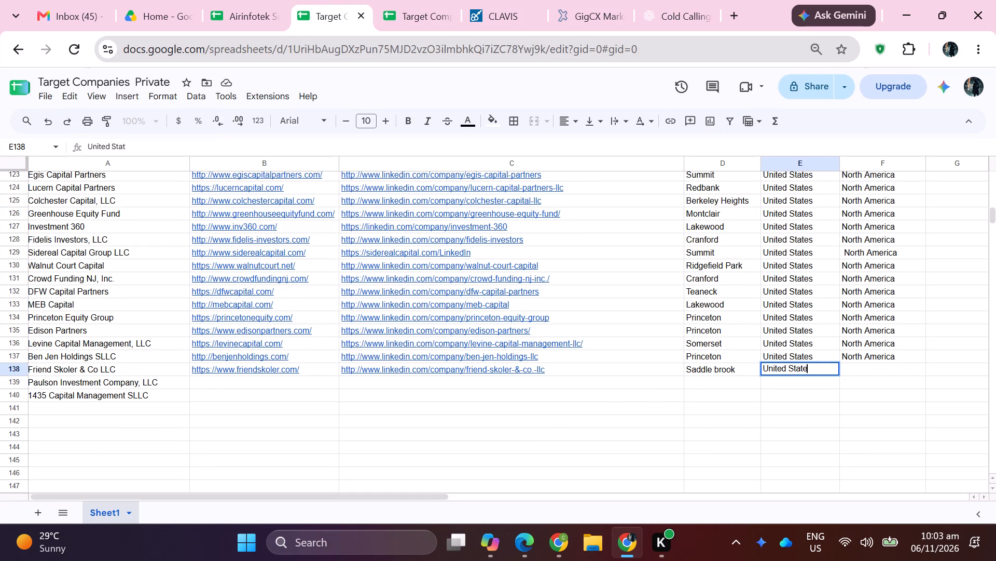
pyautogui.press('Tab')
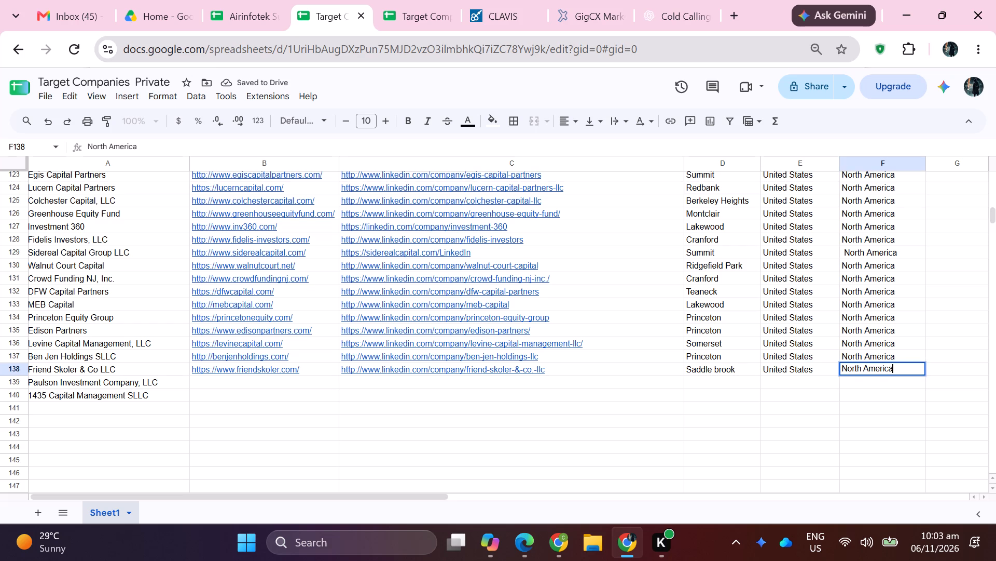
# Copy the Paulson Investment Company website link from the source sheet into cell B139 of the Target Companies Private sheet.
pyautogui.click(332, 382)
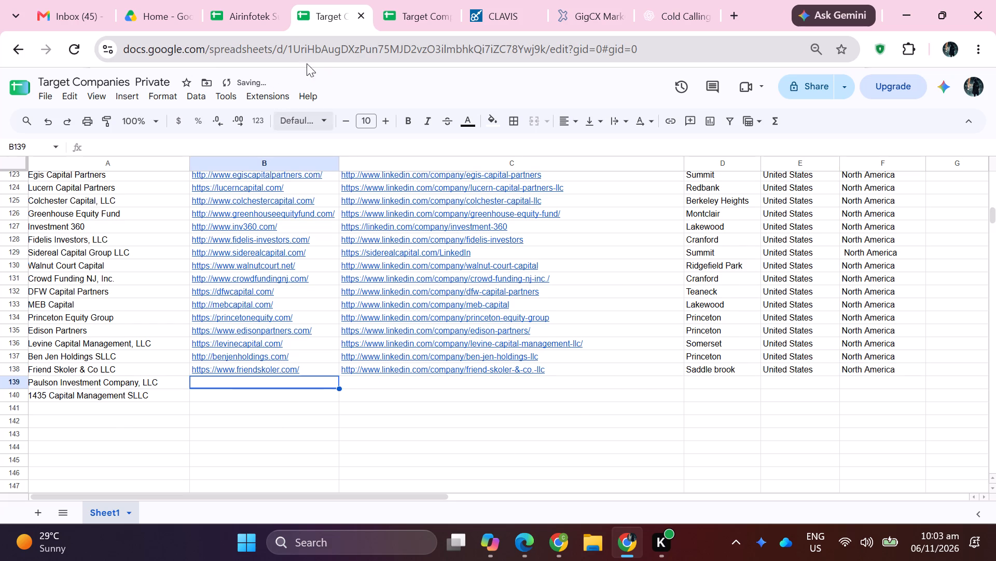
pyautogui.click(404, 0)
pyautogui.click(319, 388)
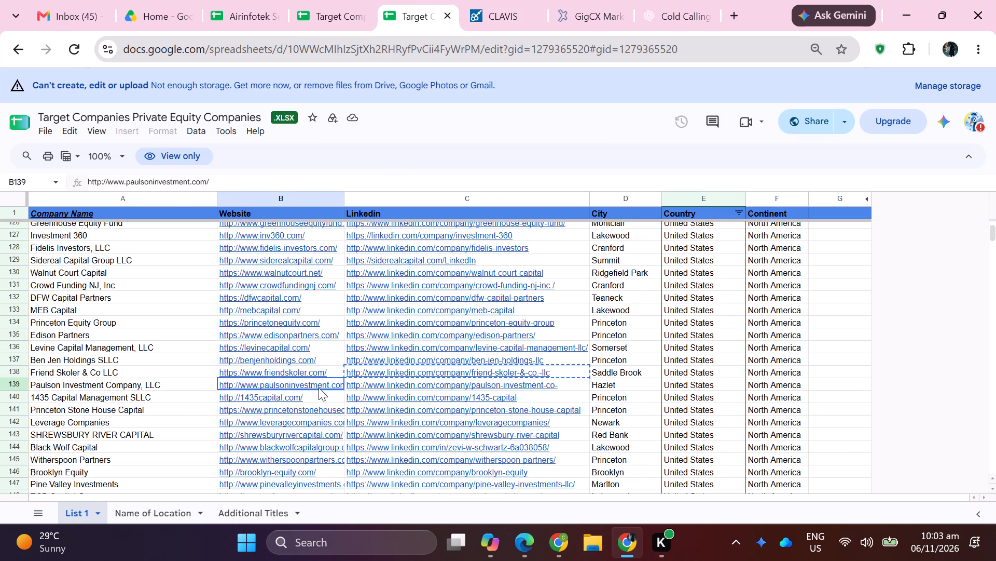
pyautogui.hotkey('ctrl', 'c')
pyautogui.click(322, 0)
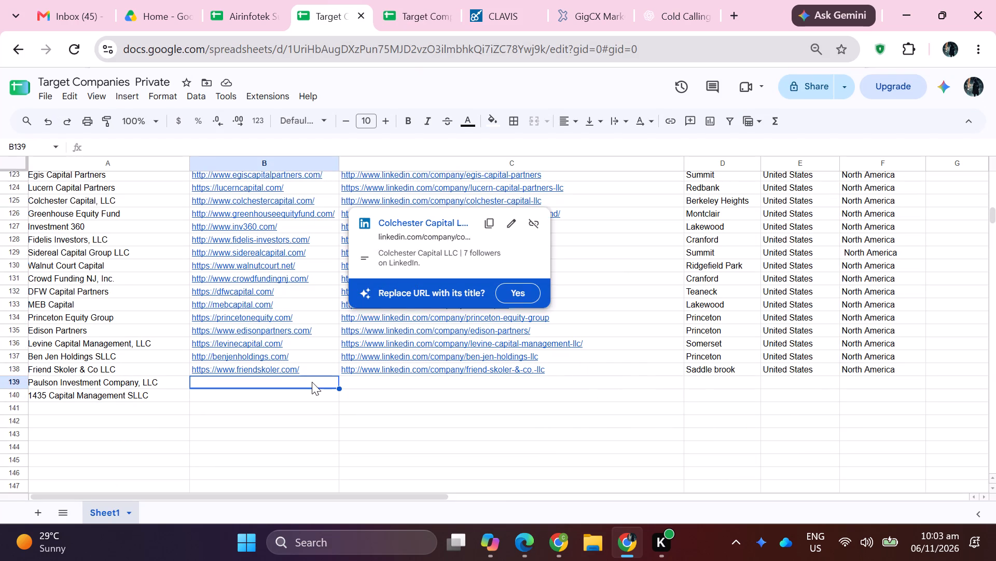
pyautogui.hotkey('ctrl', 'v')
pyautogui.click(394, 372)
pyautogui.click(259, 384)
# Copy the Paulson Investment Company LinkedIn link from the source sheet into cell C139 of the Target Companies Private sheet.
pyautogui.click(436, 381)
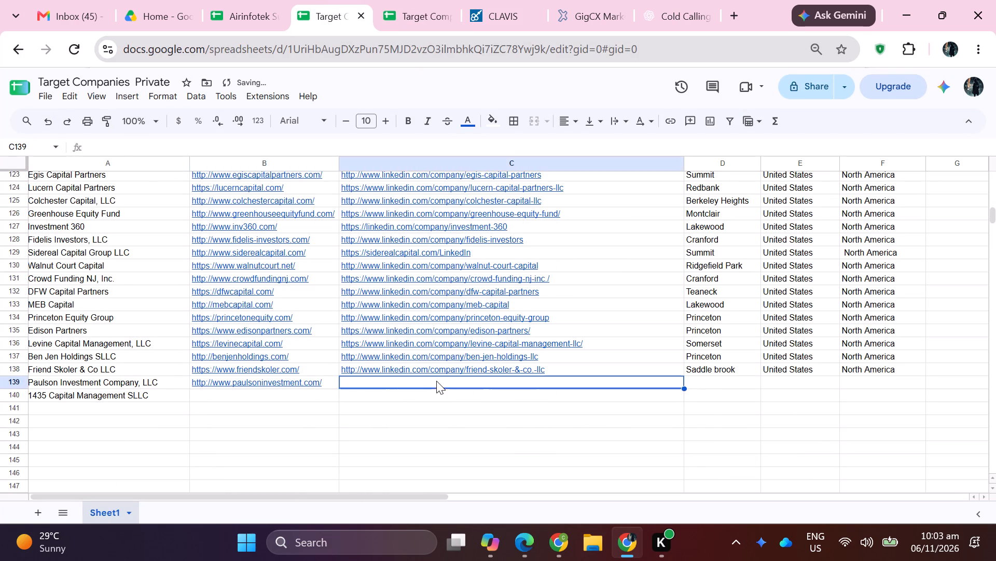
pyautogui.click(411, 0)
pyautogui.click(399, 386)
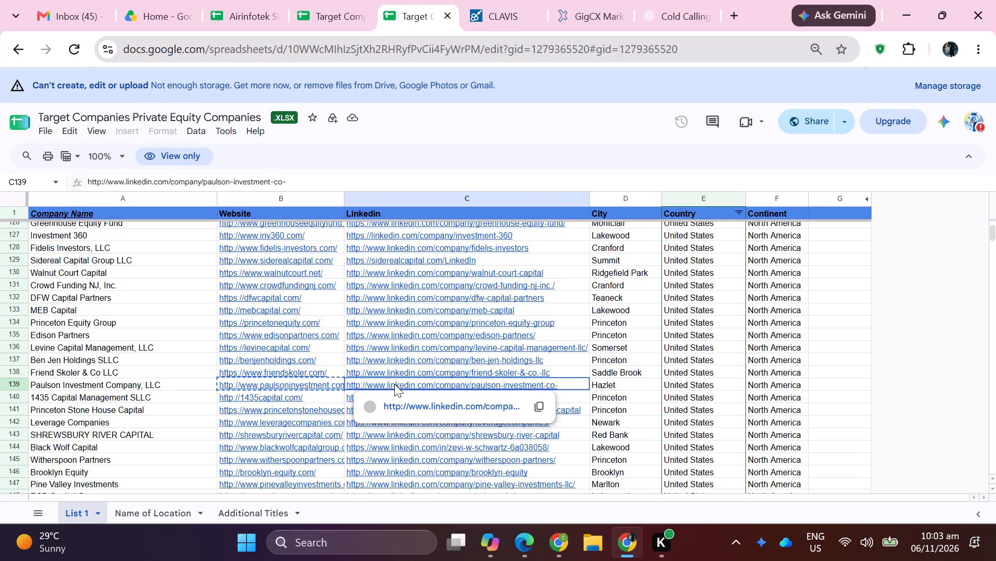
pyautogui.hotkey('ctrl', 'c')
pyautogui.click(305, 0)
pyautogui.hotkey('ctrl', 'v')
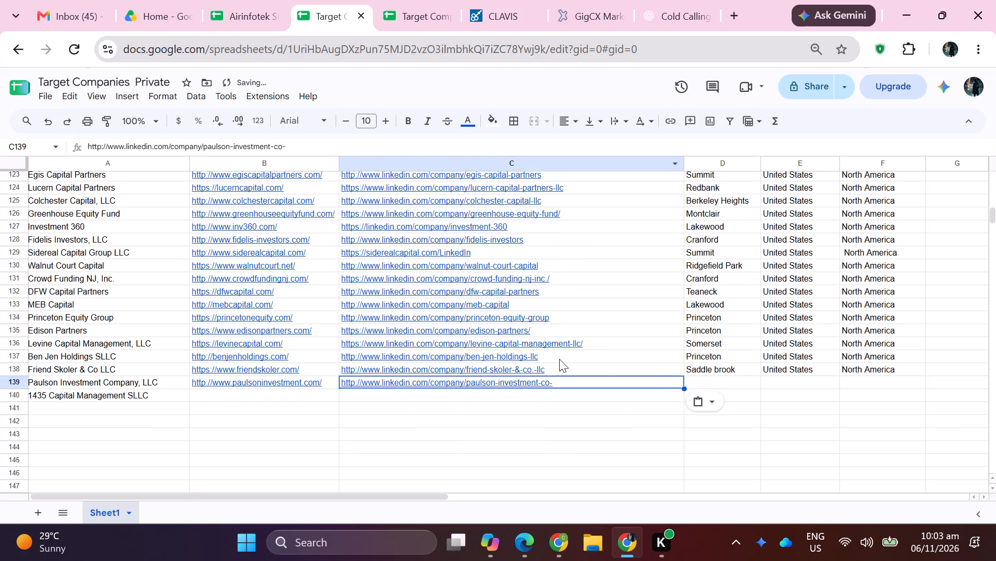
# Enter Hazlet as the Paulson Investment Company city in cell D139, taken from the source sheet.
pyautogui.click(404, 0)
pyautogui.click(298, 0)
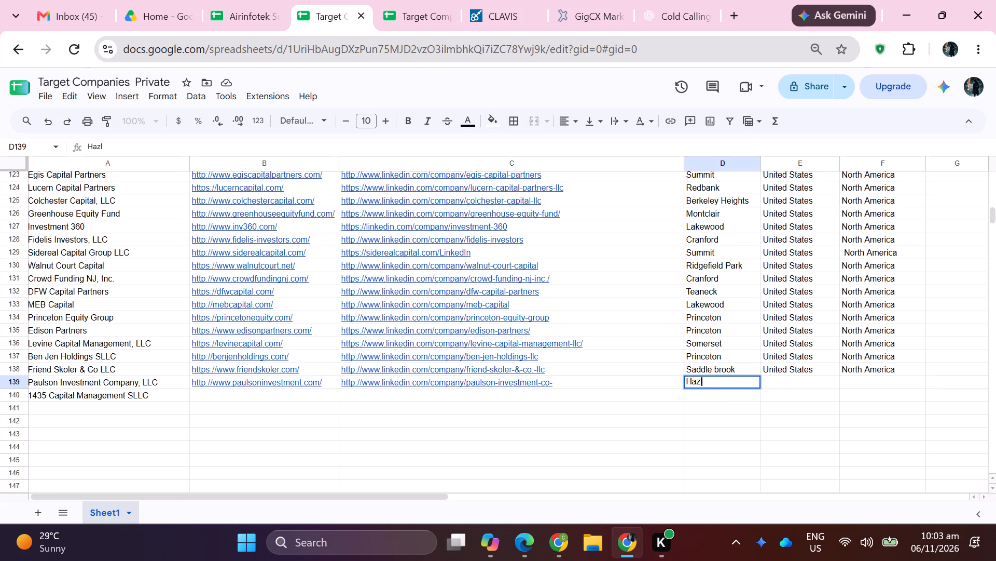
pyautogui.press('space')
pyautogui.press('BackSpace')
pyautogui.press('Tab')
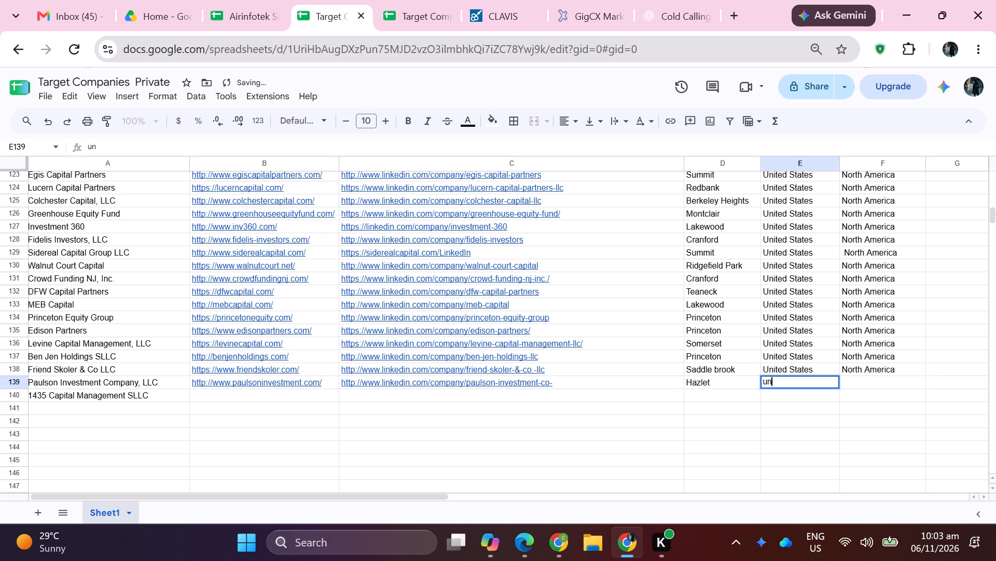
# Enter United States as the Paulson Investment Company country in cell E139 and North America as its continent in F139.
pyautogui.press('BackSpace')
pyautogui.press('BackSpace')
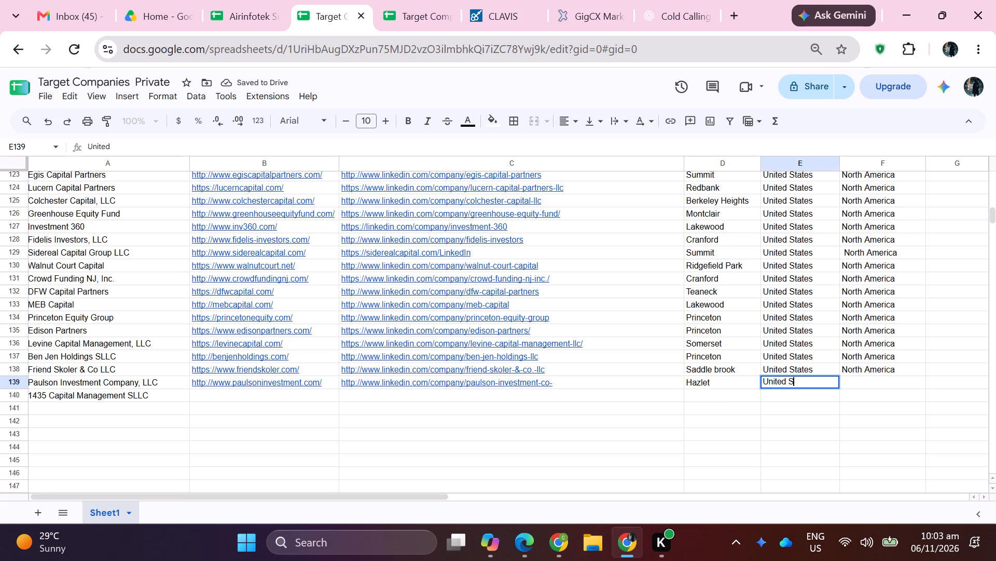
pyautogui.press('BackSpace')
pyautogui.press('BackSpace')
pyautogui.press('BackSpace')
pyautogui.press('BackSpace')
pyautogui.write('tates')
pyautogui.press('Tab')
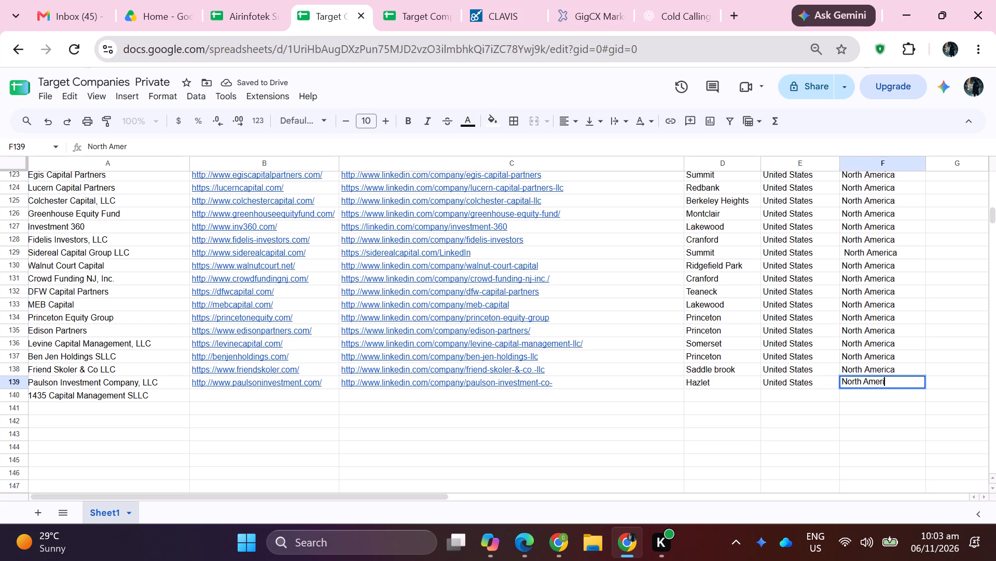
# Copy the 1435 Capital Management website link from the source sheet into cell B140 of the Target Companies Private sheet.
pyautogui.click(398, 4)
pyautogui.click(306, 395)
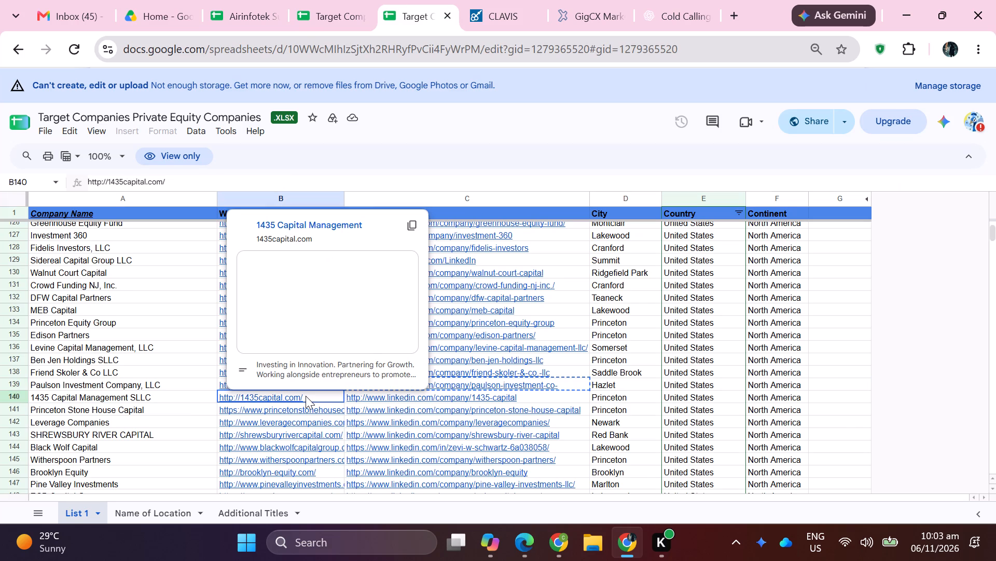
pyautogui.hotkey('ctrl', 'c')
pyautogui.click(308, 2)
pyautogui.click(287, 394)
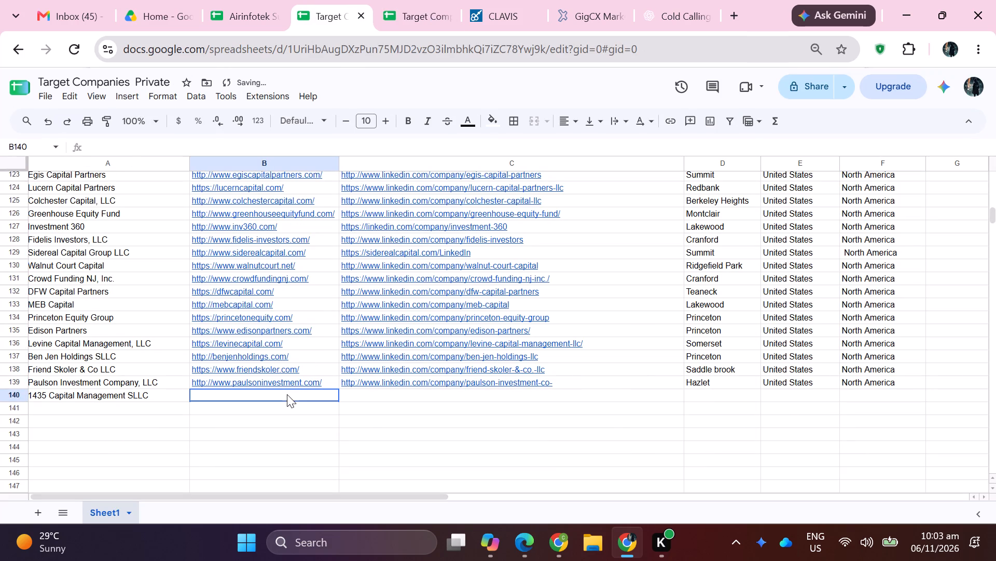
pyautogui.hotkey('ctrl', 'v')
# Copy the 1435 Capital Management LinkedIn link from the source sheet into cell C140 of the Target Companies Private sheet.
pyautogui.click(428, 0)
pyautogui.click(402, 400)
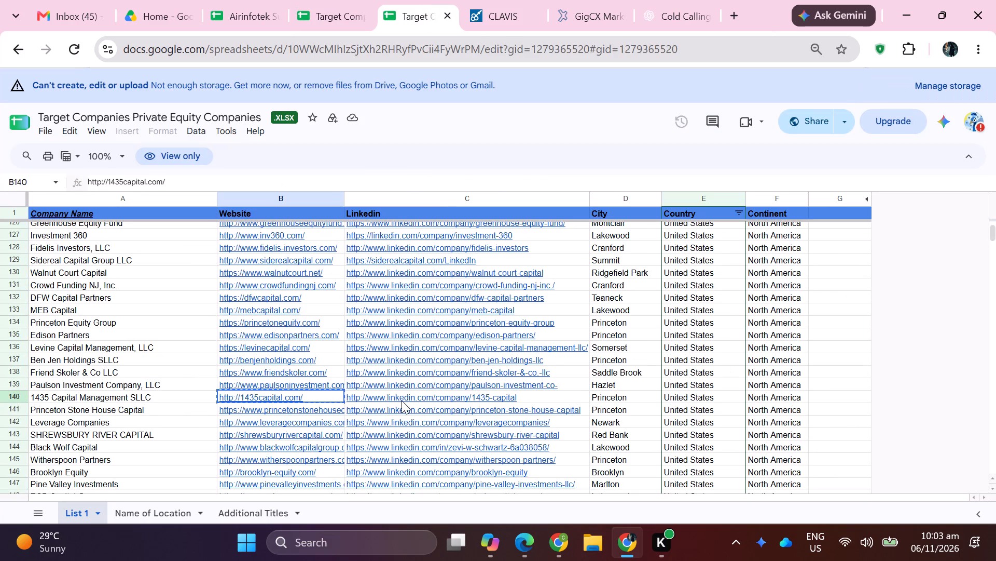
pyautogui.hotkey('ctrl', 'c')
pyautogui.click(335, 0)
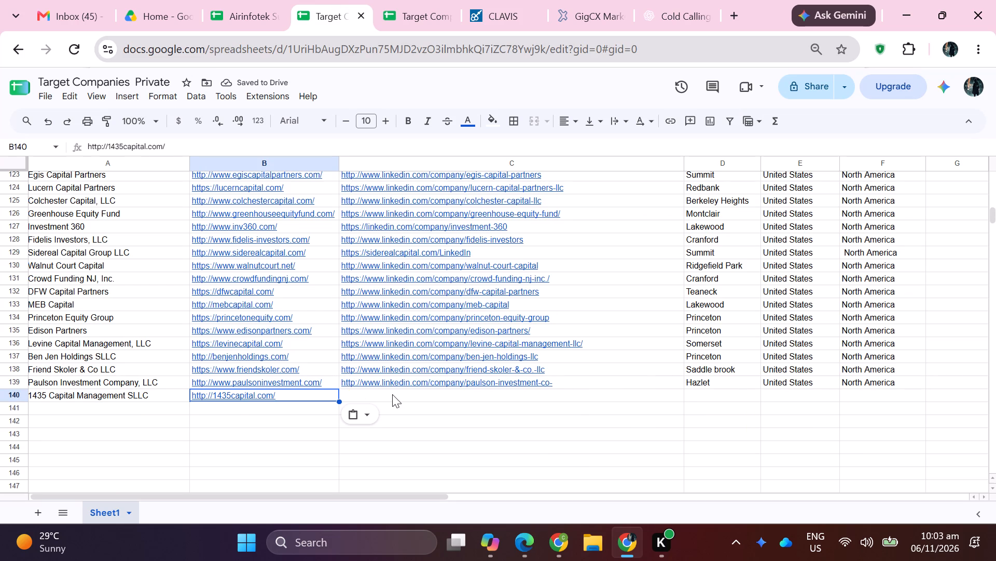
pyautogui.click(394, 394)
pyautogui.hotkey('ctrl', 'v')
# Fill in the 1435 Capital Management location in cells D140 to F140 as Princeton, United States, North America.
pyautogui.click(408, 11)
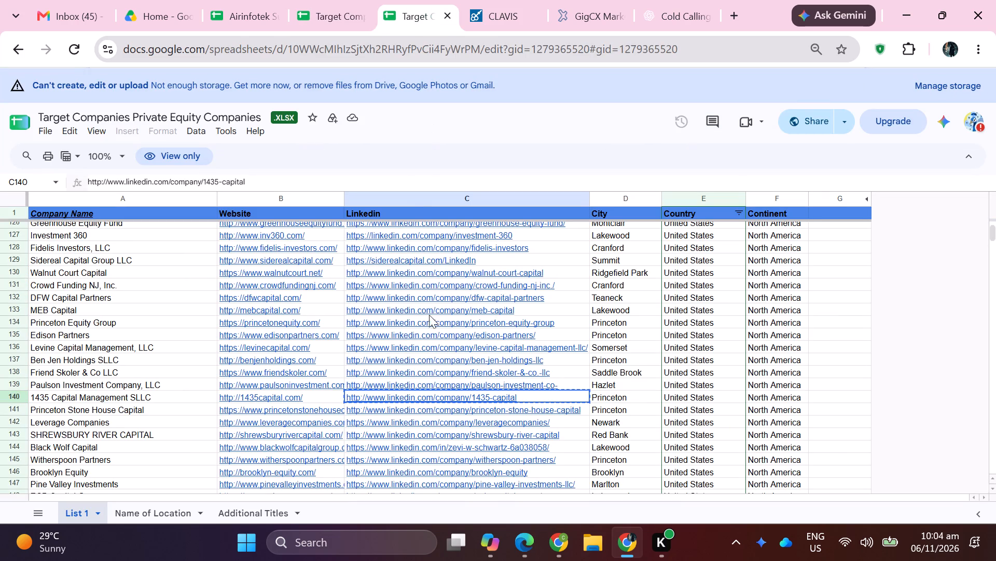
pyautogui.click(321, 0)
pyautogui.click(702, 397)
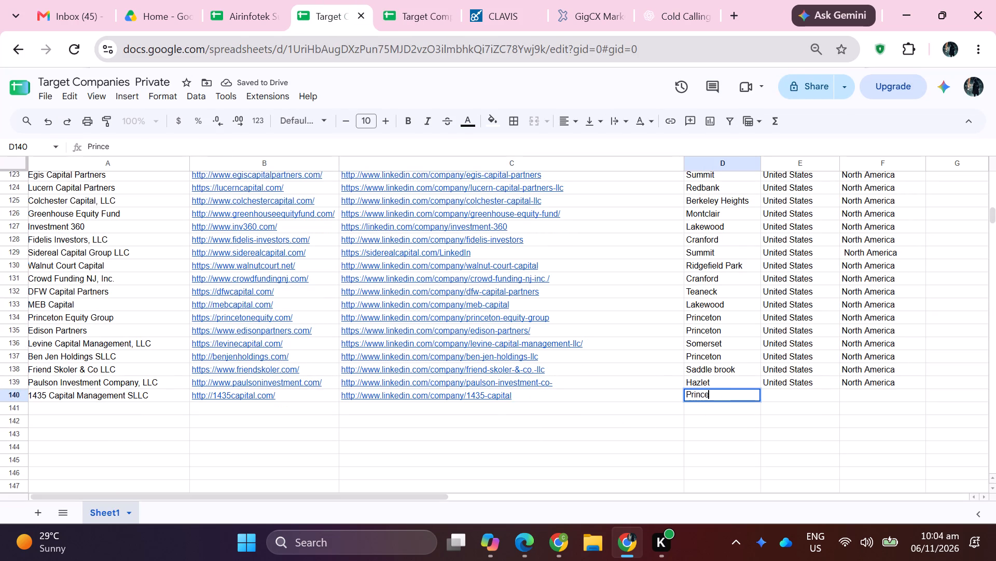
pyautogui.press('Tab')
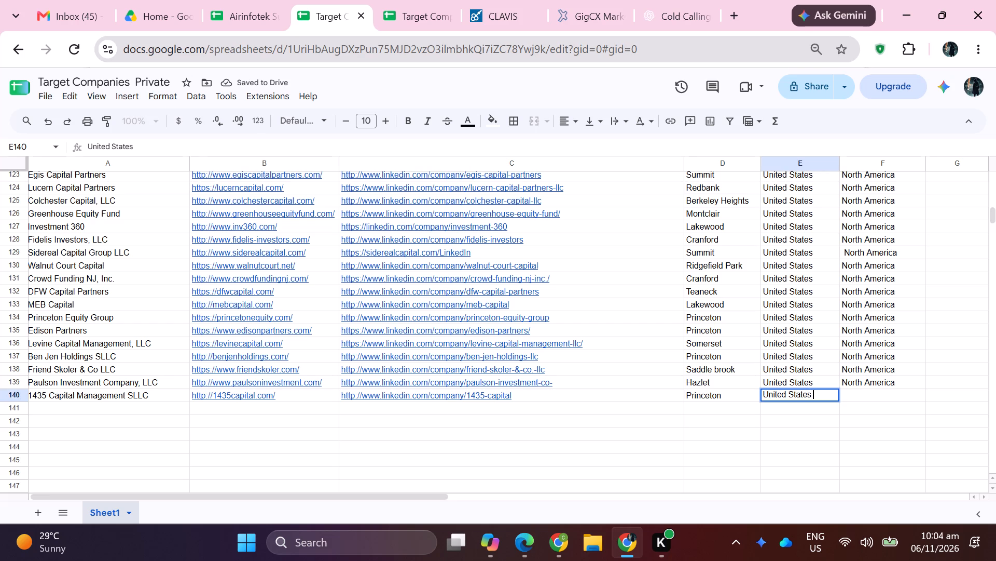
pyautogui.press('BackSpace')
pyautogui.press('Tab')
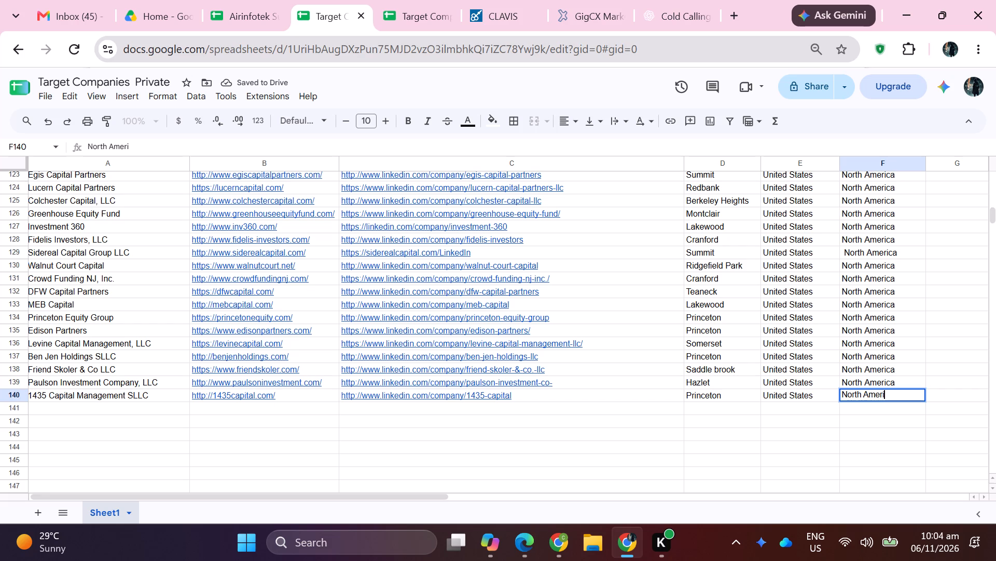
# Apply all borders to the company rows from Florida Gulfshore Capital to 1435 Capital Management, range A61:F140.
pyautogui.scroll(13, 539, 421)
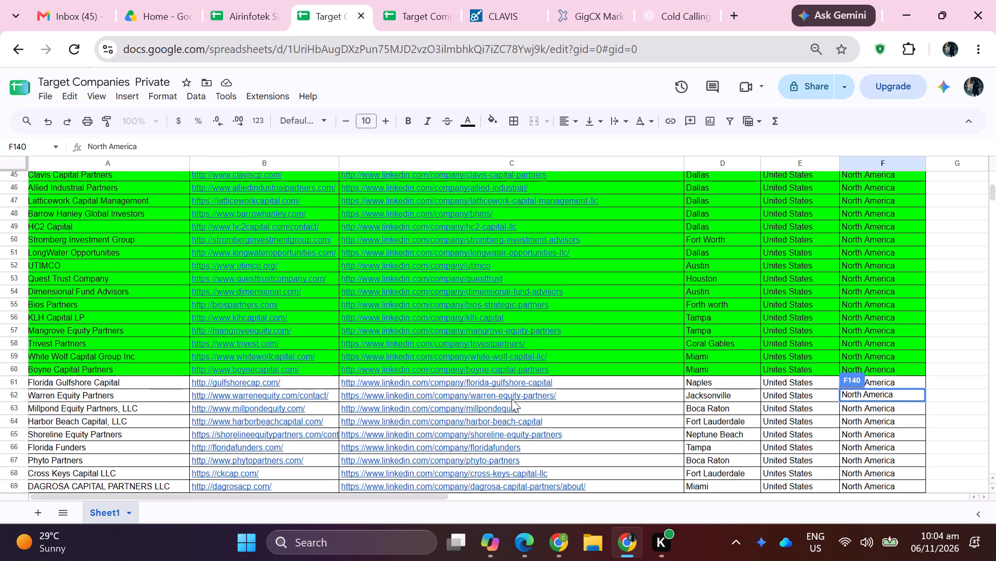
pyautogui.scroll(4, 511, 399)
pyautogui.scroll(-5, 511, 399)
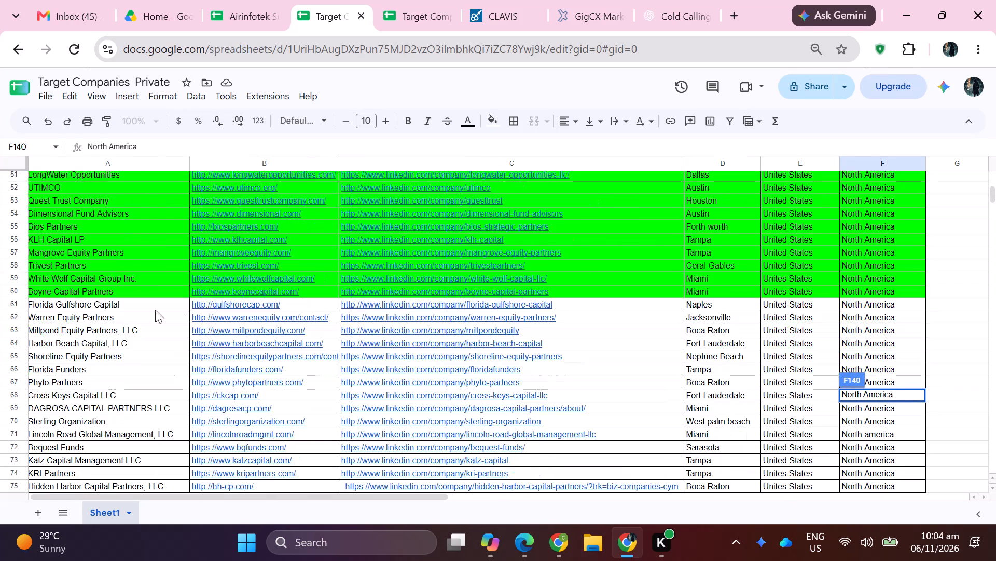
pyautogui.moveTo(82, 301); pyautogui.dragTo(856, 511)
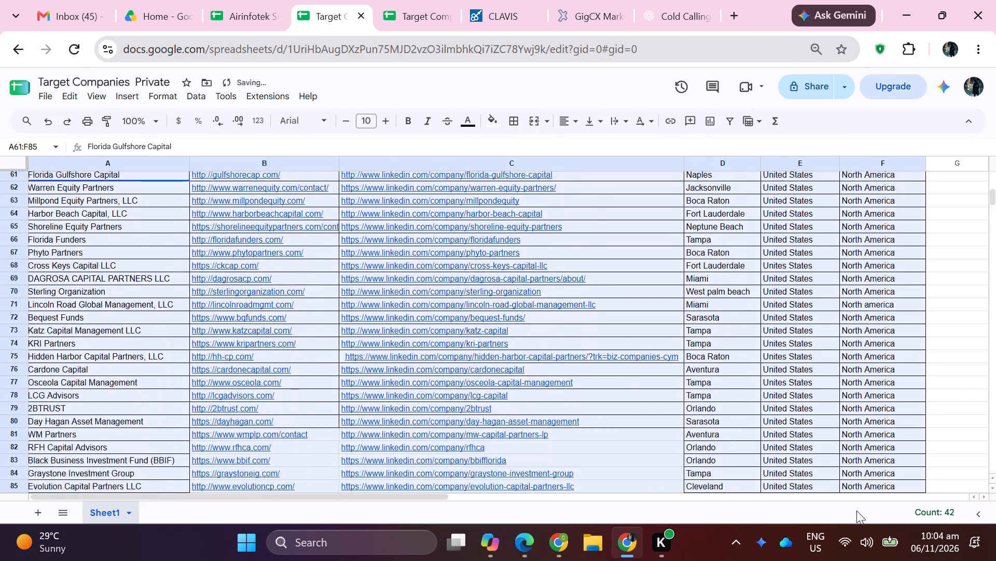
pyautogui.moveTo(856, 511); pyautogui.dragTo(845, 280)
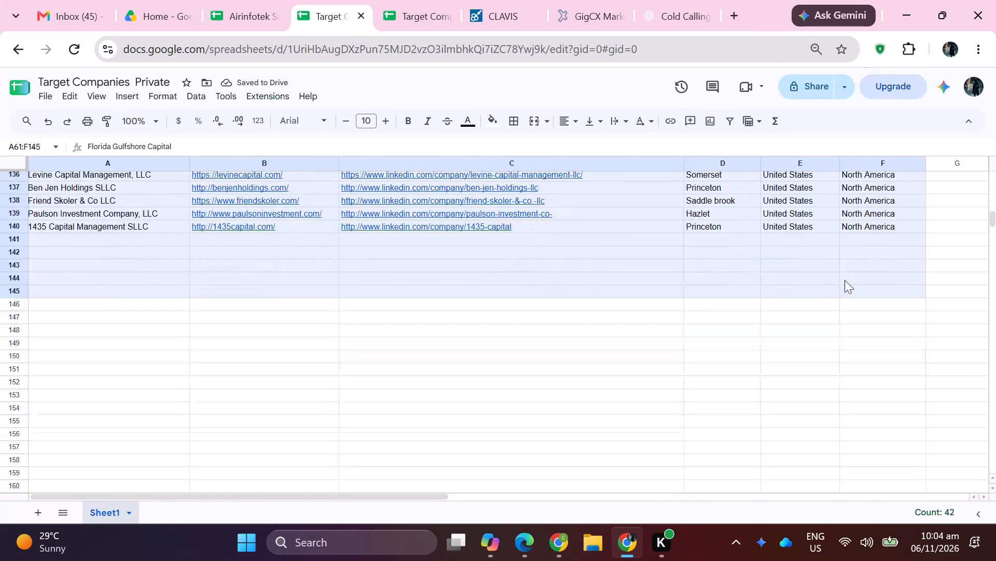
pyautogui.moveTo(845, 280); pyautogui.dragTo(852, 226)
pyautogui.click(509, 122)
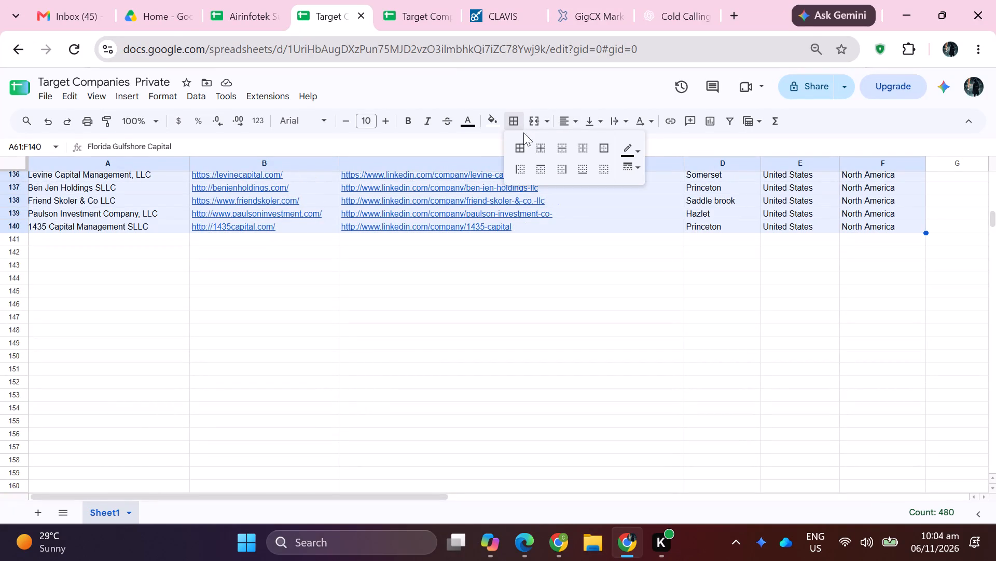
pyautogui.click(517, 149)
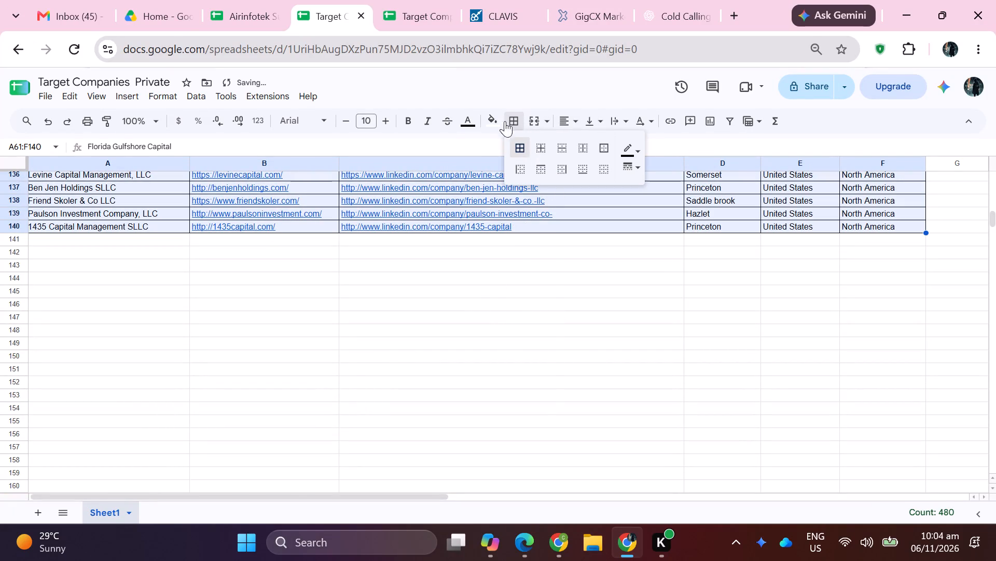
# Set the text colour of range A61:F140, including the website and LinkedIn links, to black.
pyautogui.click(472, 119)
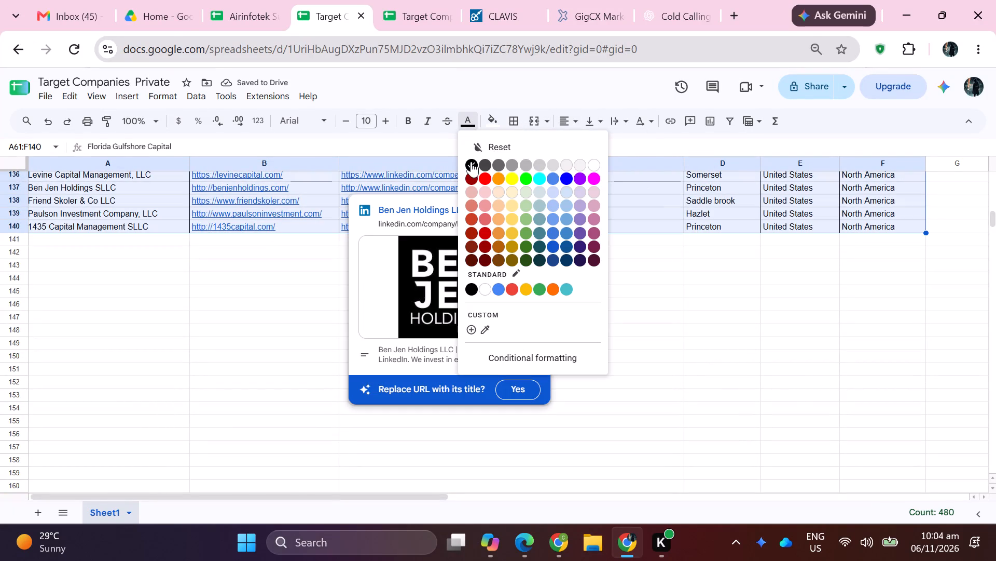
pyautogui.click(471, 163)
pyautogui.click(707, 378)
pyautogui.scroll(7, 562, 295)
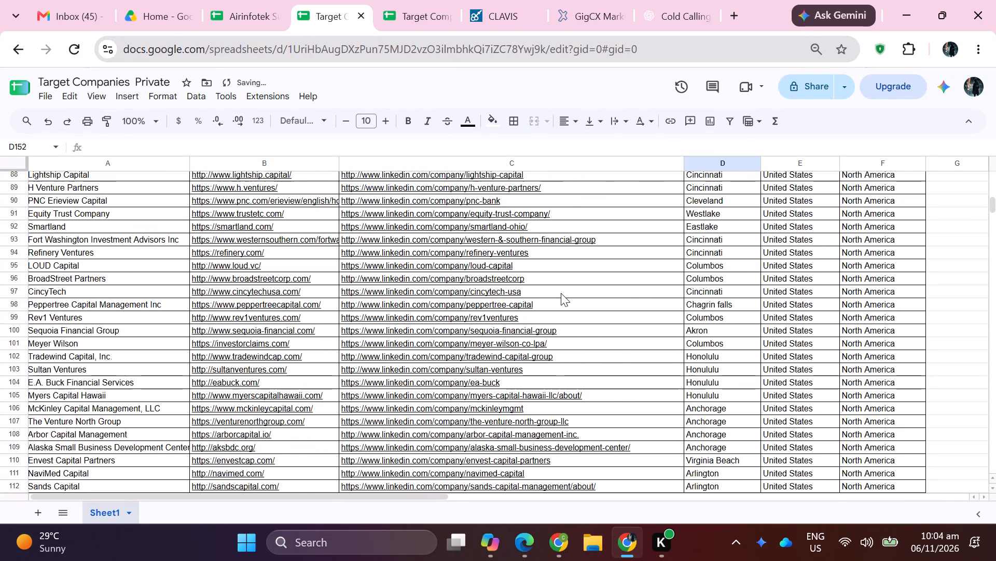
pyautogui.scroll(12, 561, 293)
pyautogui.scroll(-5, 561, 293)
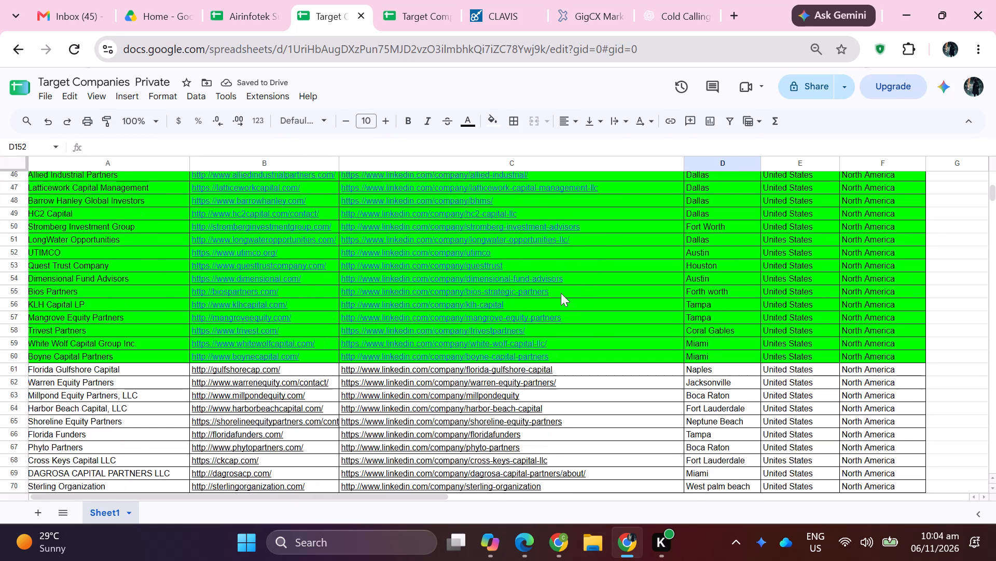